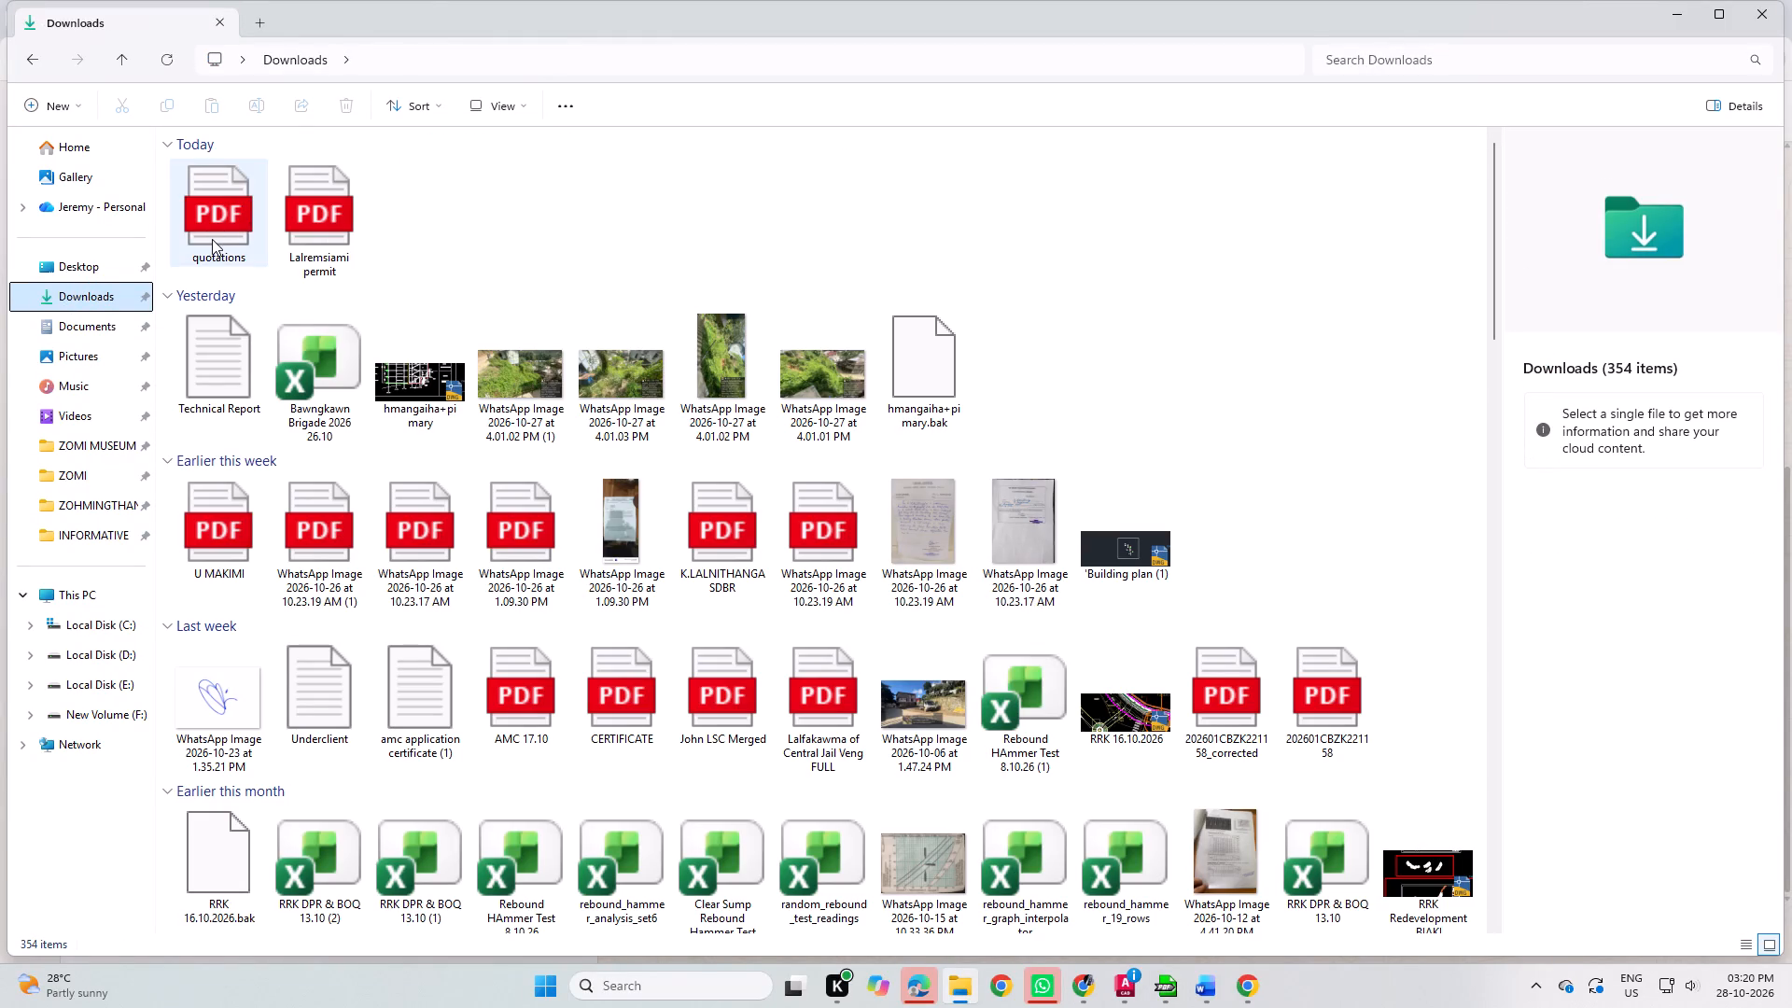
# Open the quotations PDF from today's files in the Downloads folder.
pyautogui.click(212, 239)
pyautogui.click(212, 239)
pyautogui.doubleClick(213, 241)
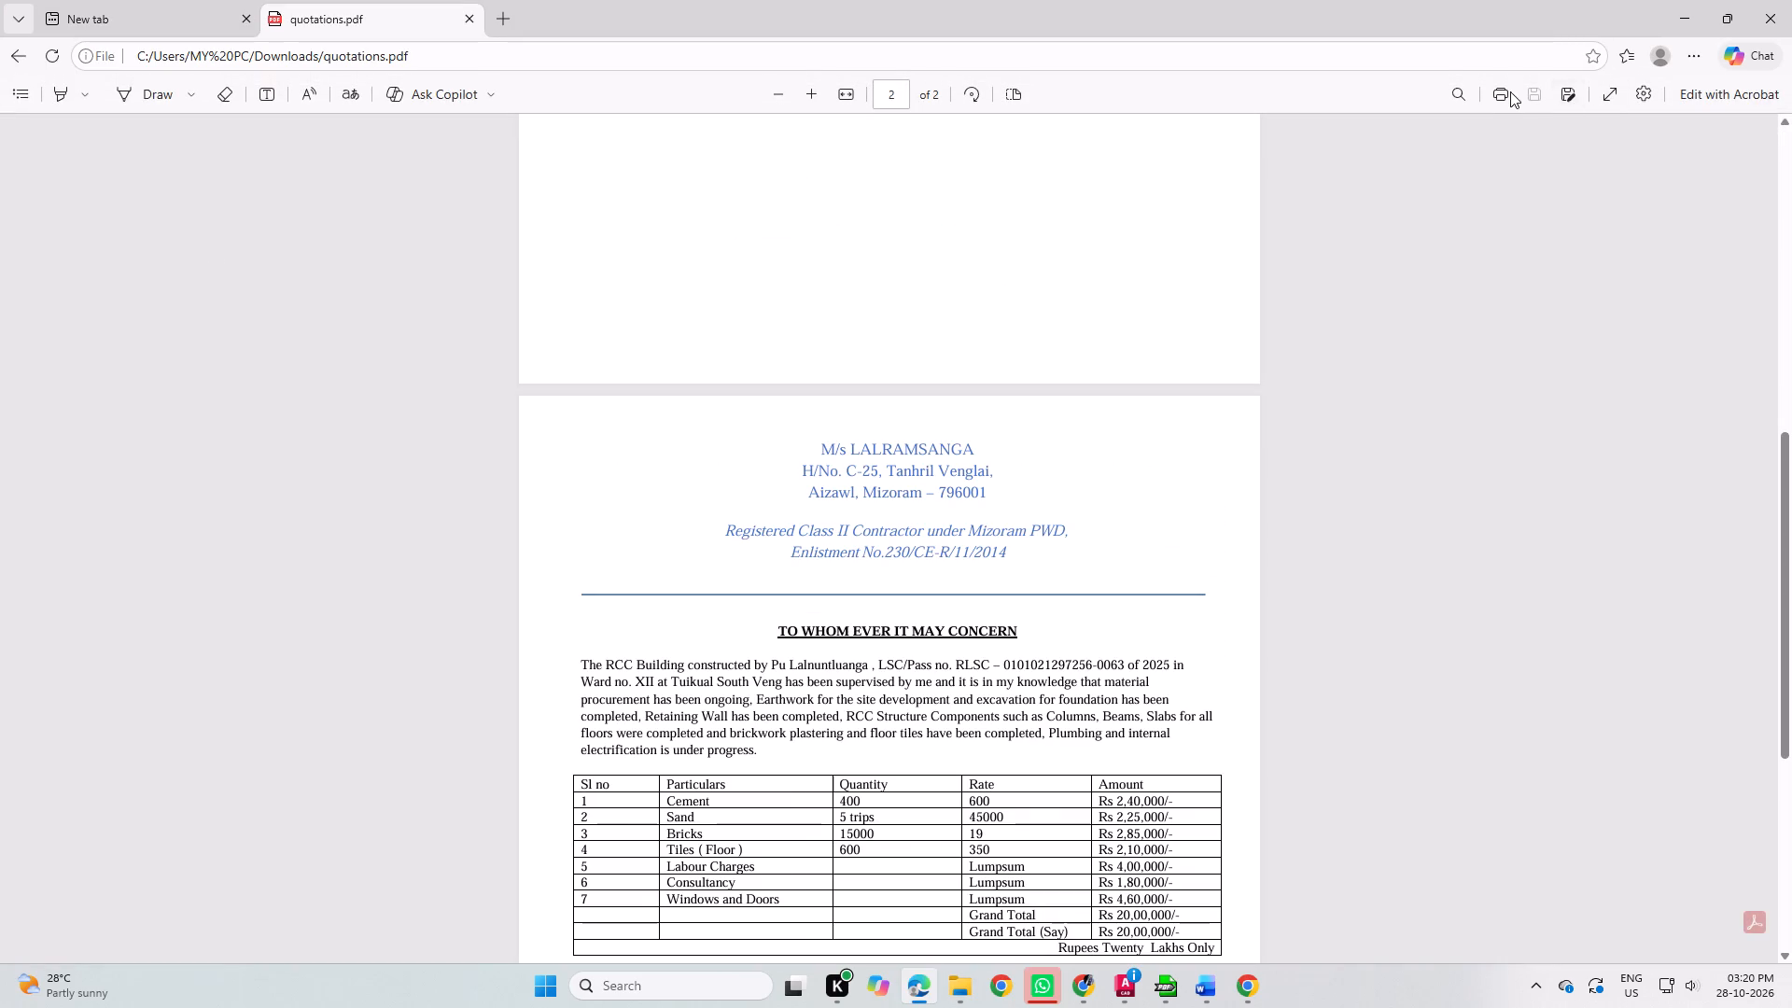
# Print only page 1 of the quotations PDF, one copy, on the KONICA MINOLTA C286iSeries printer.
pyautogui.click(1505, 91)
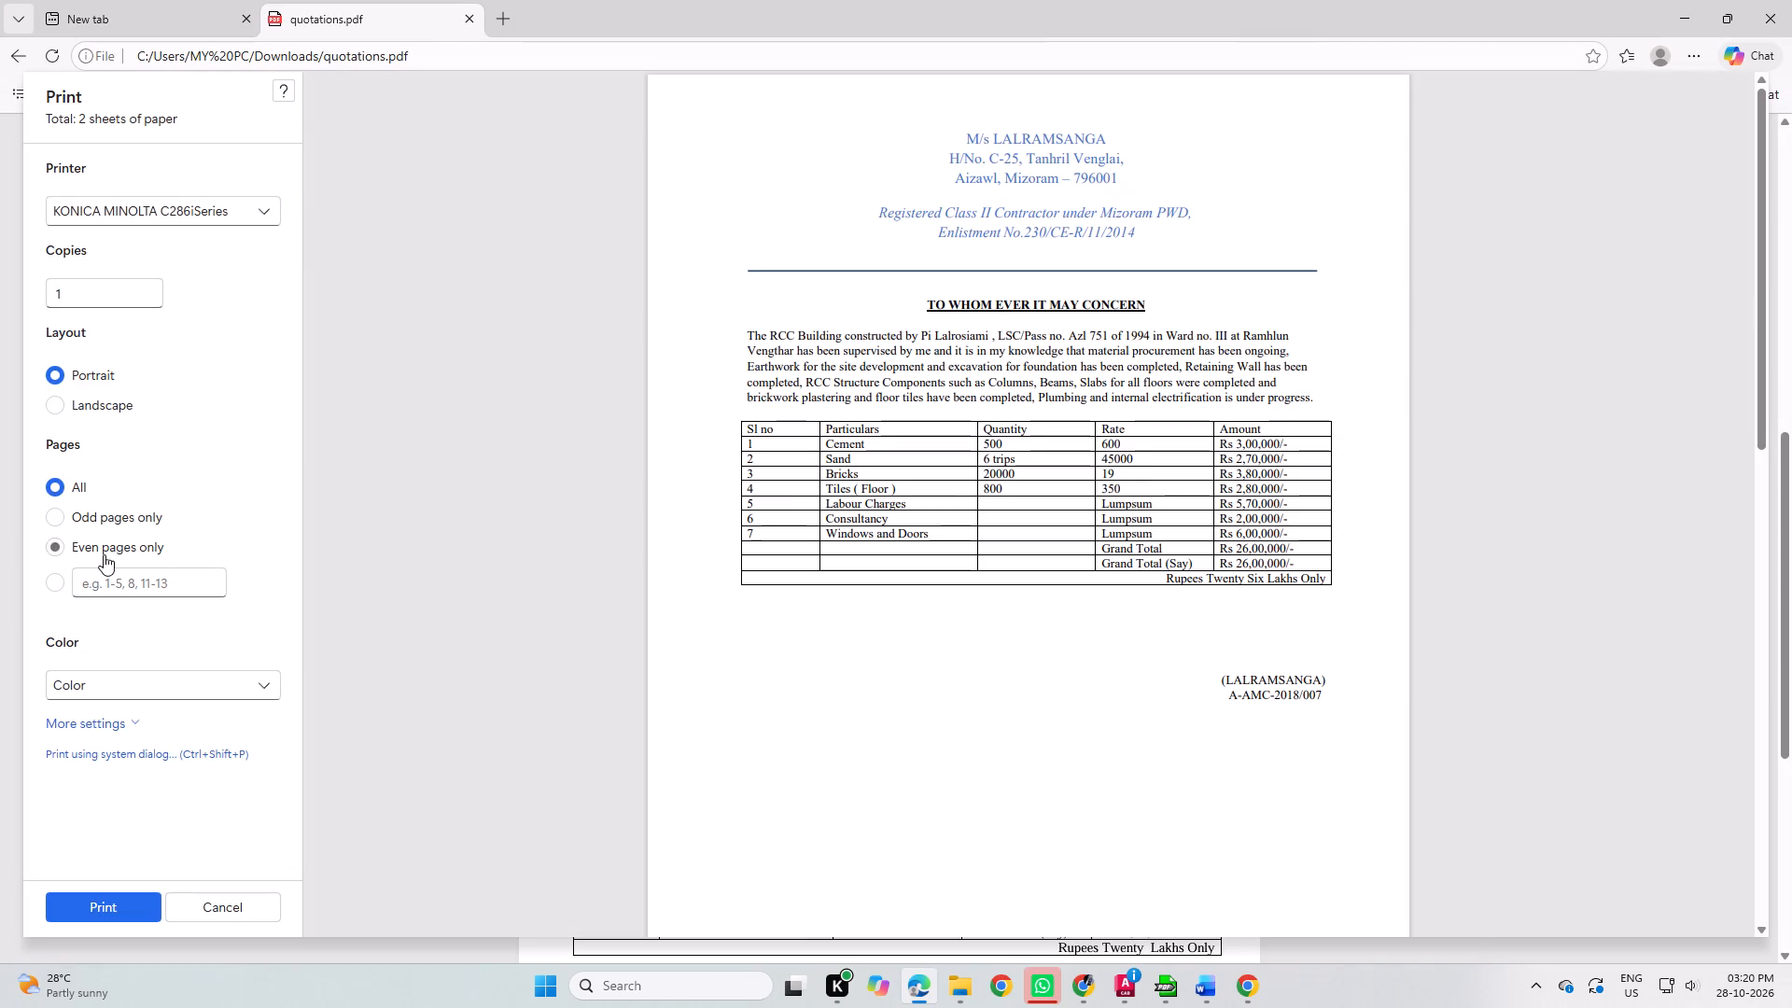
pyautogui.click(119, 587)
pyautogui.press('1')
pyautogui.press('Return')
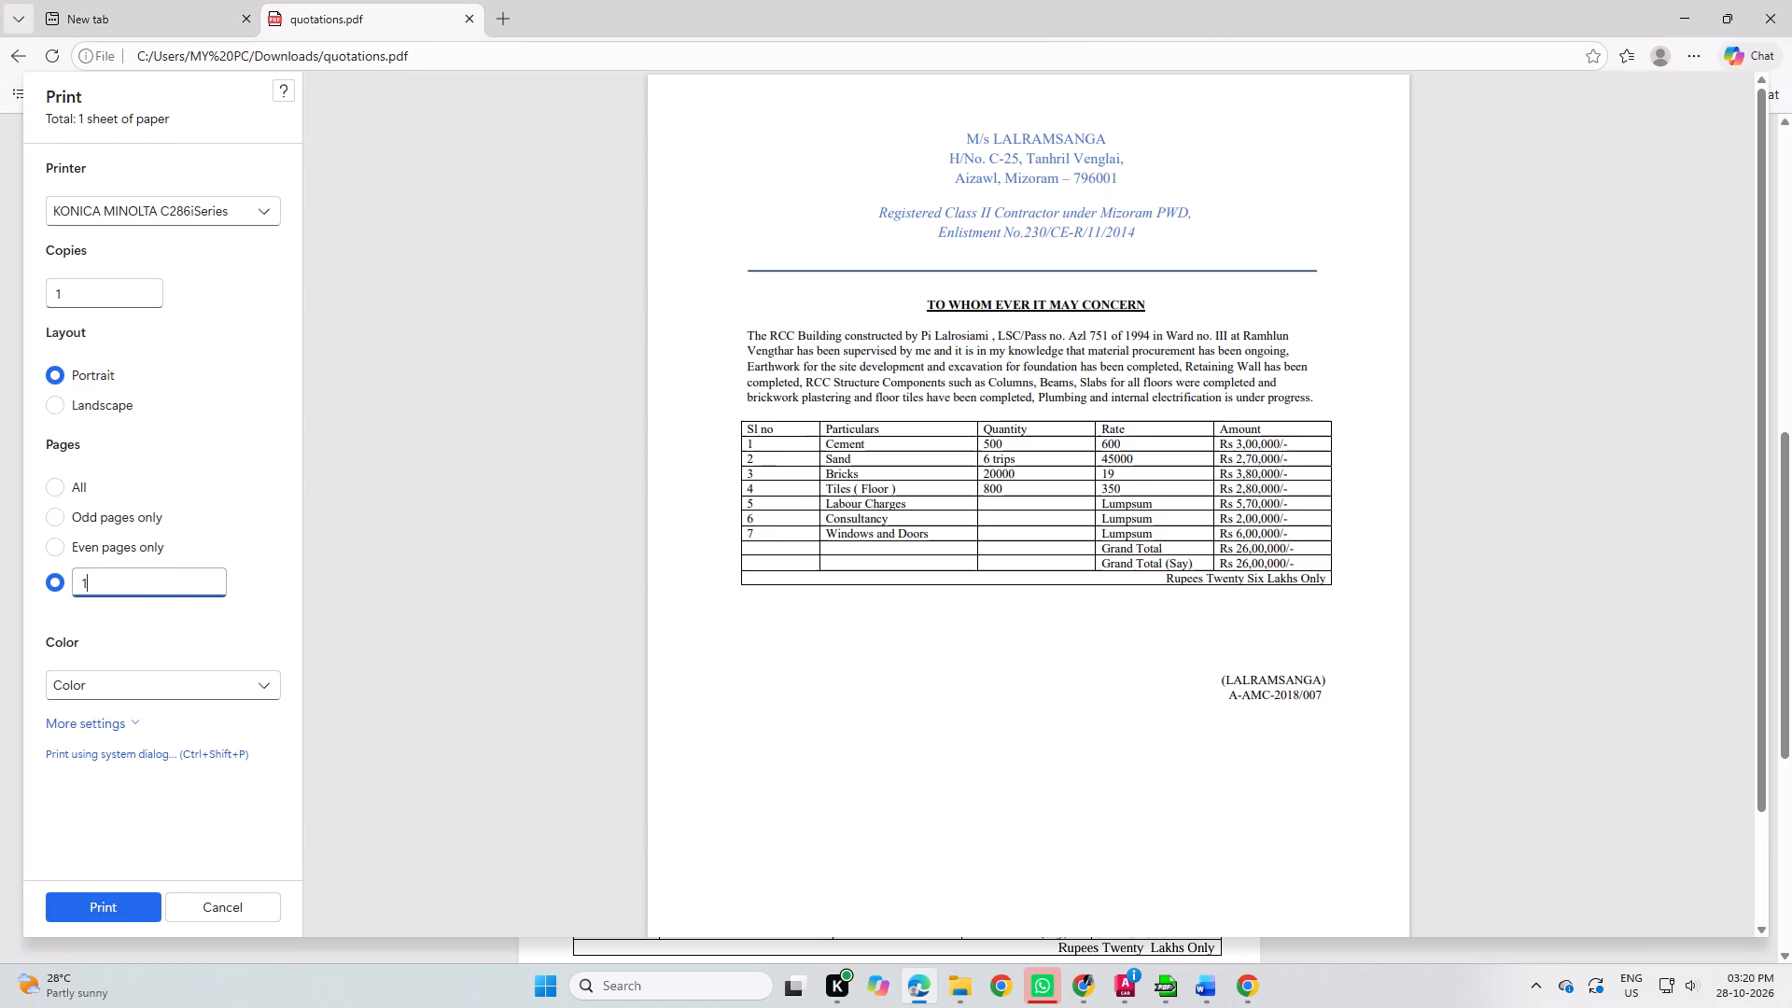
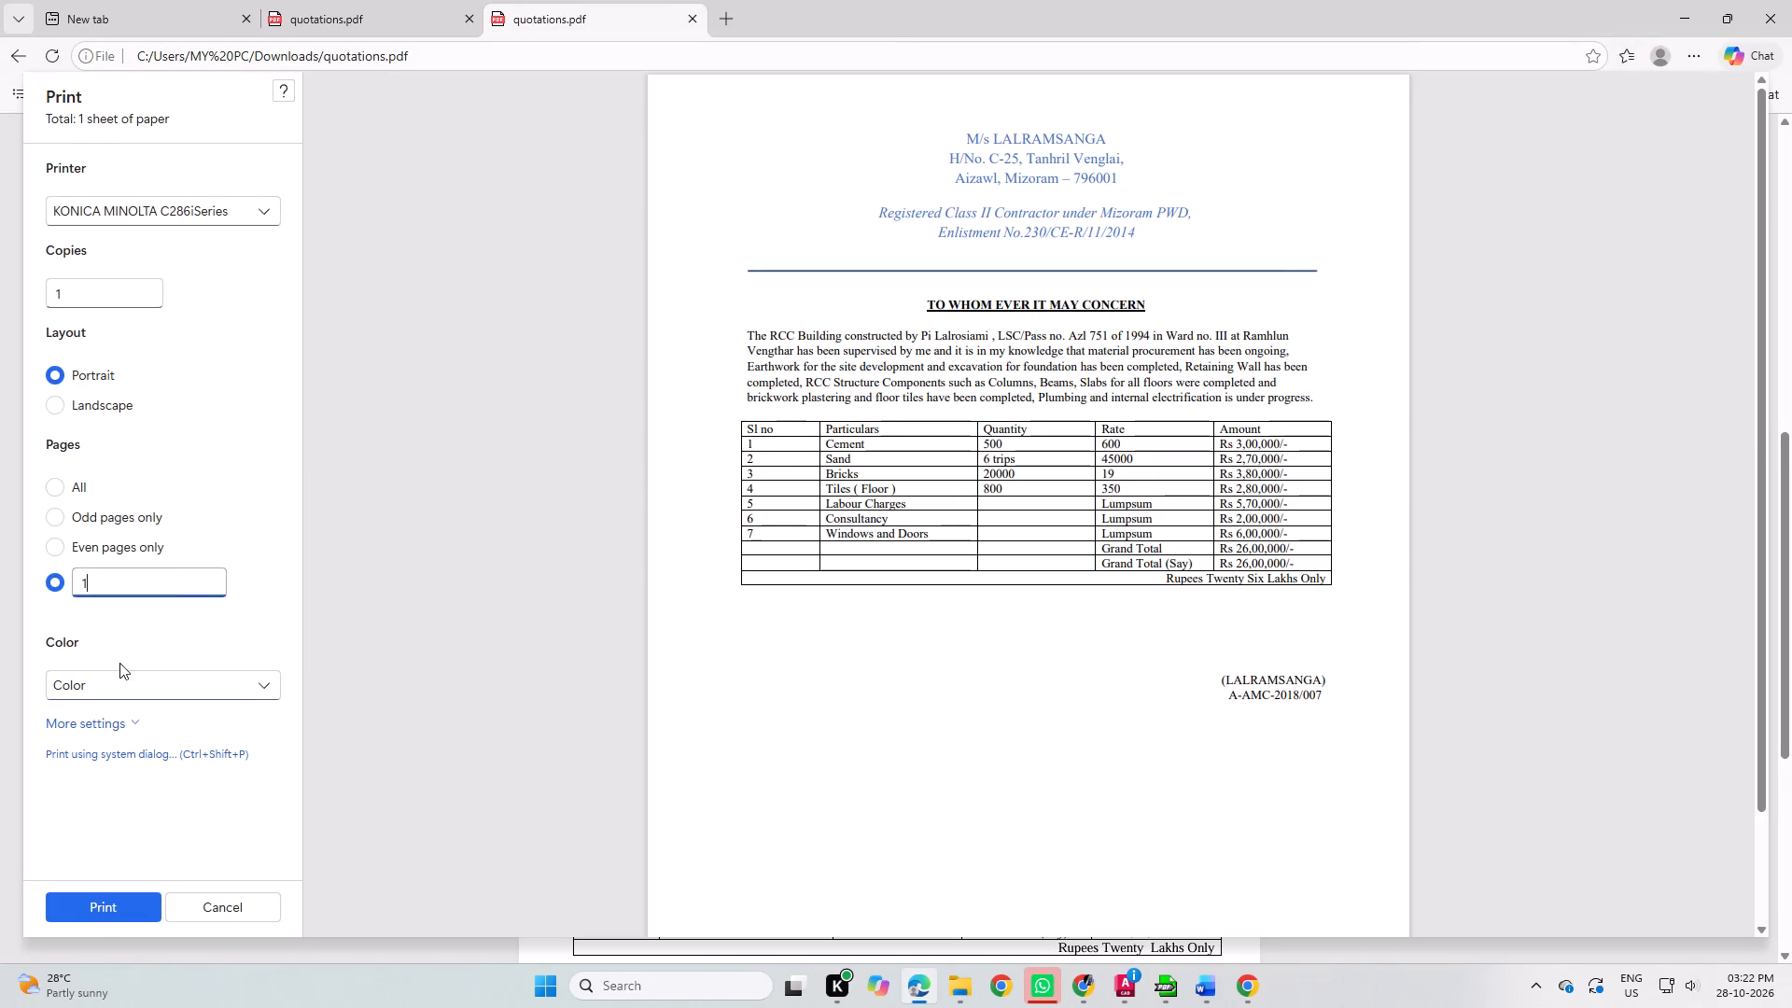
# Send page 1 of the quotations PDF to the KONICA MINOLTA C286iSeries printer as one portrait colour copy.
pyautogui.click(94, 913)
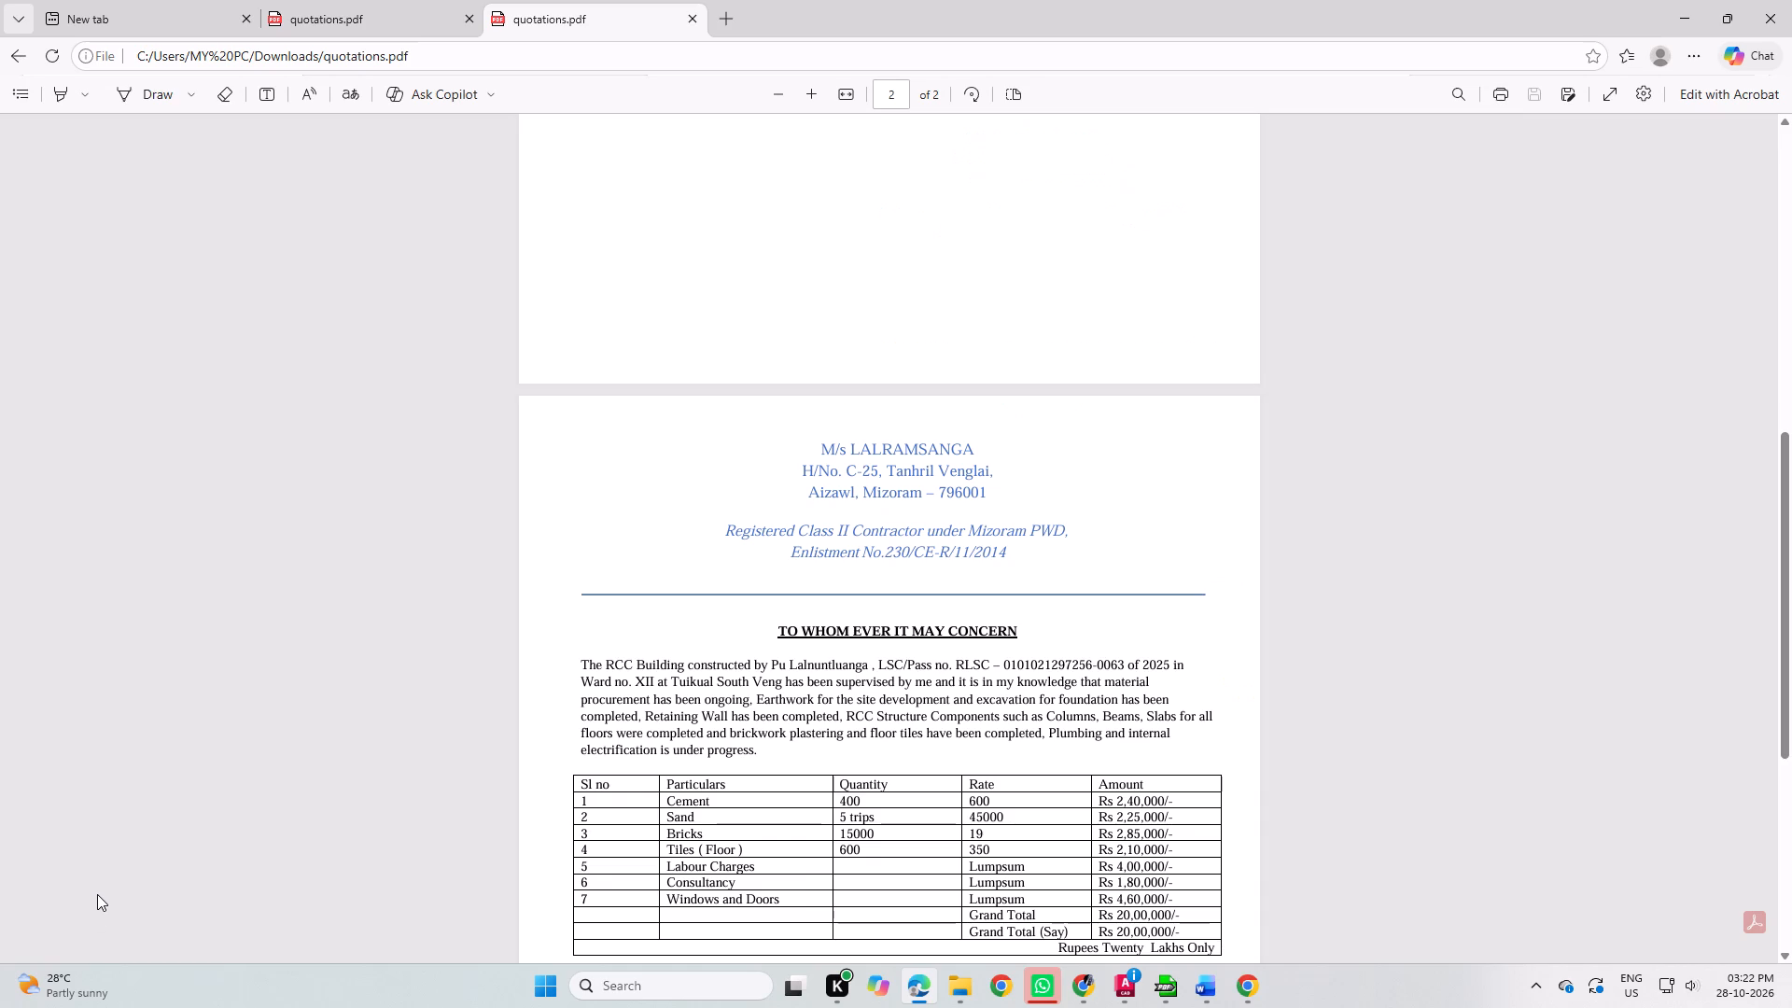
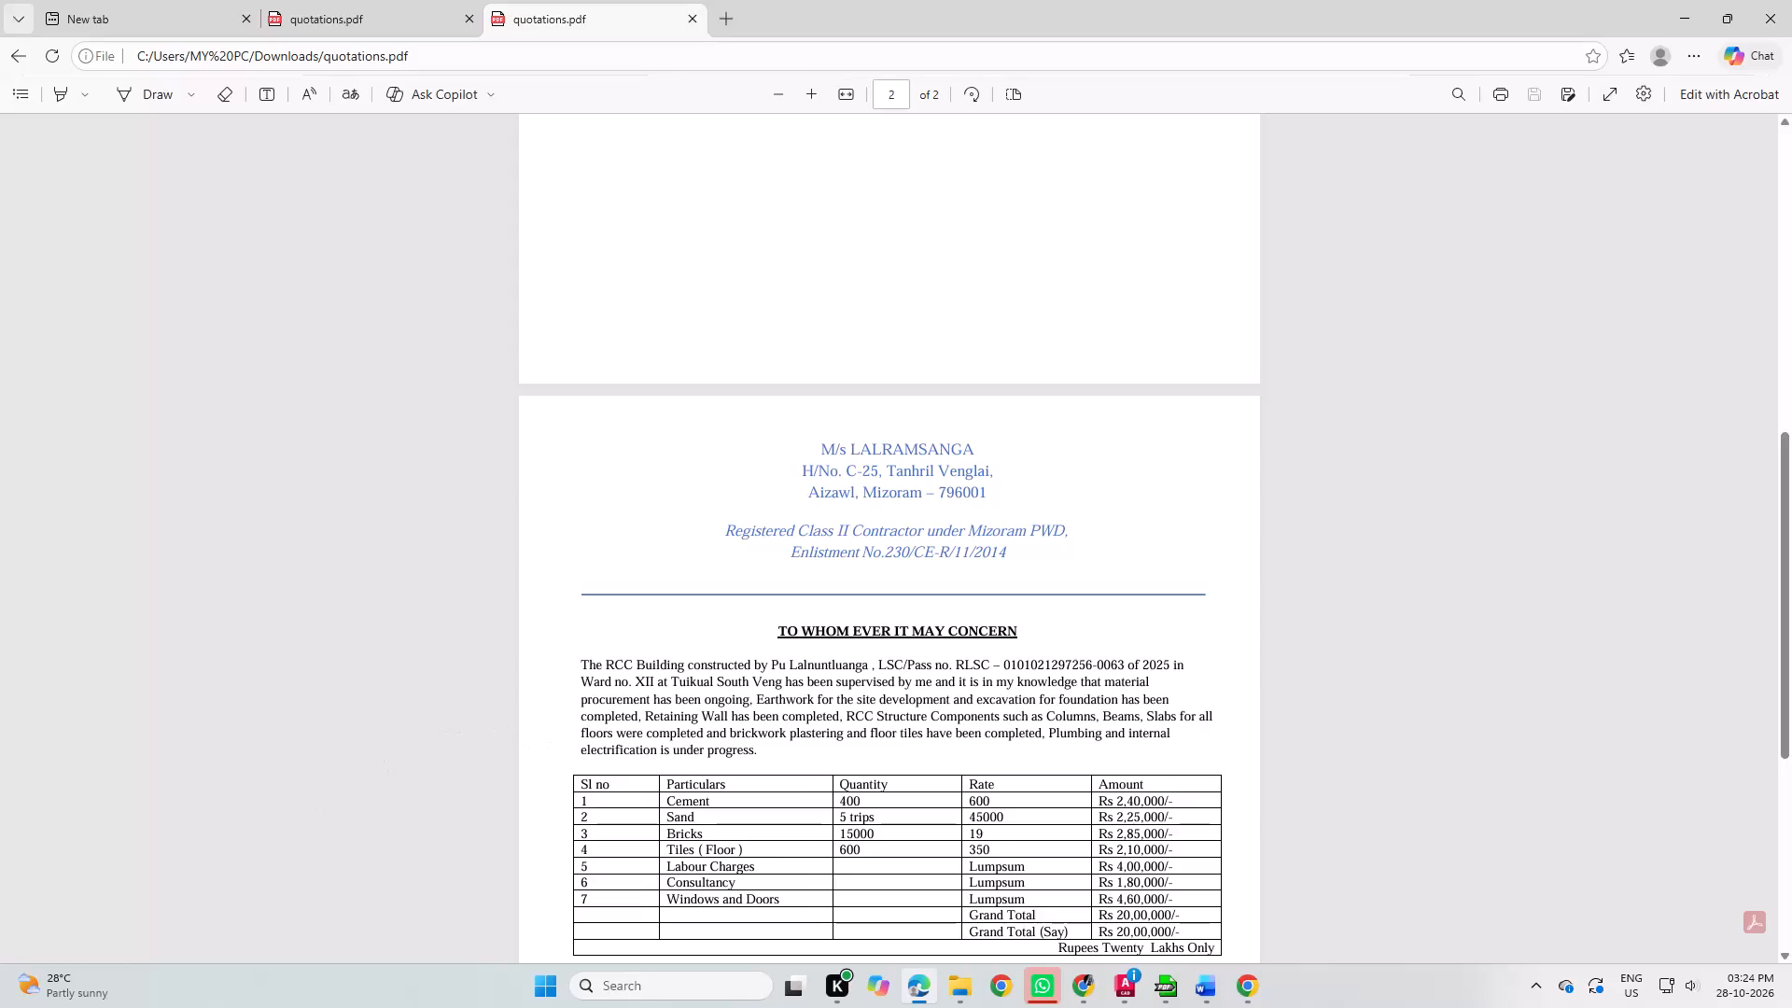
# Review the certificate text and quotation tables on both pages of the quotations PDF.
pyautogui.scroll(-3, 771, 665)
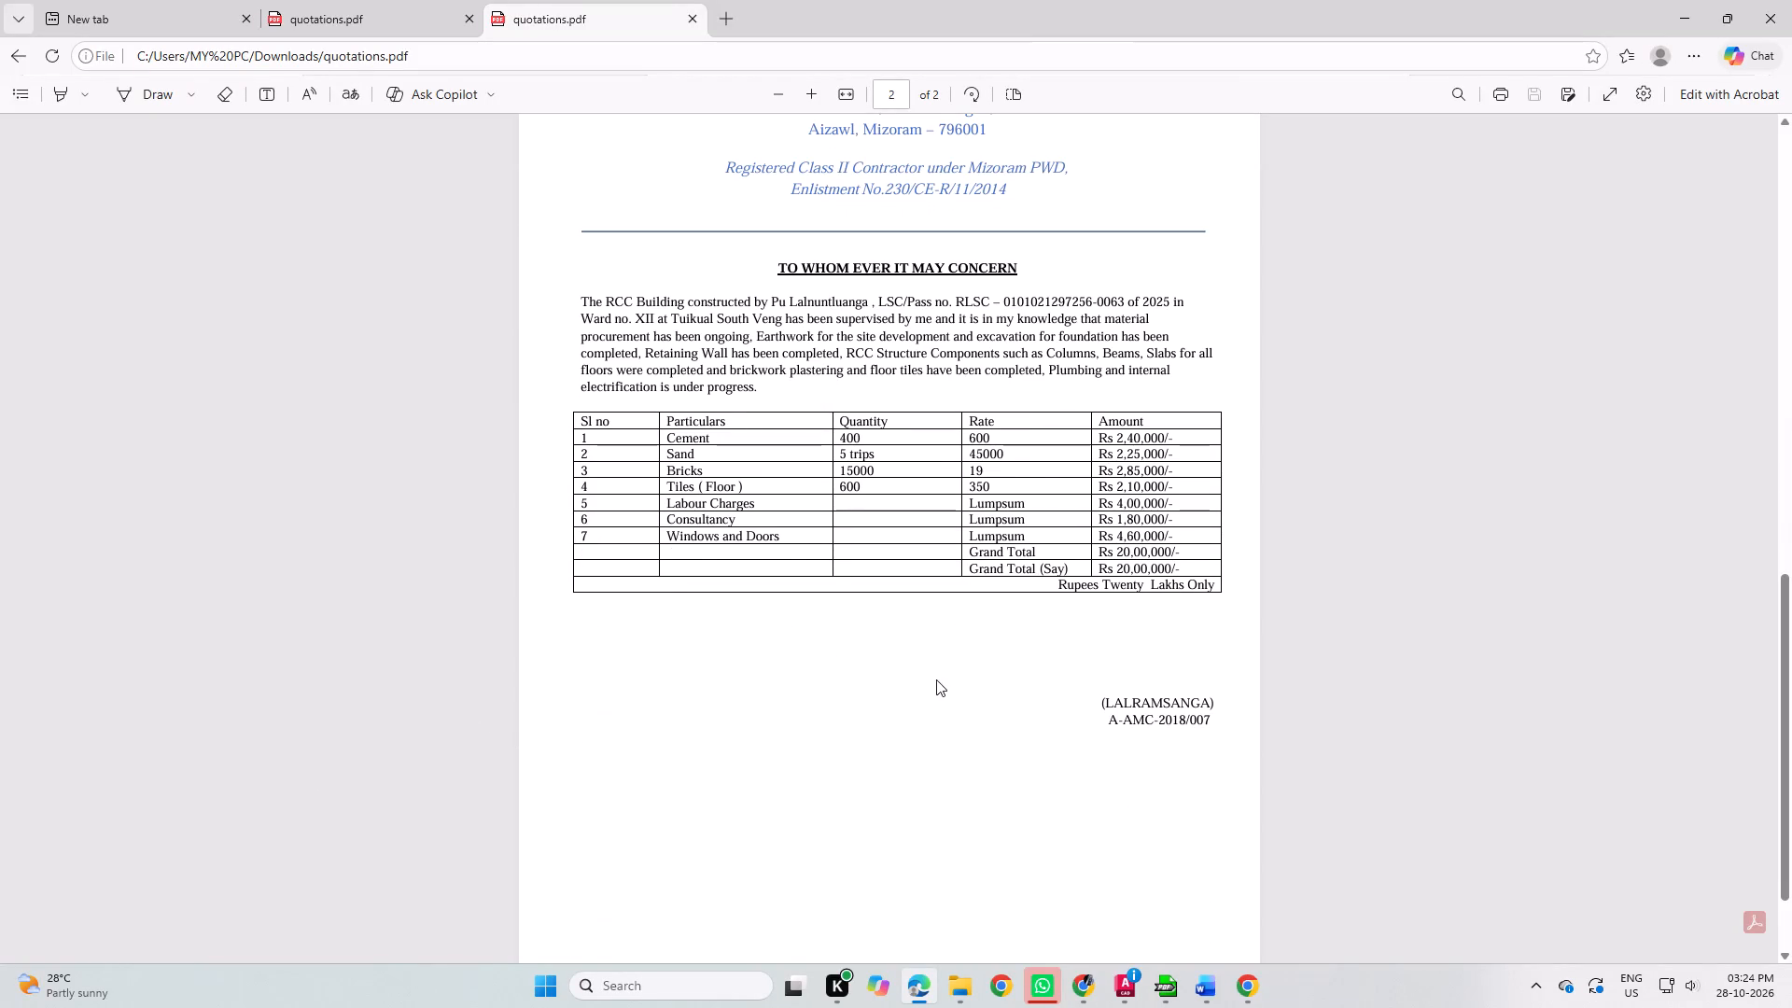
pyautogui.scroll(9, 946, 697)
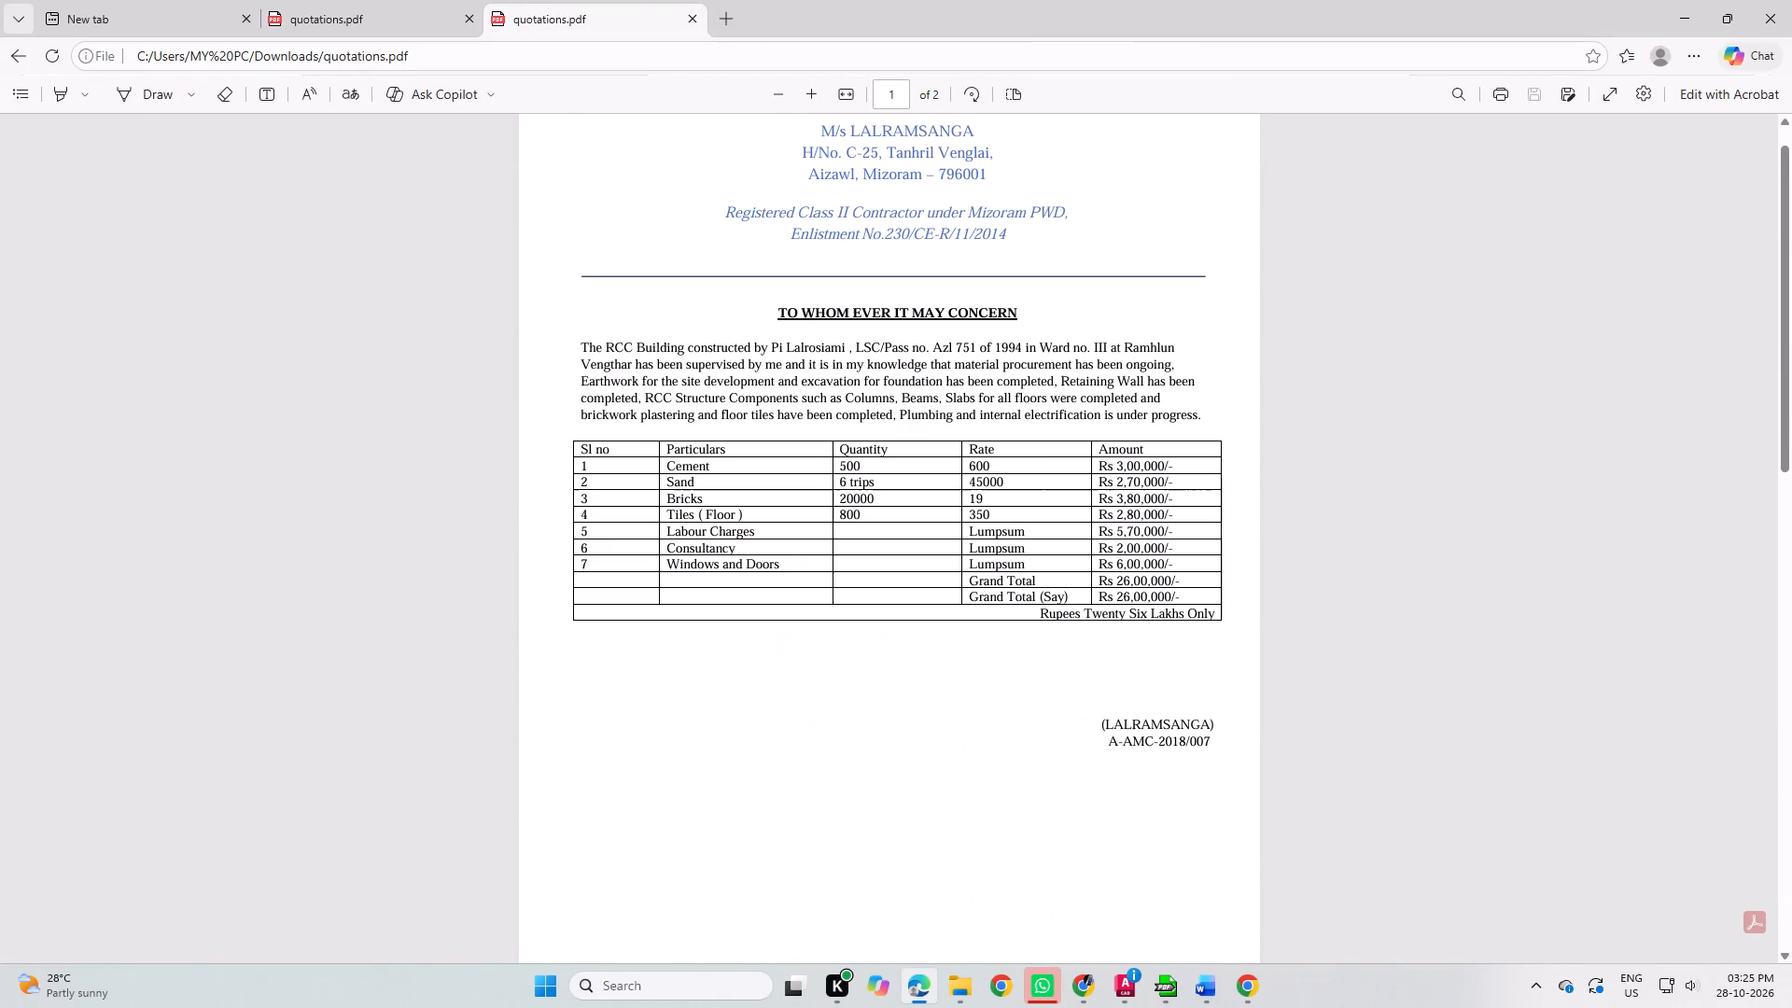
pyautogui.scroll(1, 960, 714)
pyautogui.scroll(-16, 966, 716)
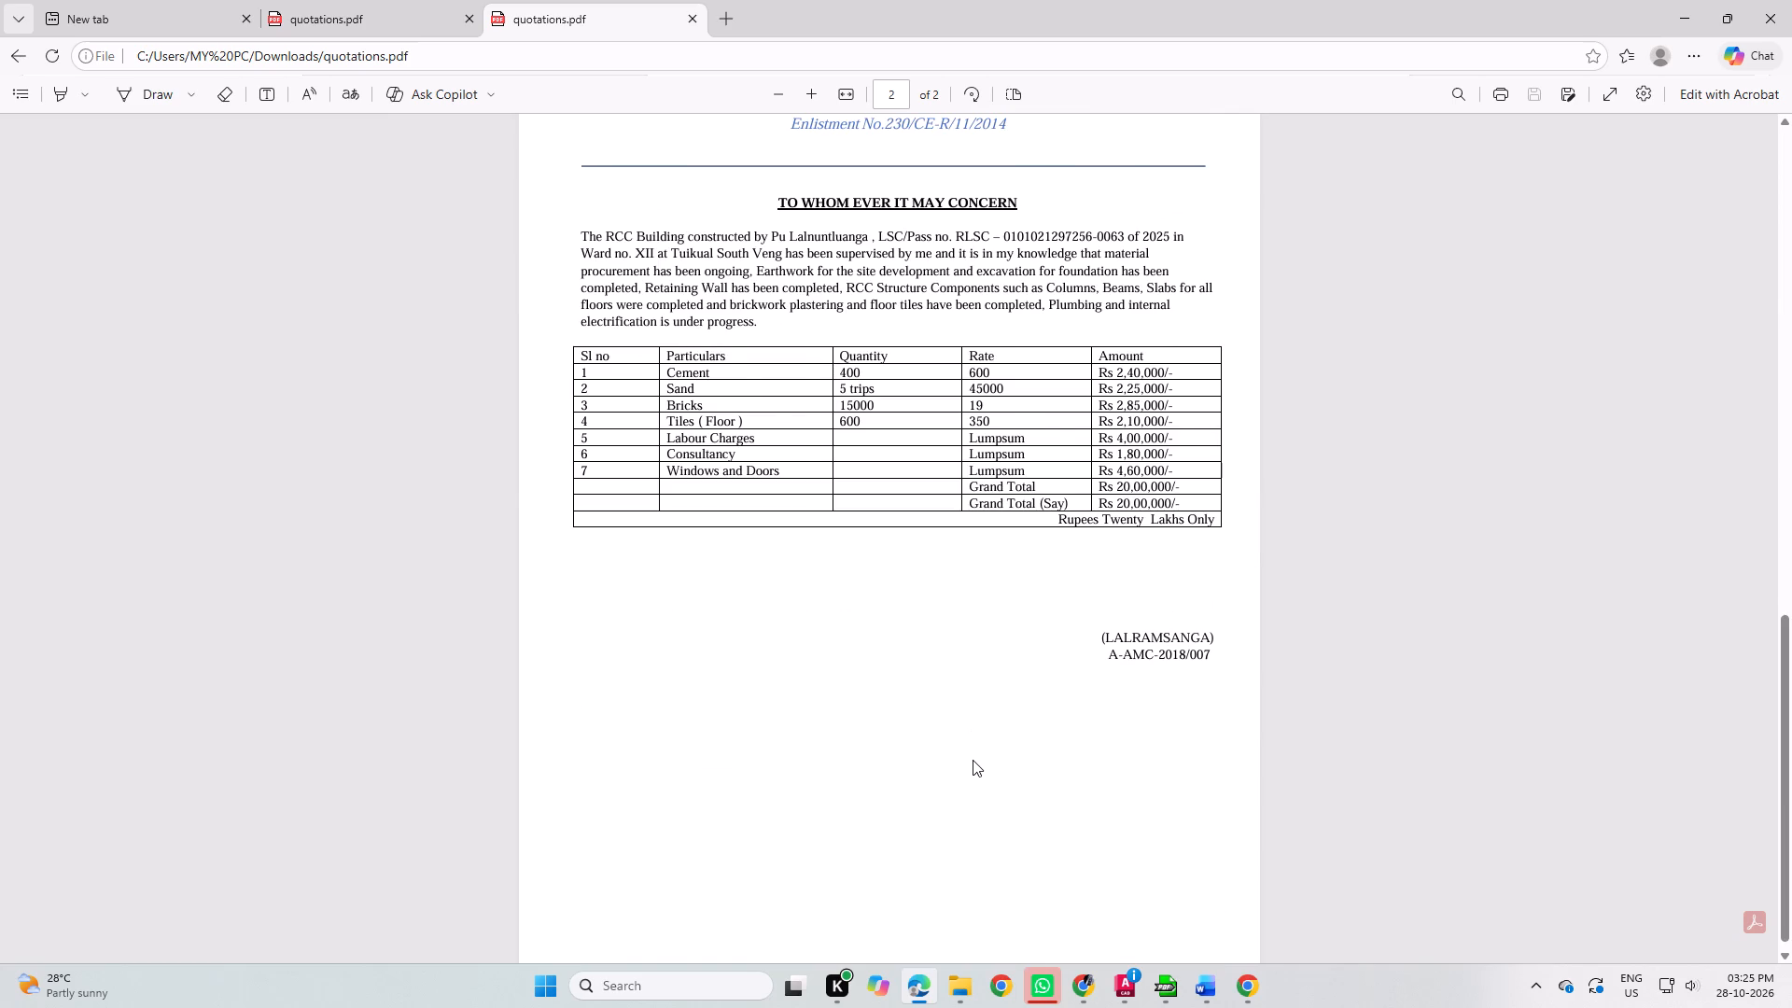
# Switch to File Explorer, open the completion document from the INFORMATIVE folder in Documents to check it, and close it.
pyautogui.click(958, 1000)
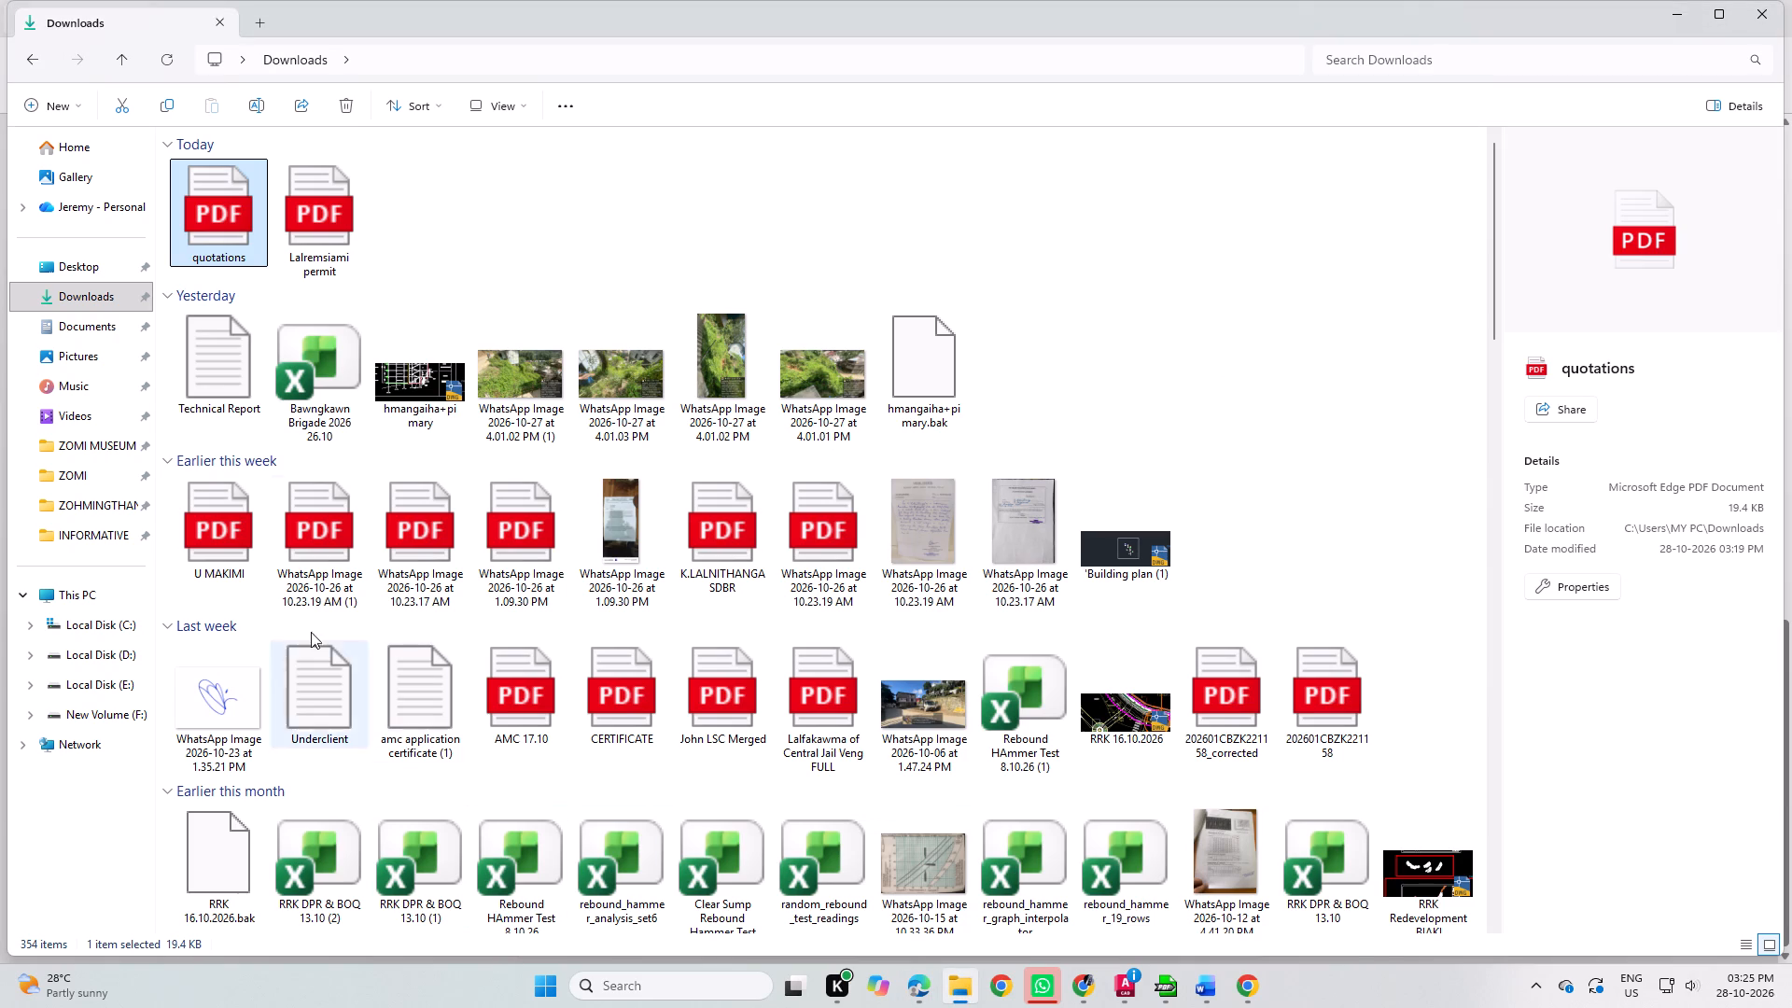
pyautogui.click(119, 324)
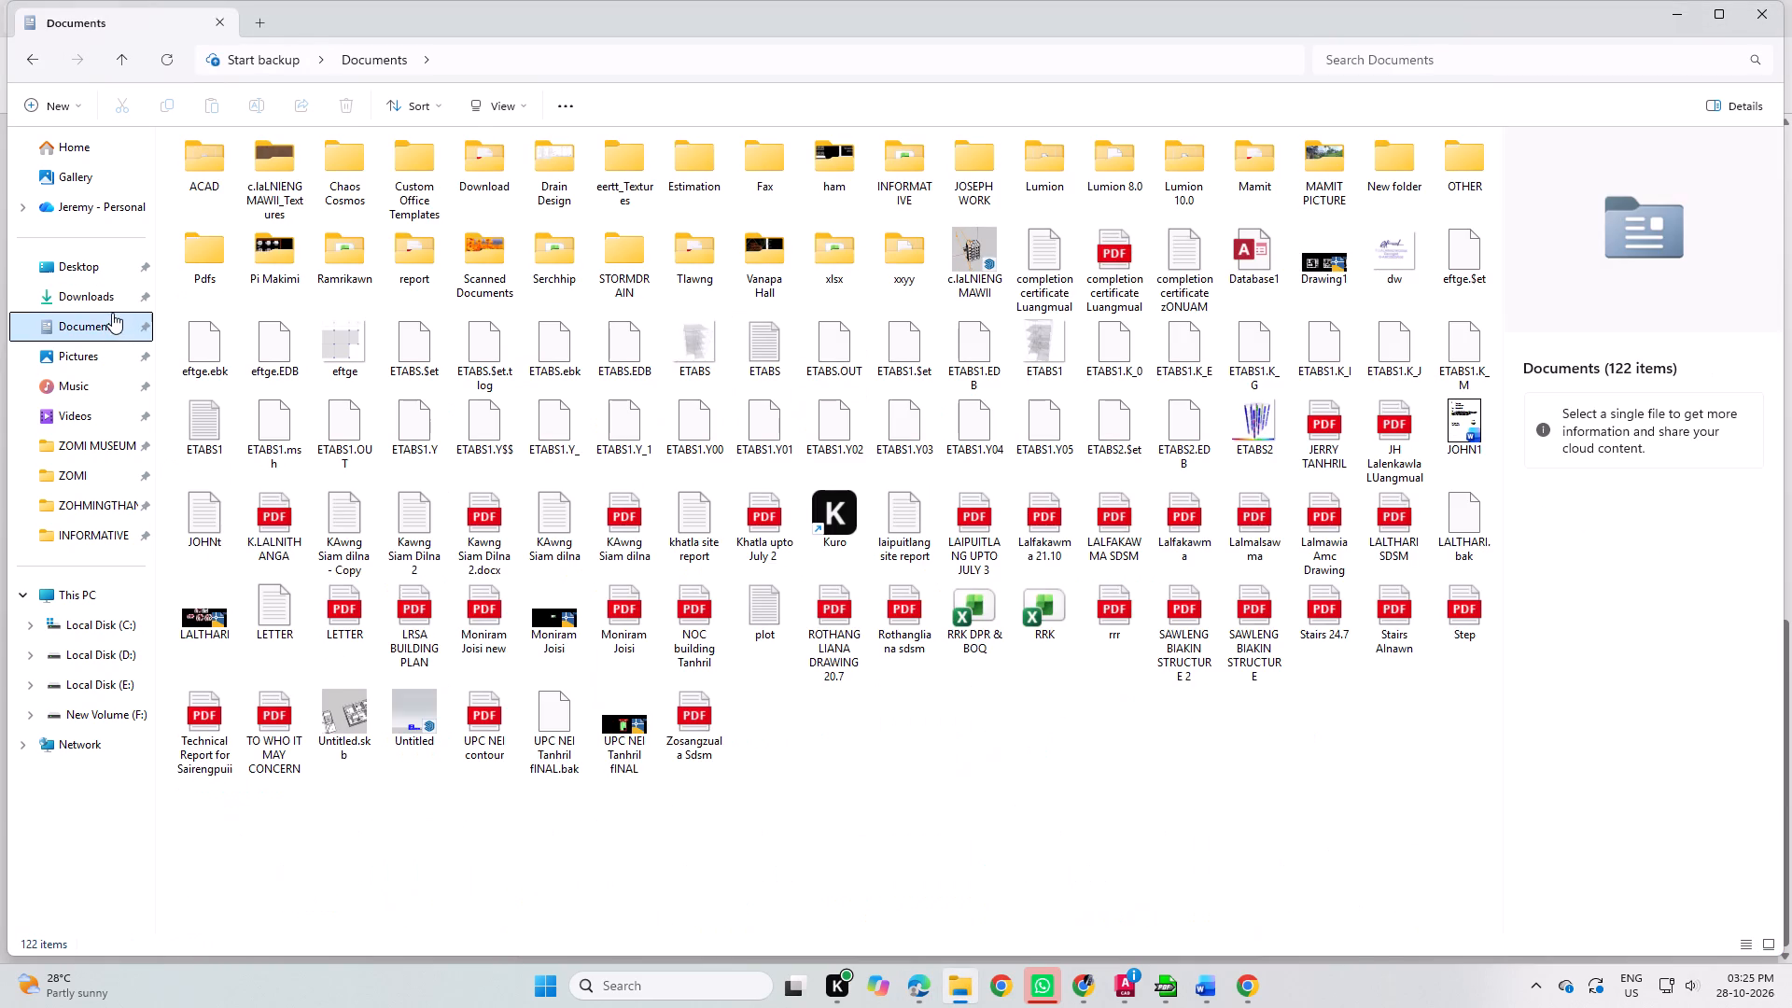
pyautogui.click(858, 177)
pyautogui.doubleClick(891, 171)
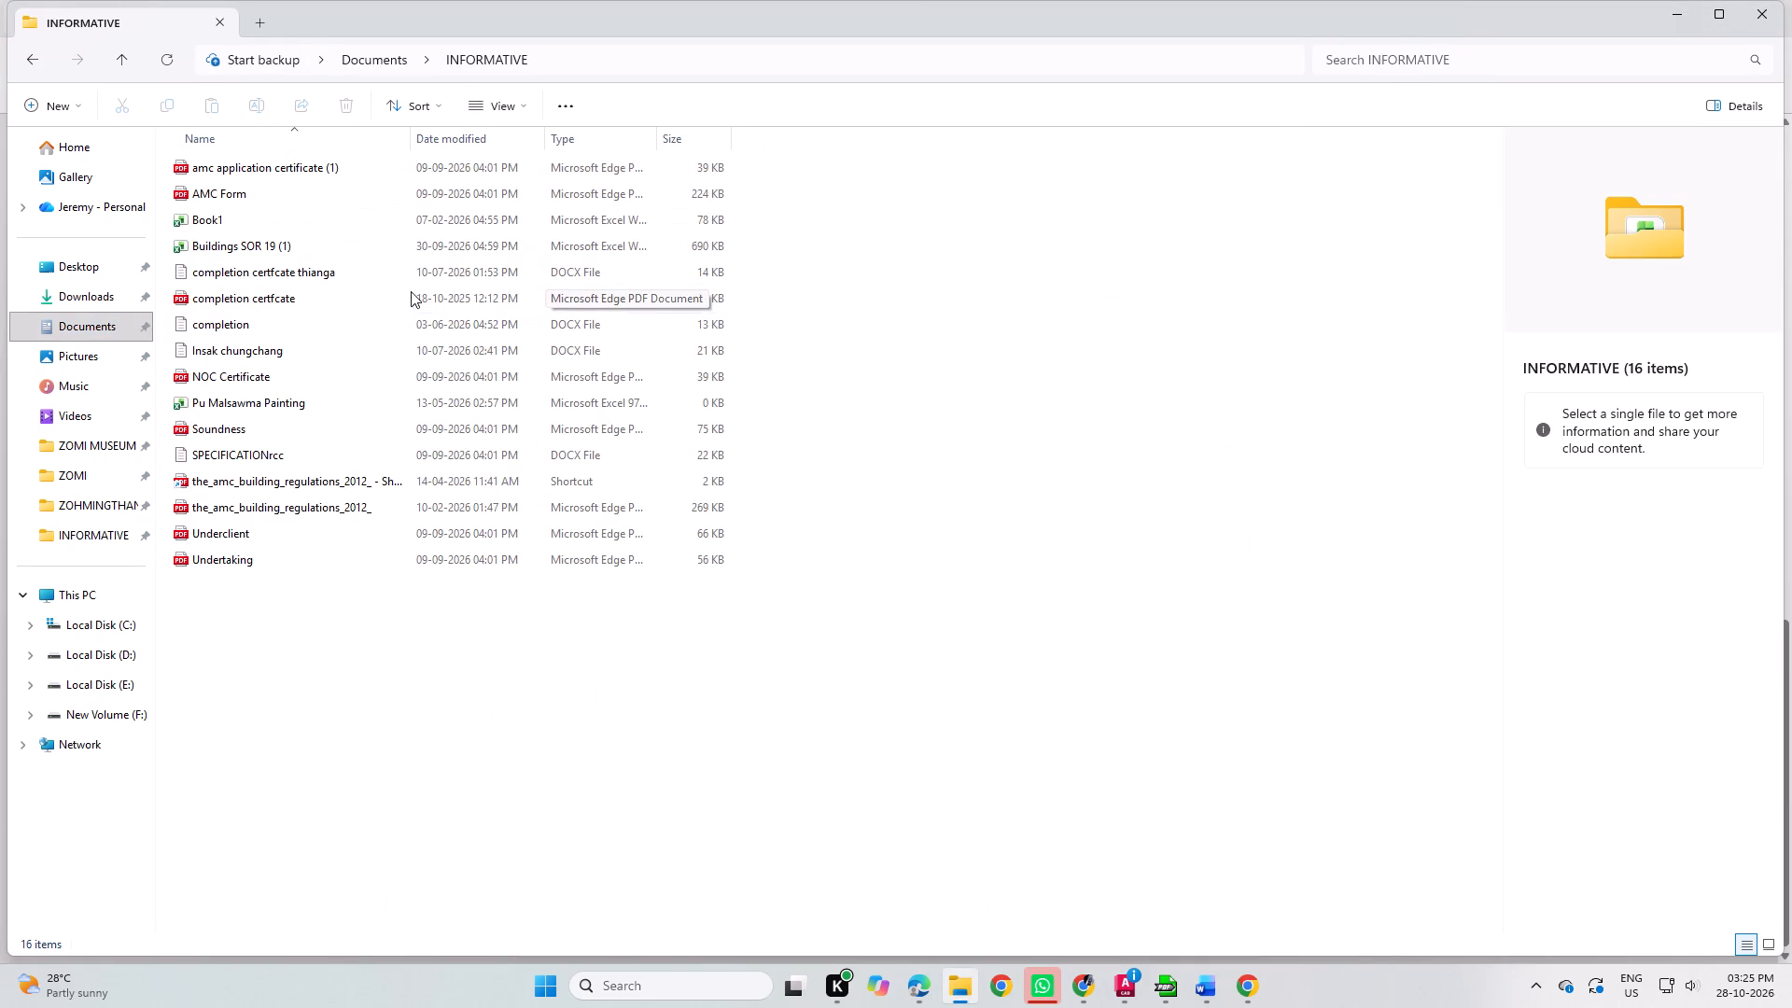
pyautogui.doubleClick(315, 328)
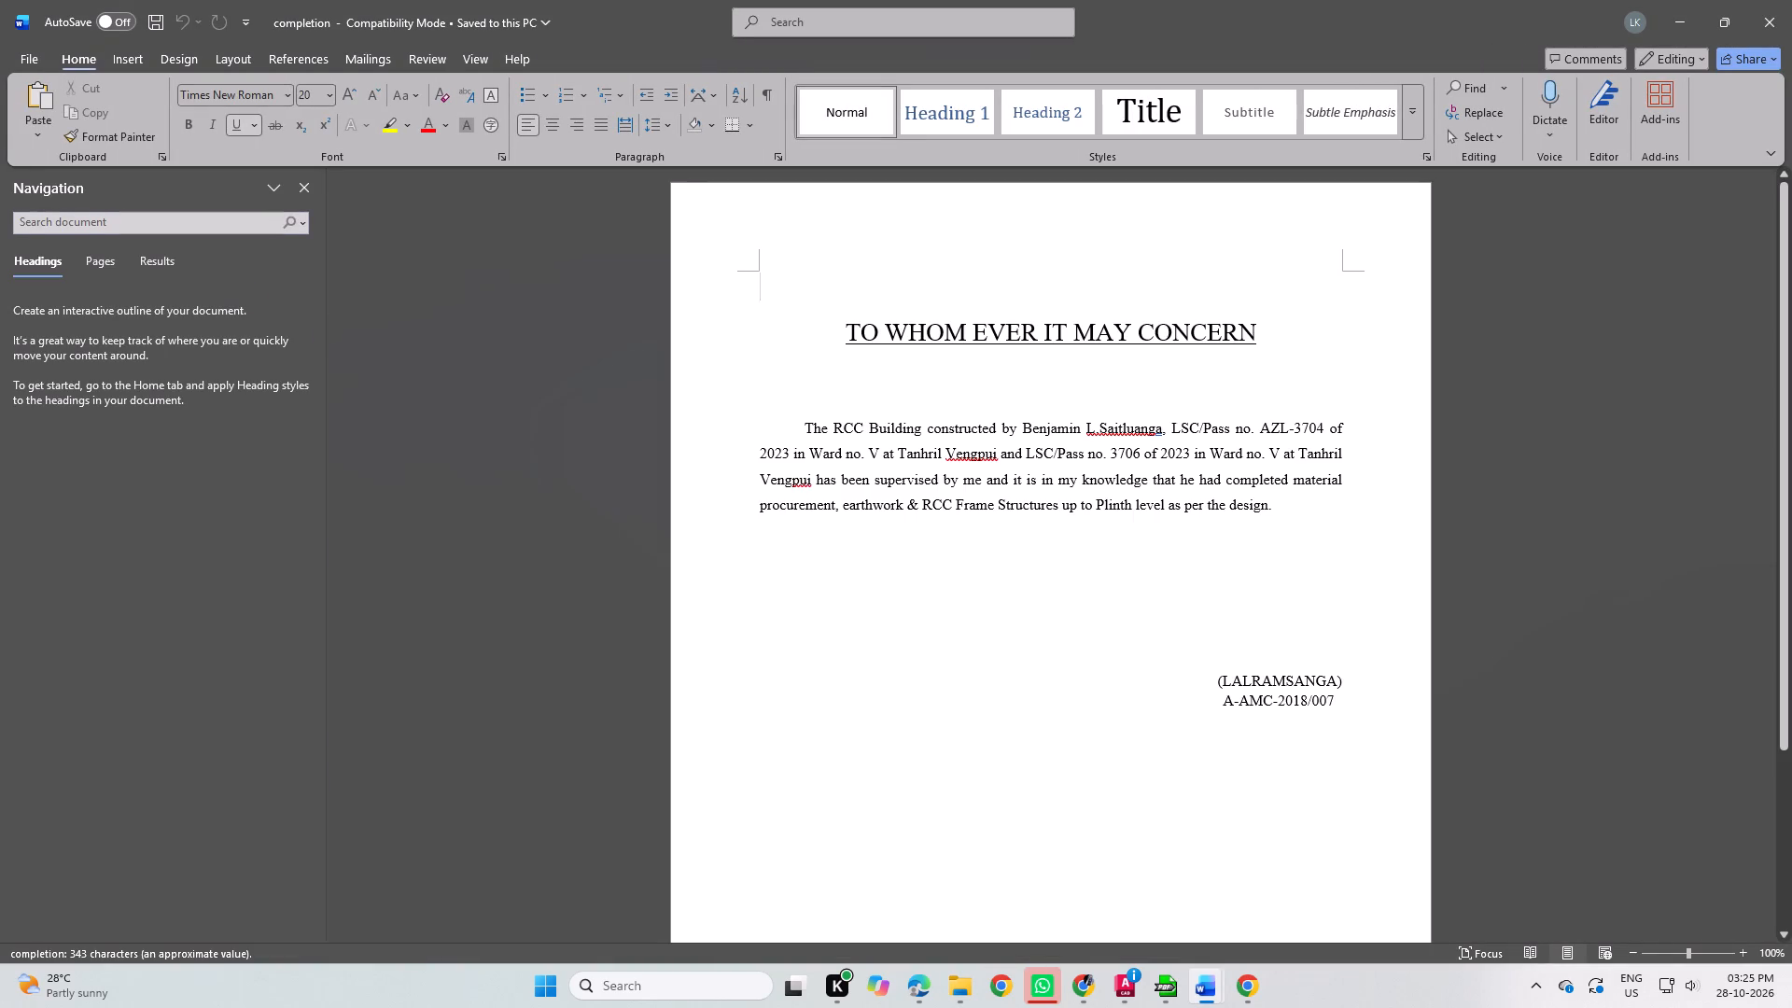
pyautogui.click(1785, 6)
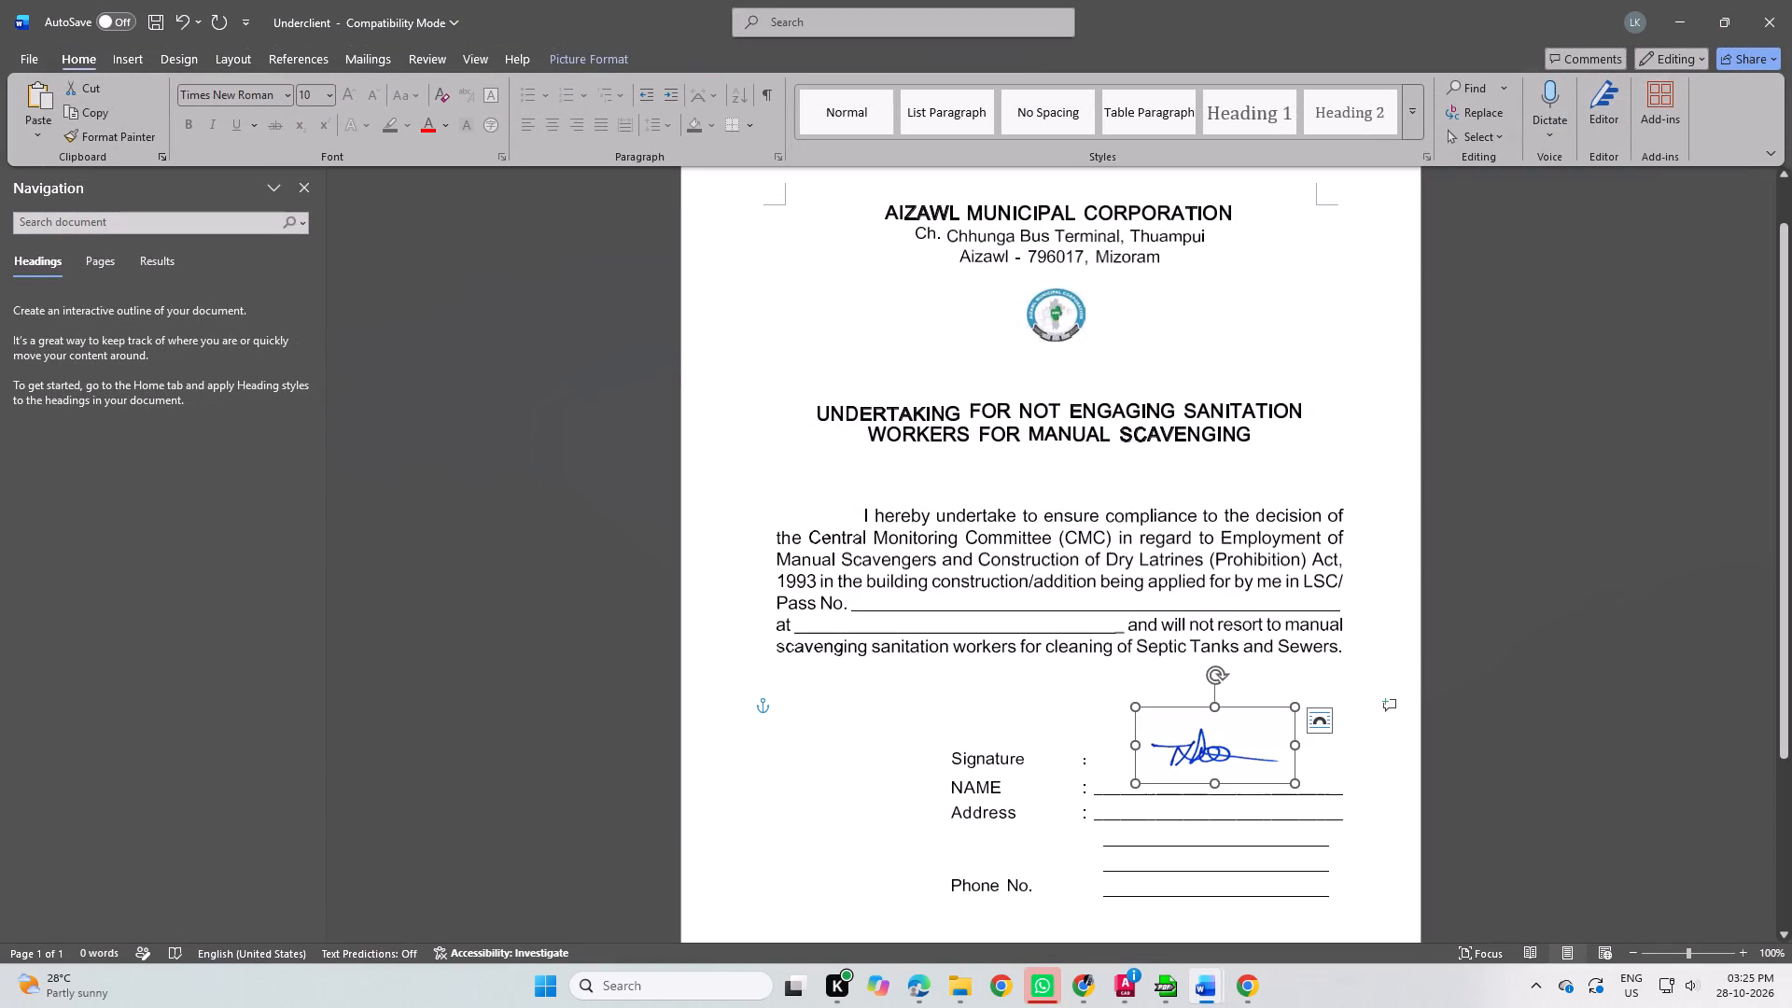
# Close the Underclient document without saving its changes, also opening the Insak chungchang document from the INFORMATIVE folder meanwhile.
pyautogui.click(1758, 23)
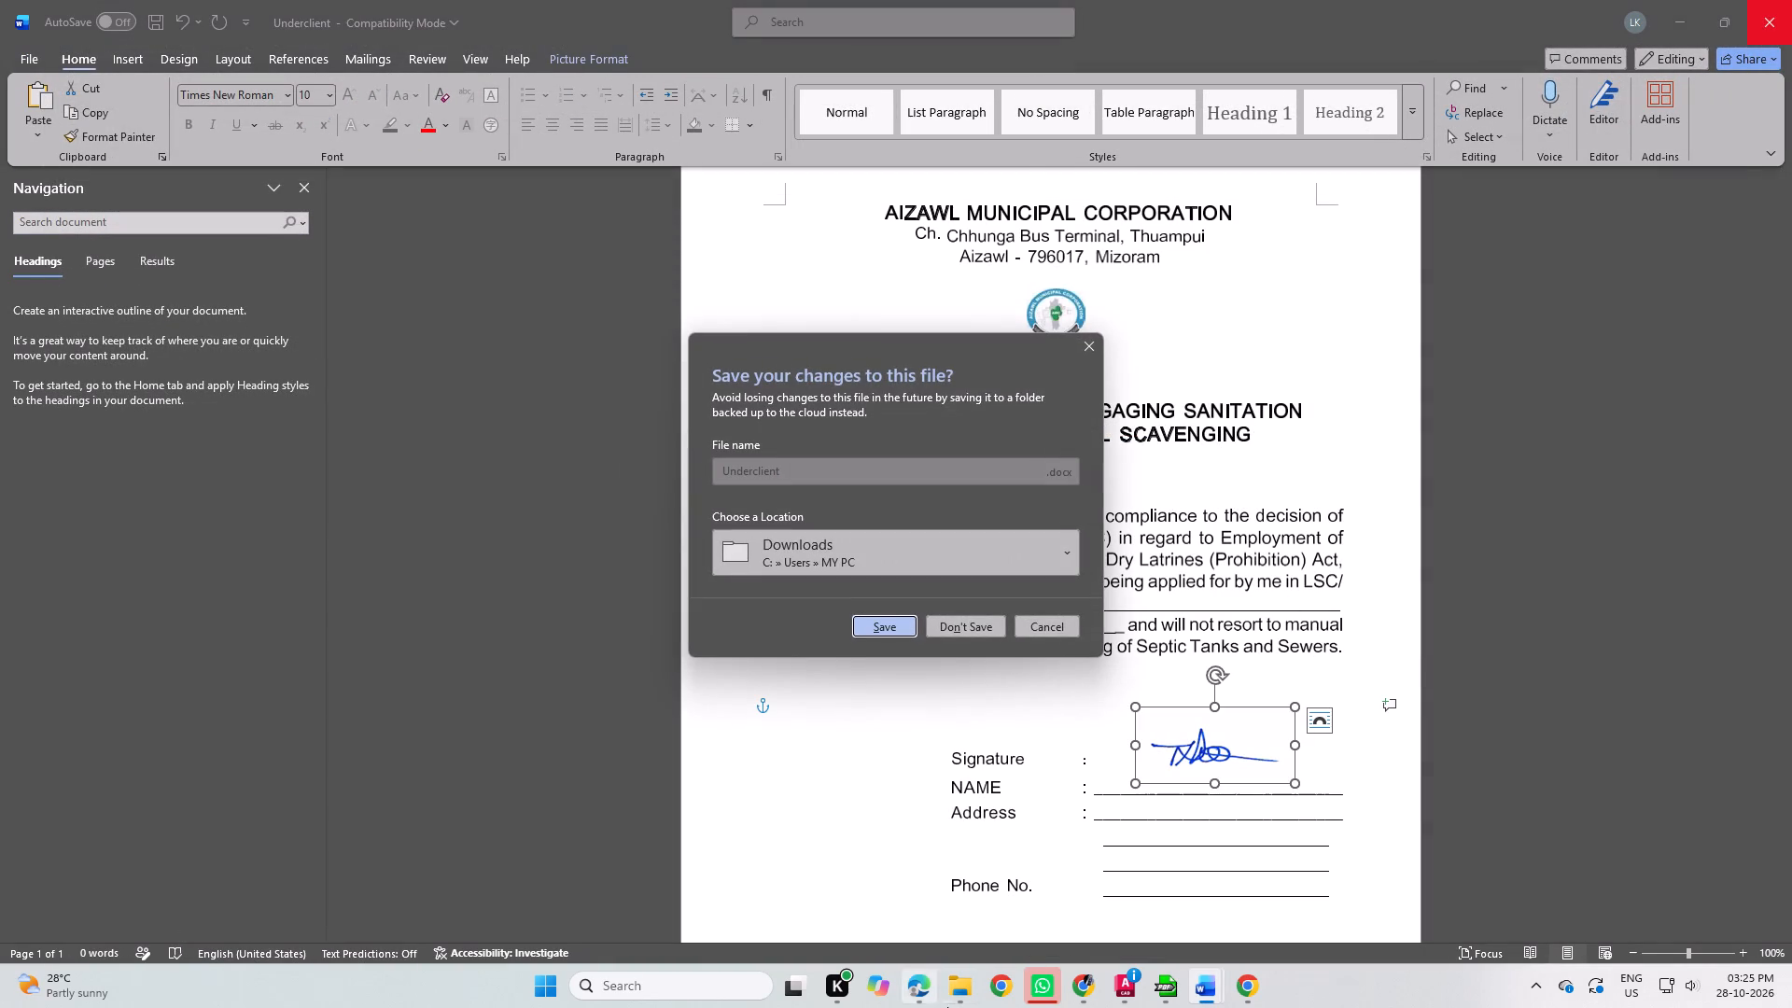
pyautogui.click(954, 996)
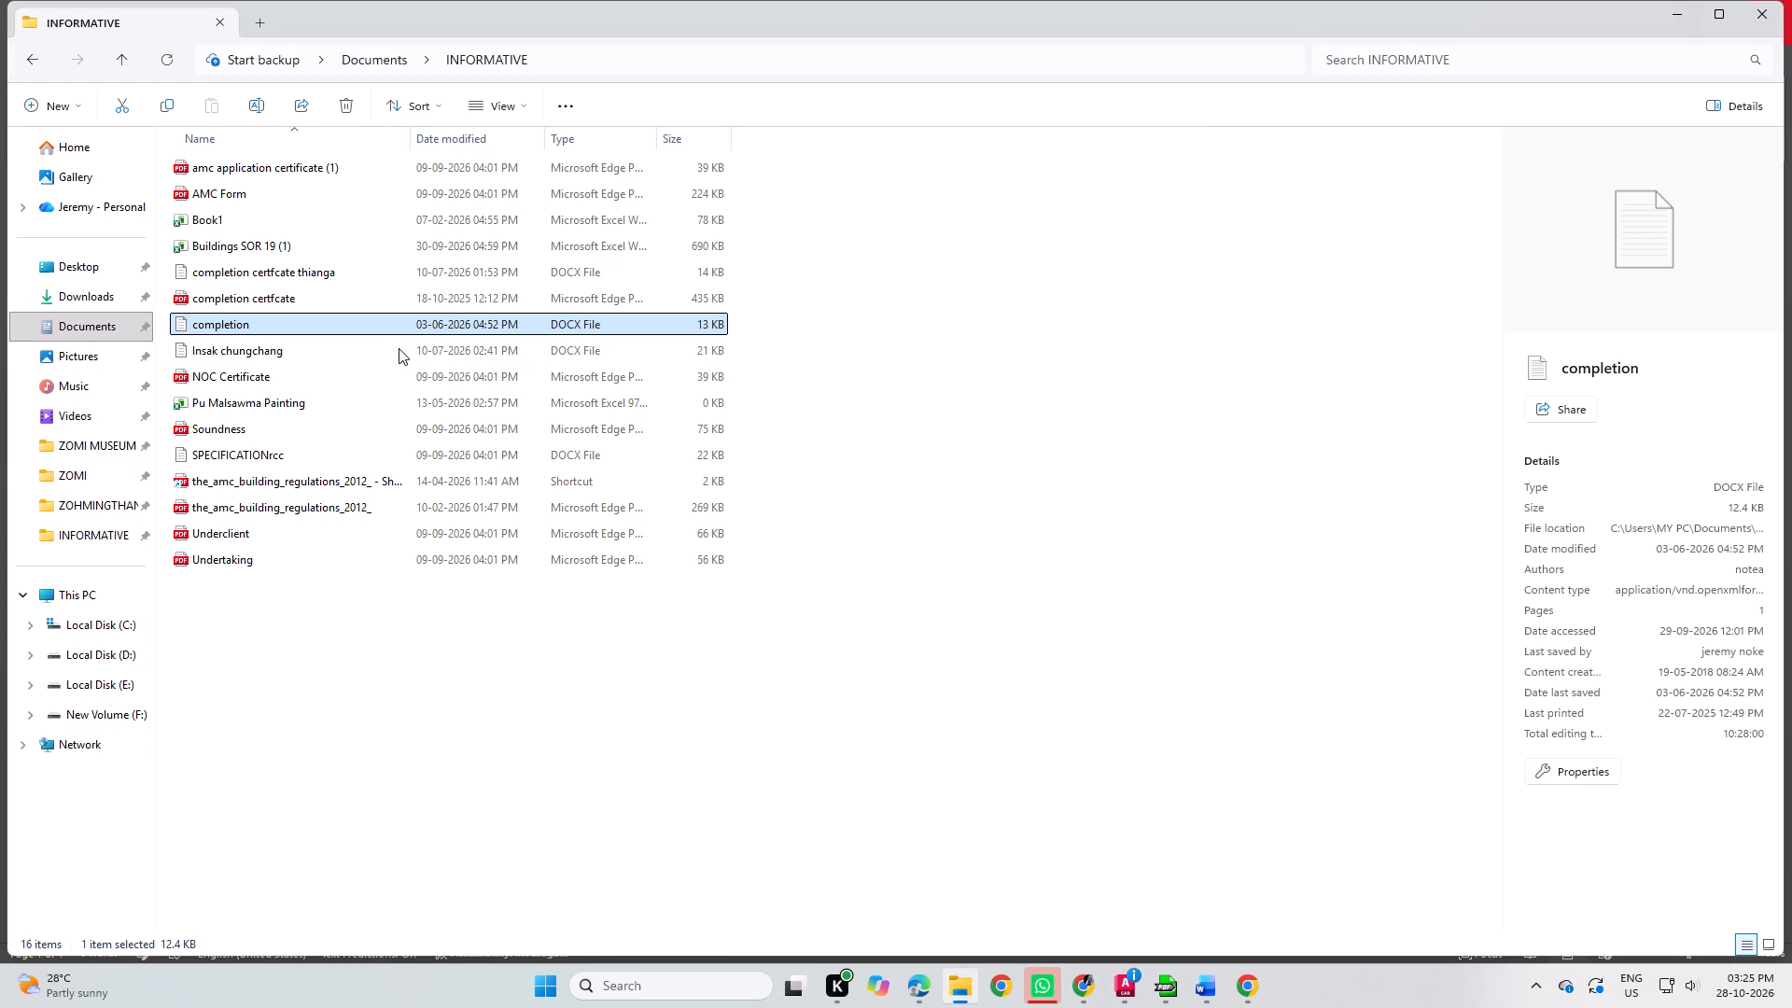
pyautogui.doubleClick(397, 348)
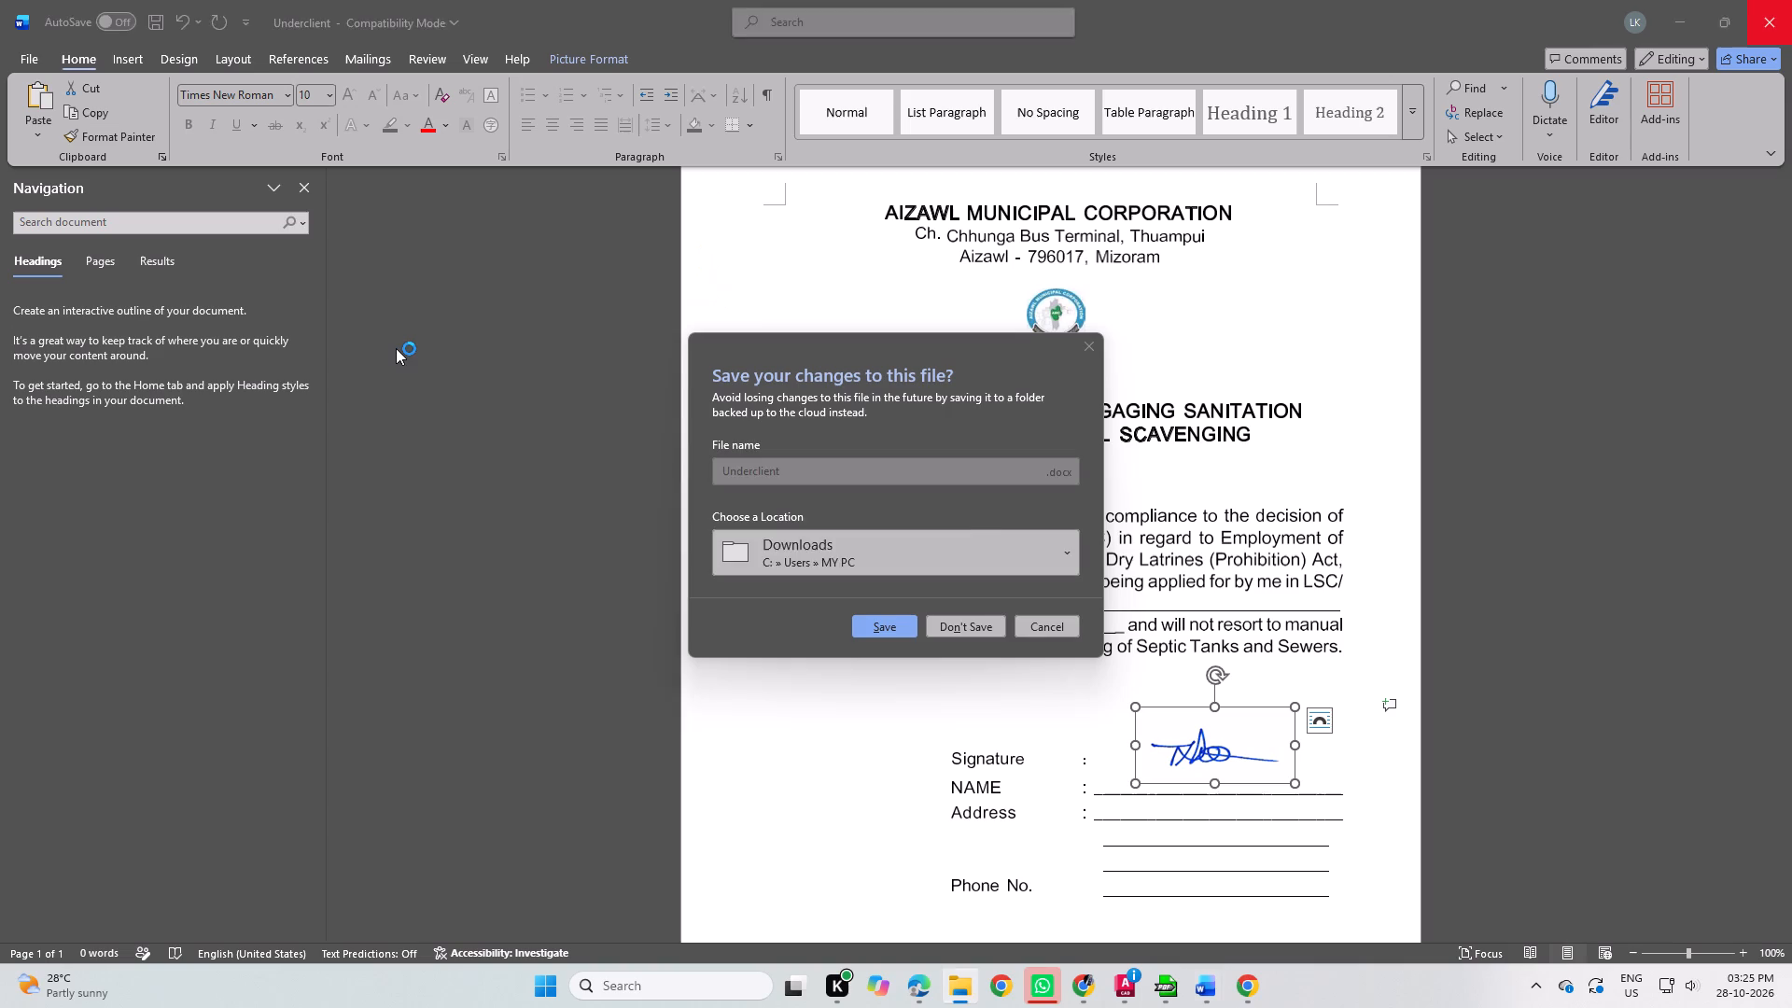
pyautogui.click(1060, 420)
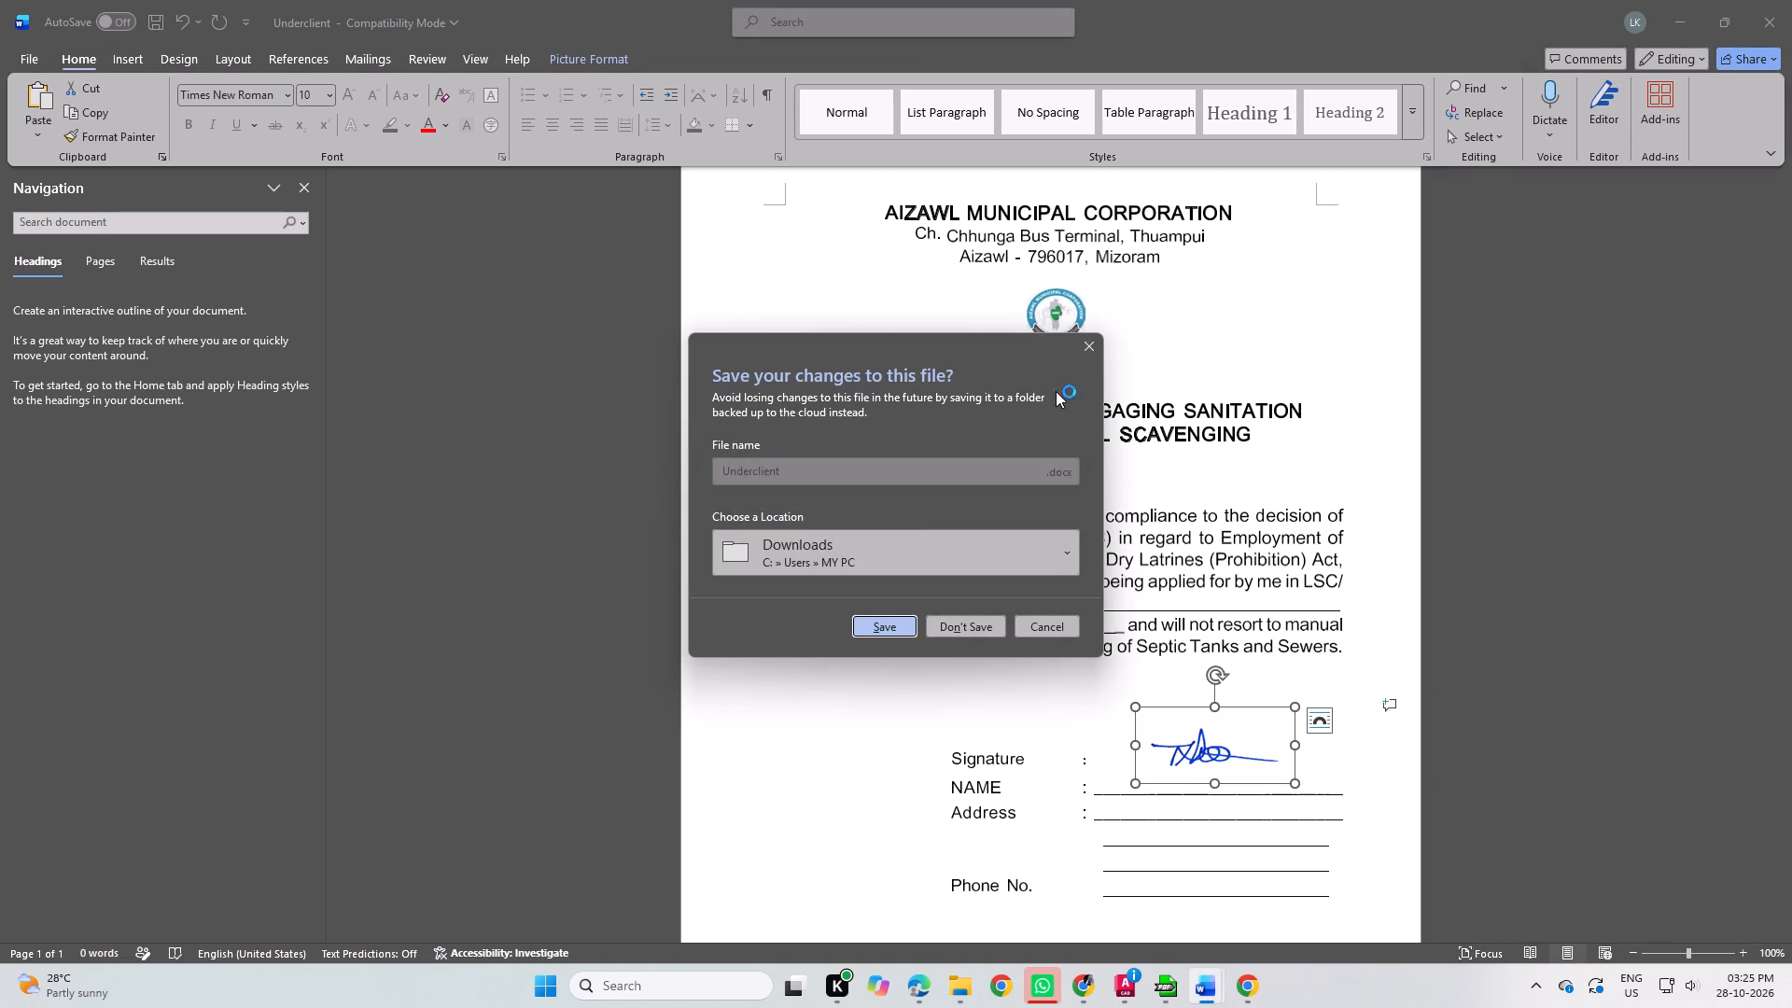
pyautogui.click(1080, 352)
pyautogui.click(1787, 10)
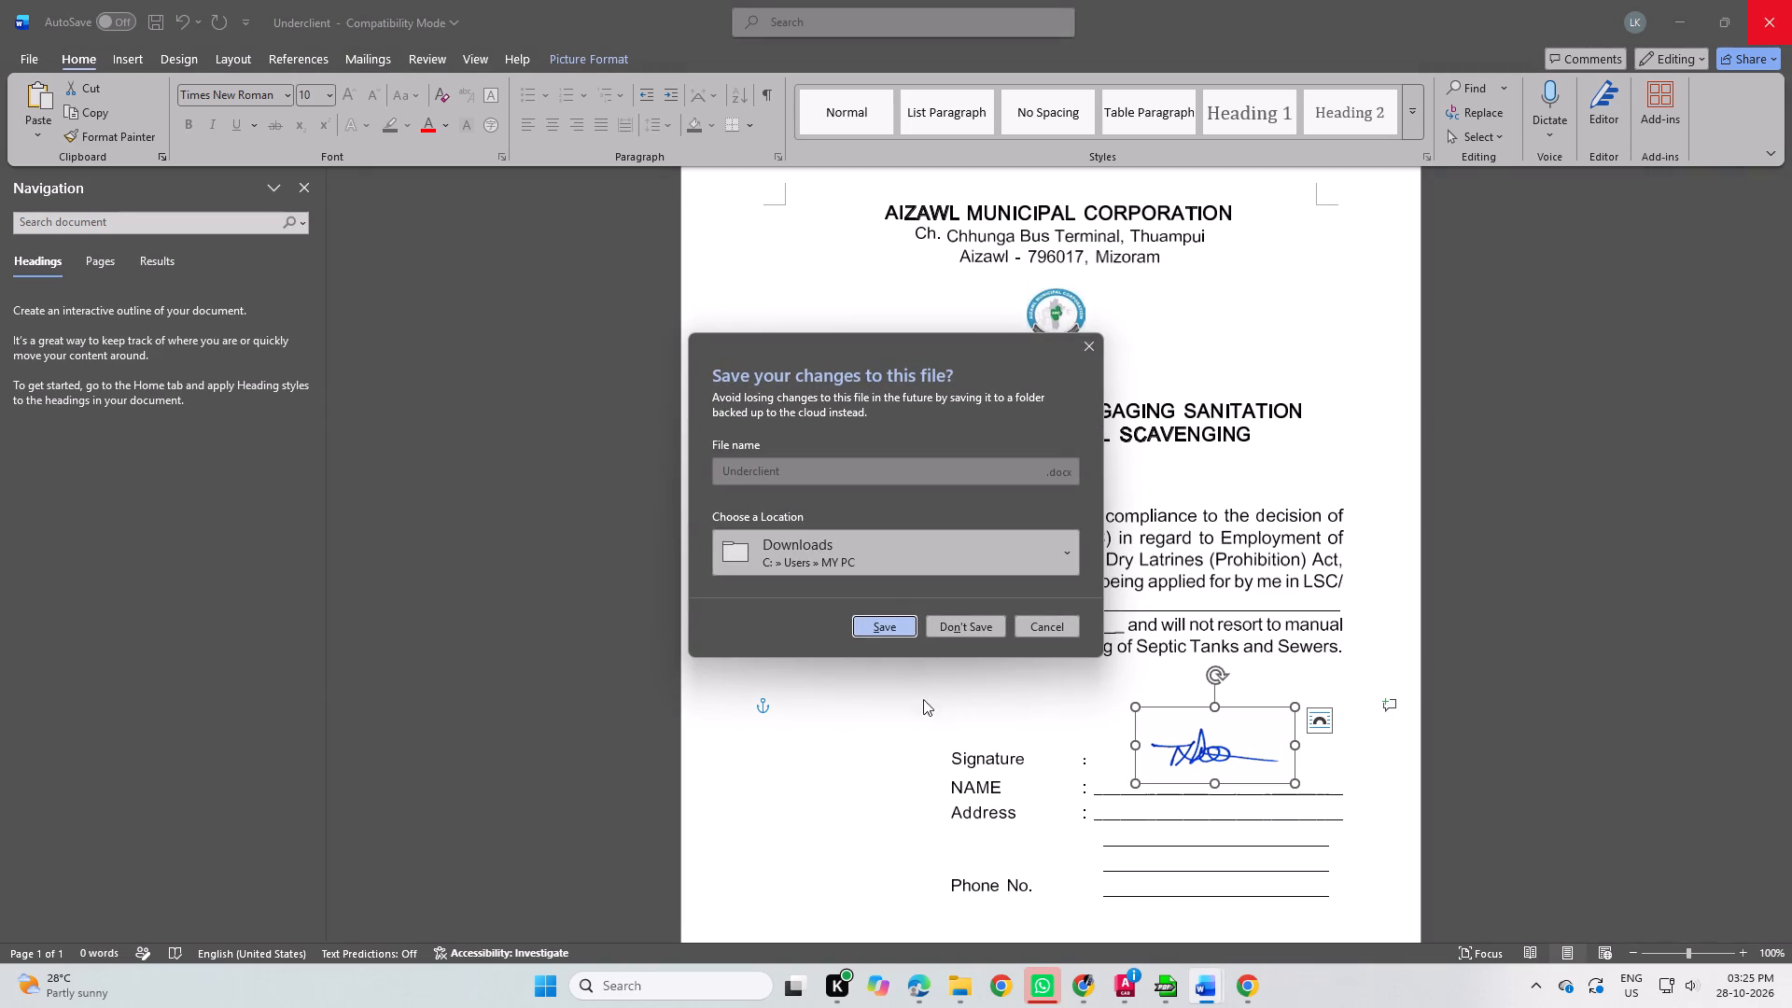
pyautogui.click(981, 605)
pyautogui.click(962, 625)
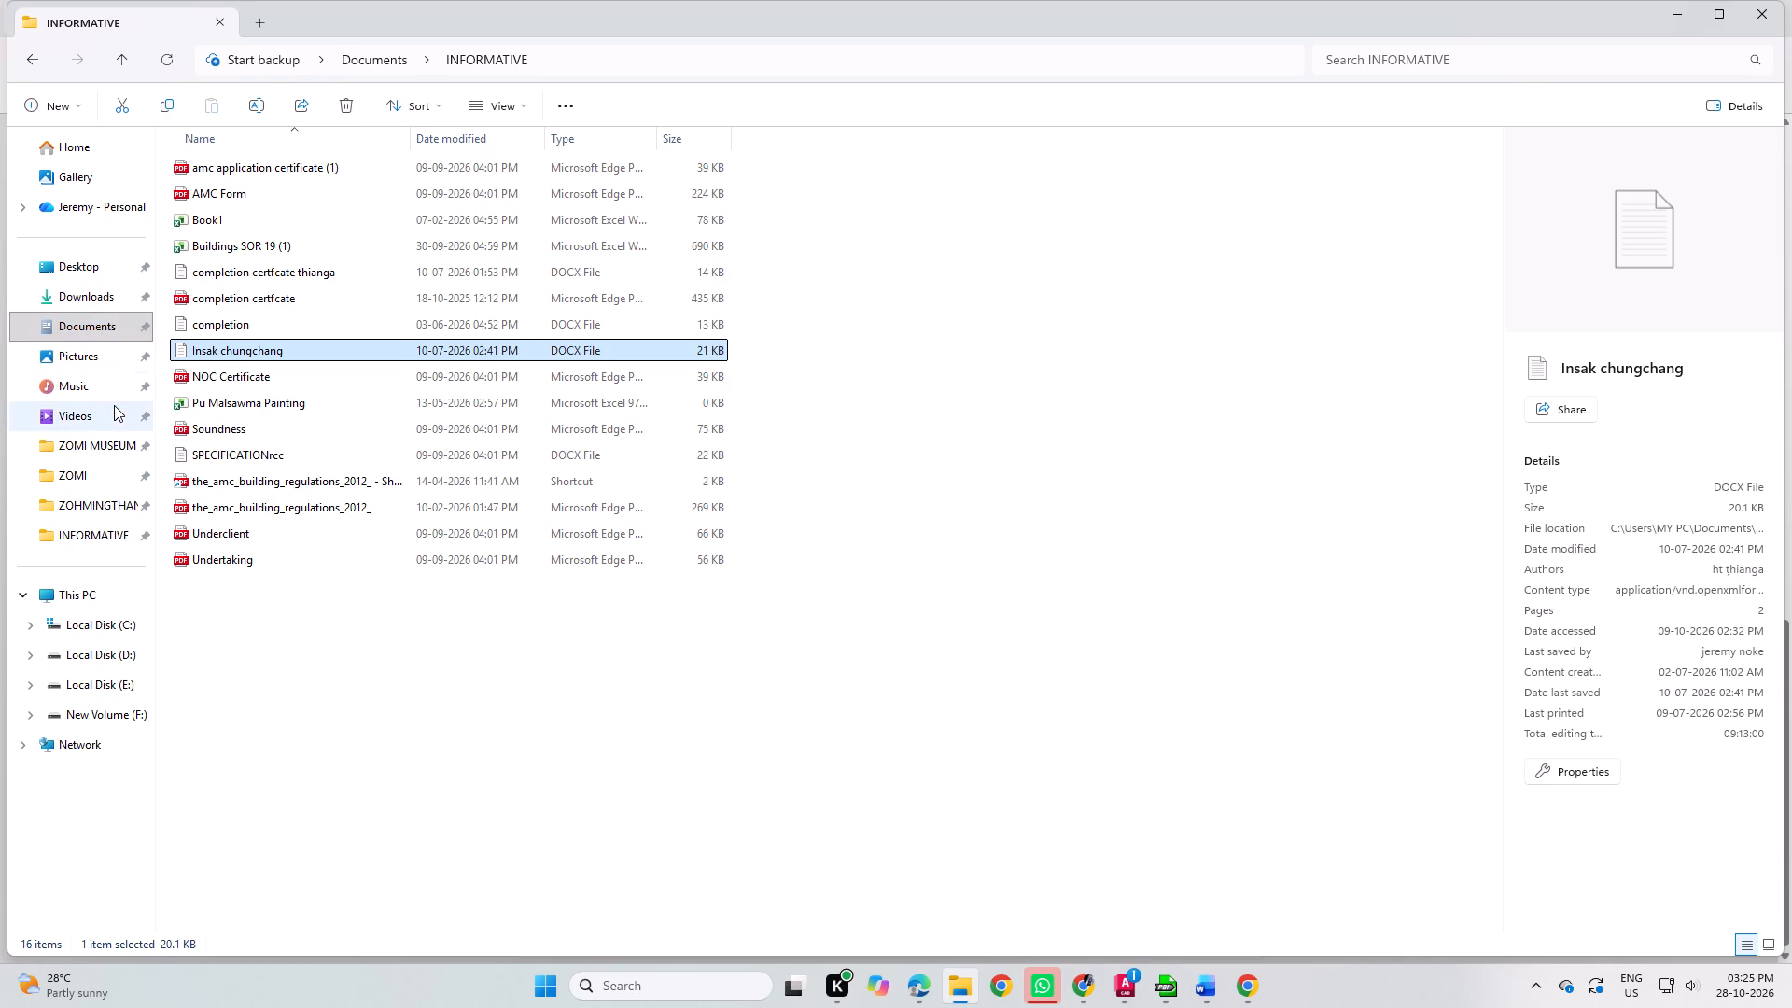
# Browse the files in the xlsx folder inside JOSEPH WORK in Documents.
pyautogui.click(120, 326)
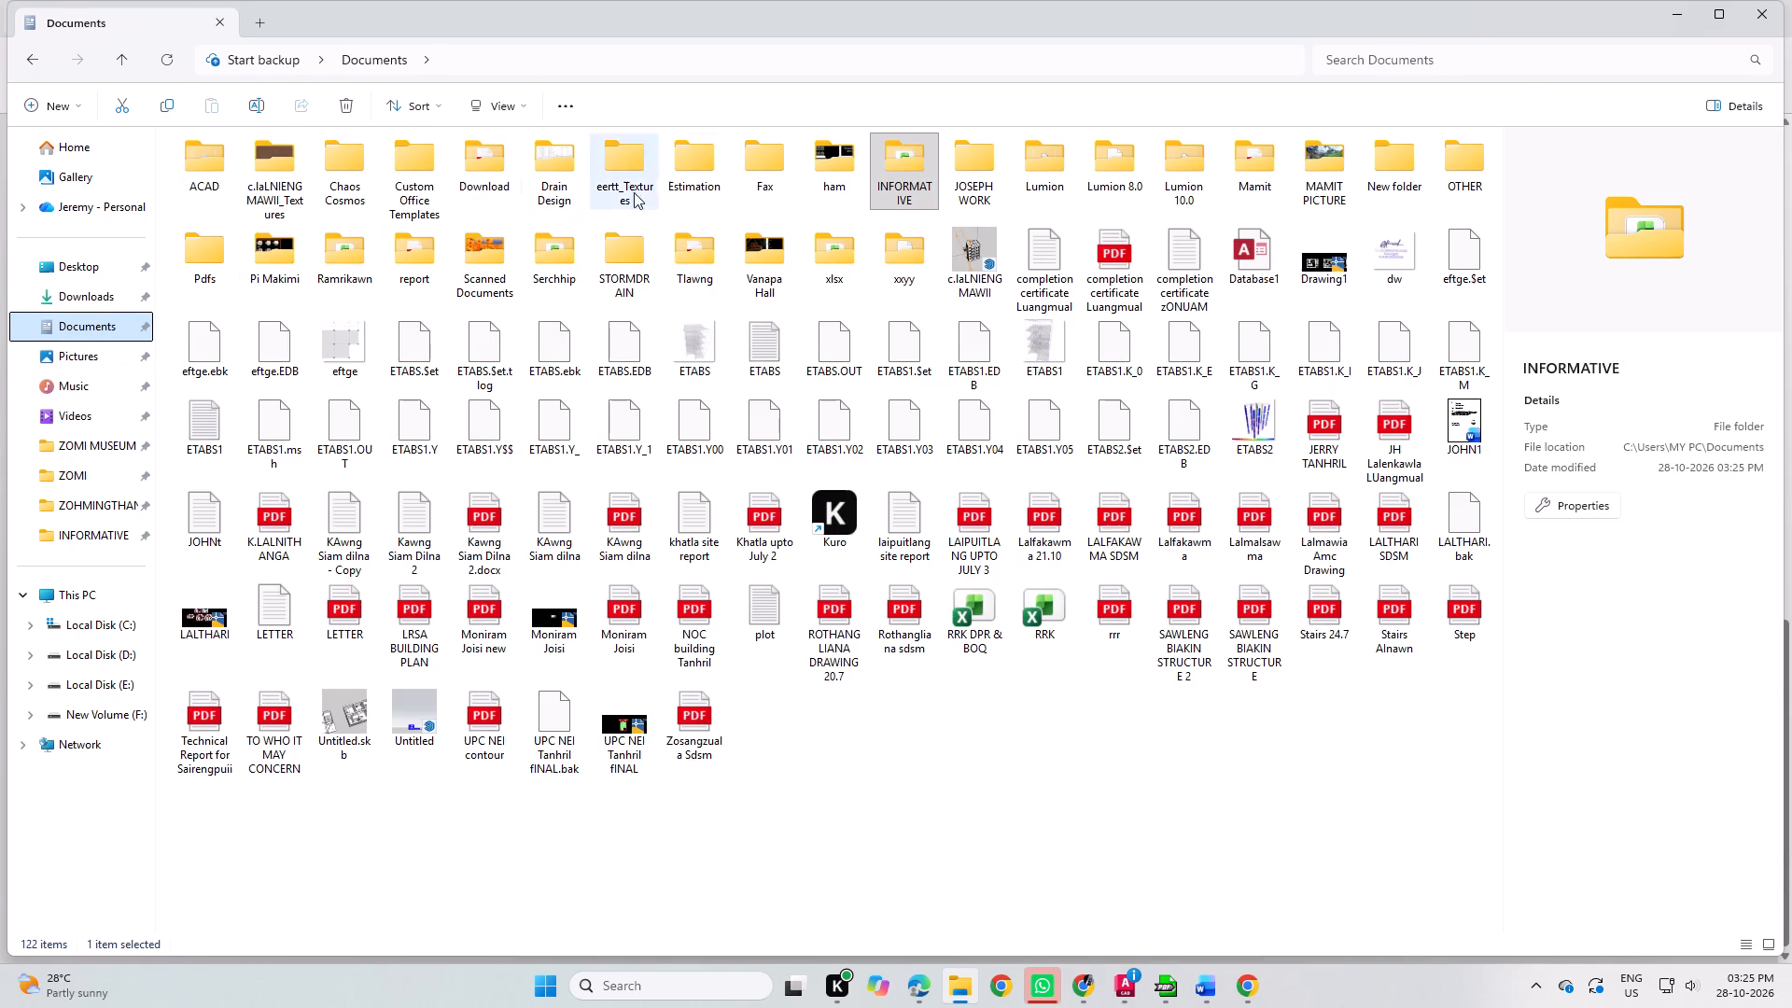
pyautogui.doubleClick(960, 187)
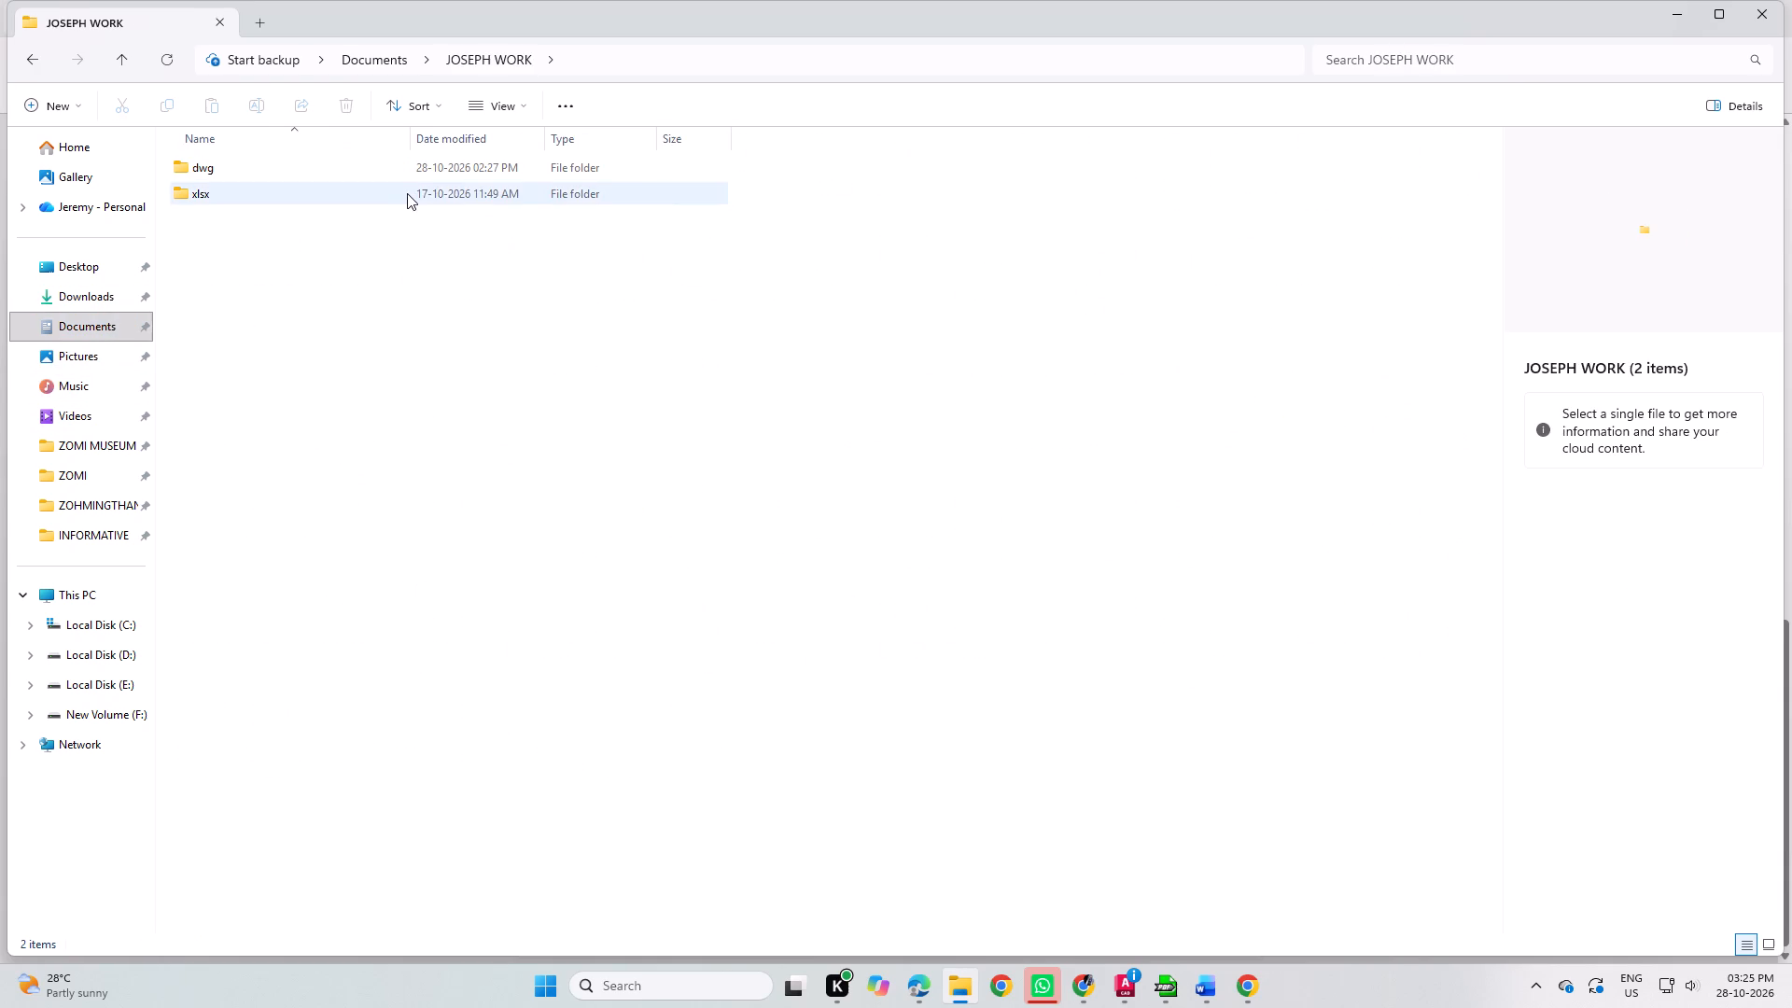
pyautogui.doubleClick(405, 193)
pyautogui.scroll(-4, 425, 384)
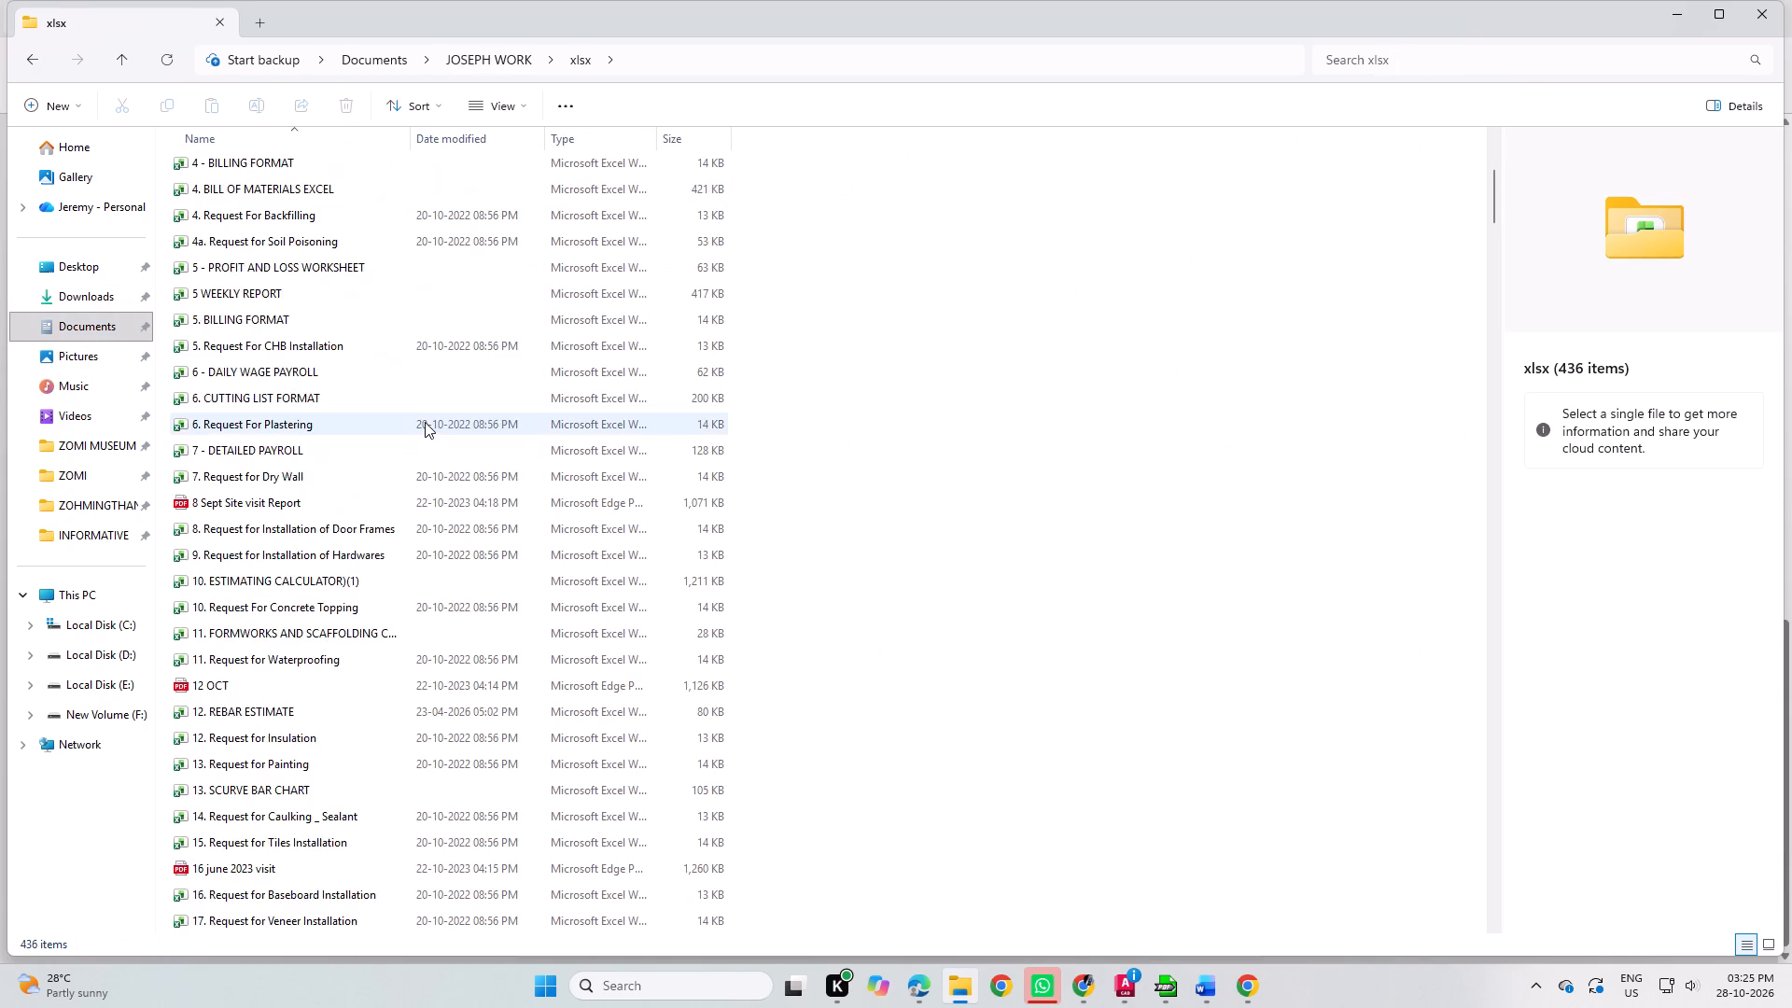
pyautogui.scroll(-3, 425, 422)
# Search the File Explorer Home location for TO WHOEVER.
pyautogui.click(93, 159)
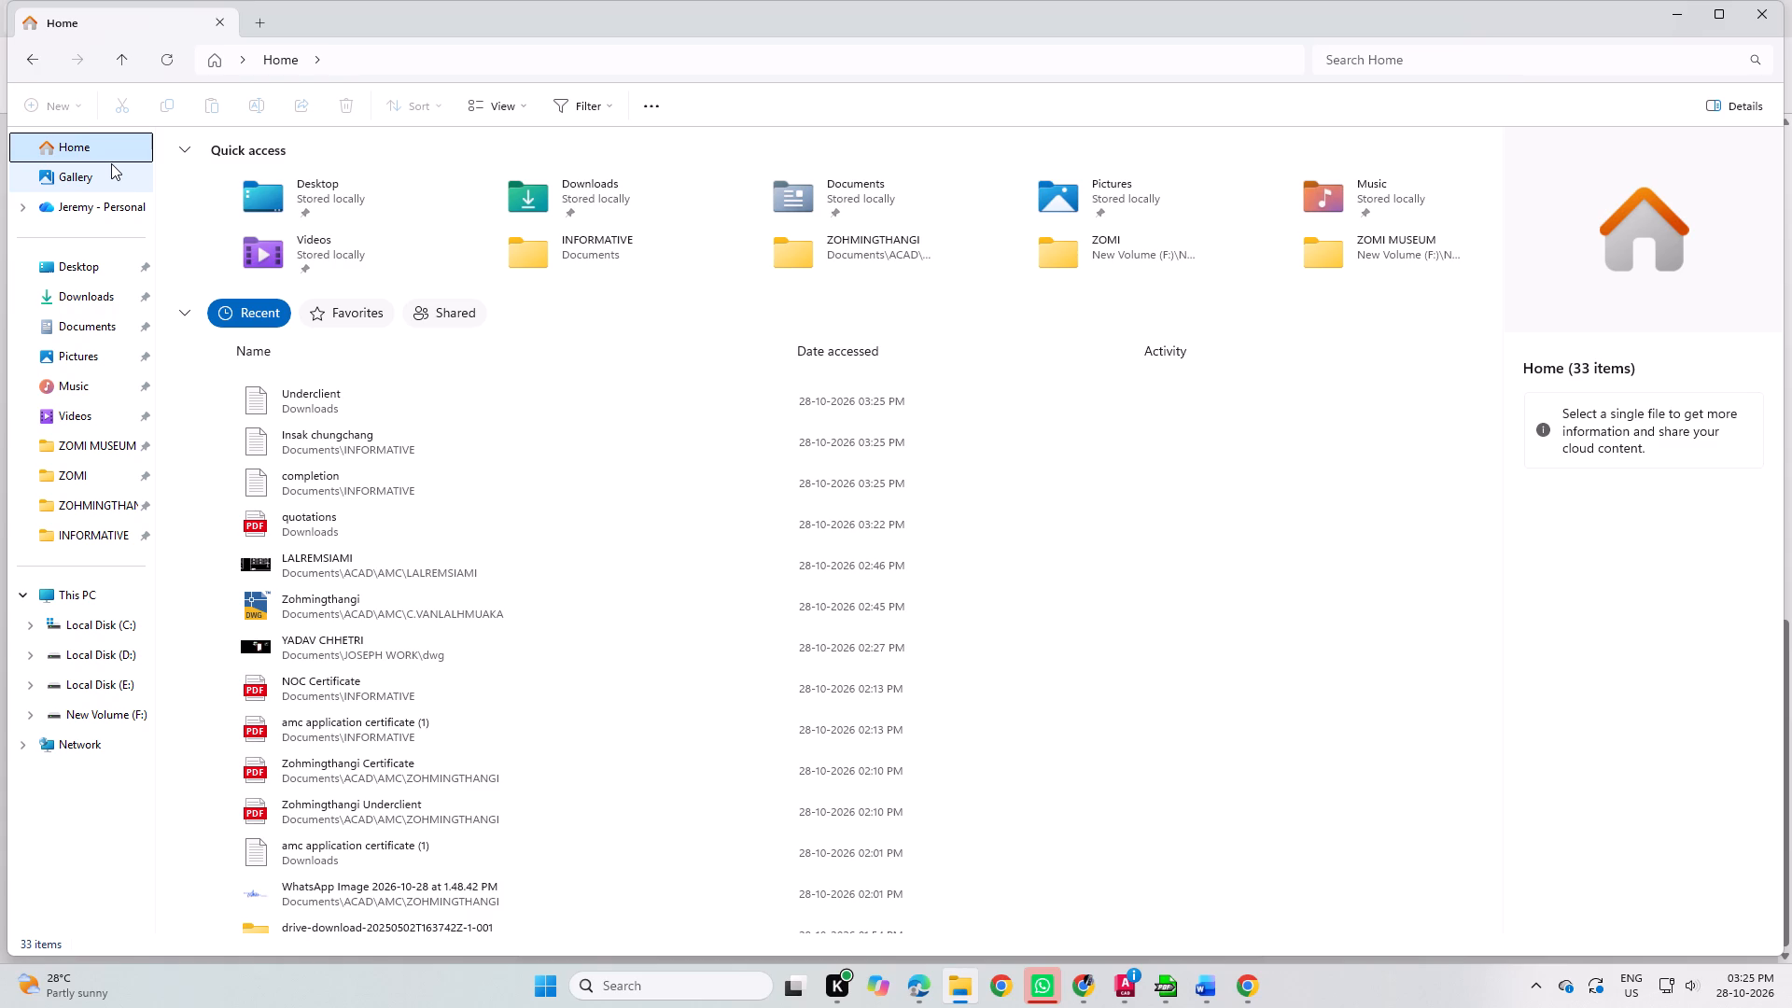
pyautogui.click(1349, 48)
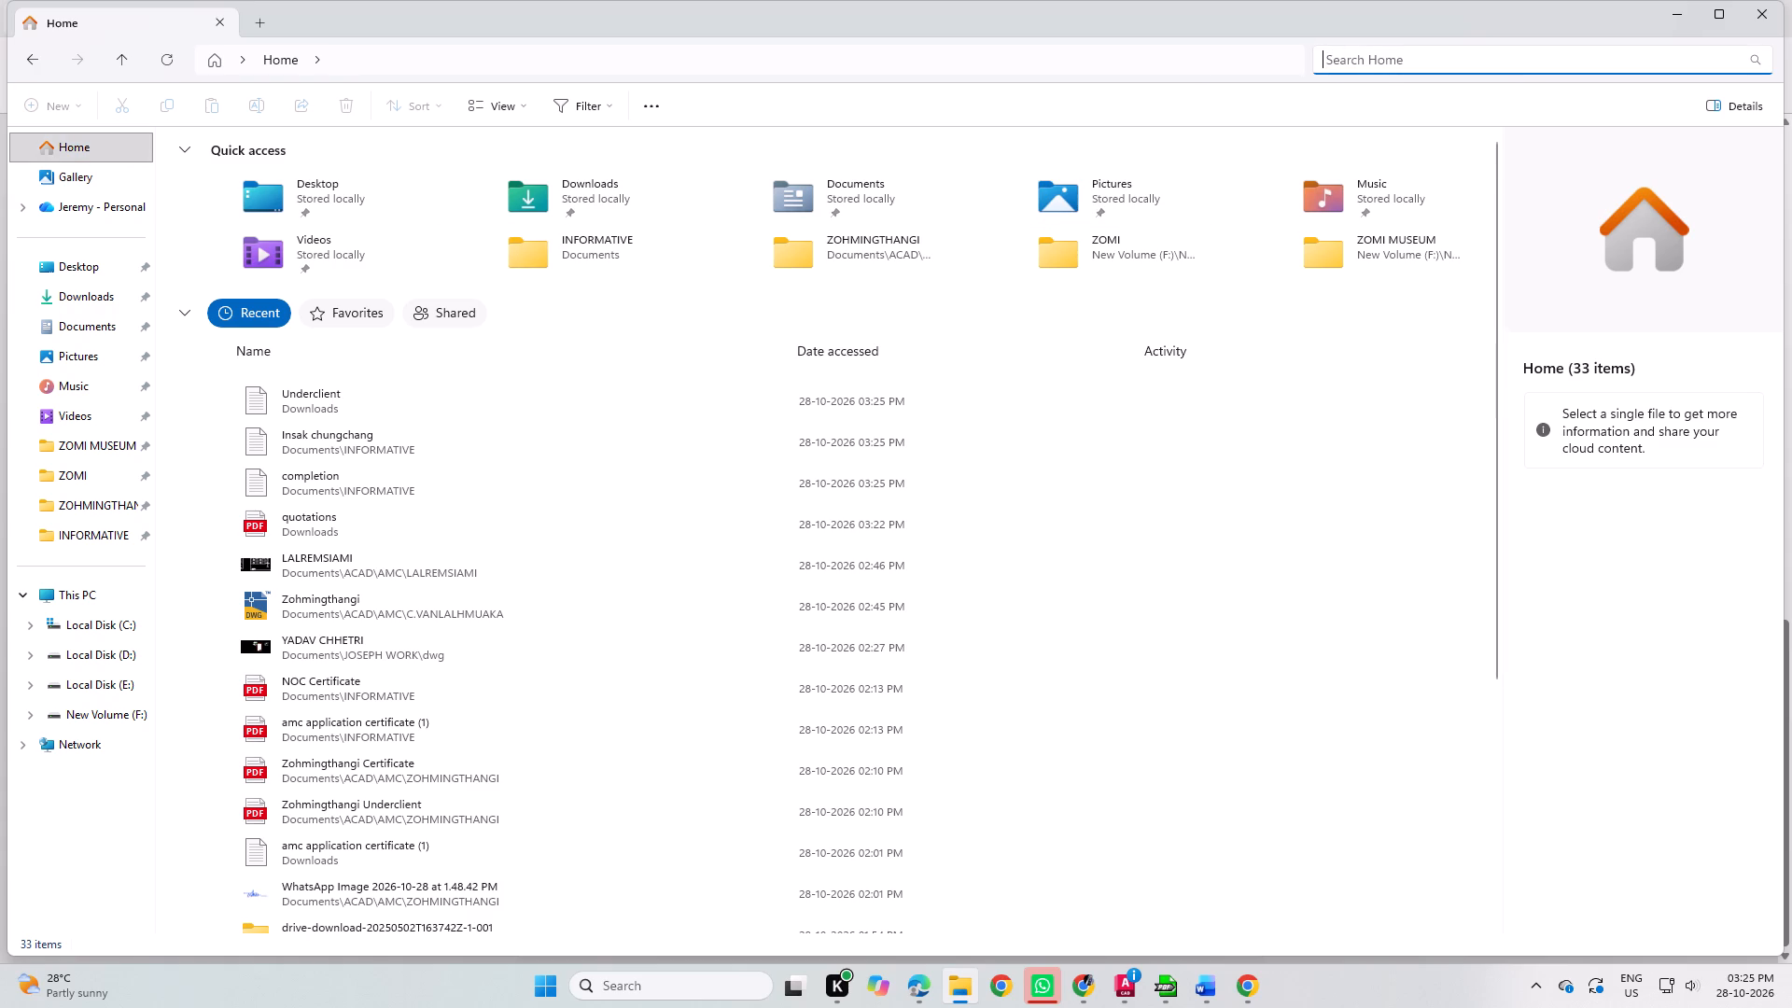
pyautogui.write('TO WHO')
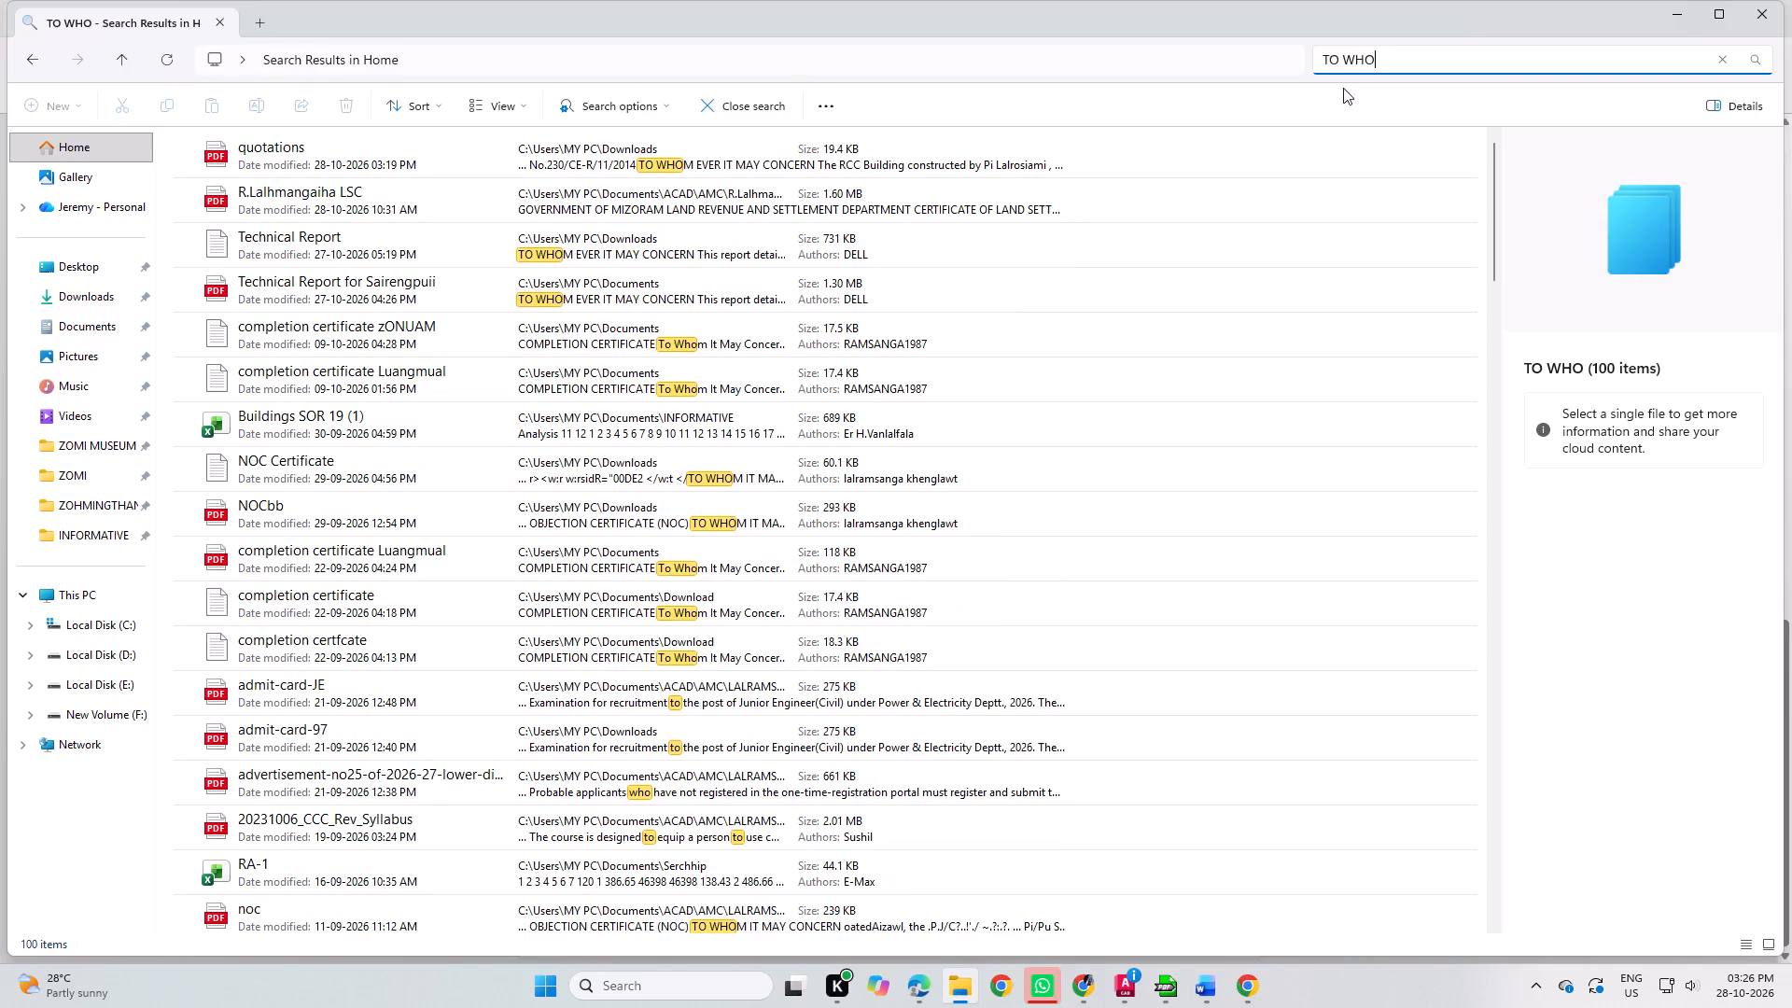
pyautogui.press('e')
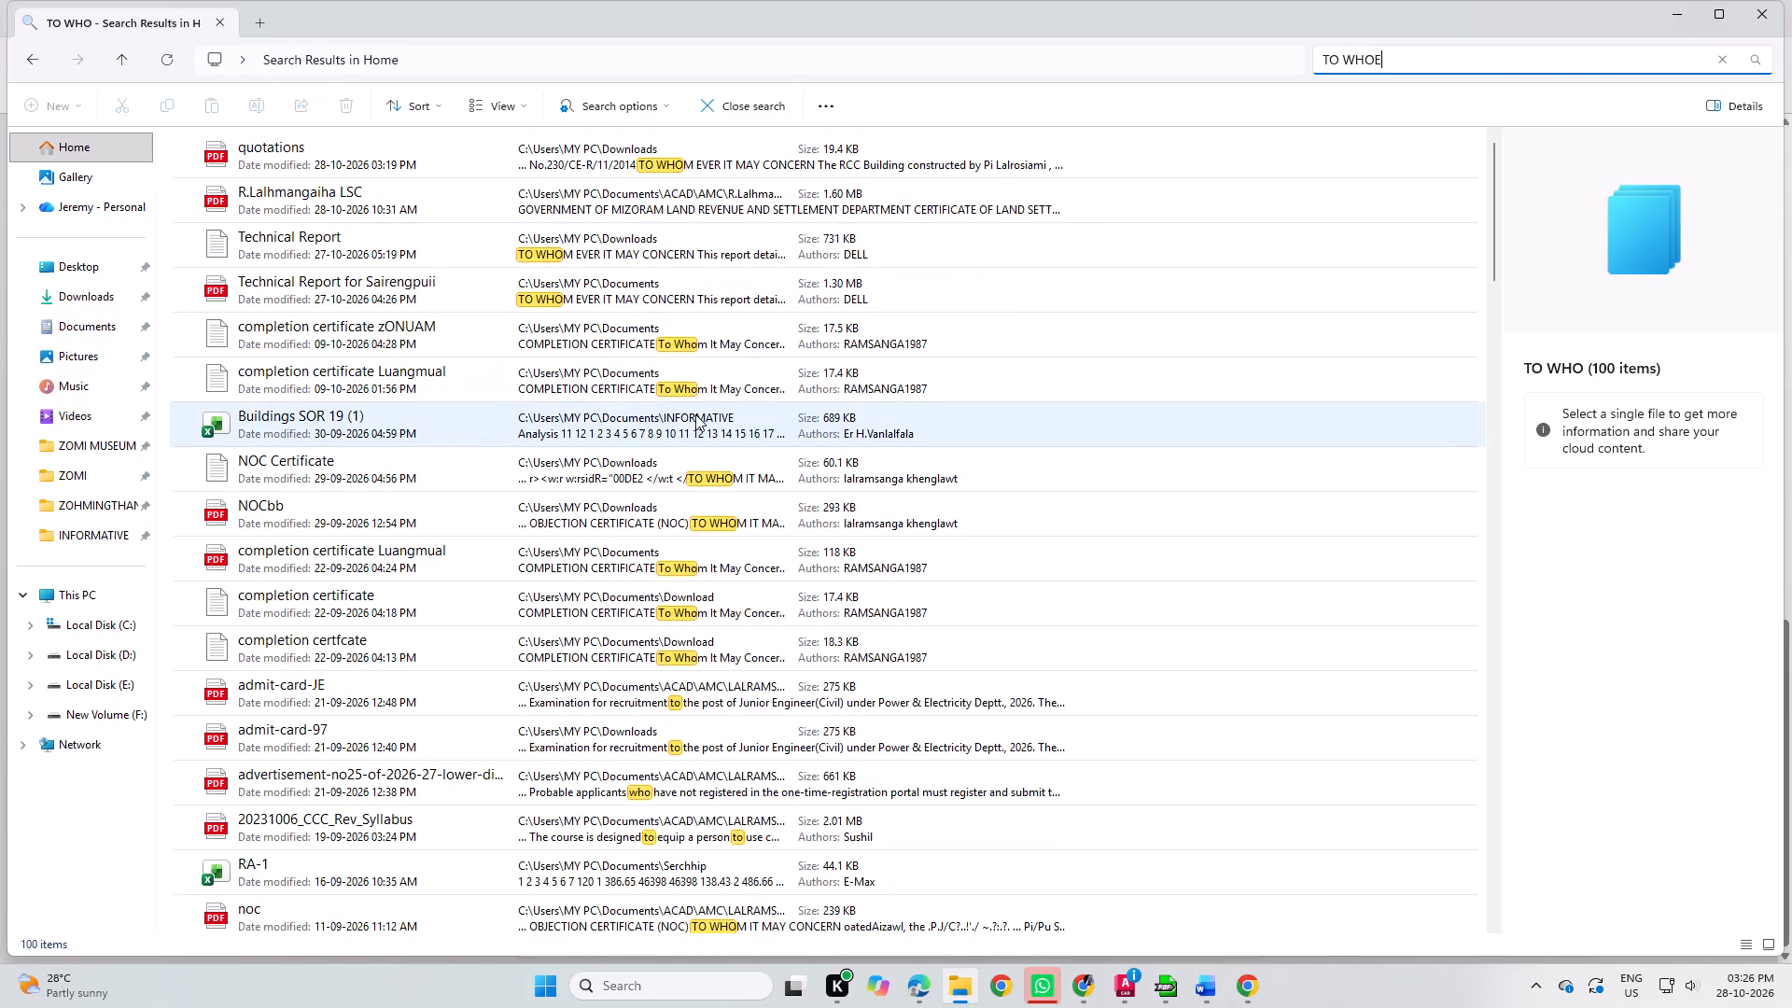
pyautogui.write('VER')
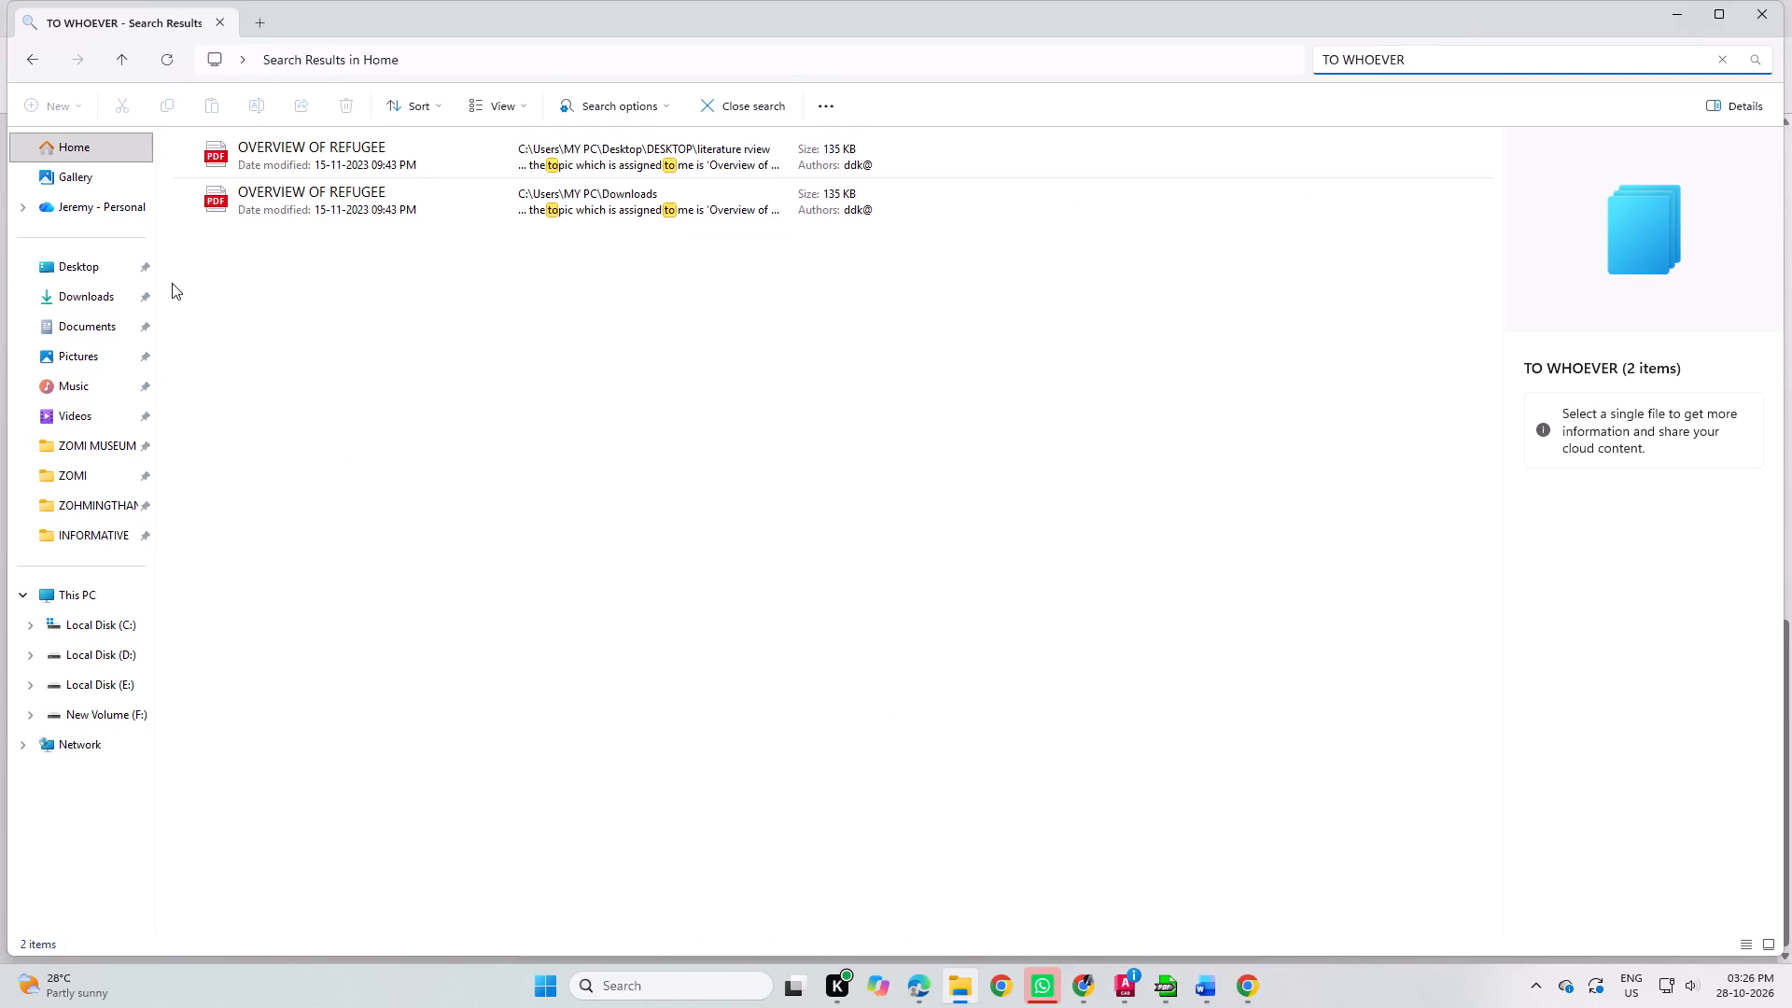
# Change the Home search to TO WHO EVER and look through the results for the certificate document.
pyautogui.press('BackSpace')
pyautogui.press('BackSpace')
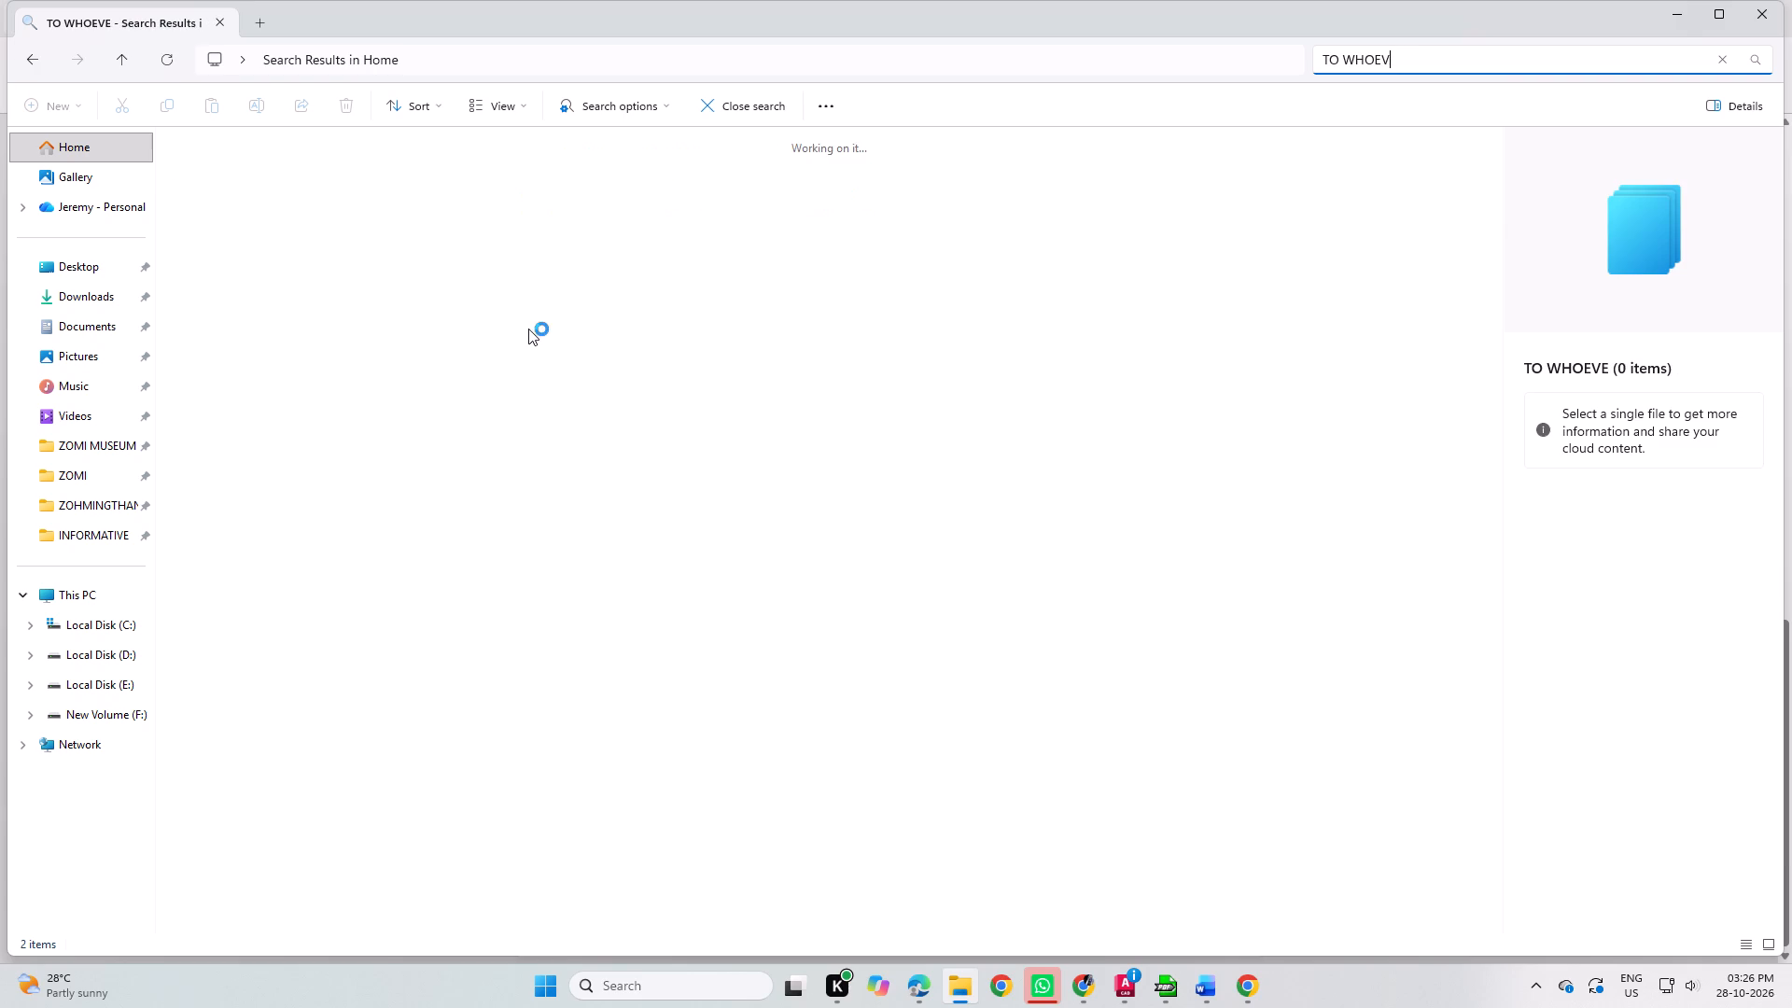
pyautogui.press('BackSpace')
pyautogui.press('BackSpace')
pyautogui.press('space')
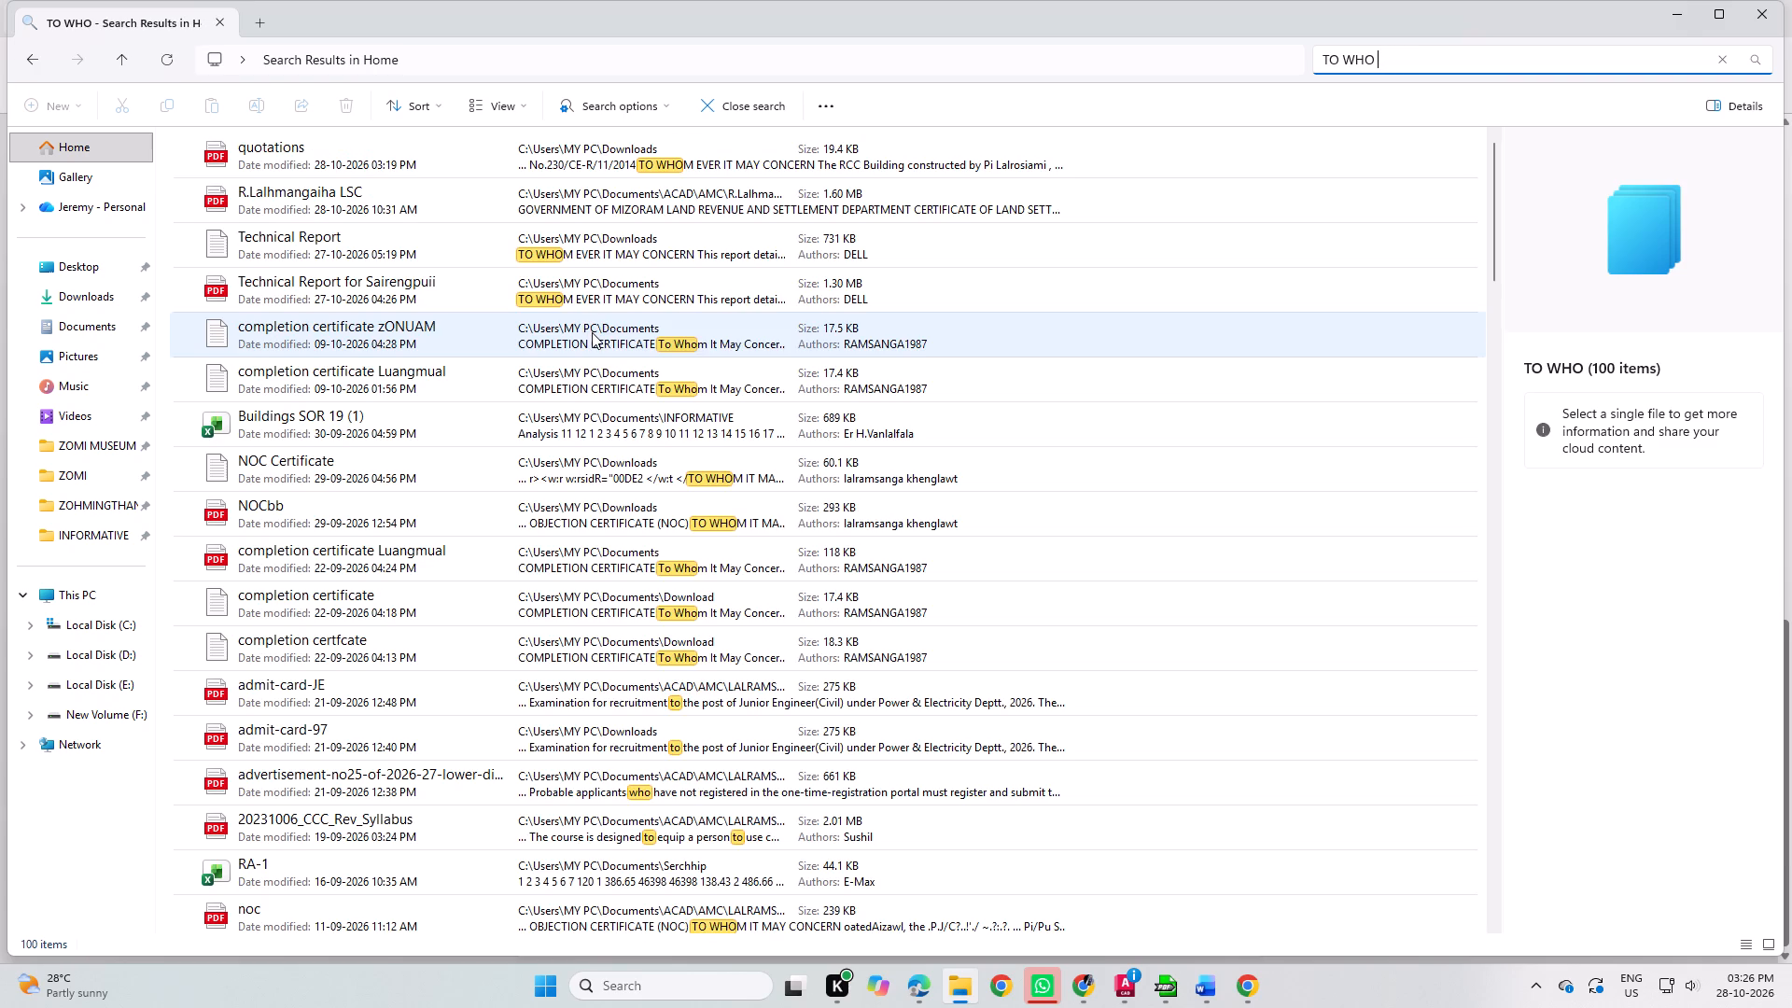
pyautogui.write('EVER')
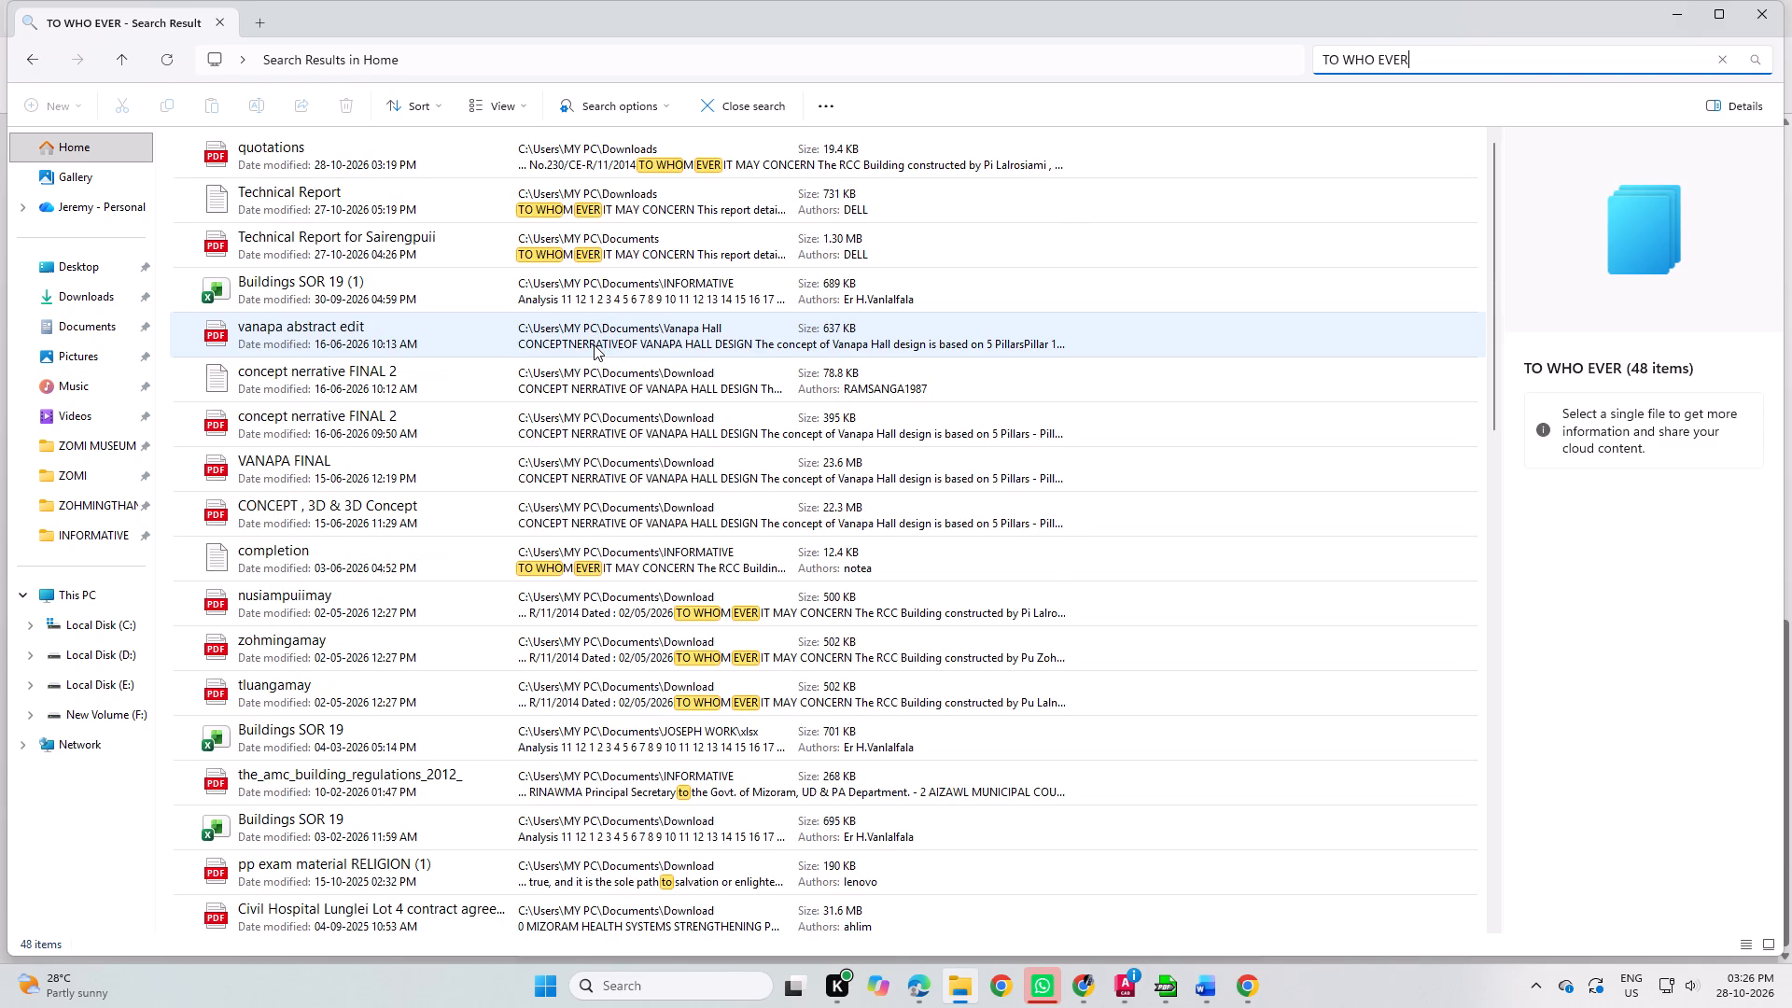
pyautogui.scroll(-6, 460, 512)
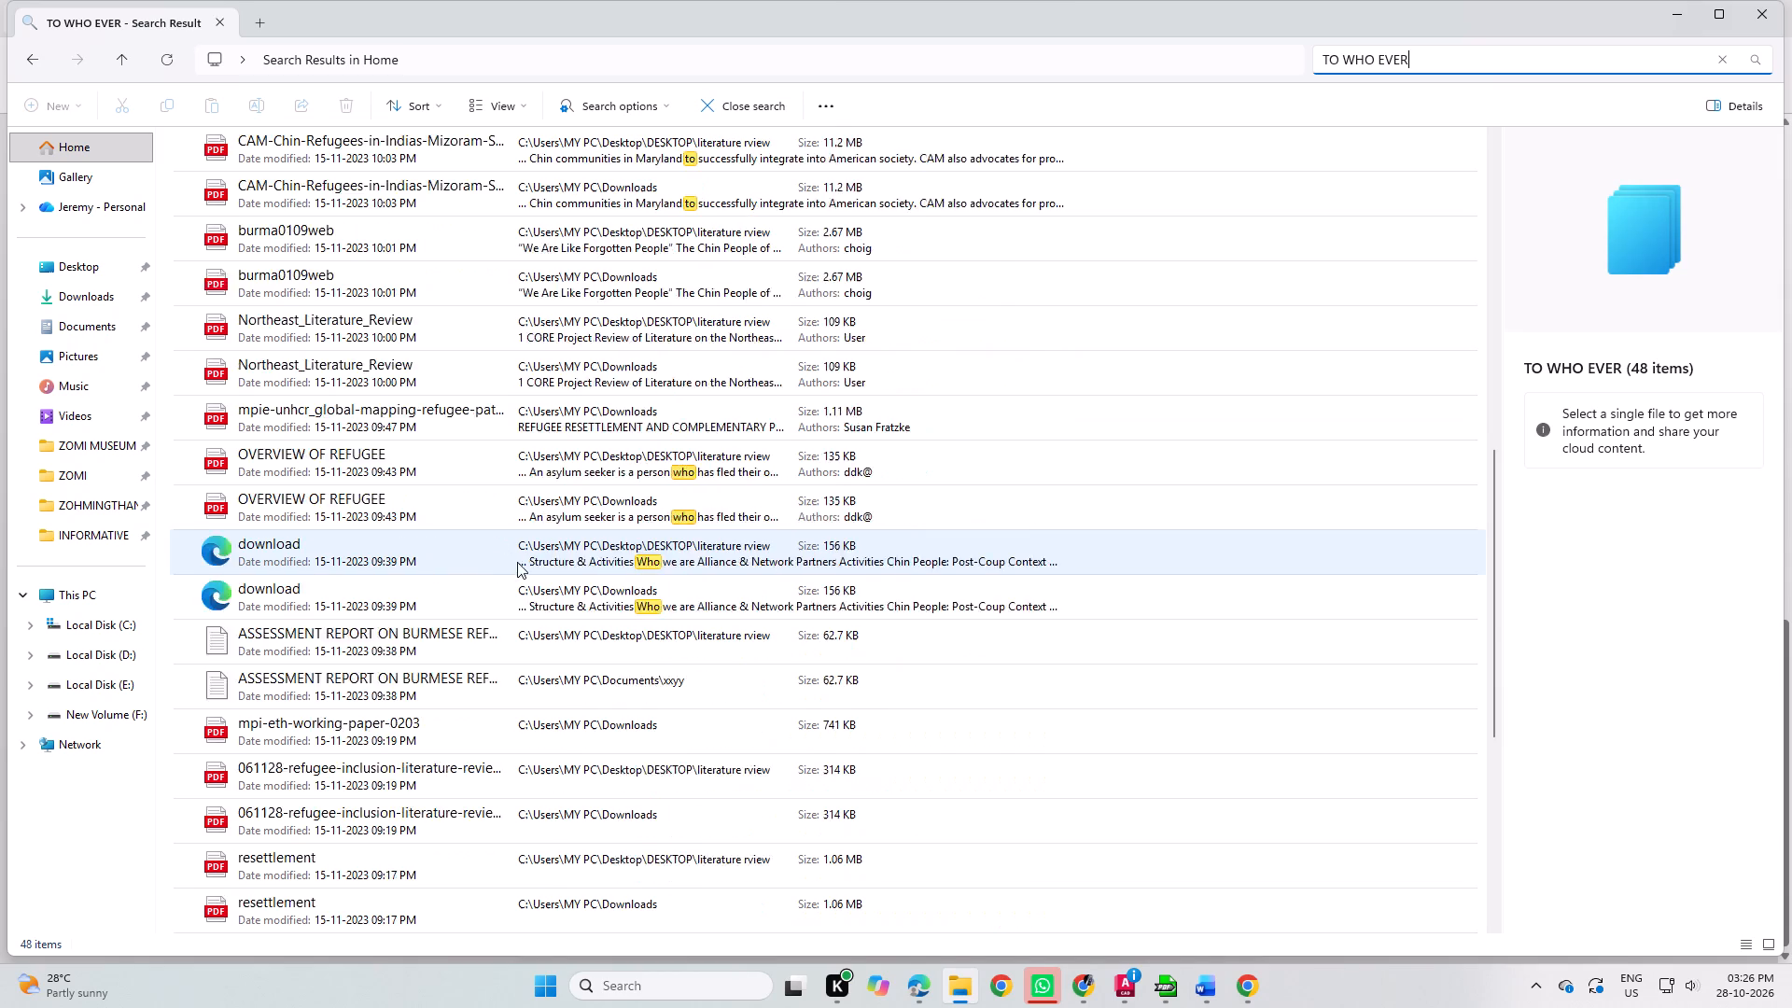
pyautogui.scroll(-7, 517, 562)
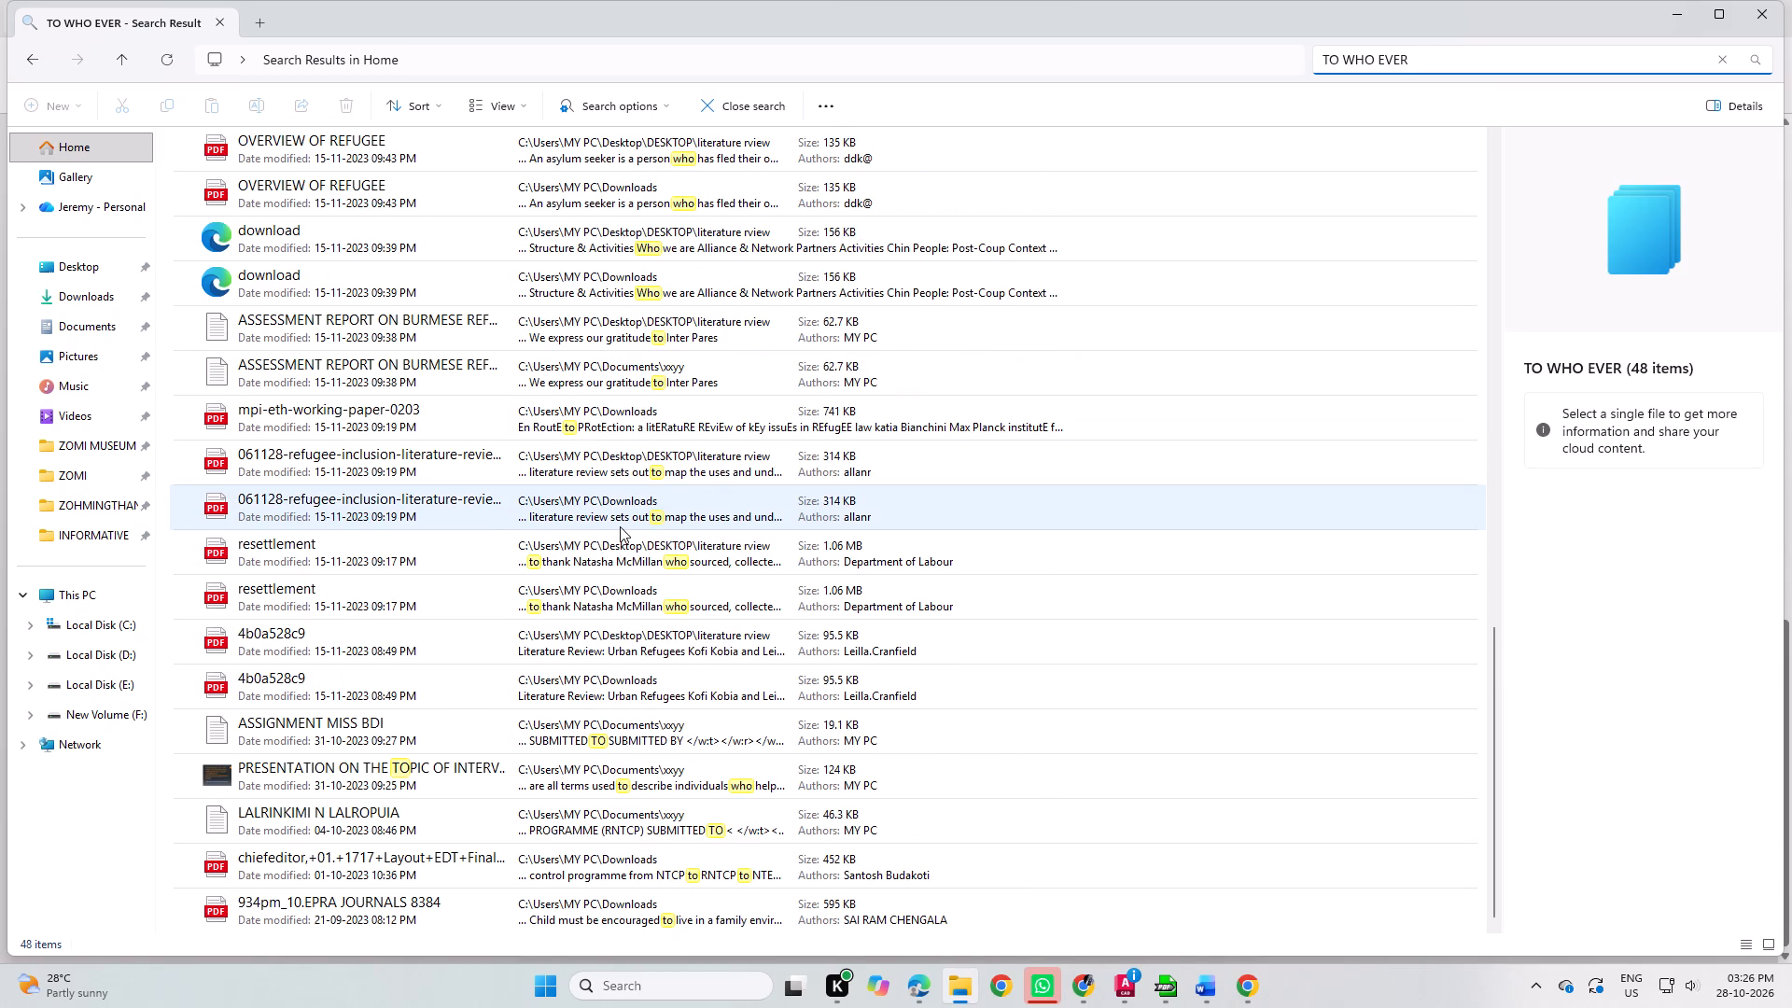
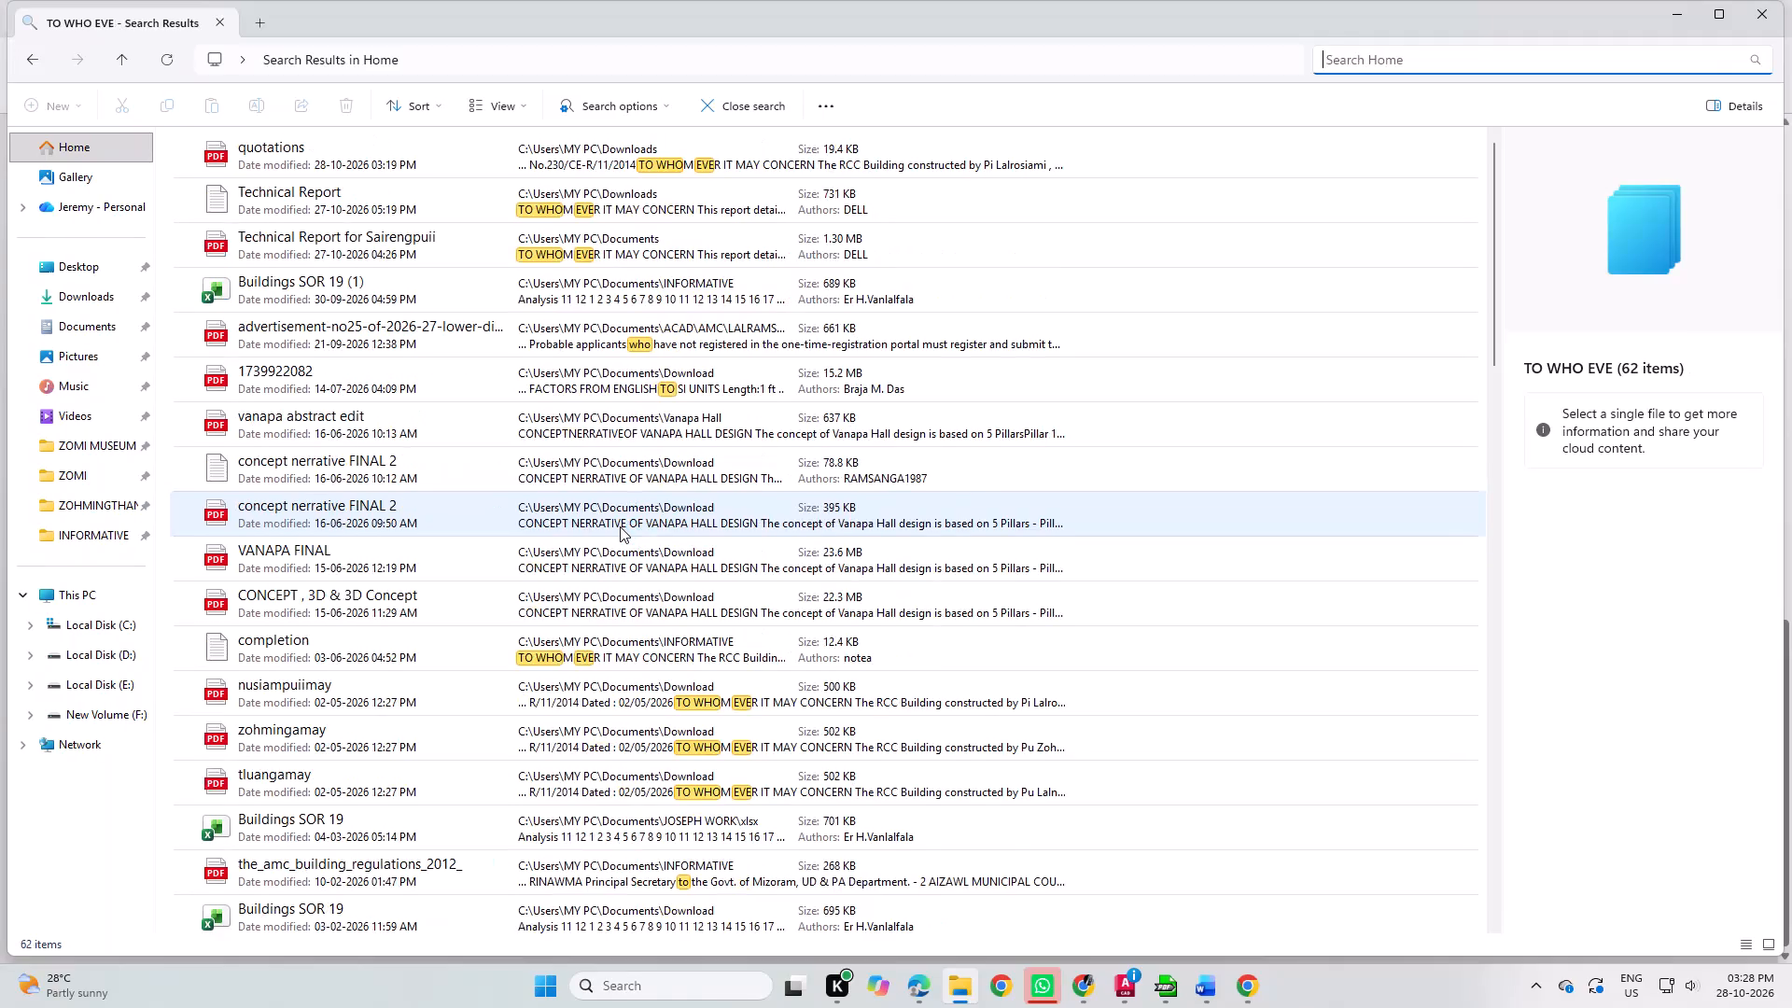
# Search Home for KA LETTER and open the Ka Letter Head Dik and Ka Letter Head Dik (1) documents to check their contents.
pyautogui.write('KA LETTER')
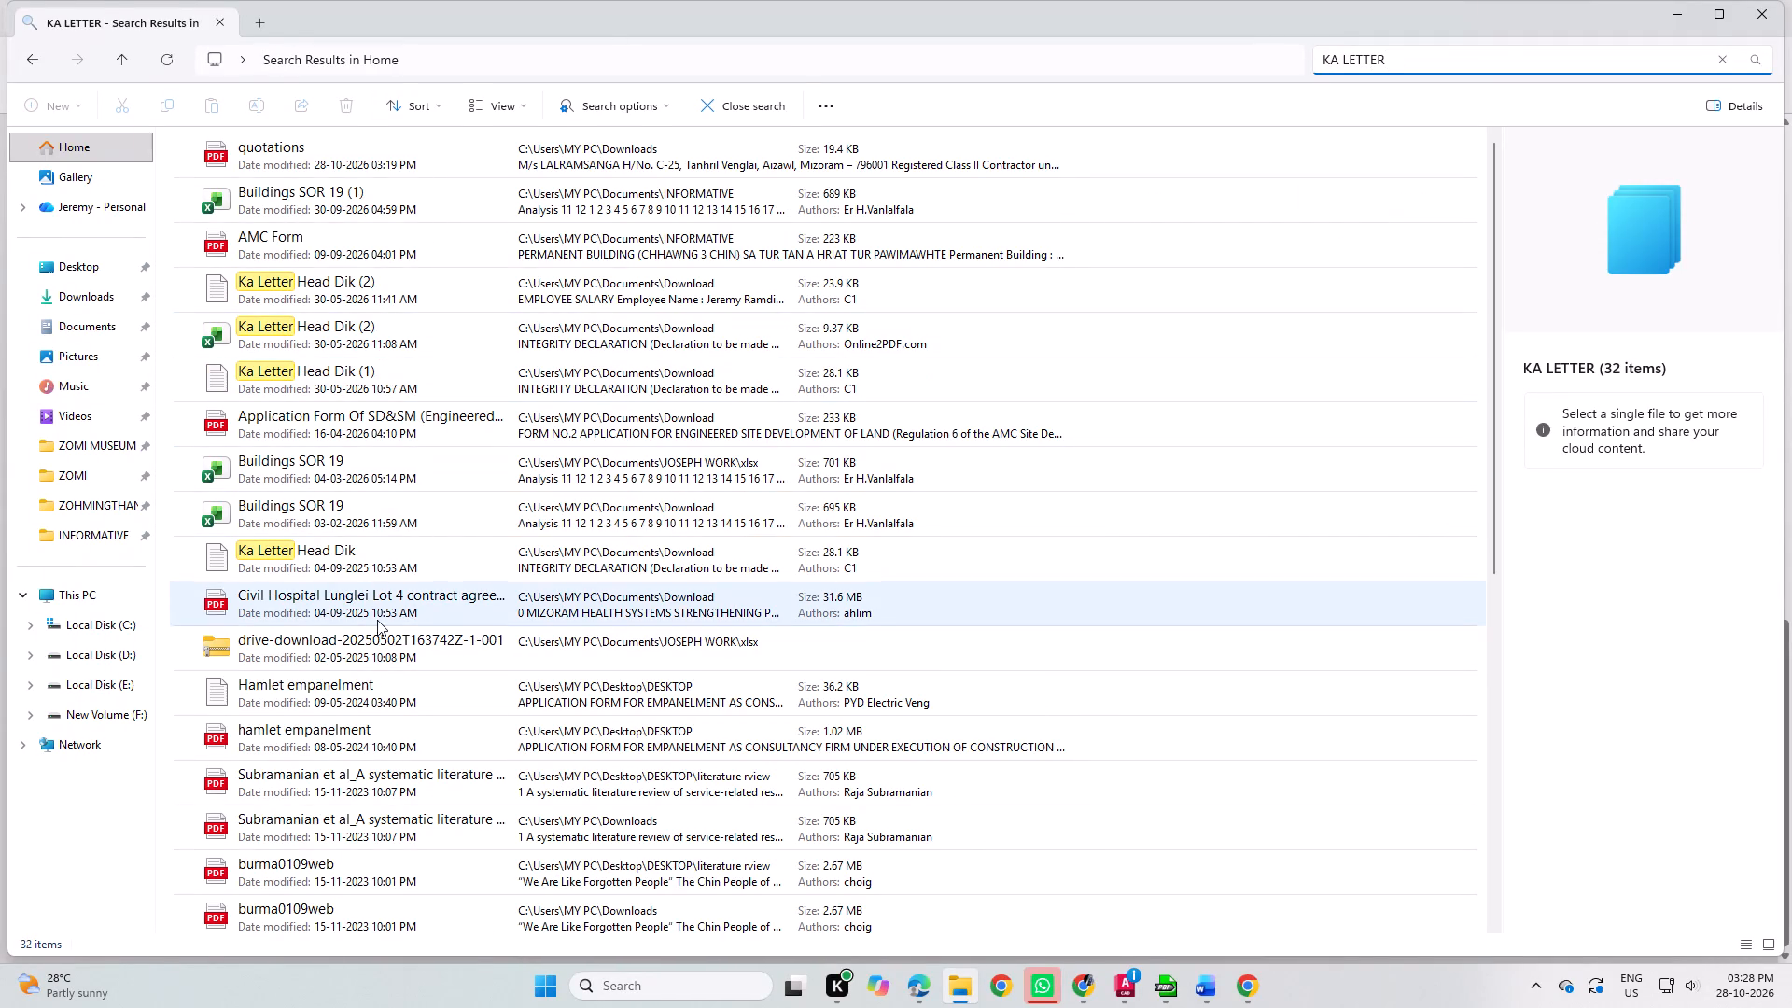
pyautogui.doubleClick(368, 559)
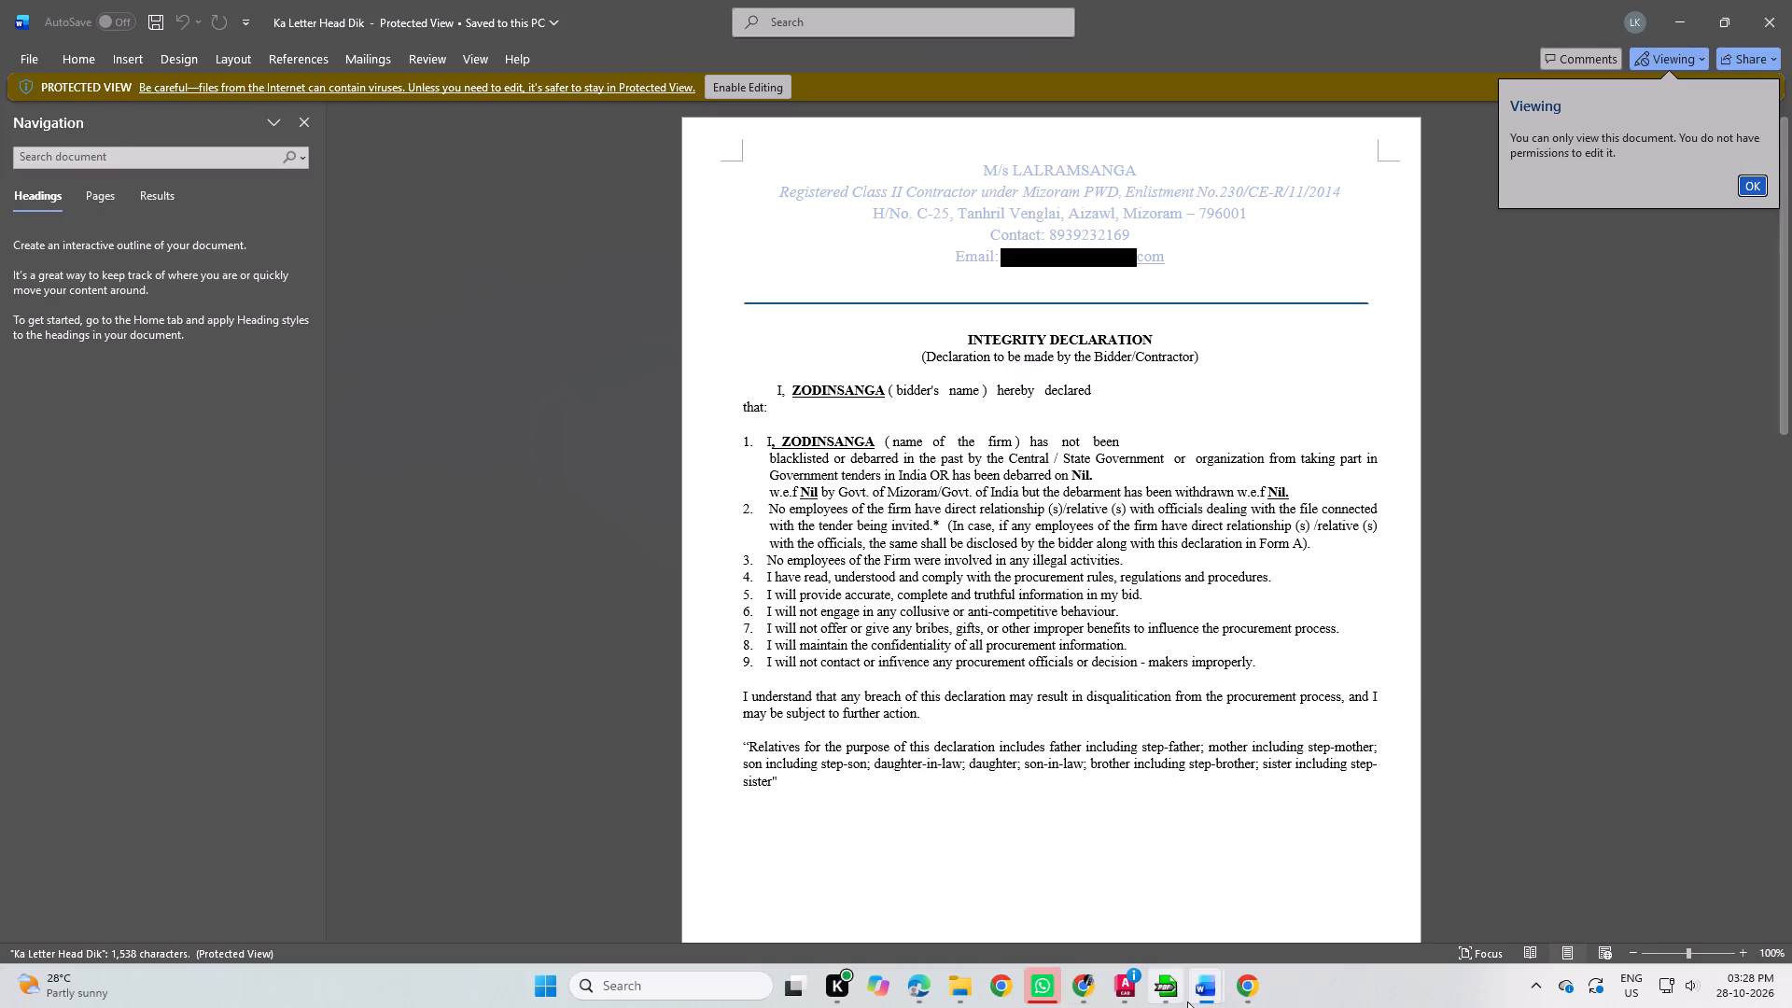
pyautogui.click(967, 987)
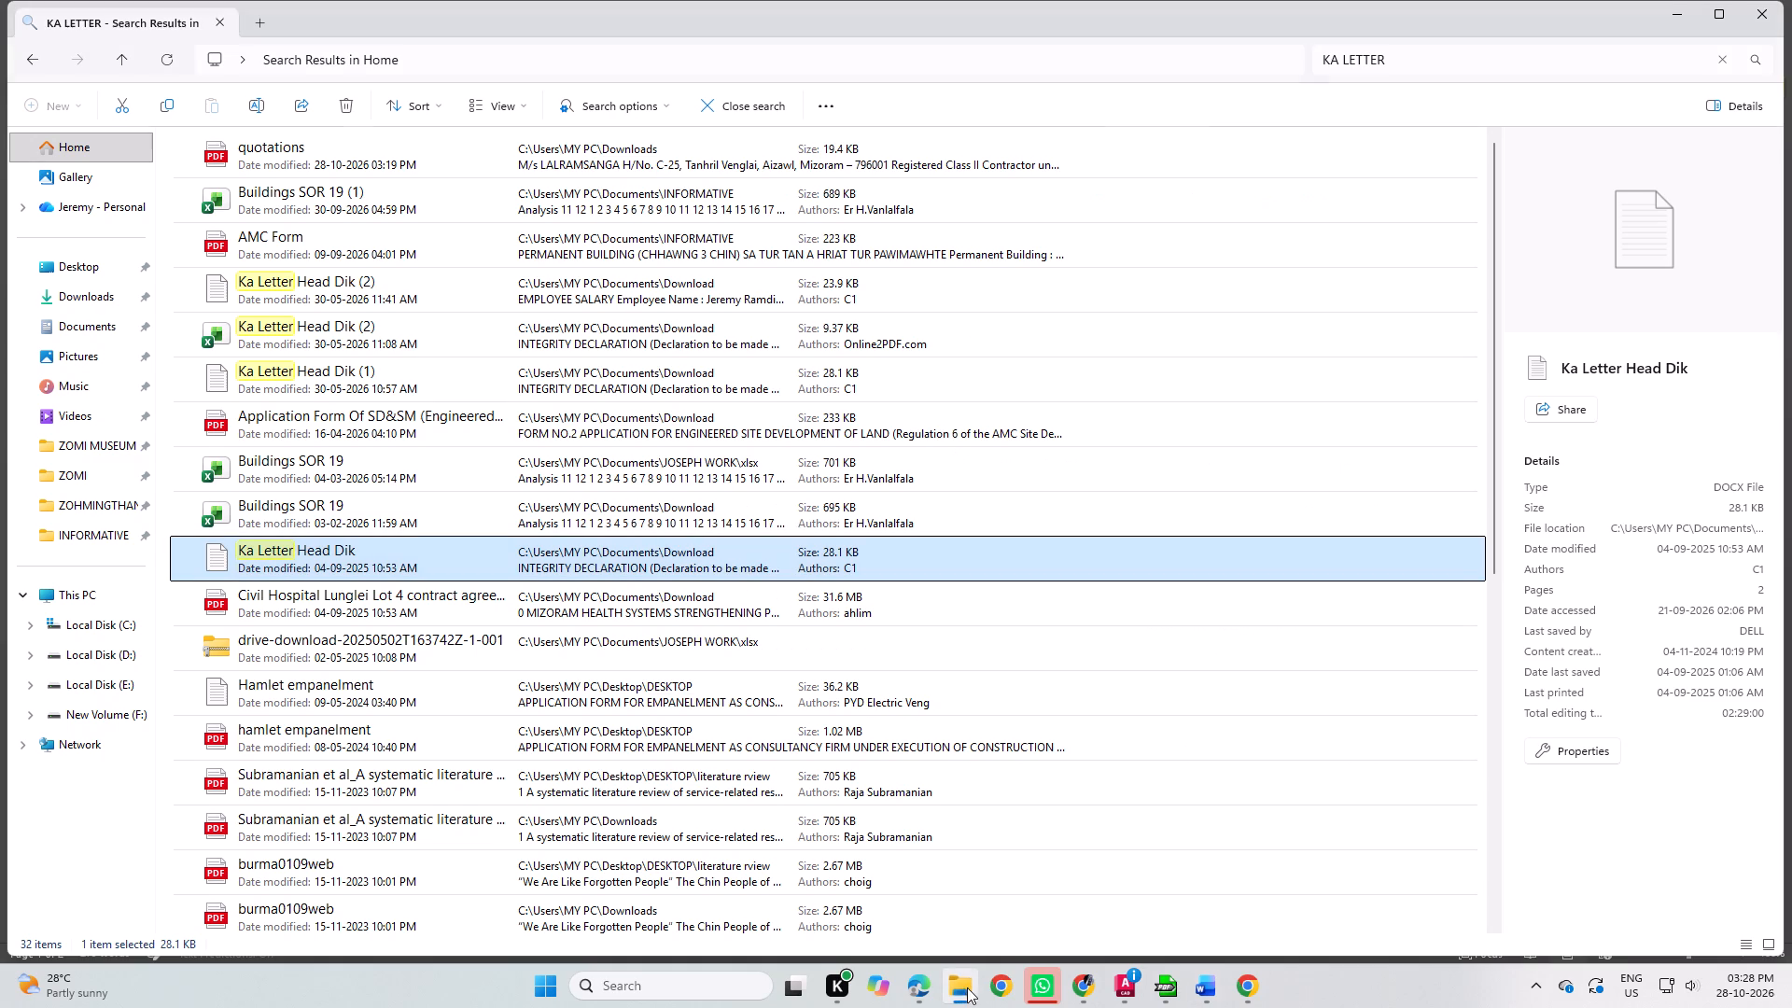
pyautogui.doubleClick(297, 381)
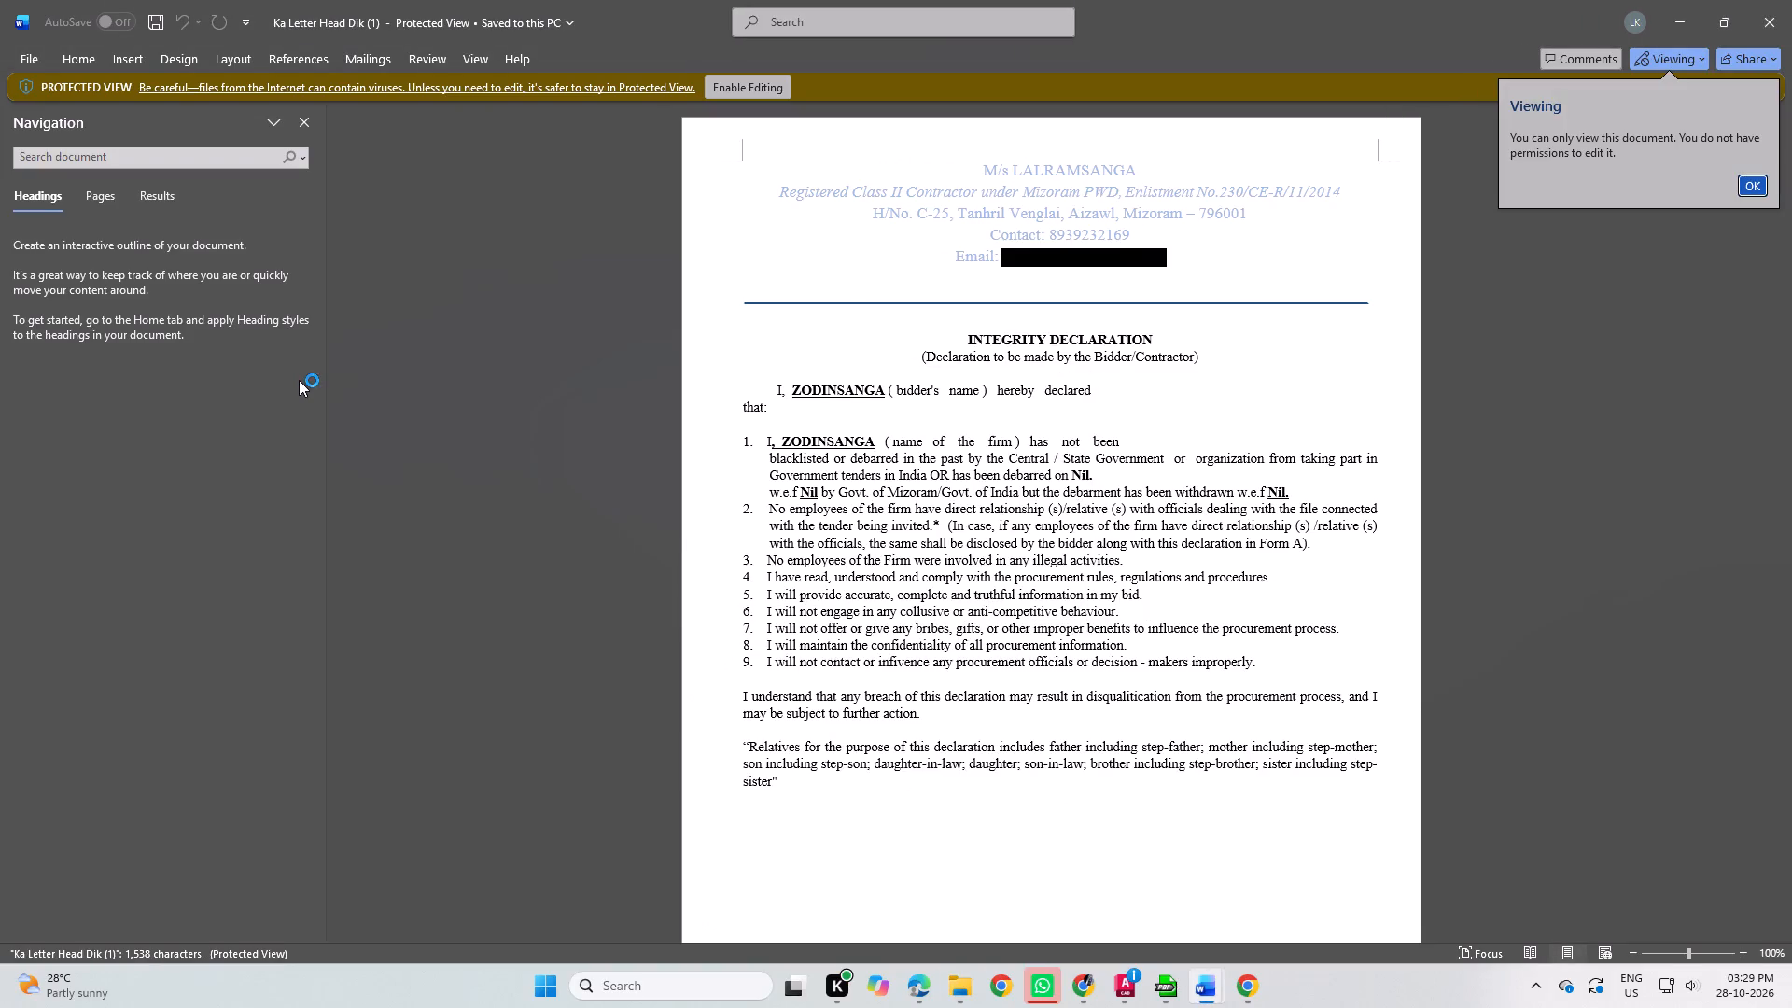
# Close the opened letterhead documents and the amc application certificate (1) document, discarding the certificate's changes.
pyautogui.click(1756, 20)
pyautogui.click(1758, 18)
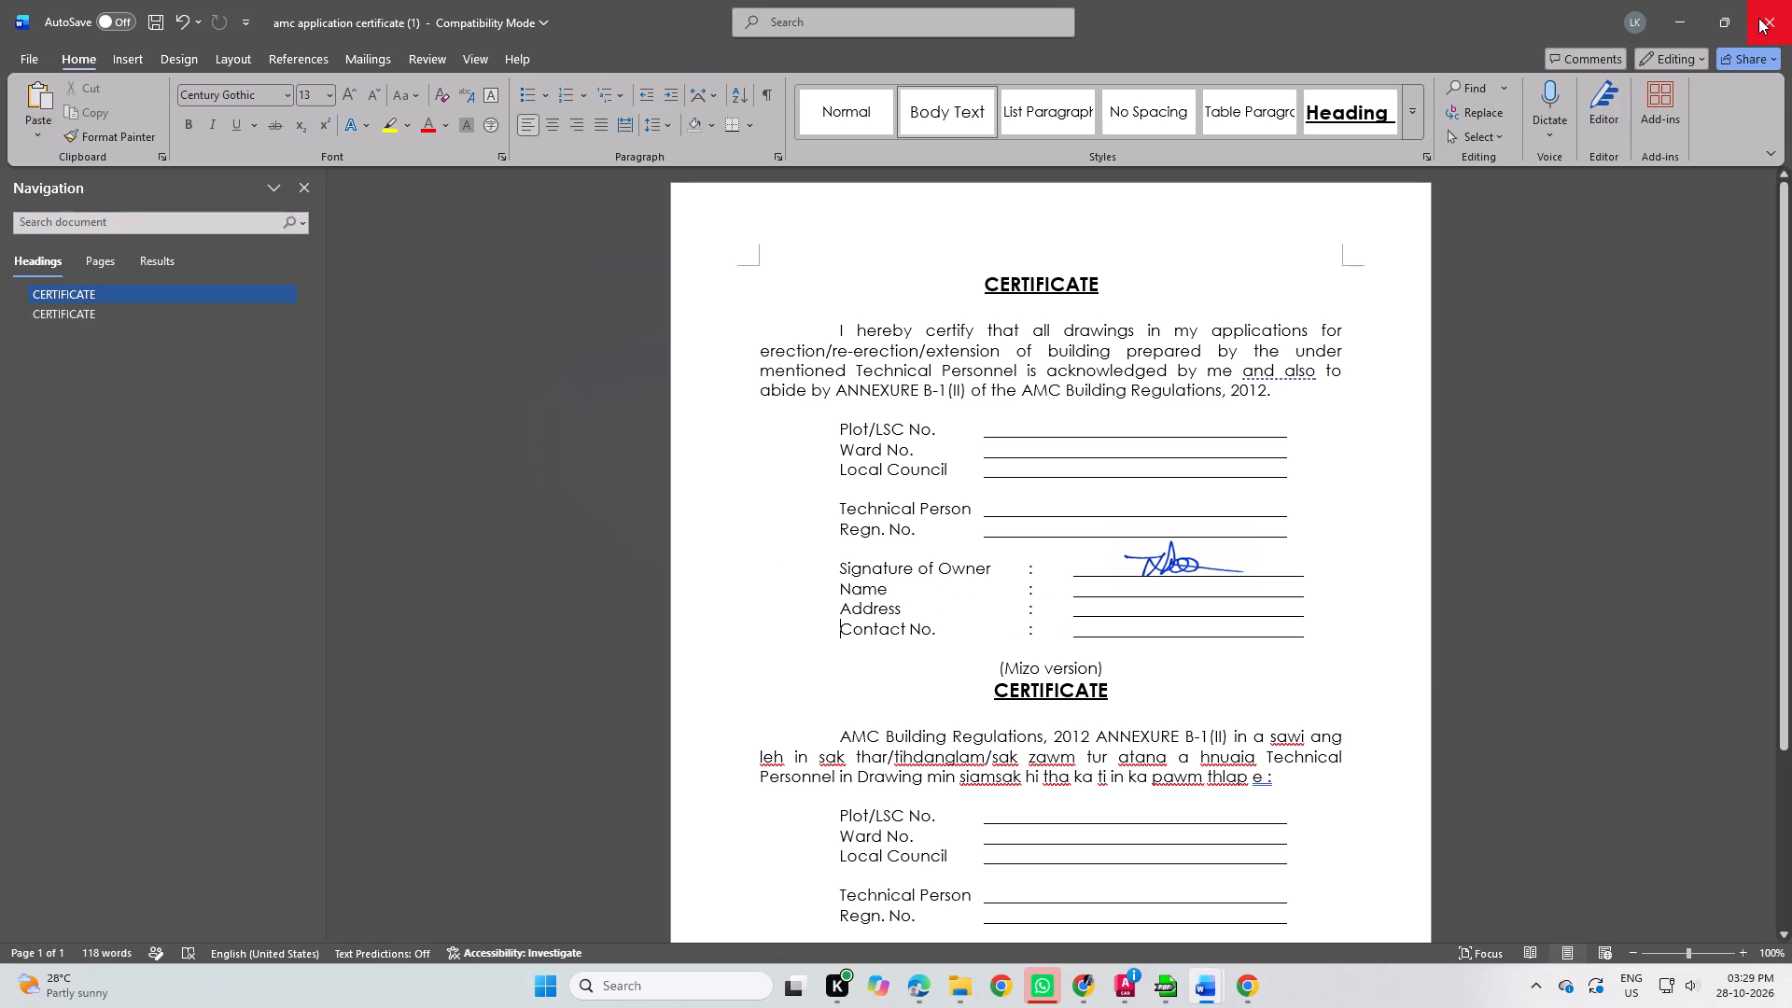
pyautogui.click(1759, 18)
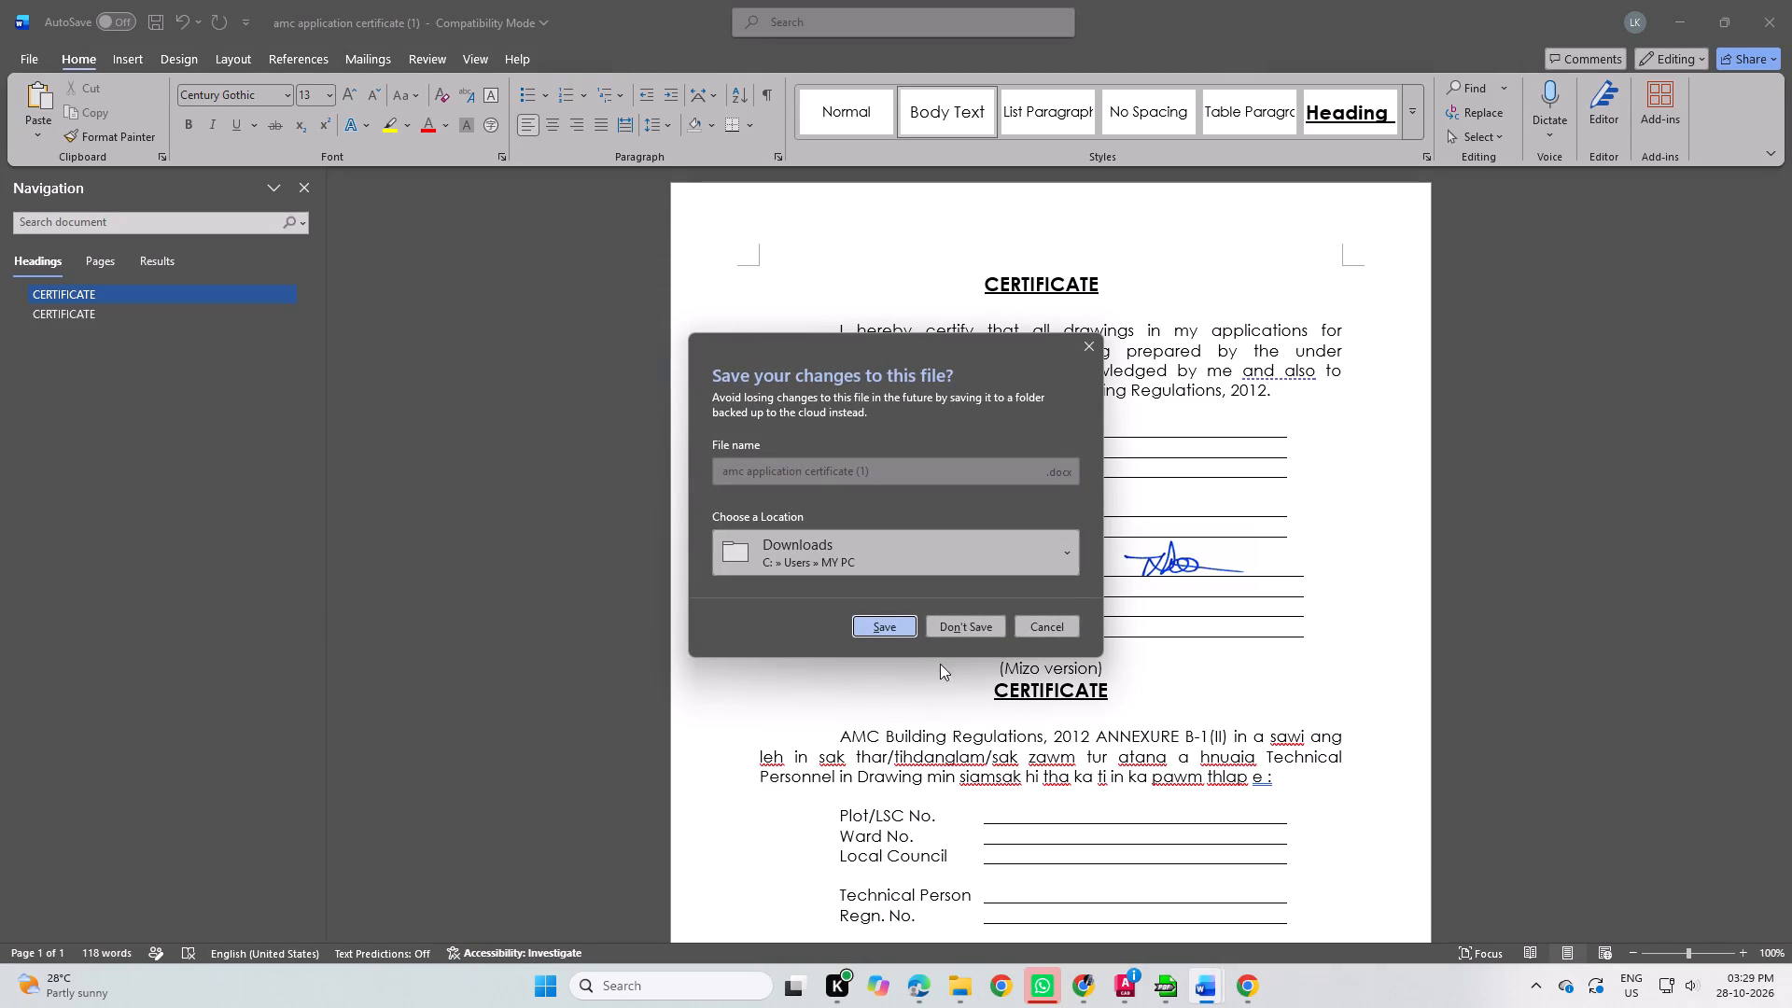
pyautogui.click(966, 621)
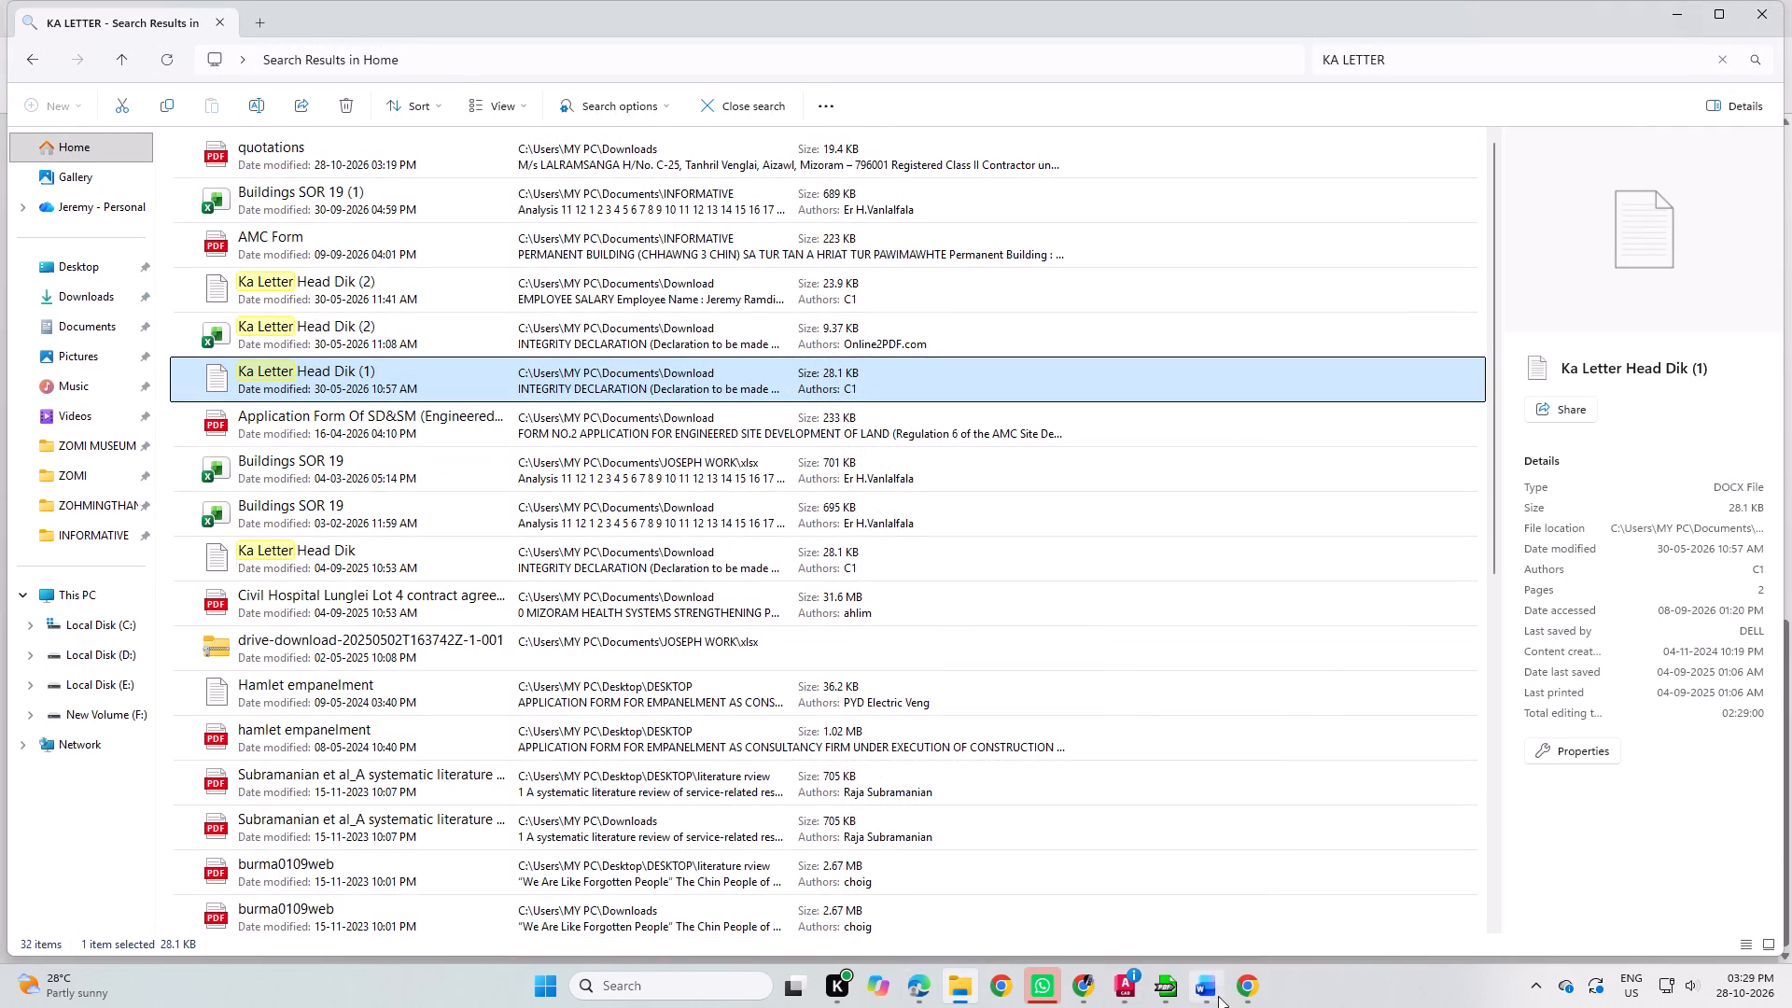
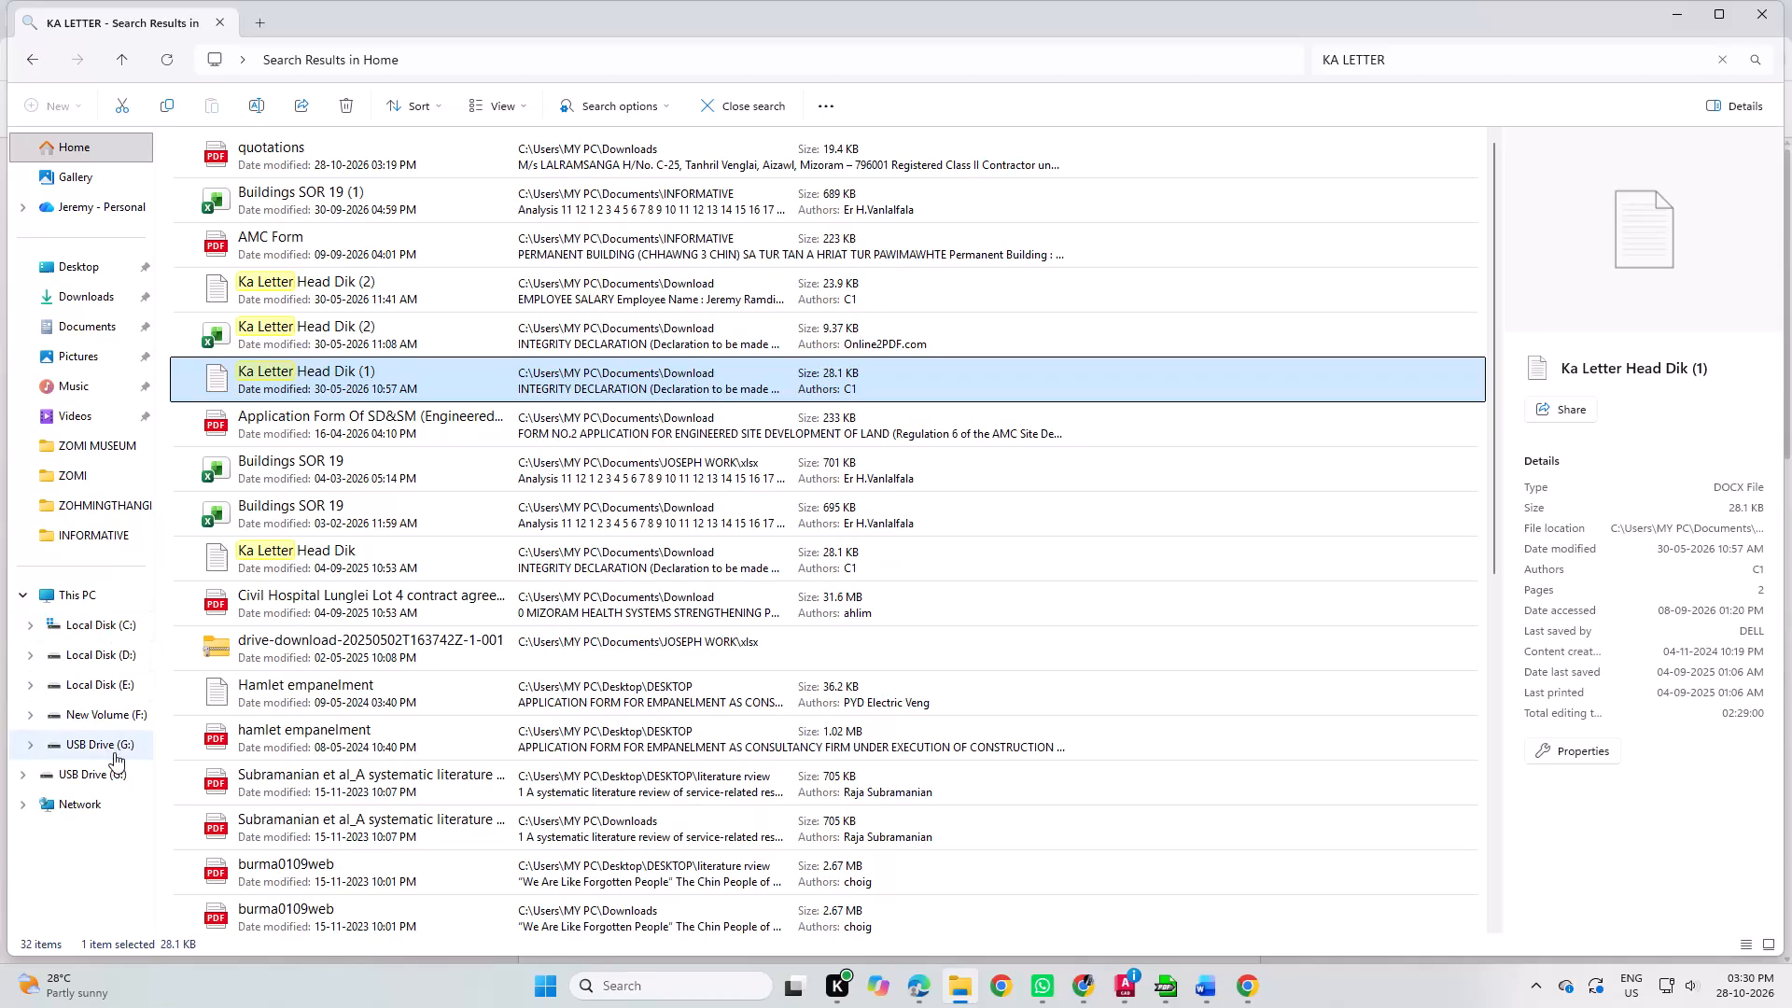
# Look through This PC's USB Drive (G:) and New Volume (F:) for the certificate document.
pyautogui.click(116, 569)
pyautogui.click(107, 585)
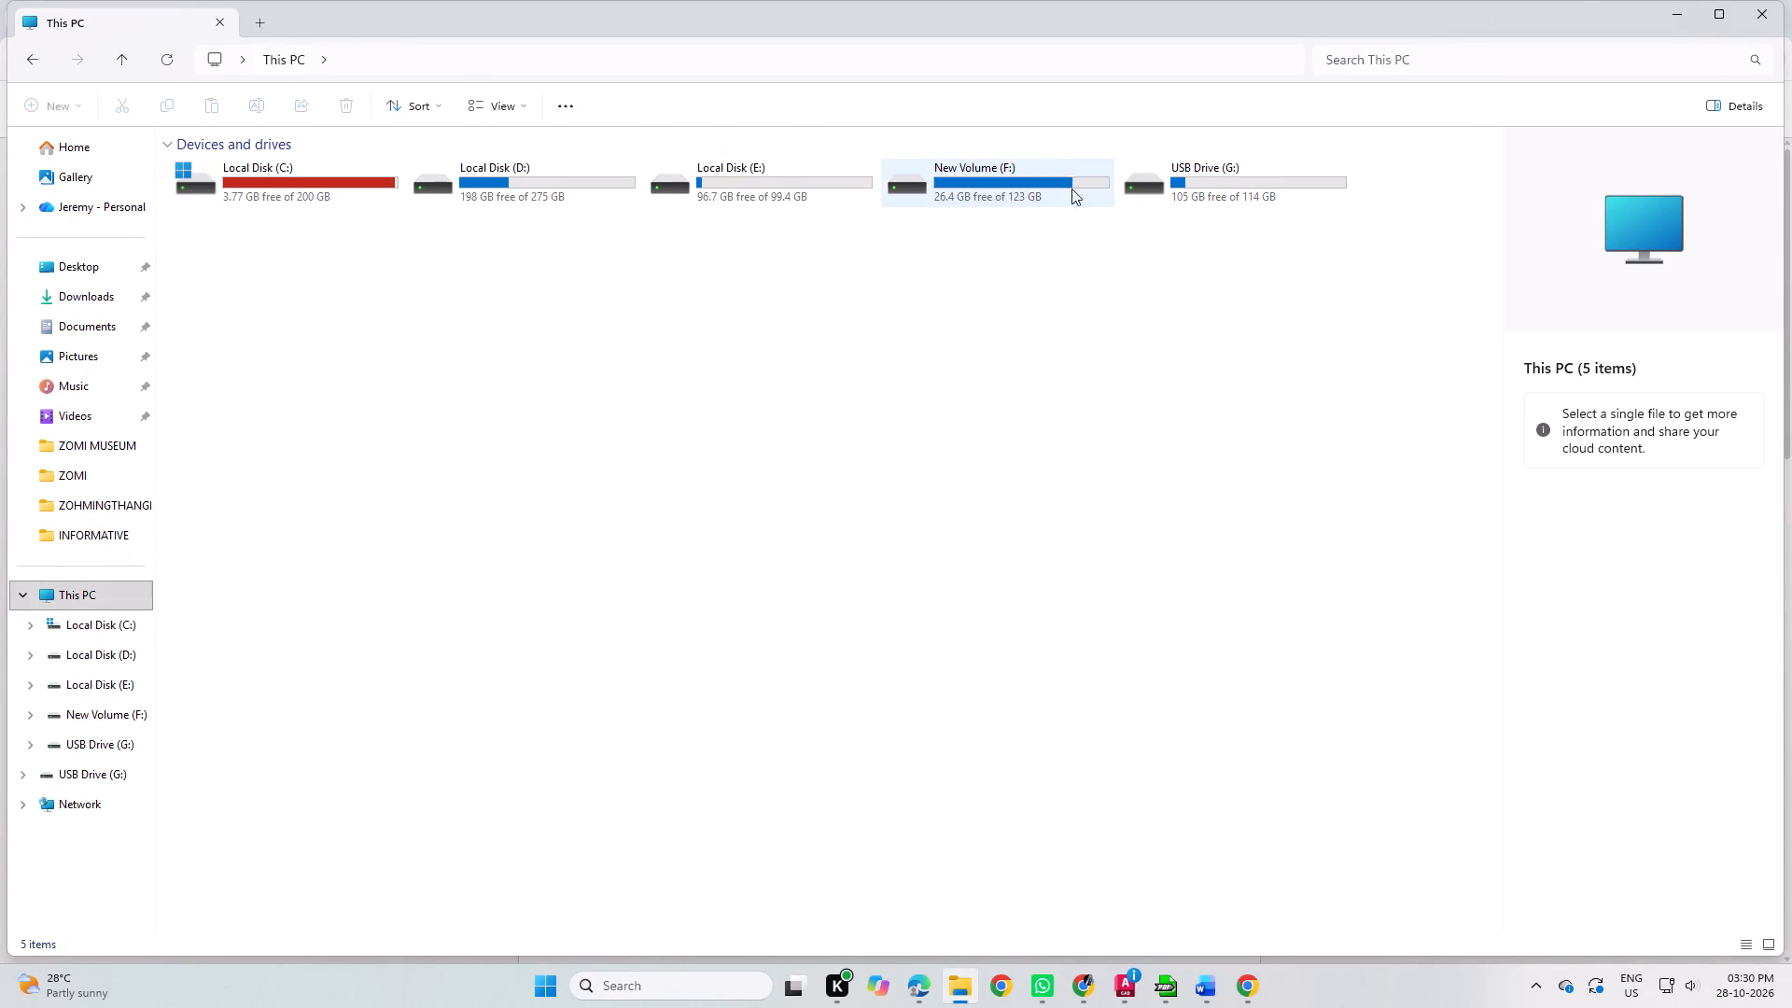
pyautogui.doubleClick(1242, 194)
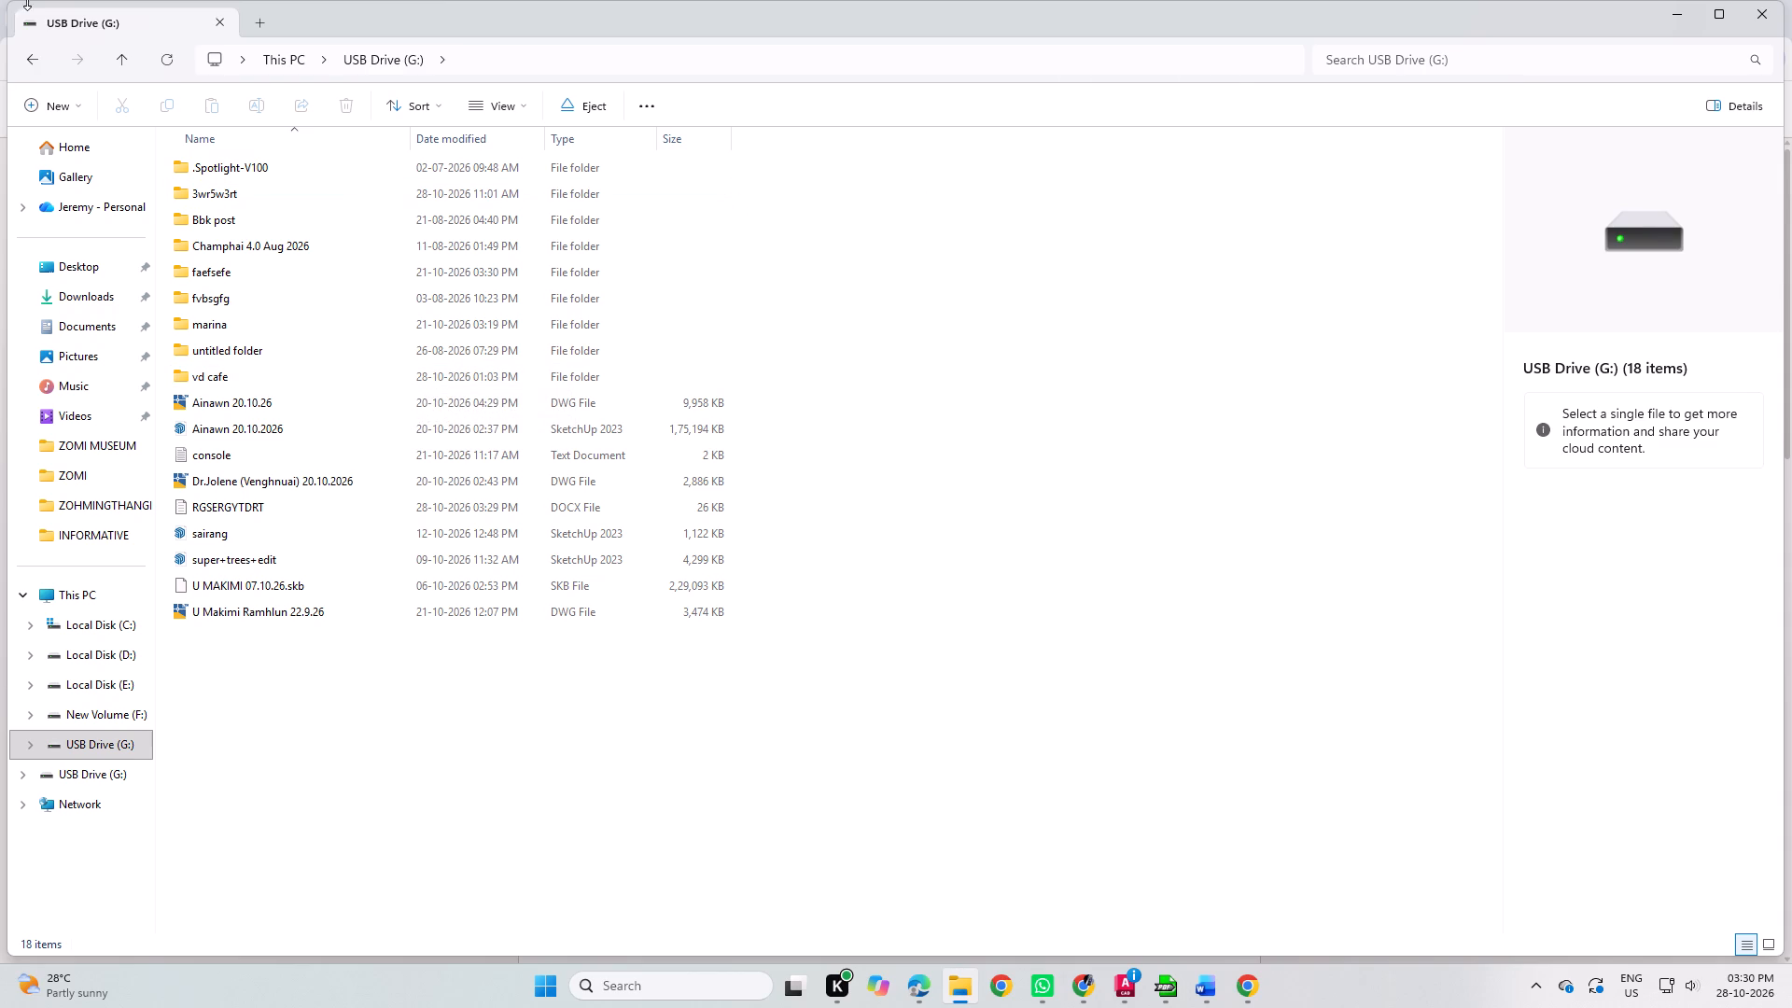
pyautogui.click(40, 63)
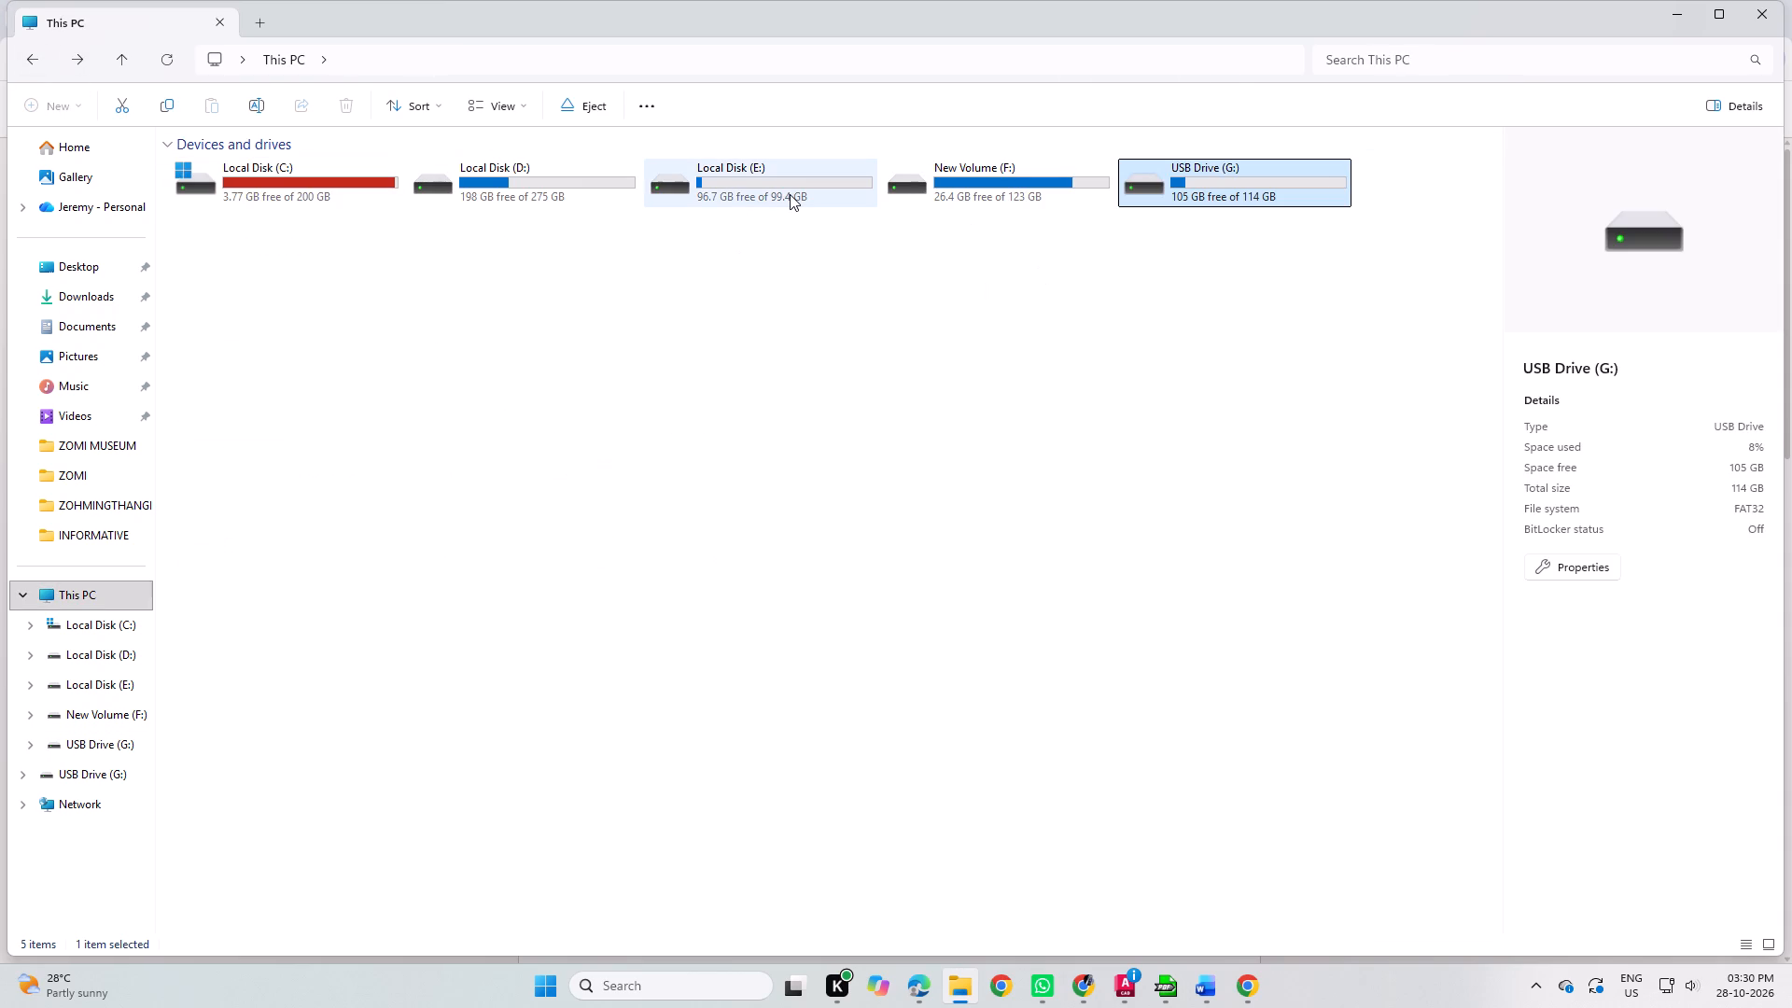
pyautogui.doubleClick(940, 197)
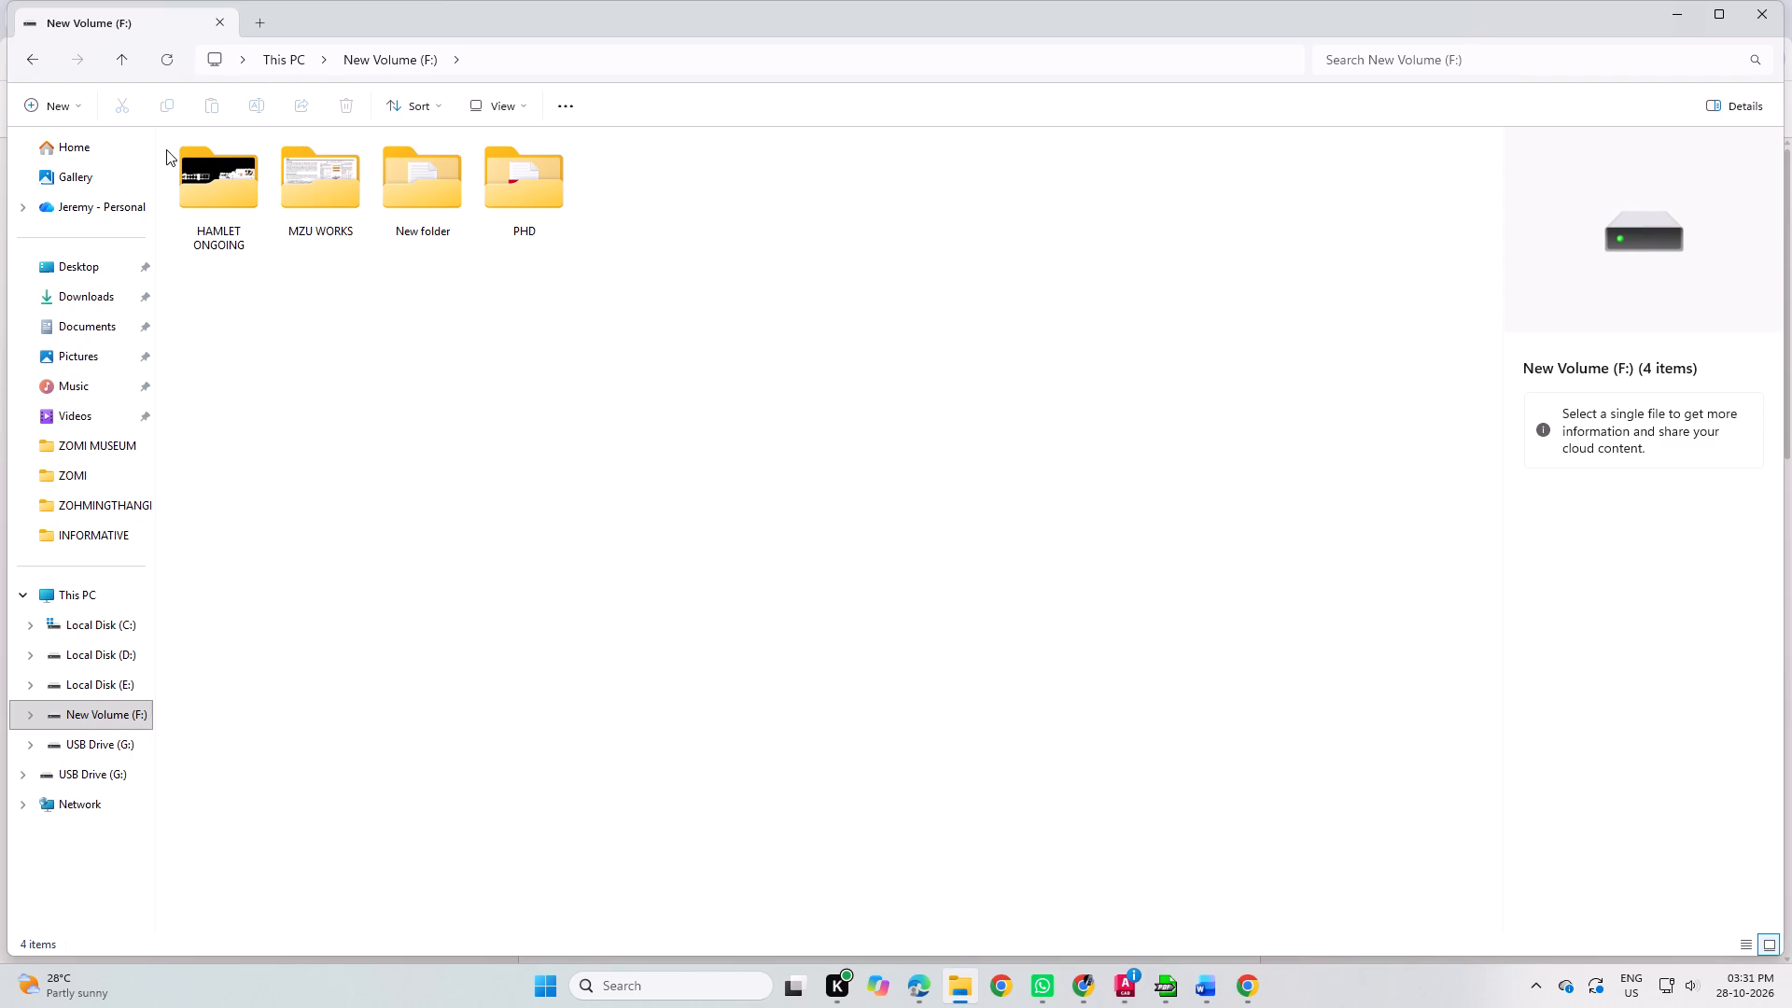
pyautogui.click(26, 56)
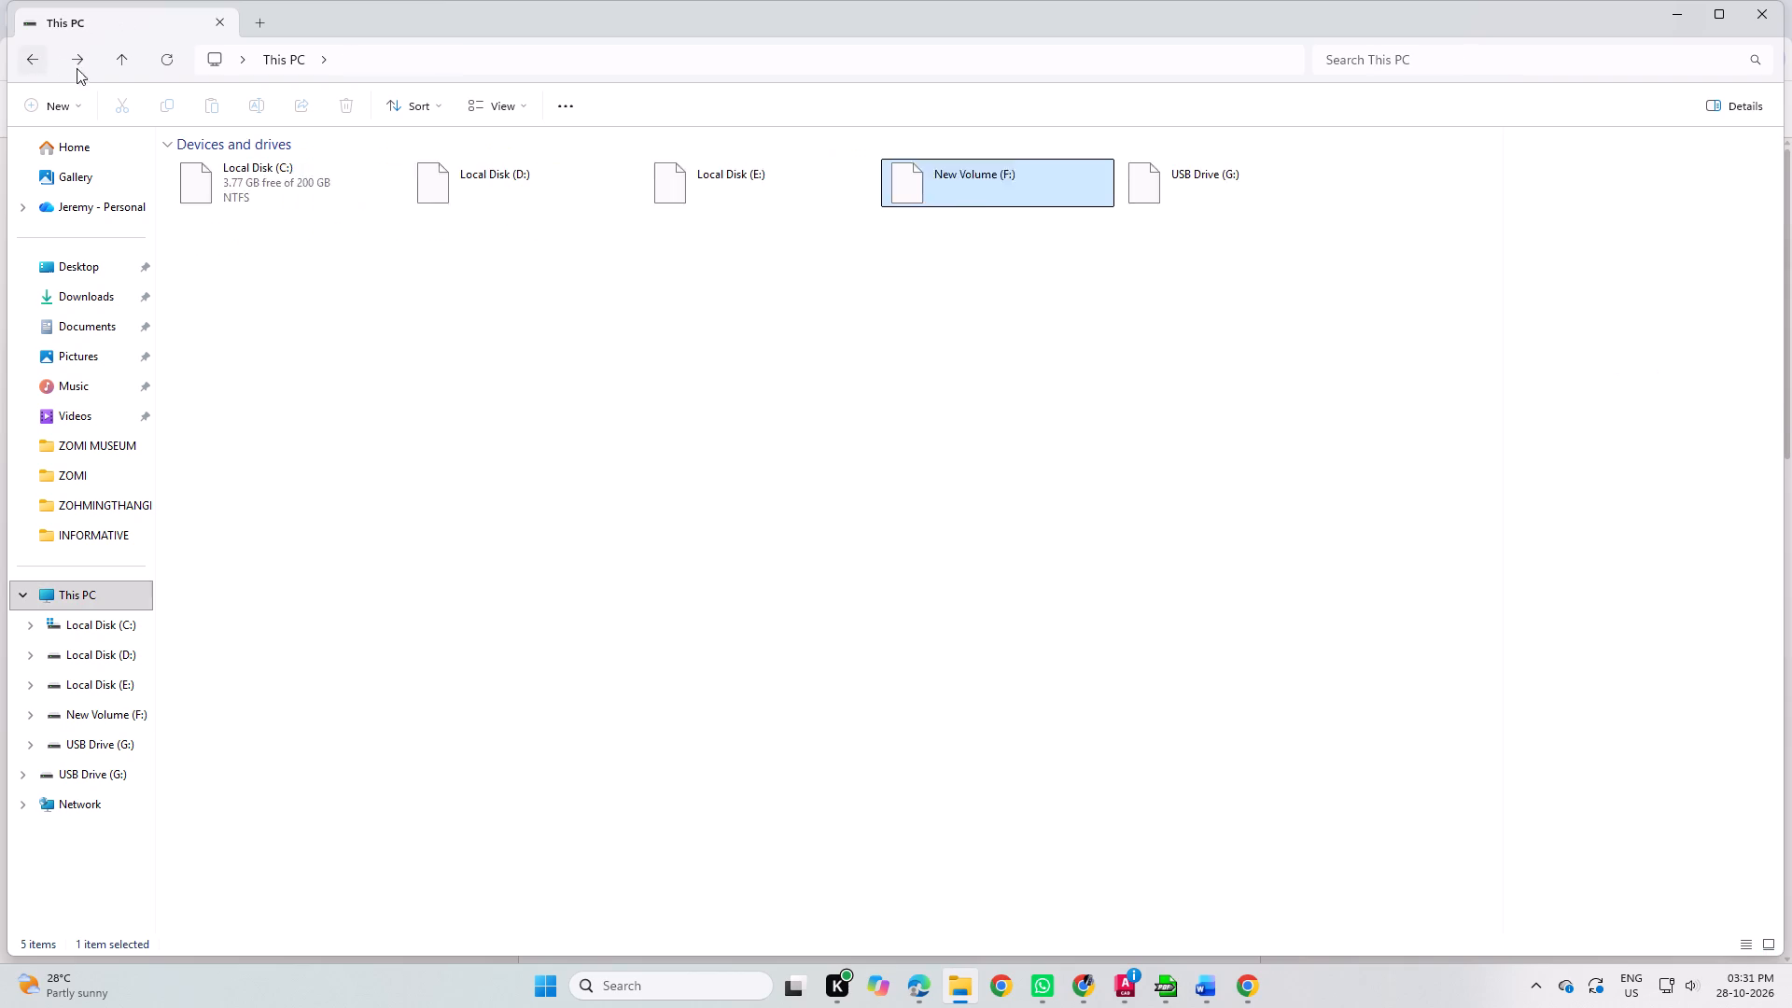
pyautogui.click(116, 776)
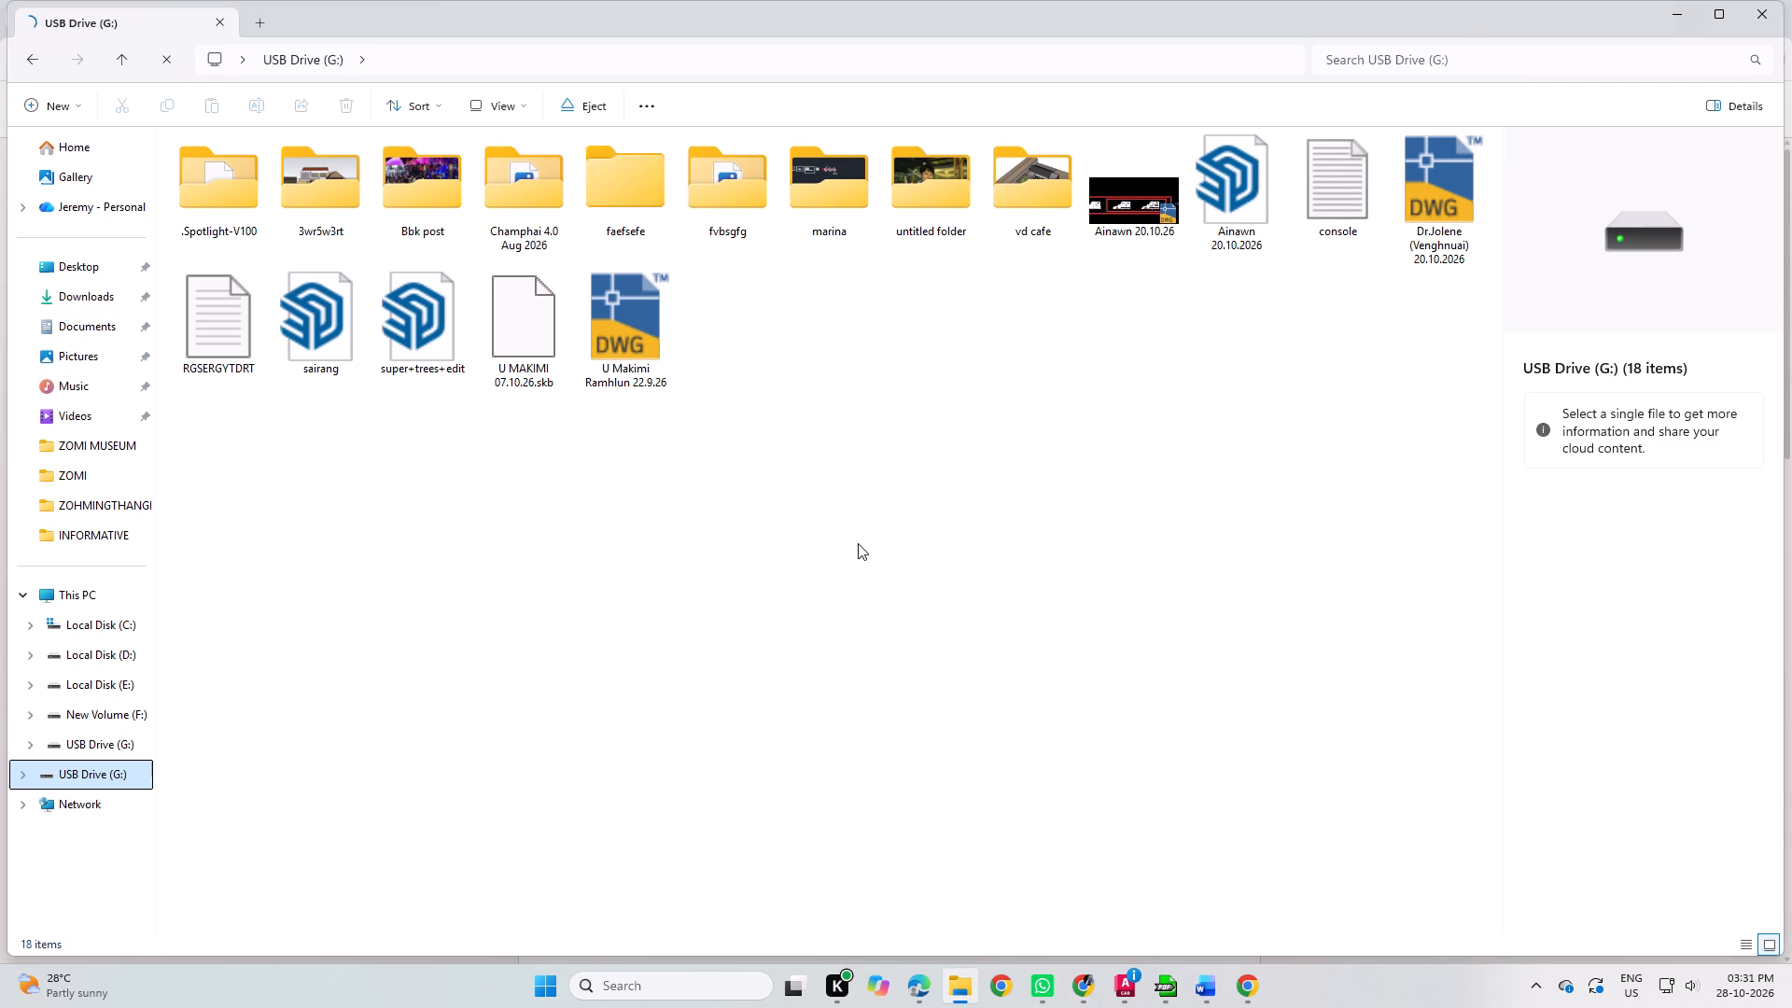
# Search USB Drive (G:) for KA, and return to the drive's file list.
pyautogui.click(1458, 57)
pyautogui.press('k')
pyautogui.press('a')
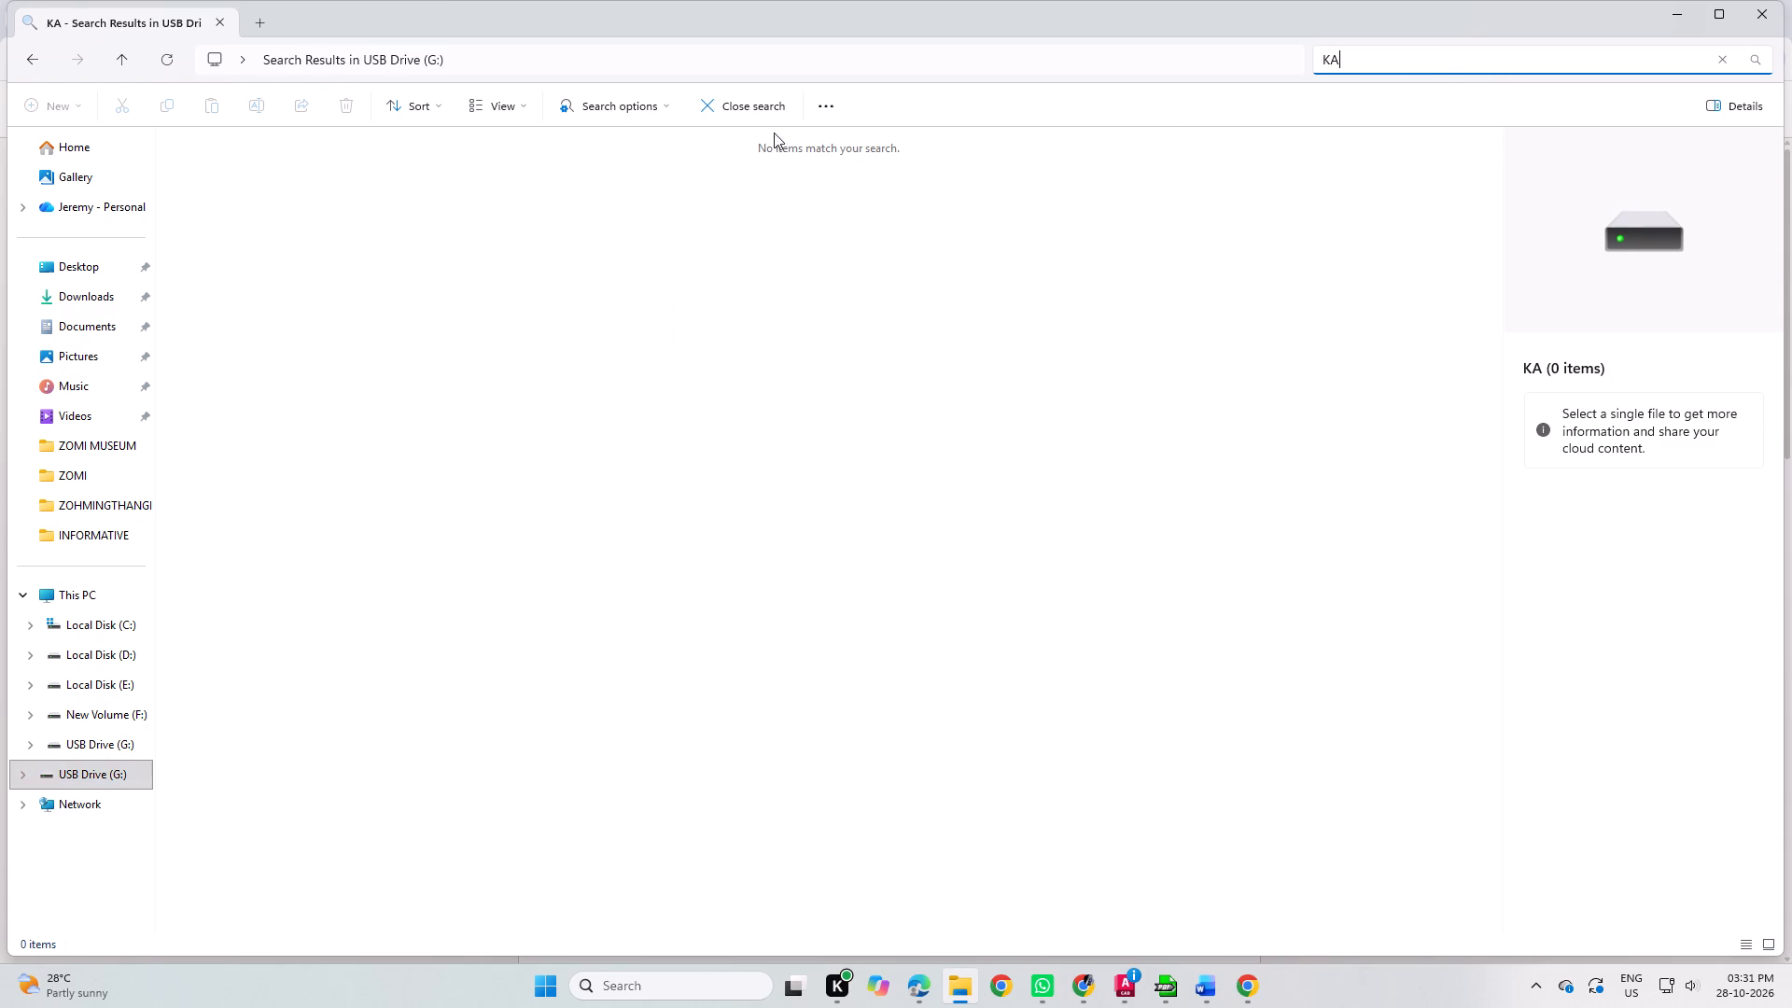
pyautogui.click(20, 66)
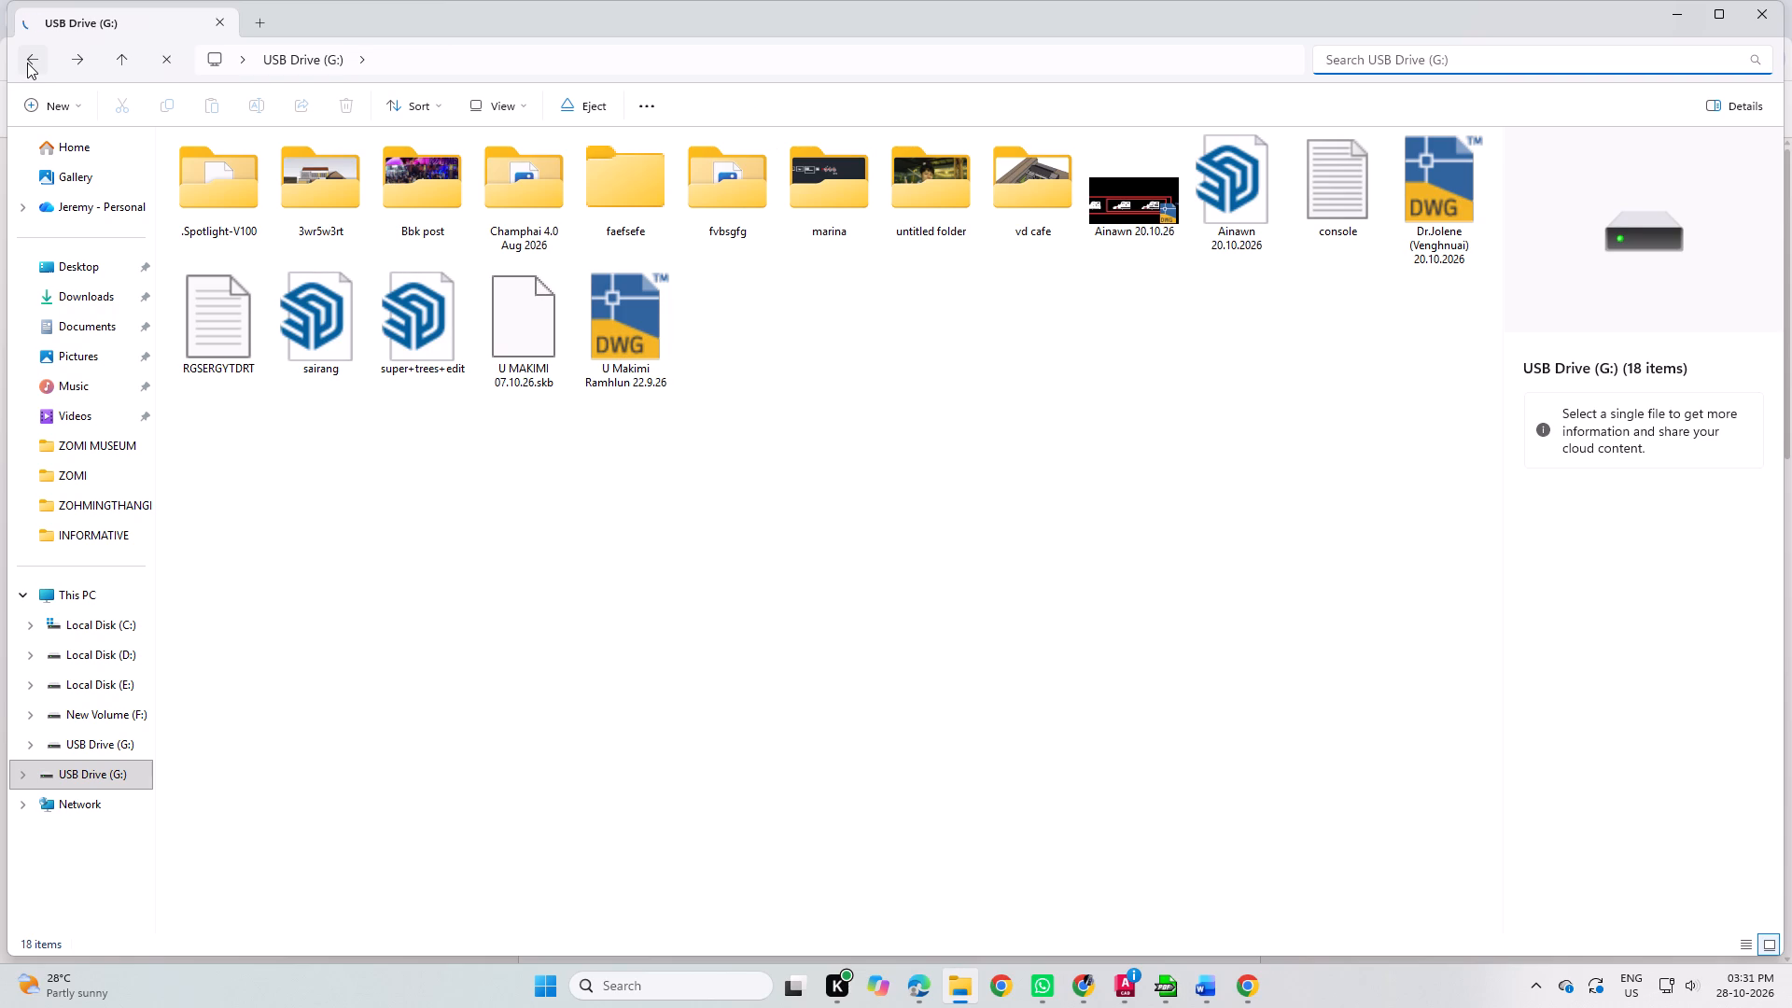
# Check the contents of RGSERGYTDRT on the USB drive, and close it along with the SPECIFICATIONrcc document.
pyautogui.doubleClick(213, 344)
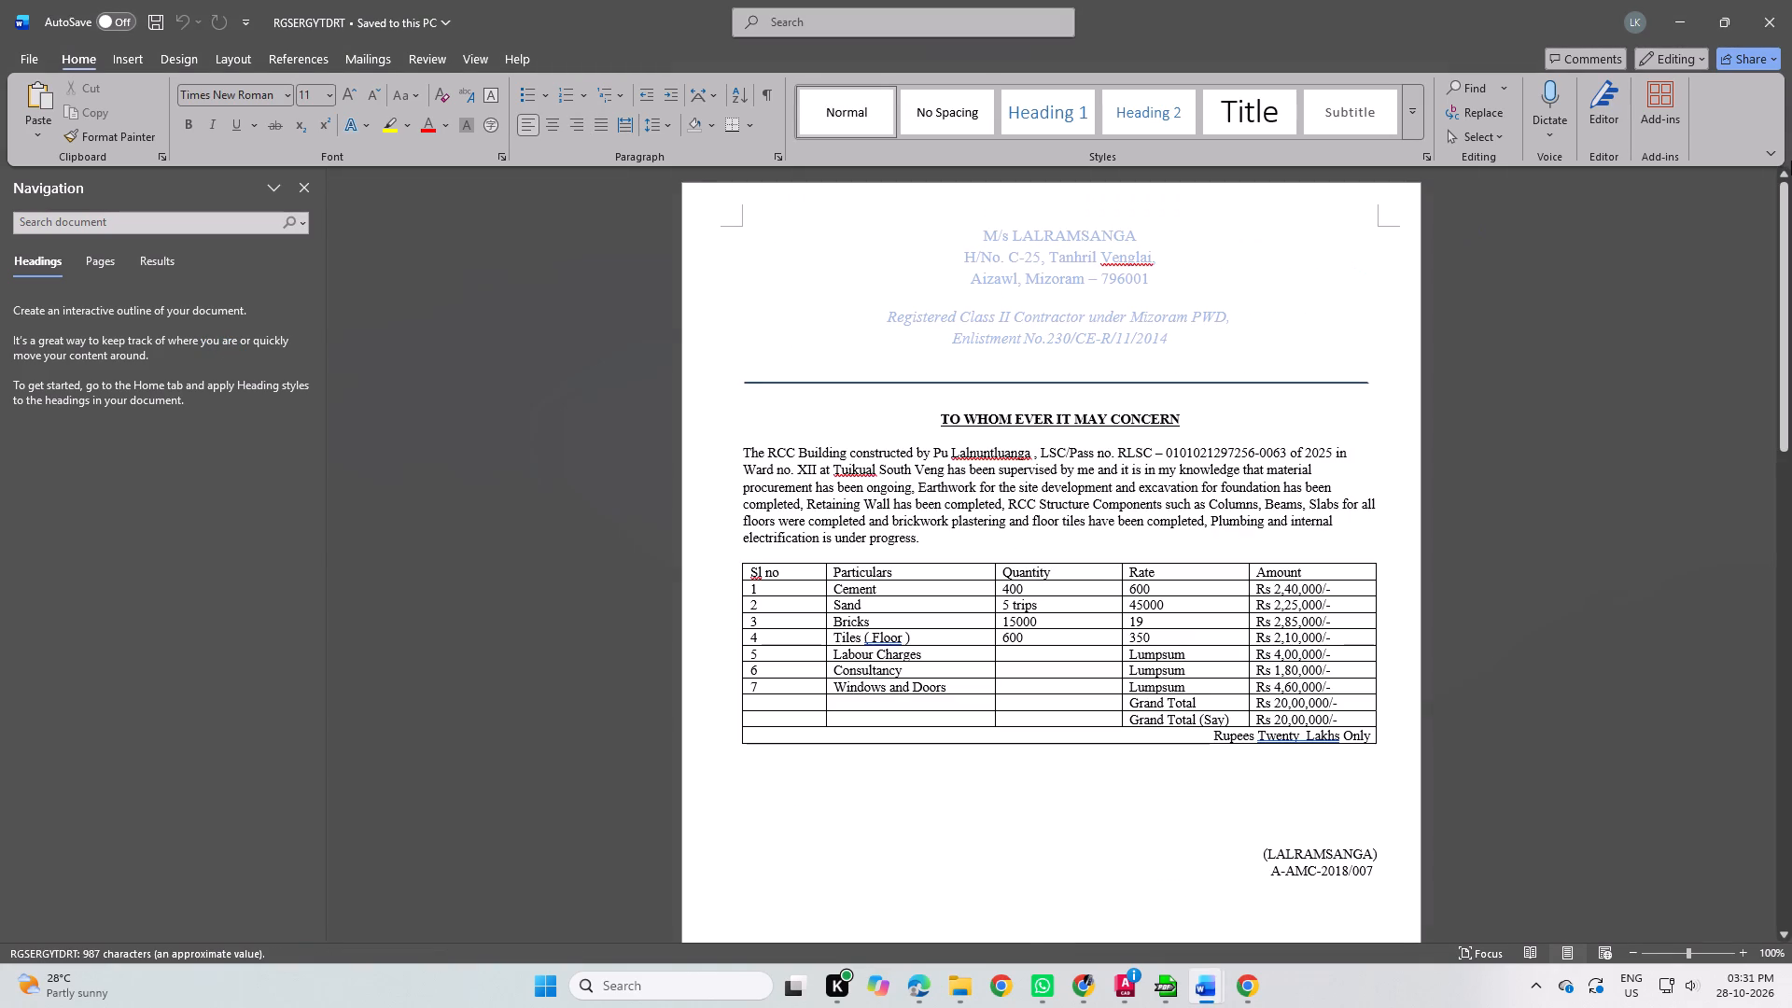
pyautogui.click(1766, 30)
pyautogui.click(1777, 0)
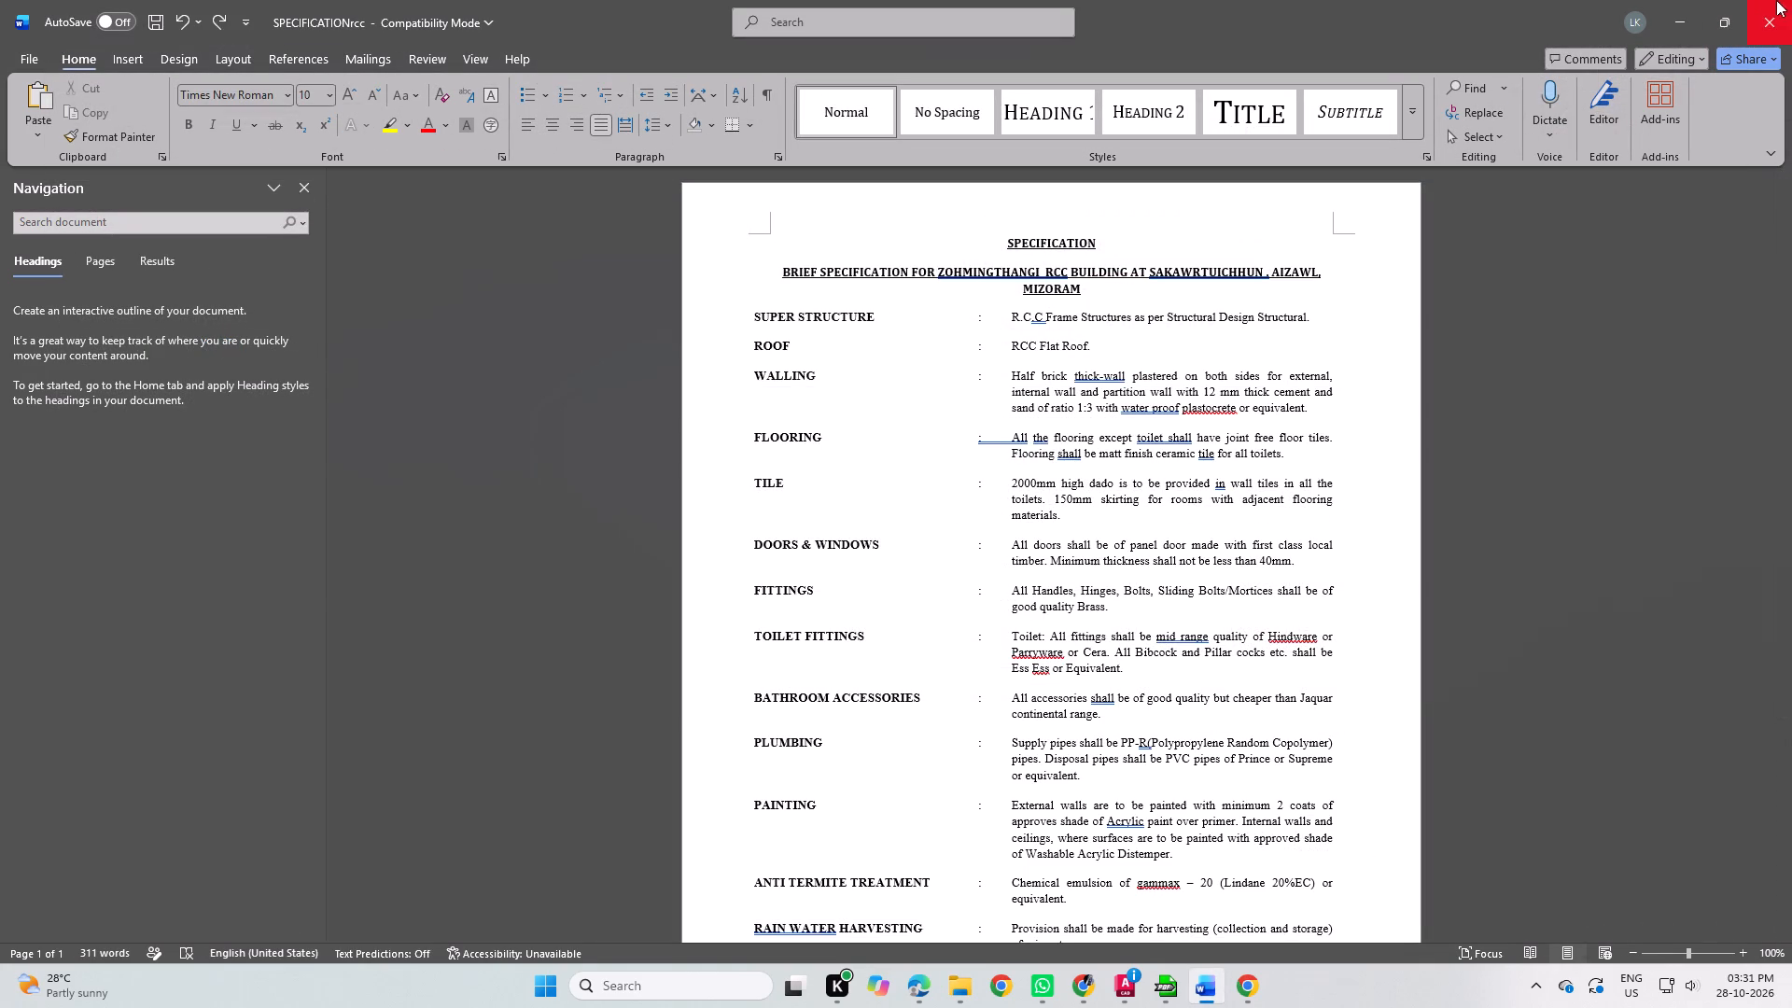
pyautogui.click(978, 609)
pyautogui.click(963, 631)
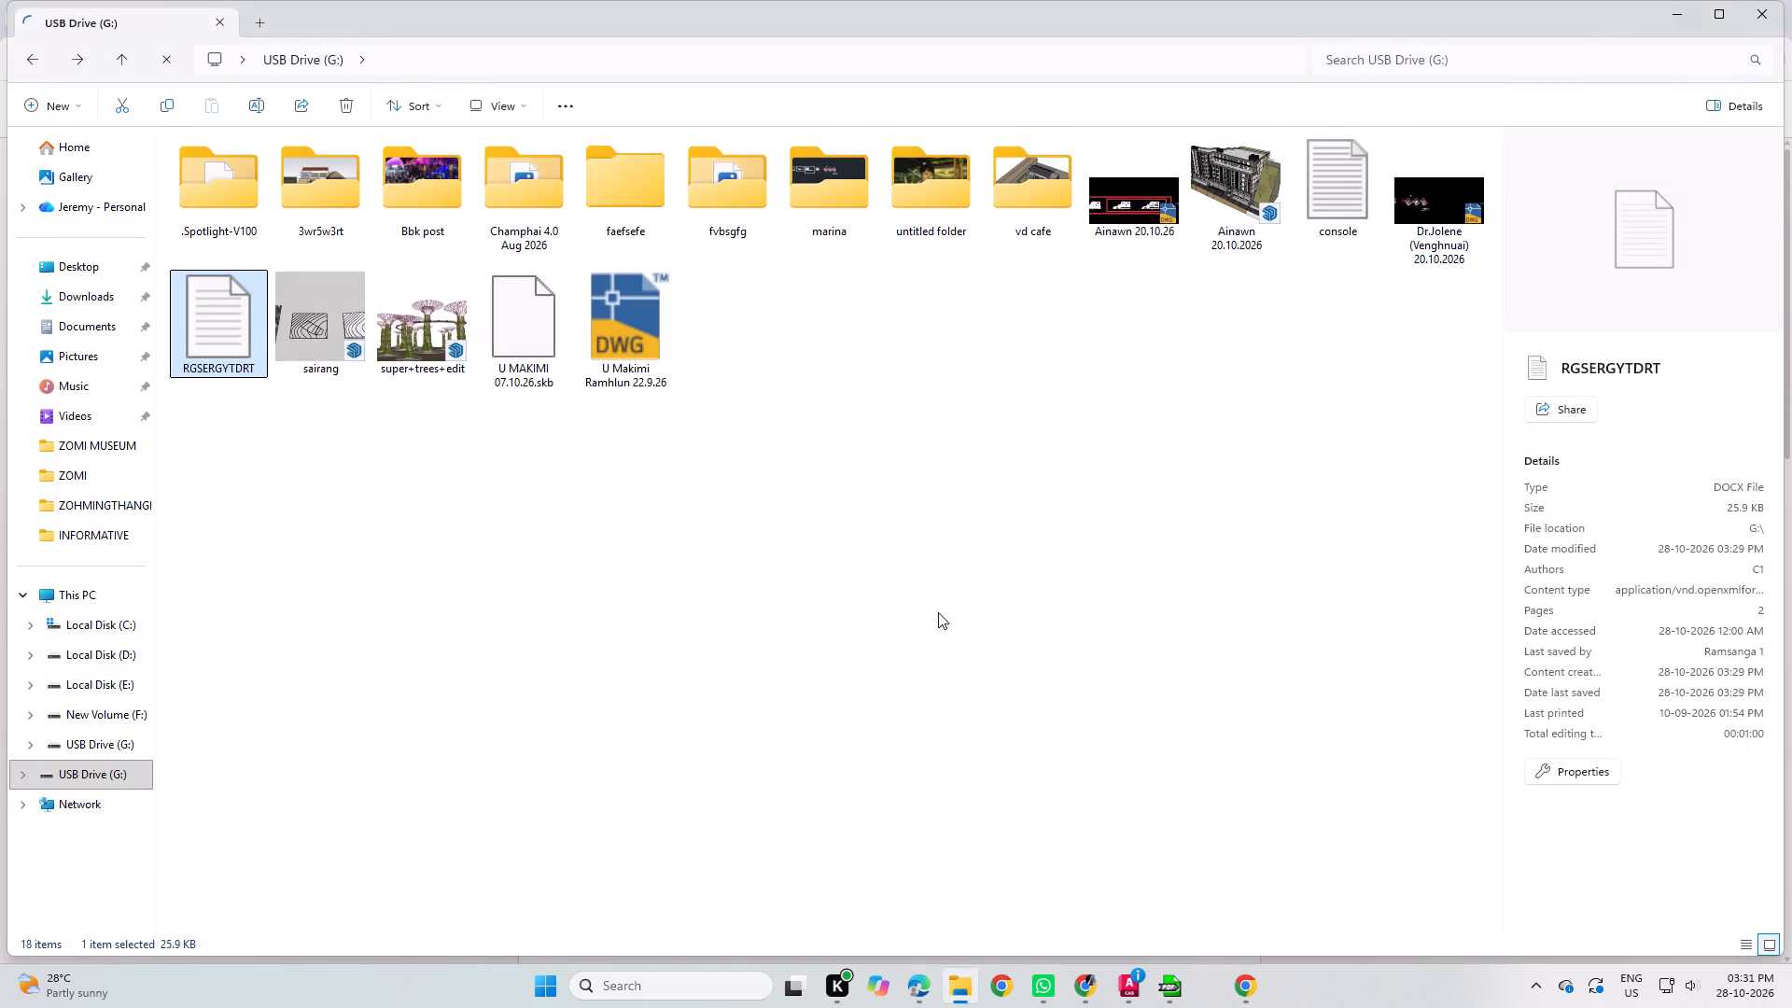
# Copy the RGSERGYTDRT file from the USB drive into the Documents folder.
pyautogui.hotkey('ctrl', 'c')
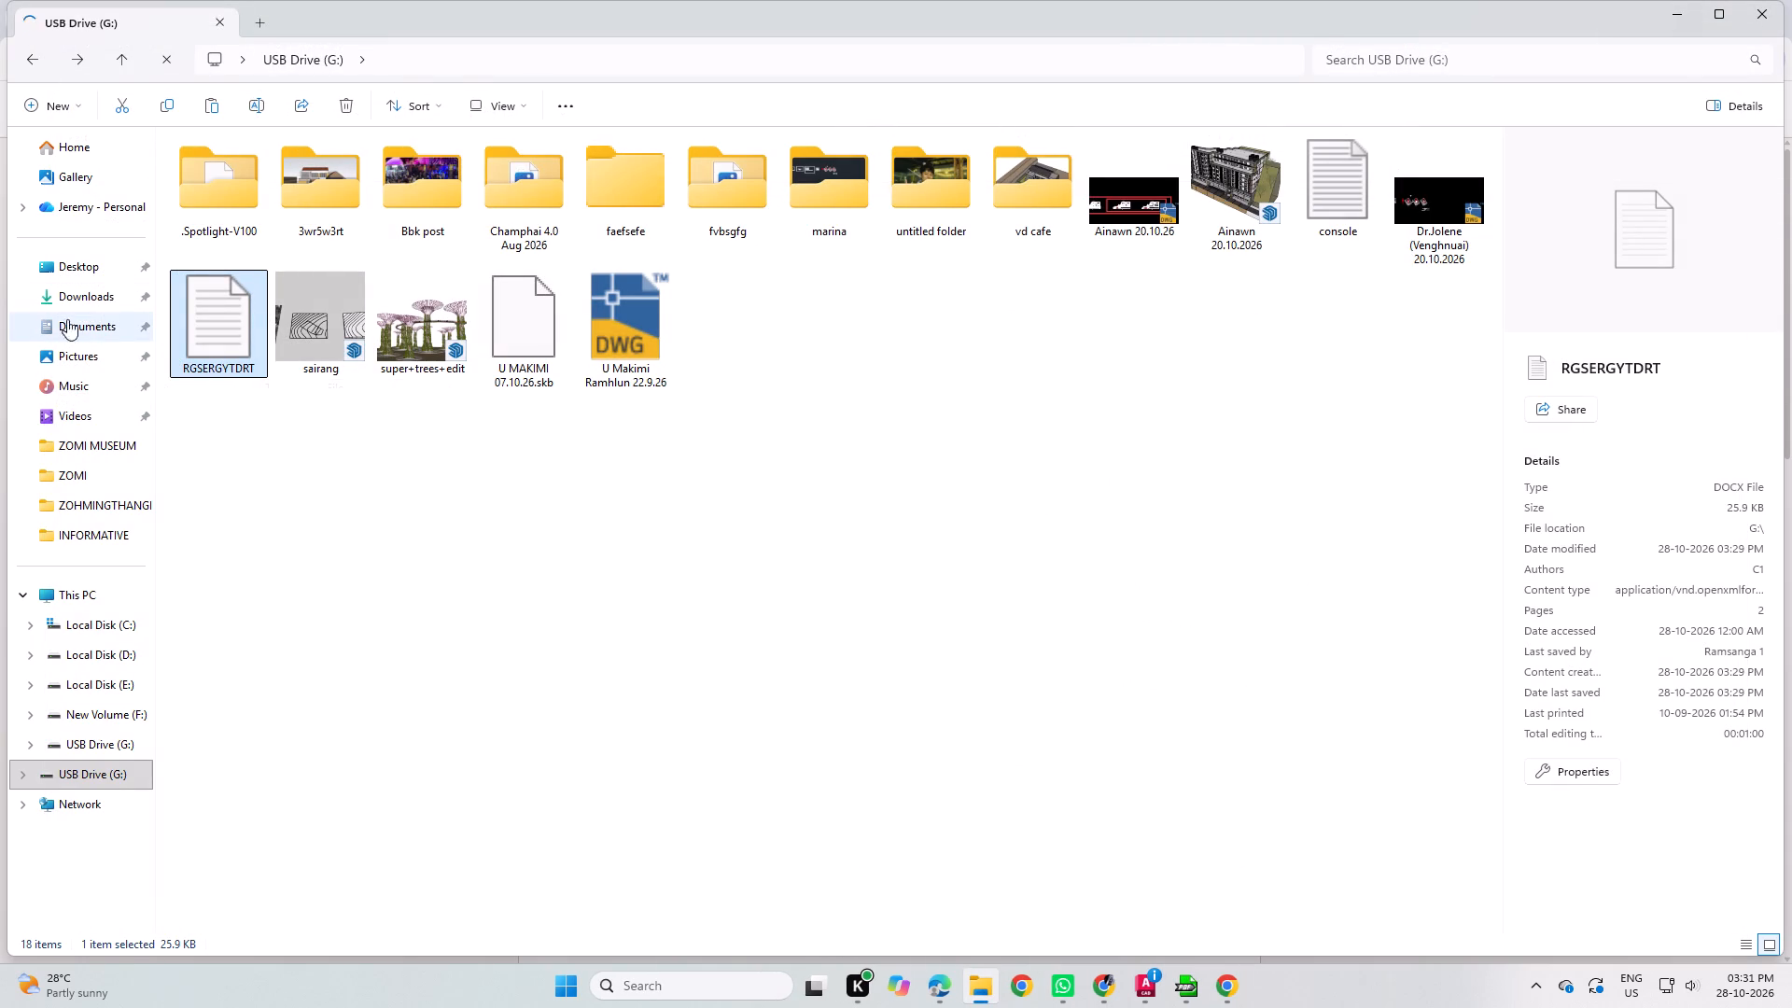
pyautogui.doubleClick(81, 269)
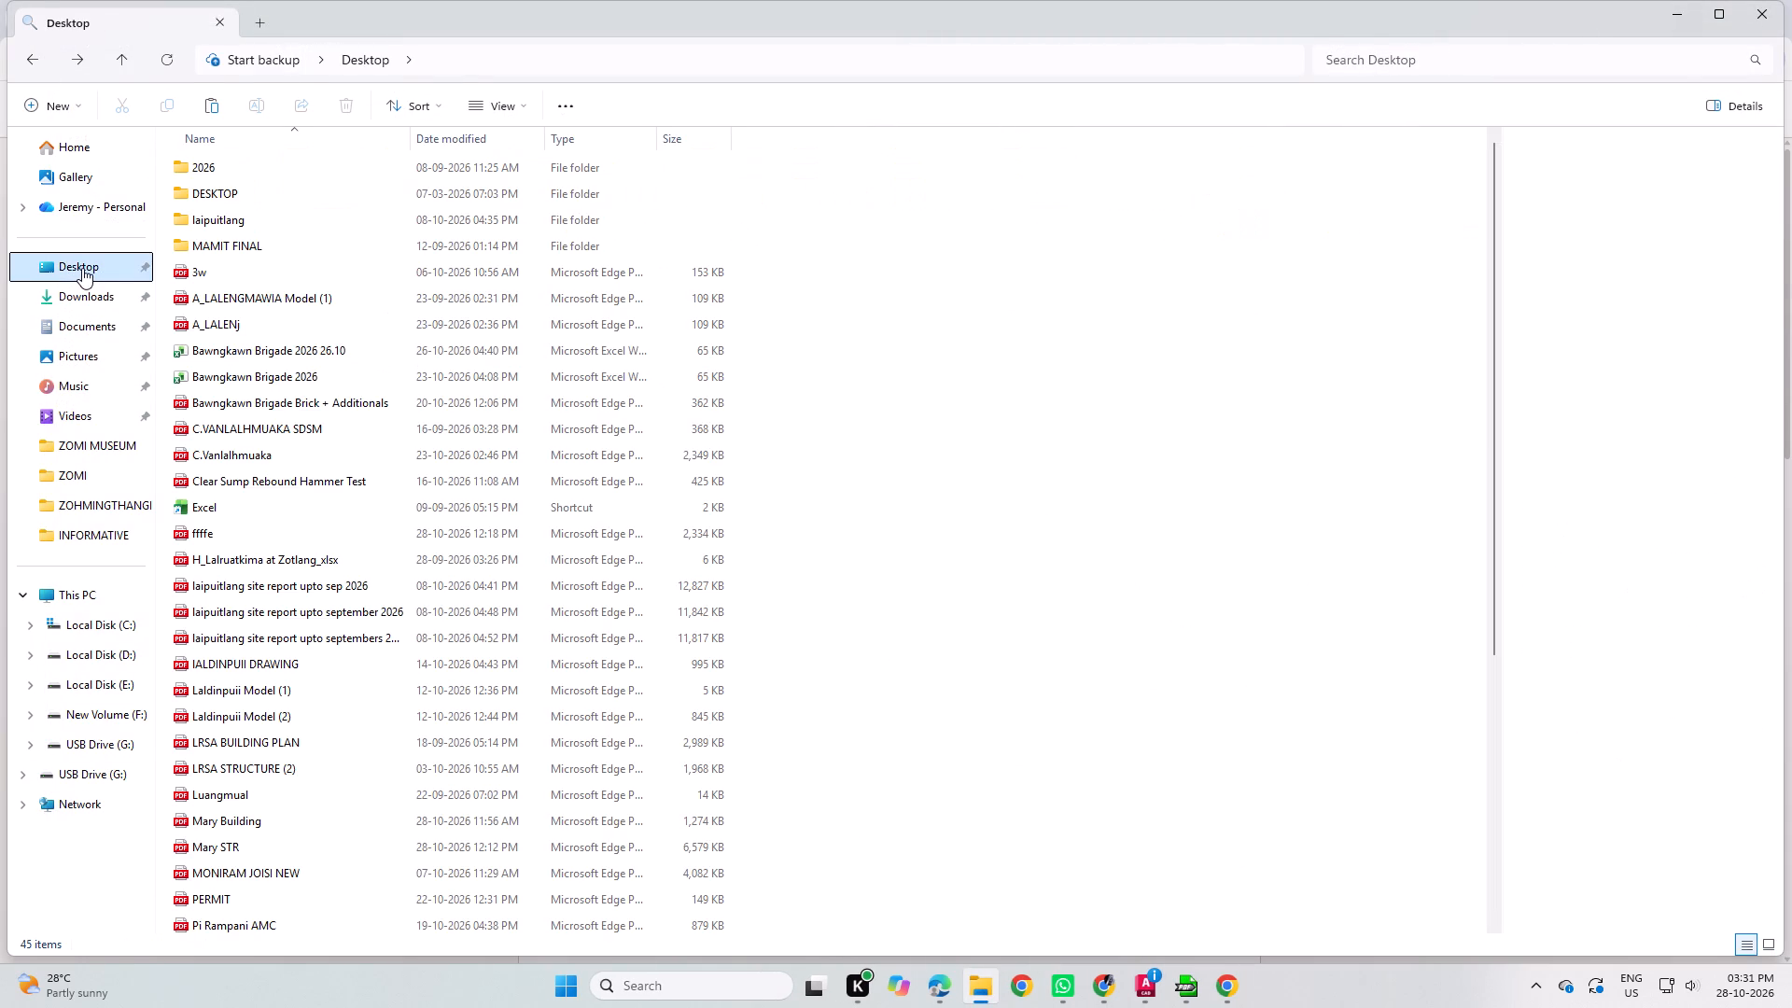
pyautogui.click(99, 297)
pyautogui.click(107, 331)
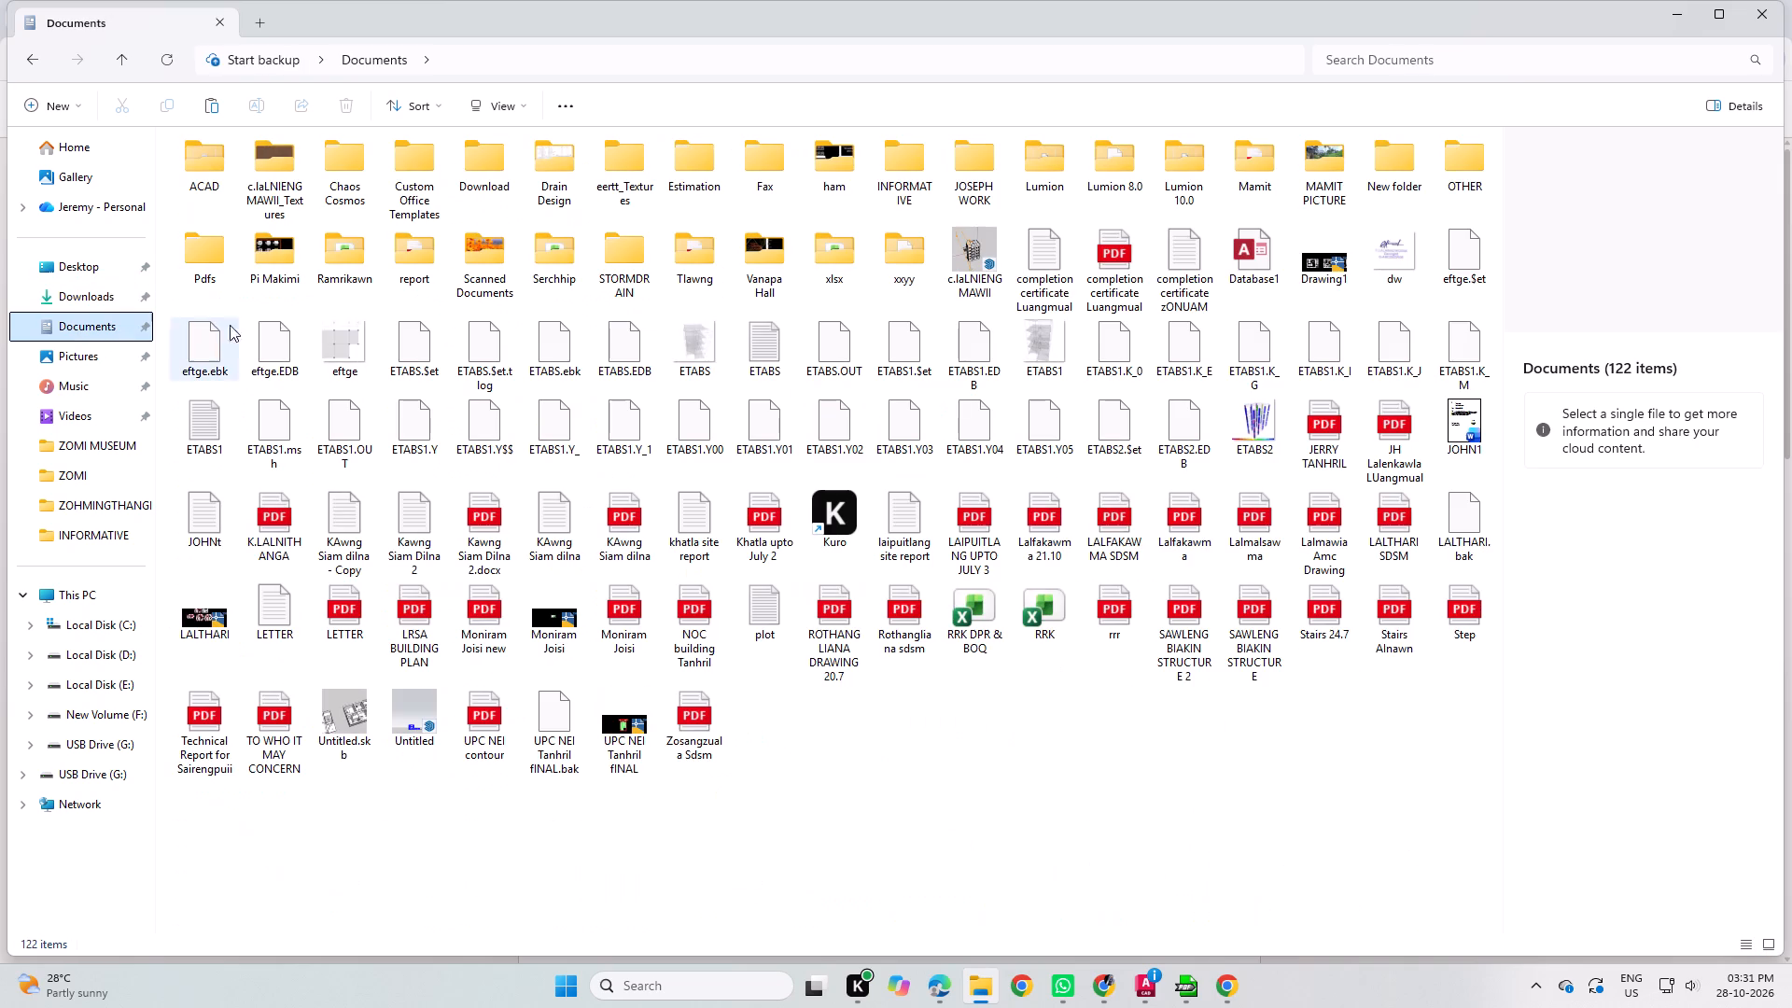
pyautogui.hotkey('ctrl', 'v')
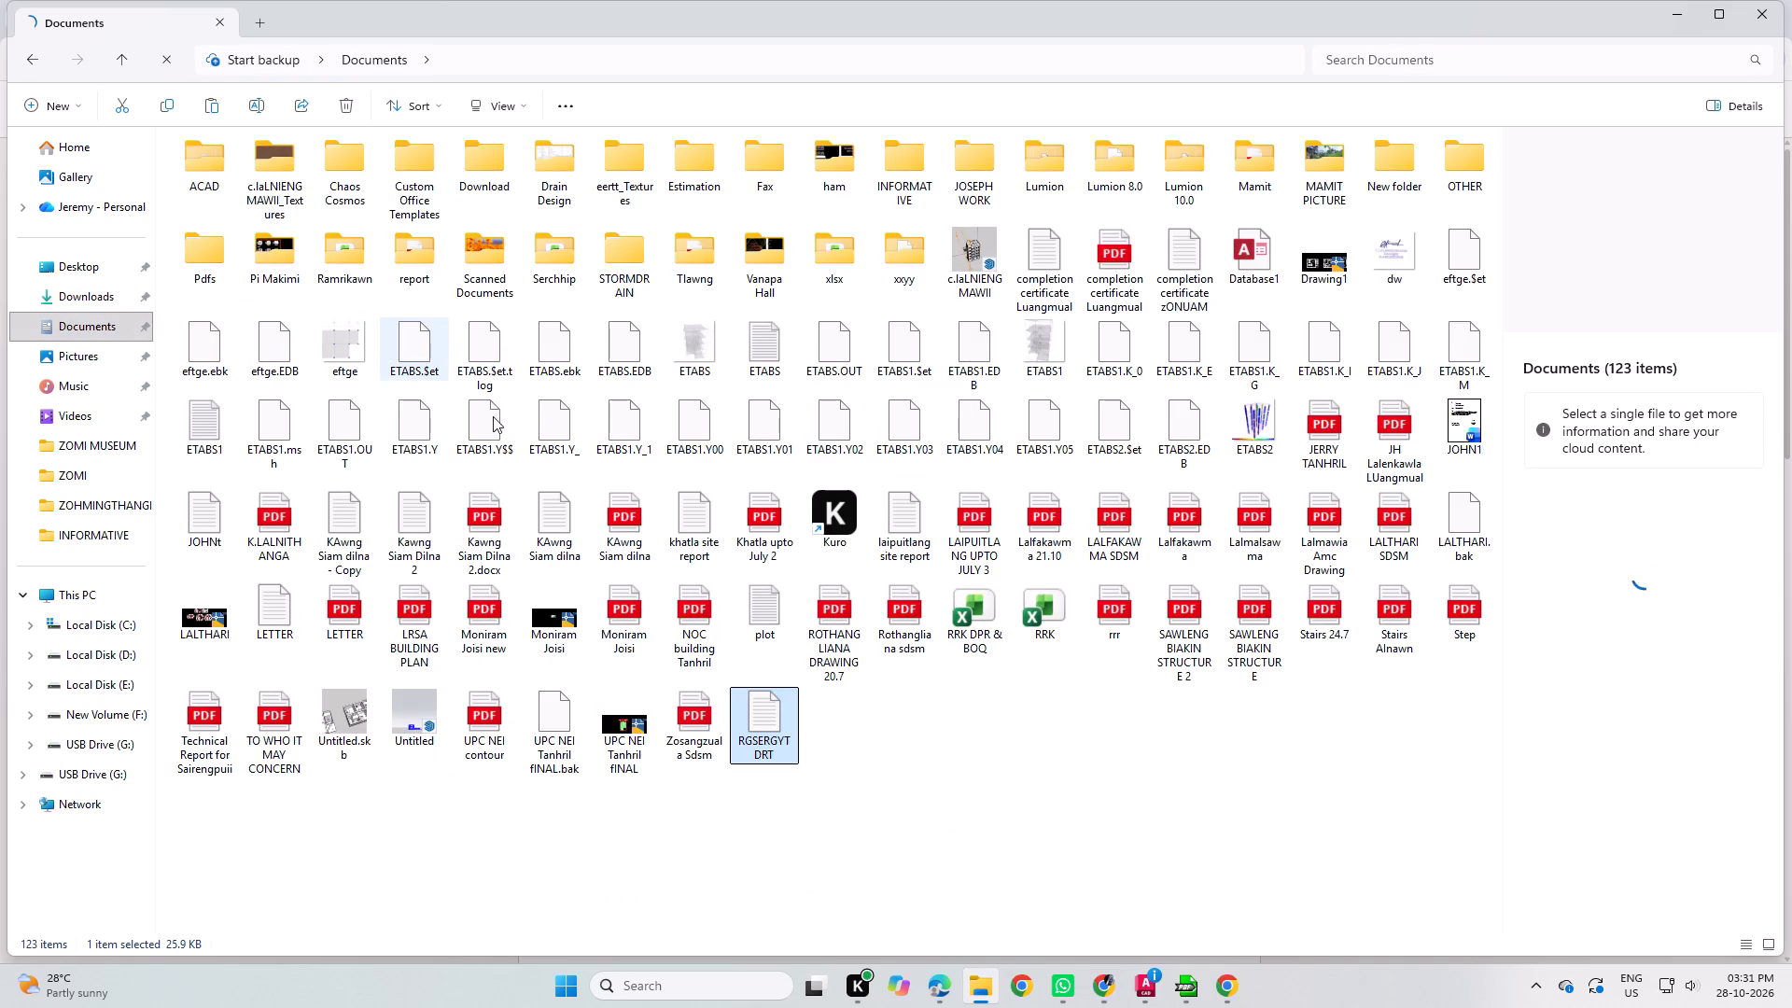
# Rename the copied RGSERGYTDRT file in Documents as ITEM.
pyautogui.rightClick(783, 735)
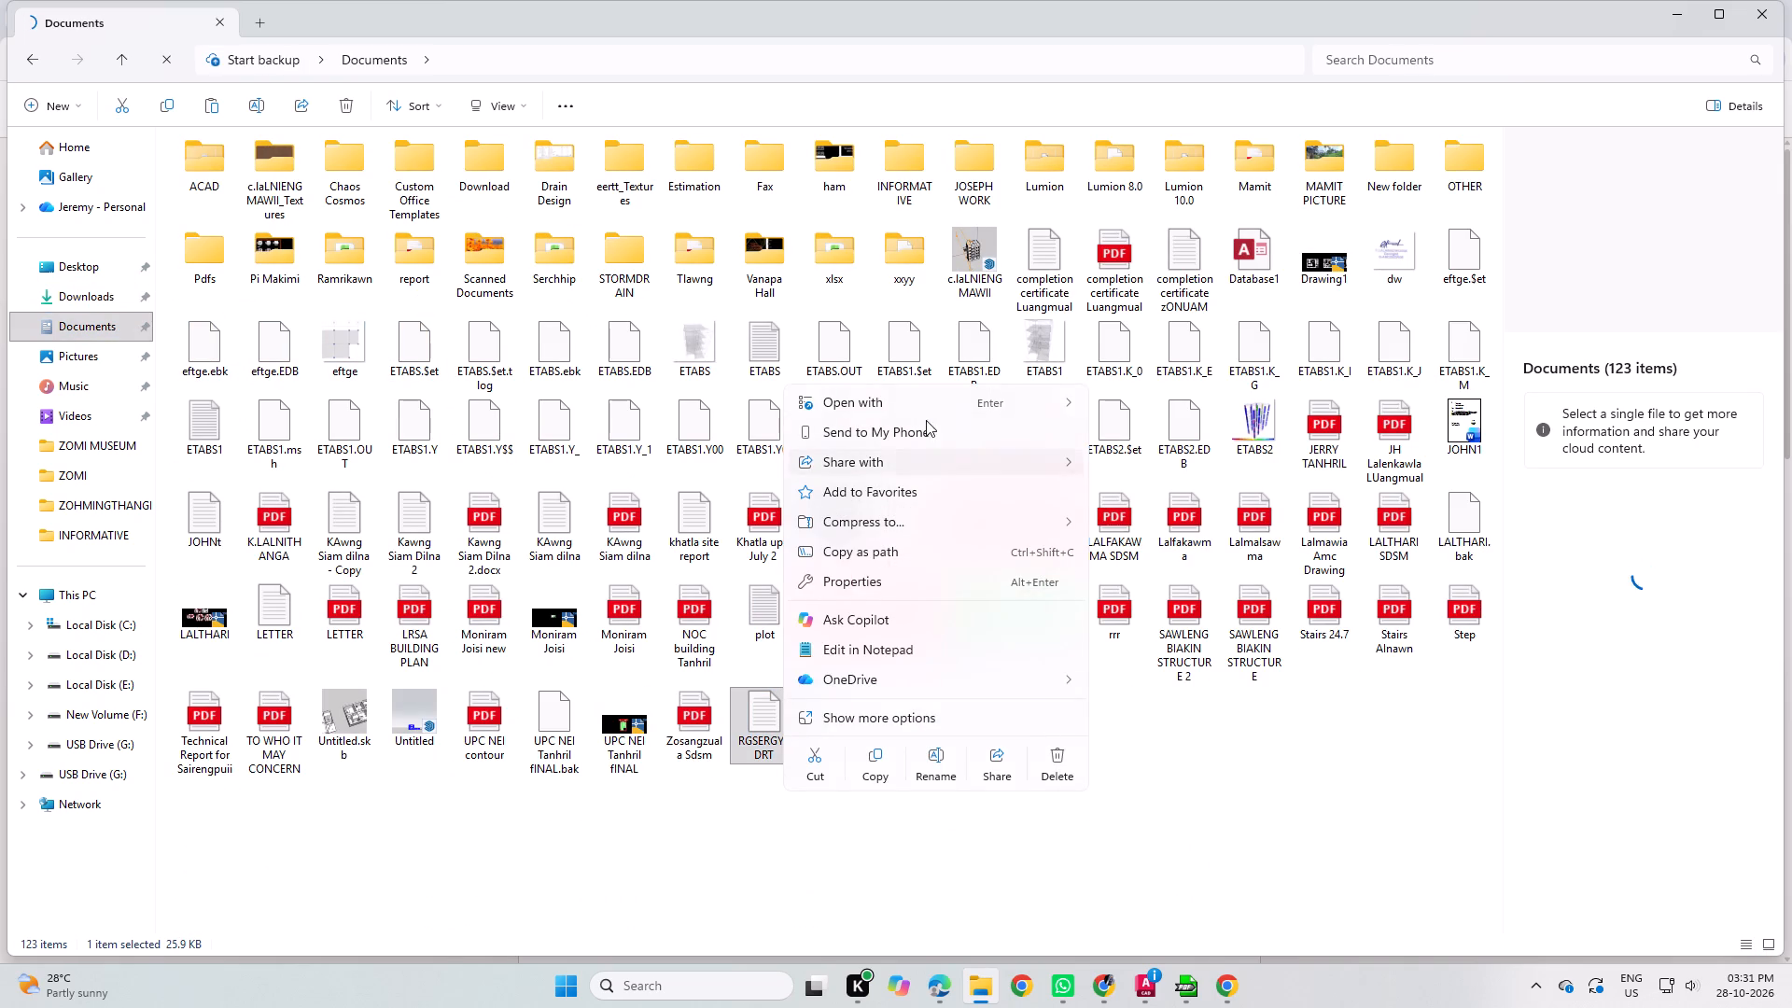
pyautogui.click(928, 760)
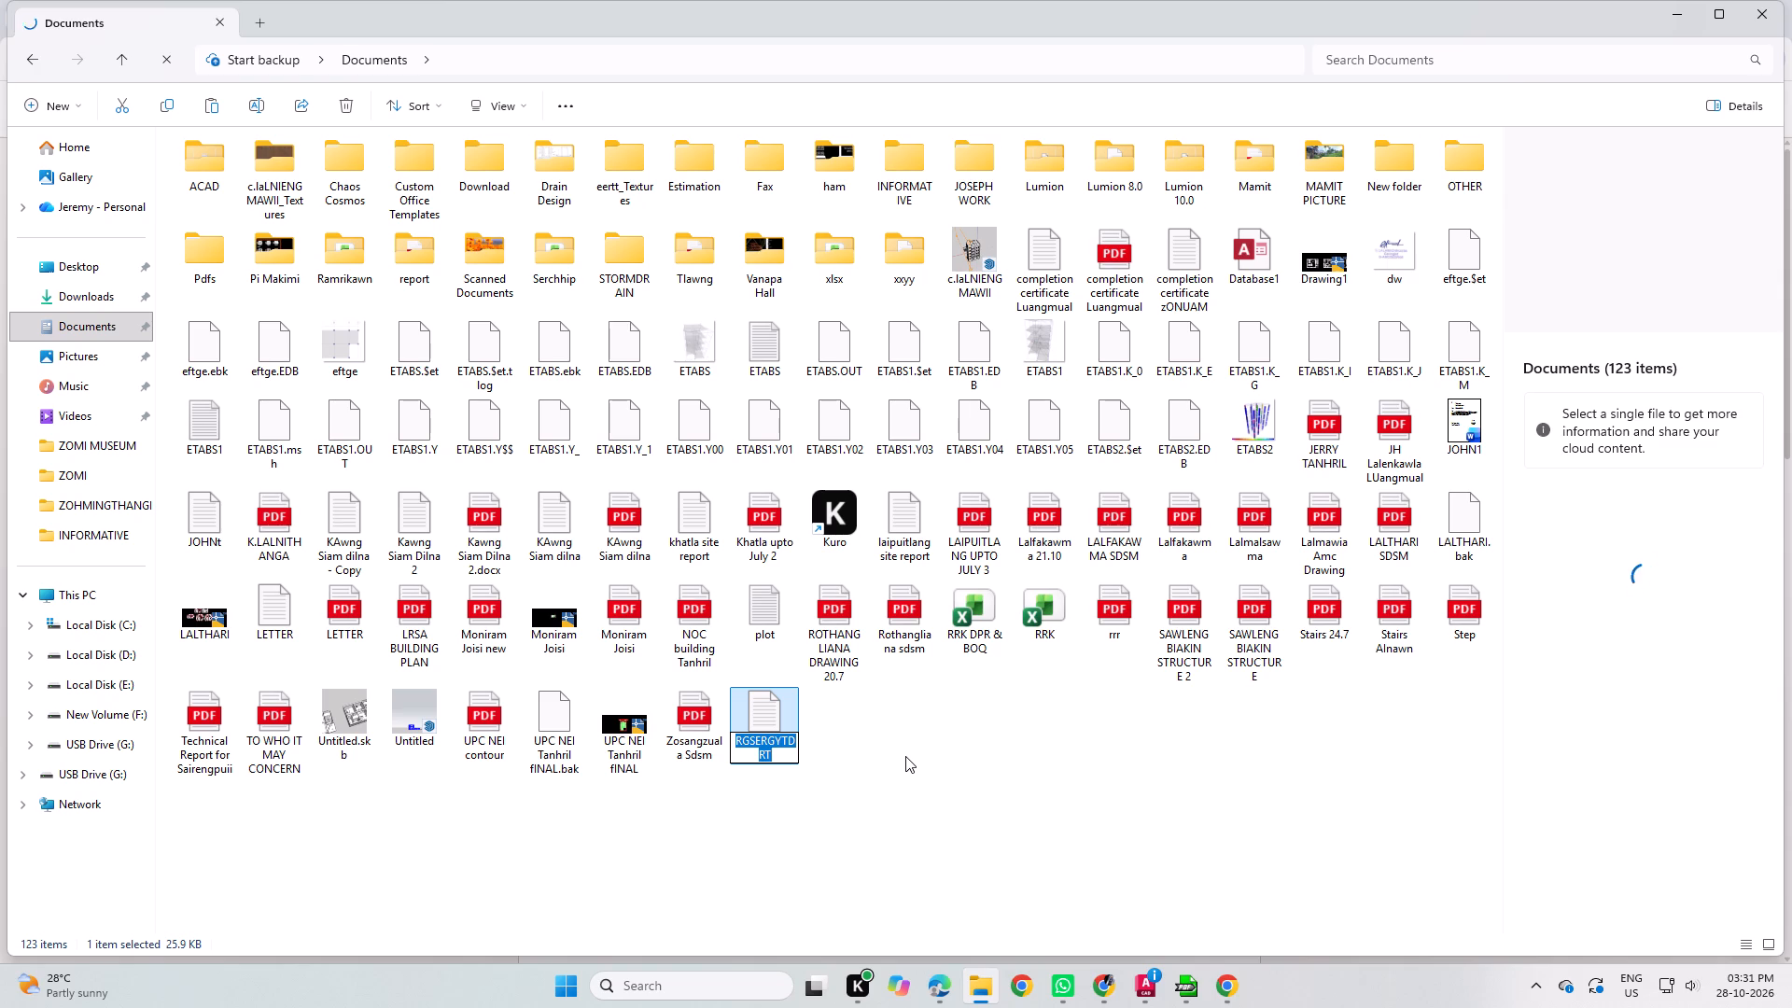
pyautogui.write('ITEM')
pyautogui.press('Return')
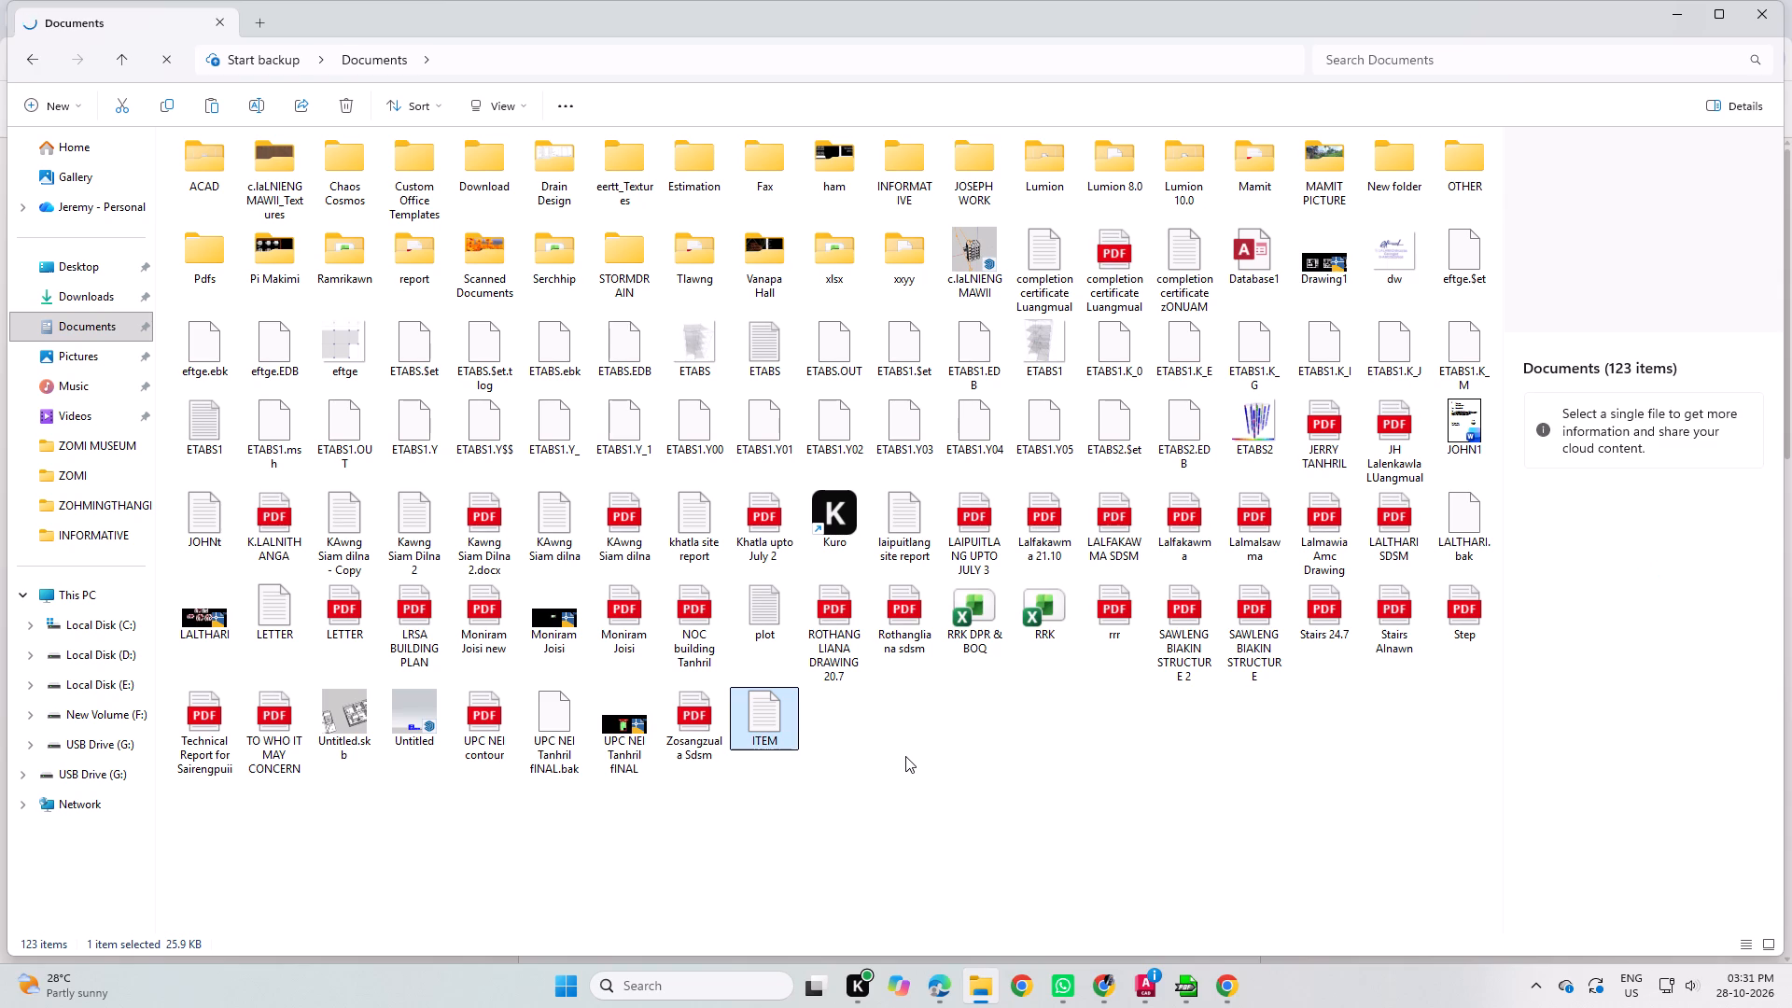
# Open the ITEM document from the Documents folder.
pyautogui.click(744, 700)
pyautogui.tripleClick(750, 707)
# Eject the Cruzer Blade USB drive (G:).
pyautogui.click(1546, 985)
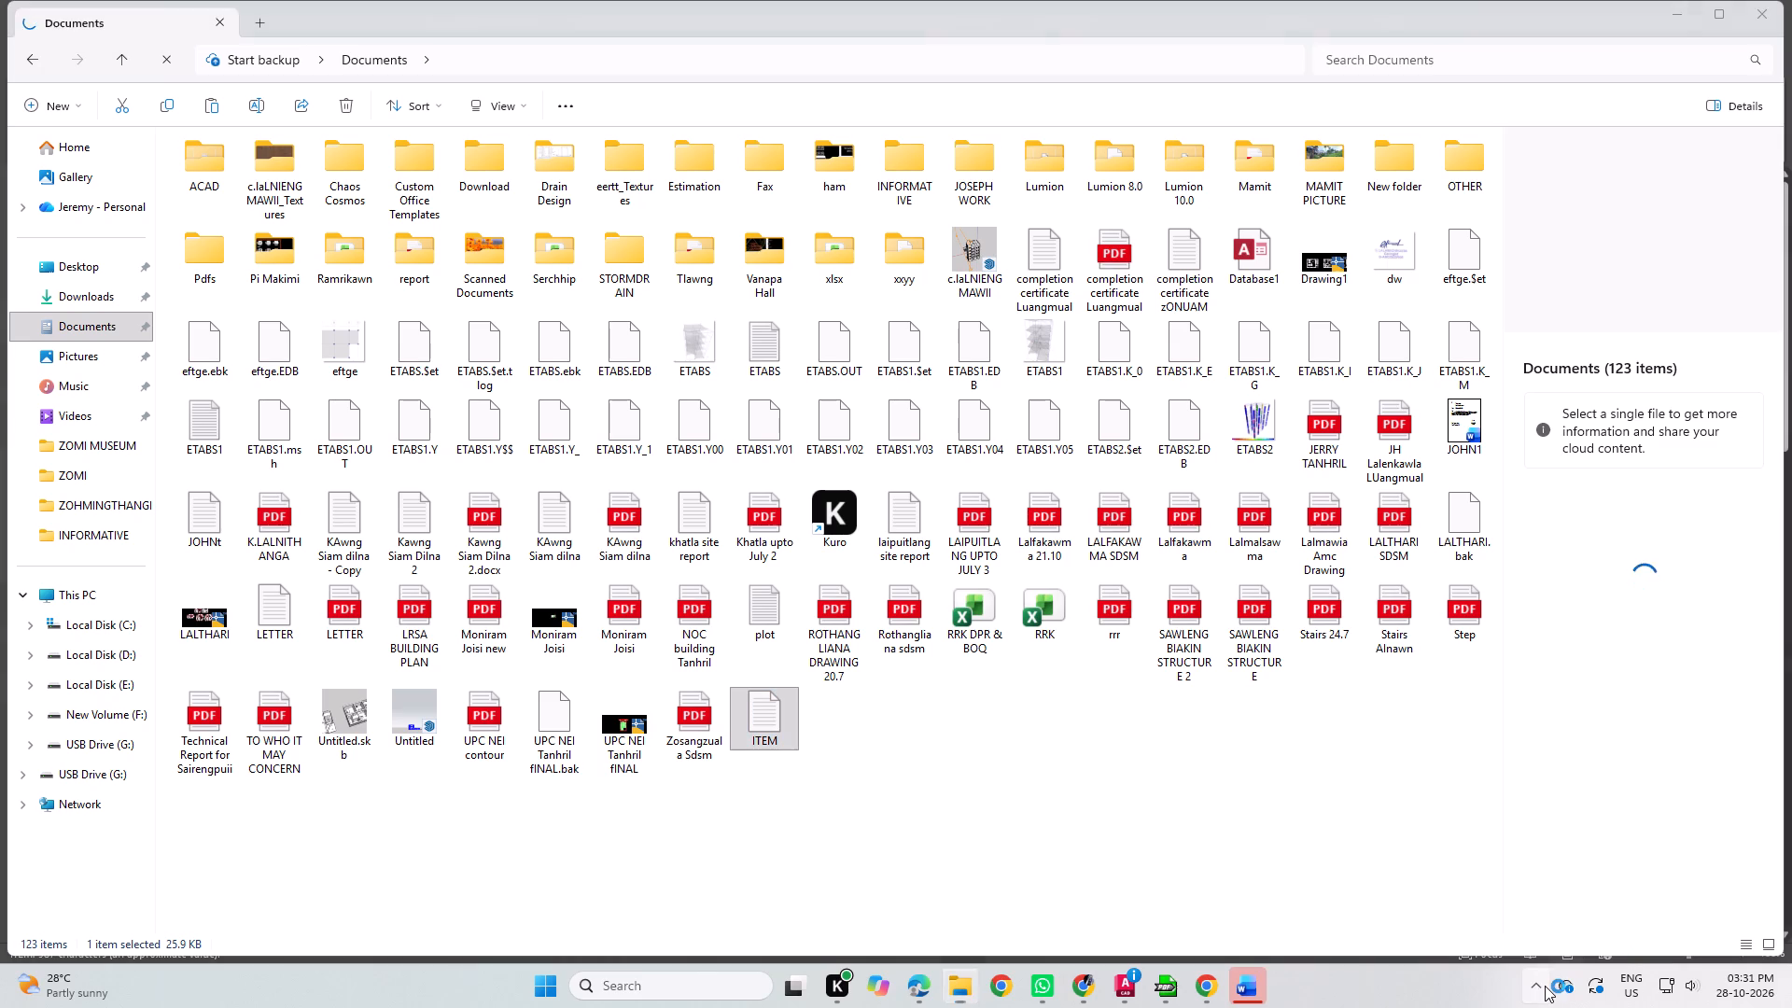
pyautogui.click(1463, 934)
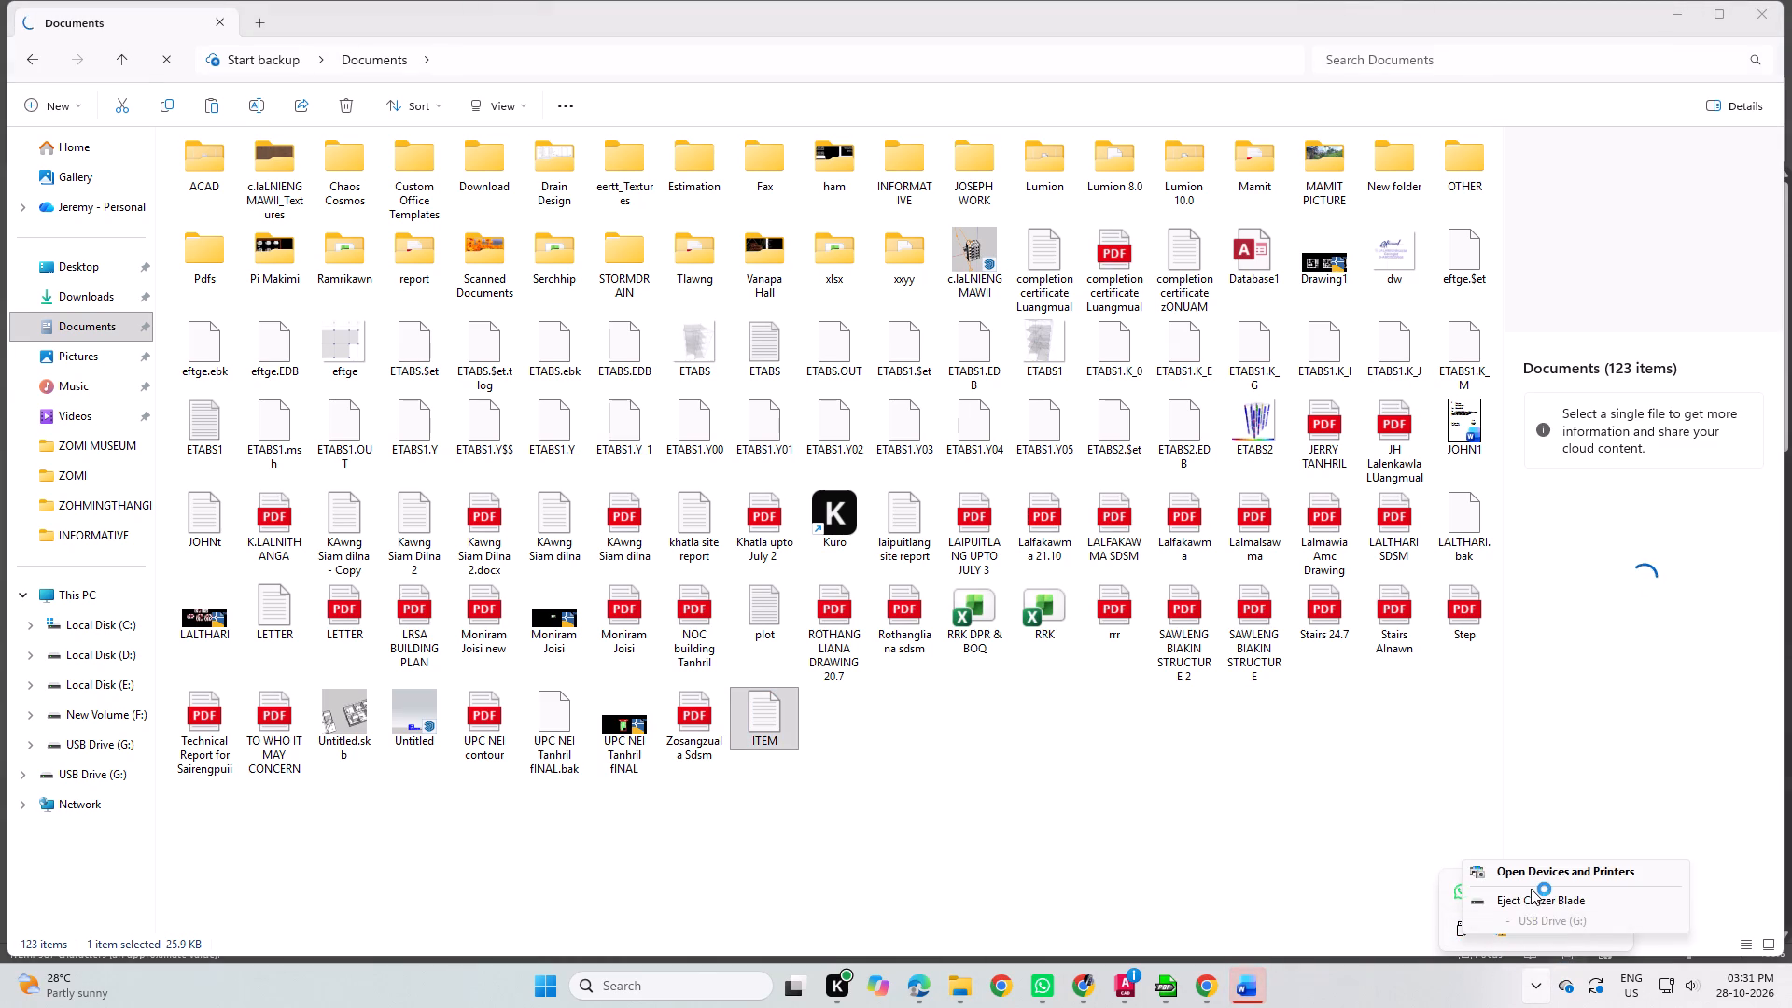
pyautogui.click(1533, 893)
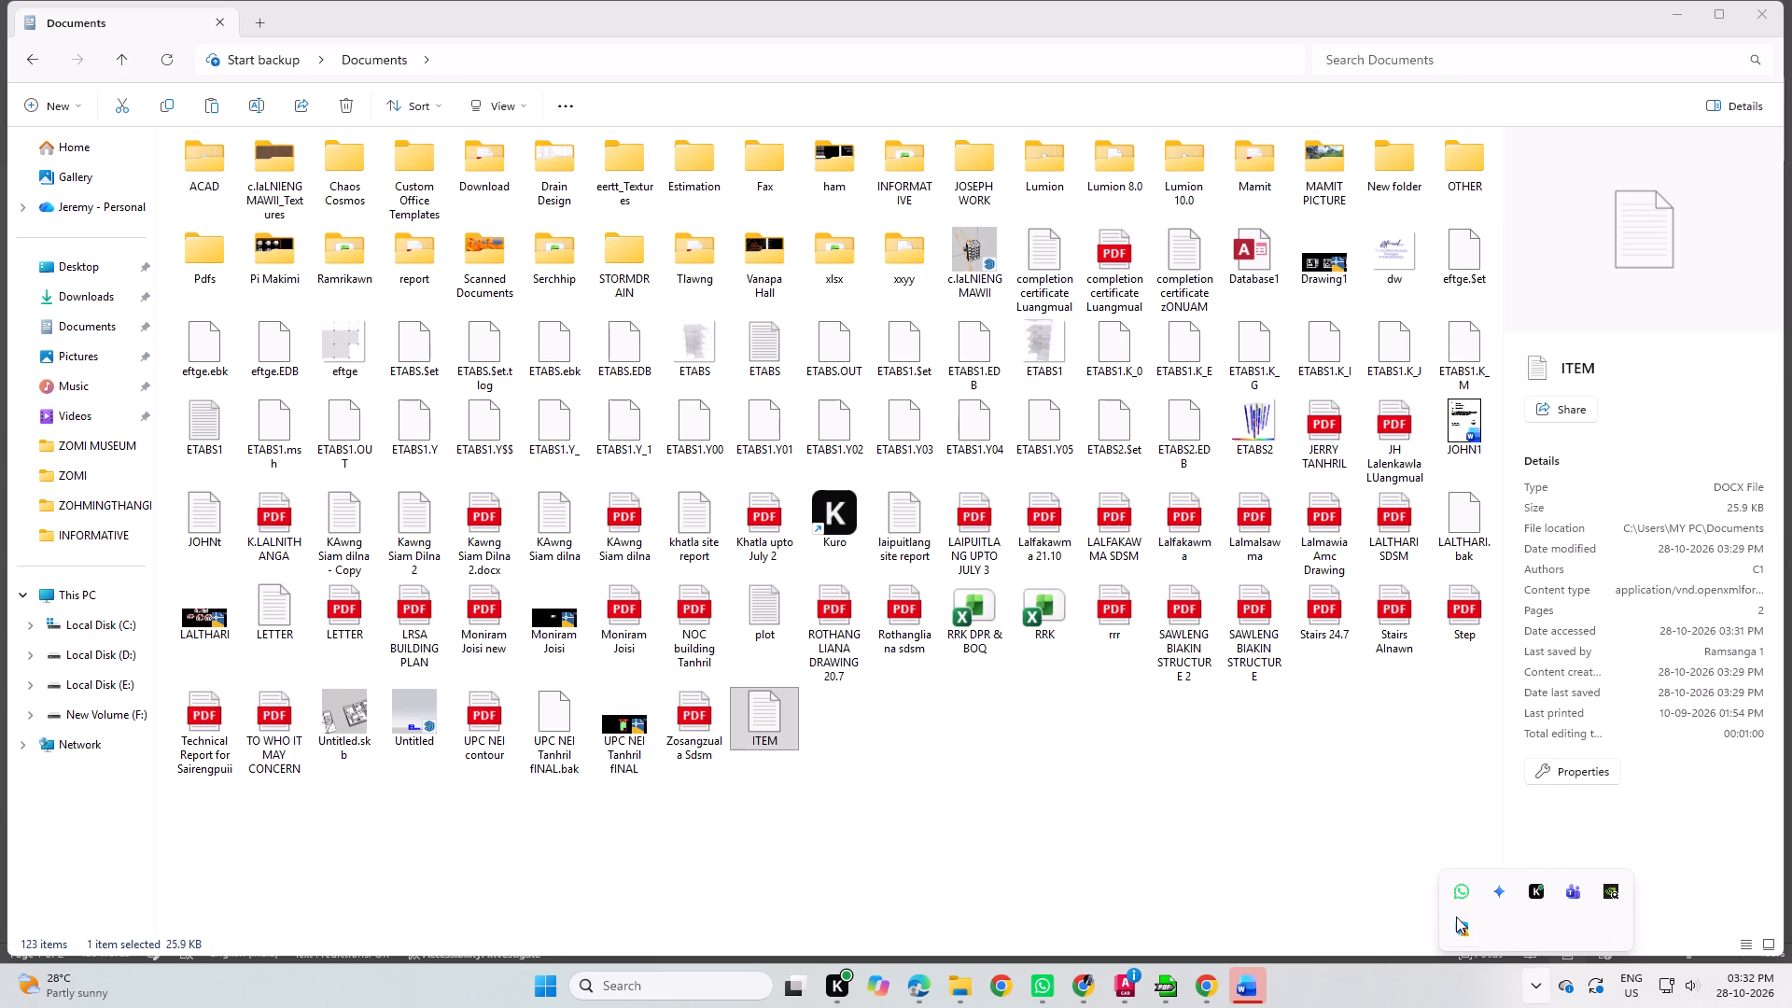
# In the ITEM document, replace the building owner's name in the certificate's opening sentence with the new owner's name, titled Pi.
pyautogui.doubleClick(780, 721)
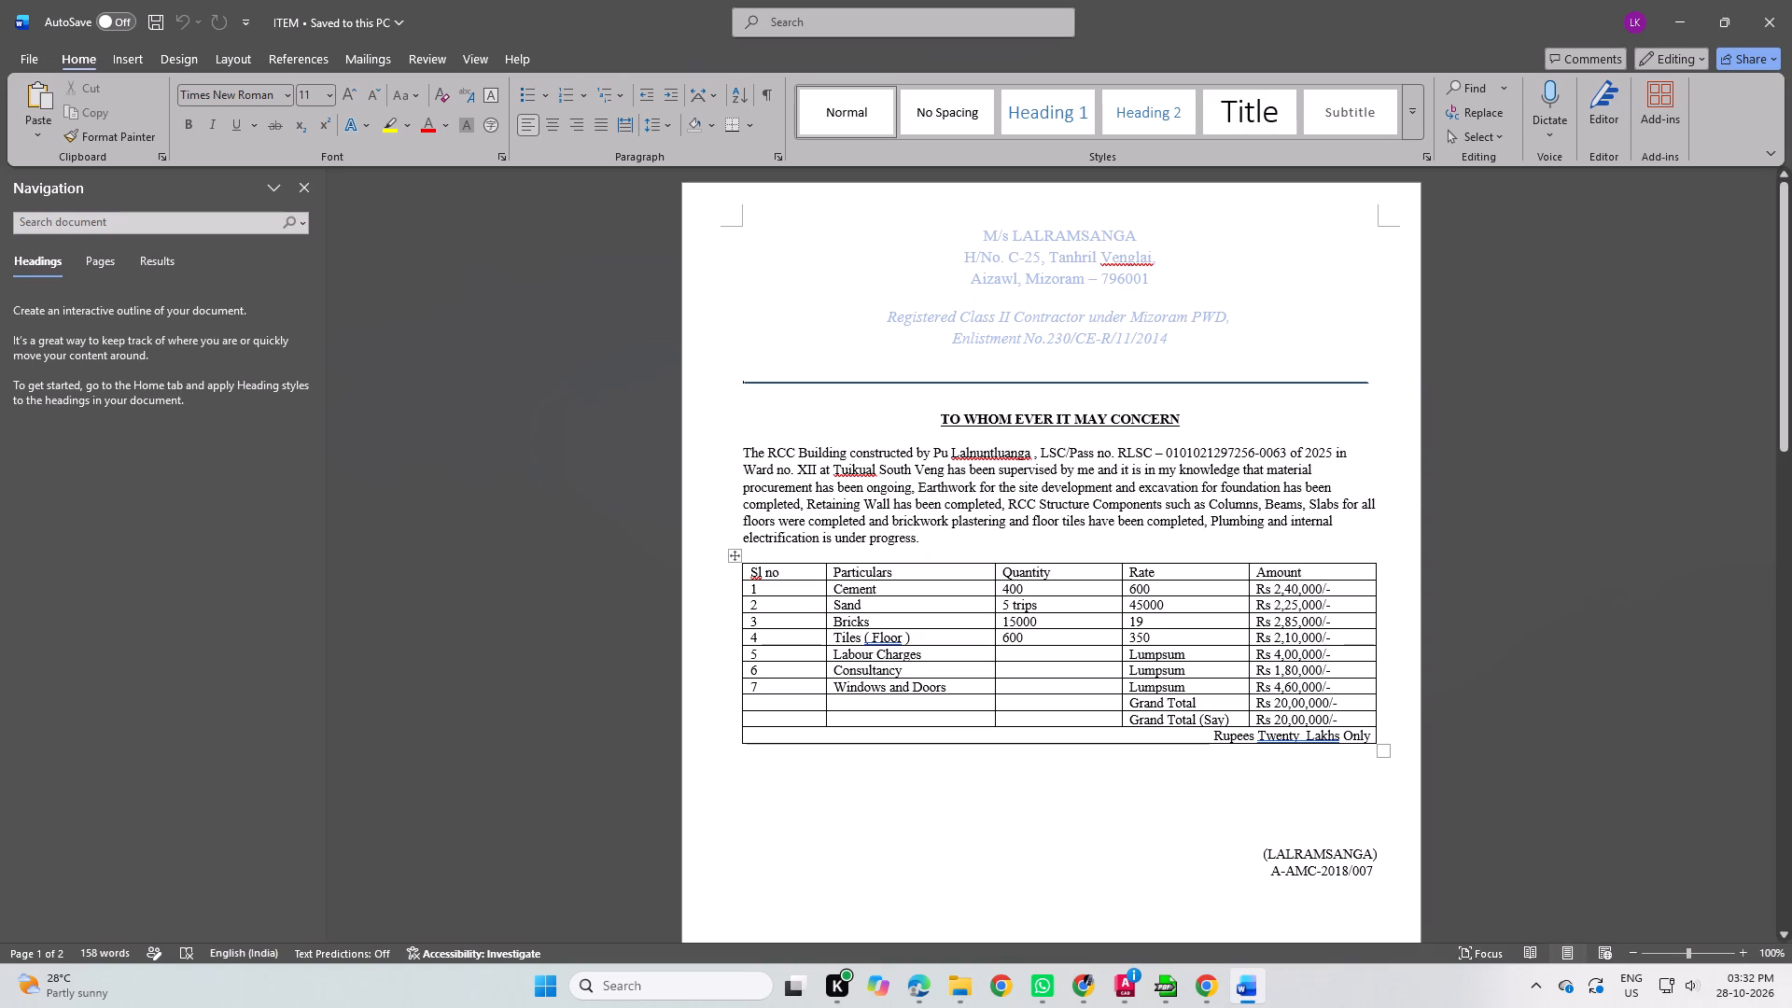
pyautogui.click(1033, 453)
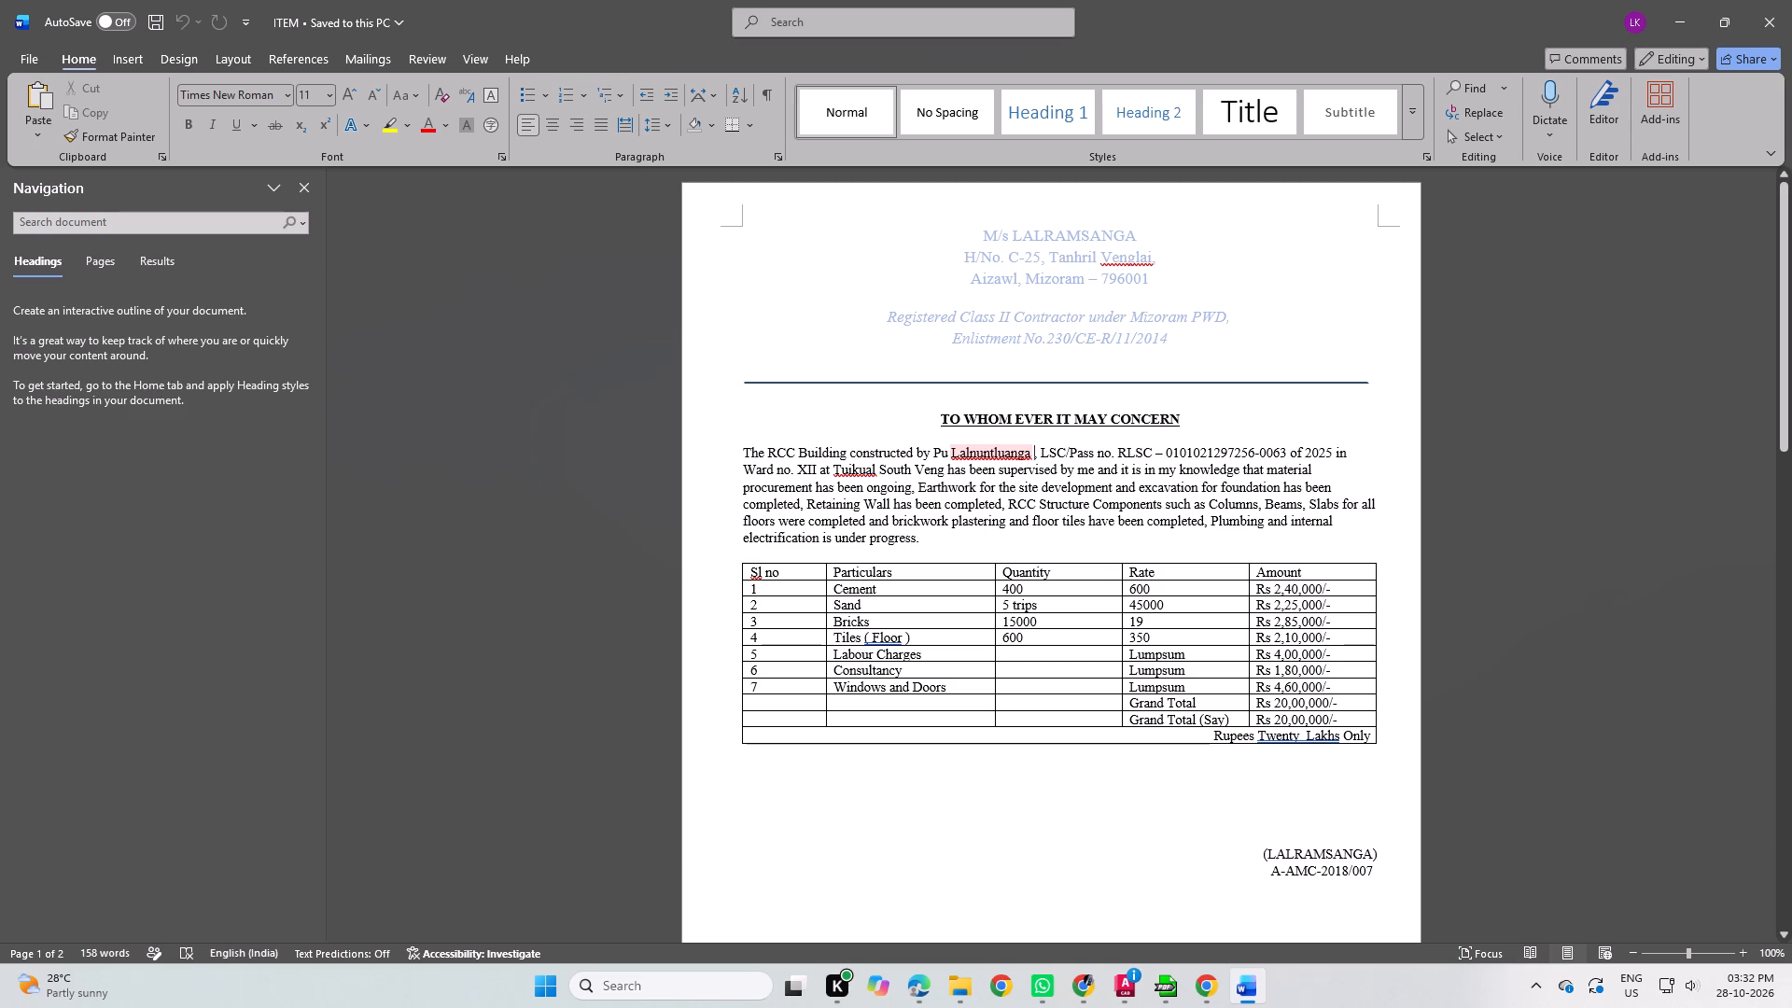
pyautogui.press('BackSpace')
pyautogui.press('BackSpace')
pyautogui.press('BackSpace')
pyautogui.press('BackSpace')
pyautogui.press('BackSpace')
pyautogui.press('BackSpace')
pyautogui.press('BackSpace')
pyautogui.press('BackSpace')
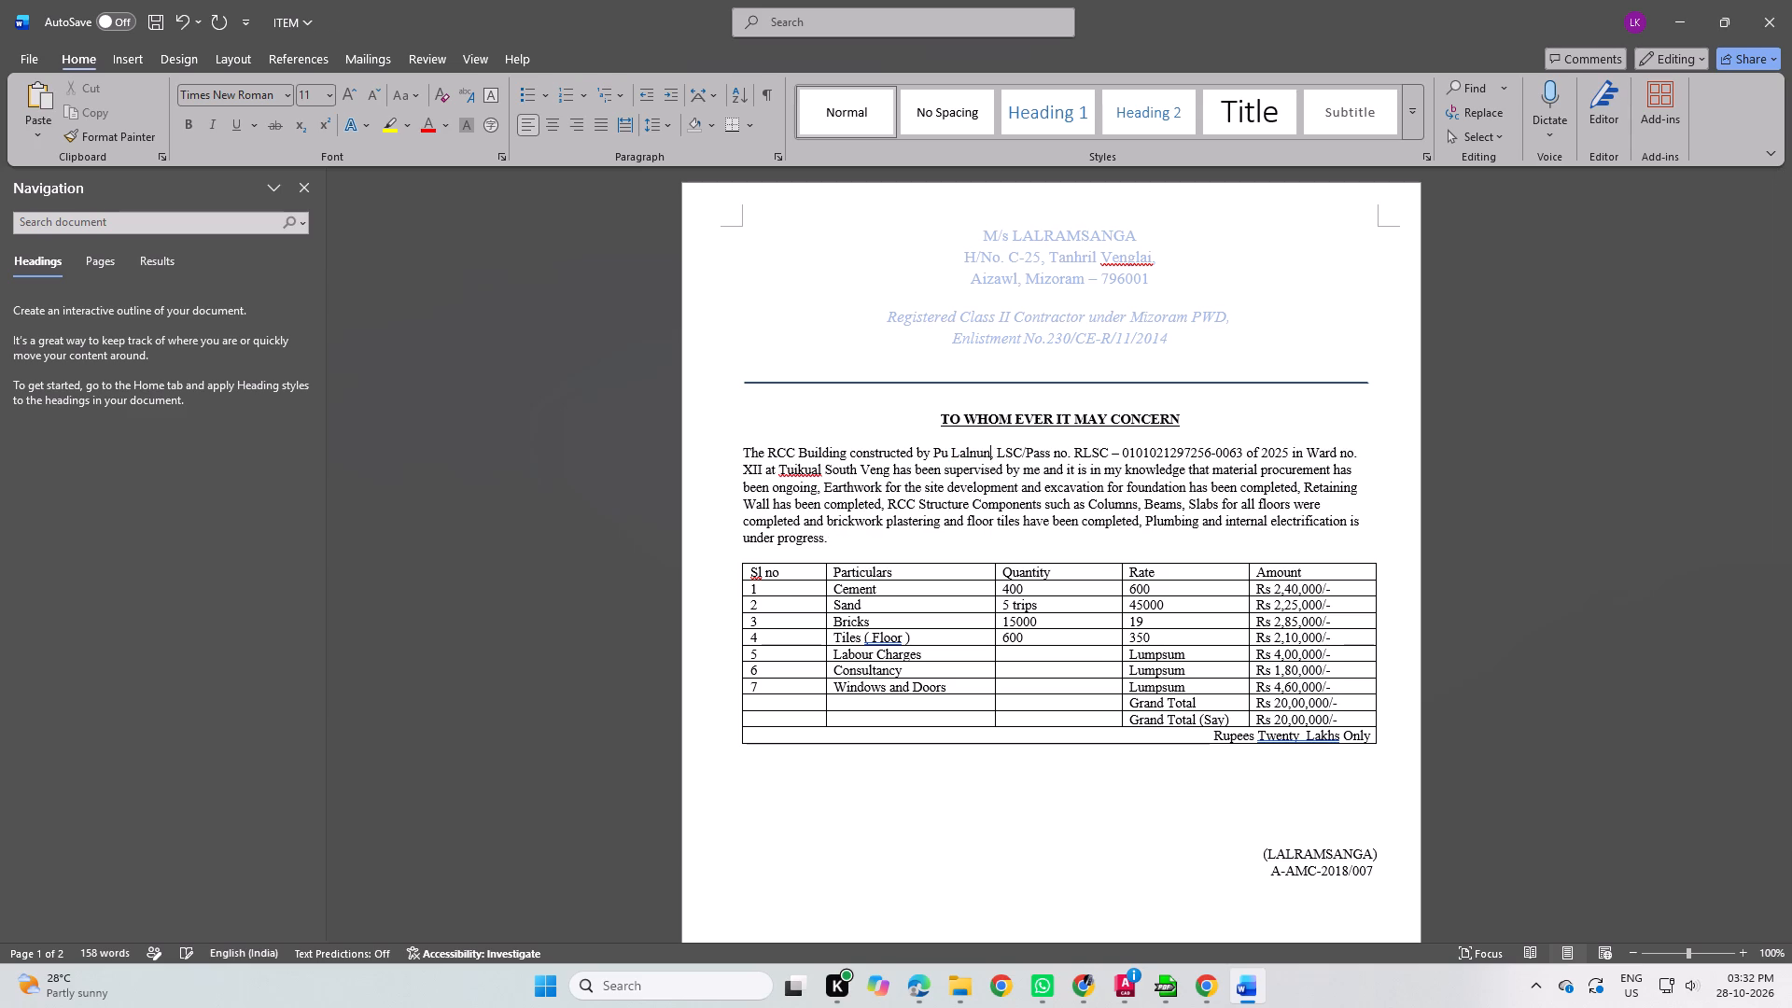
pyautogui.press('BackSpace')
pyautogui.press('BackSpace')
pyautogui.press('BackSpace')
pyautogui.press('BackSpace')
pyautogui.press('BackSpace')
pyautogui.press('BackSpace')
pyautogui.press('BackSpace')
pyautogui.press('BackSpace')
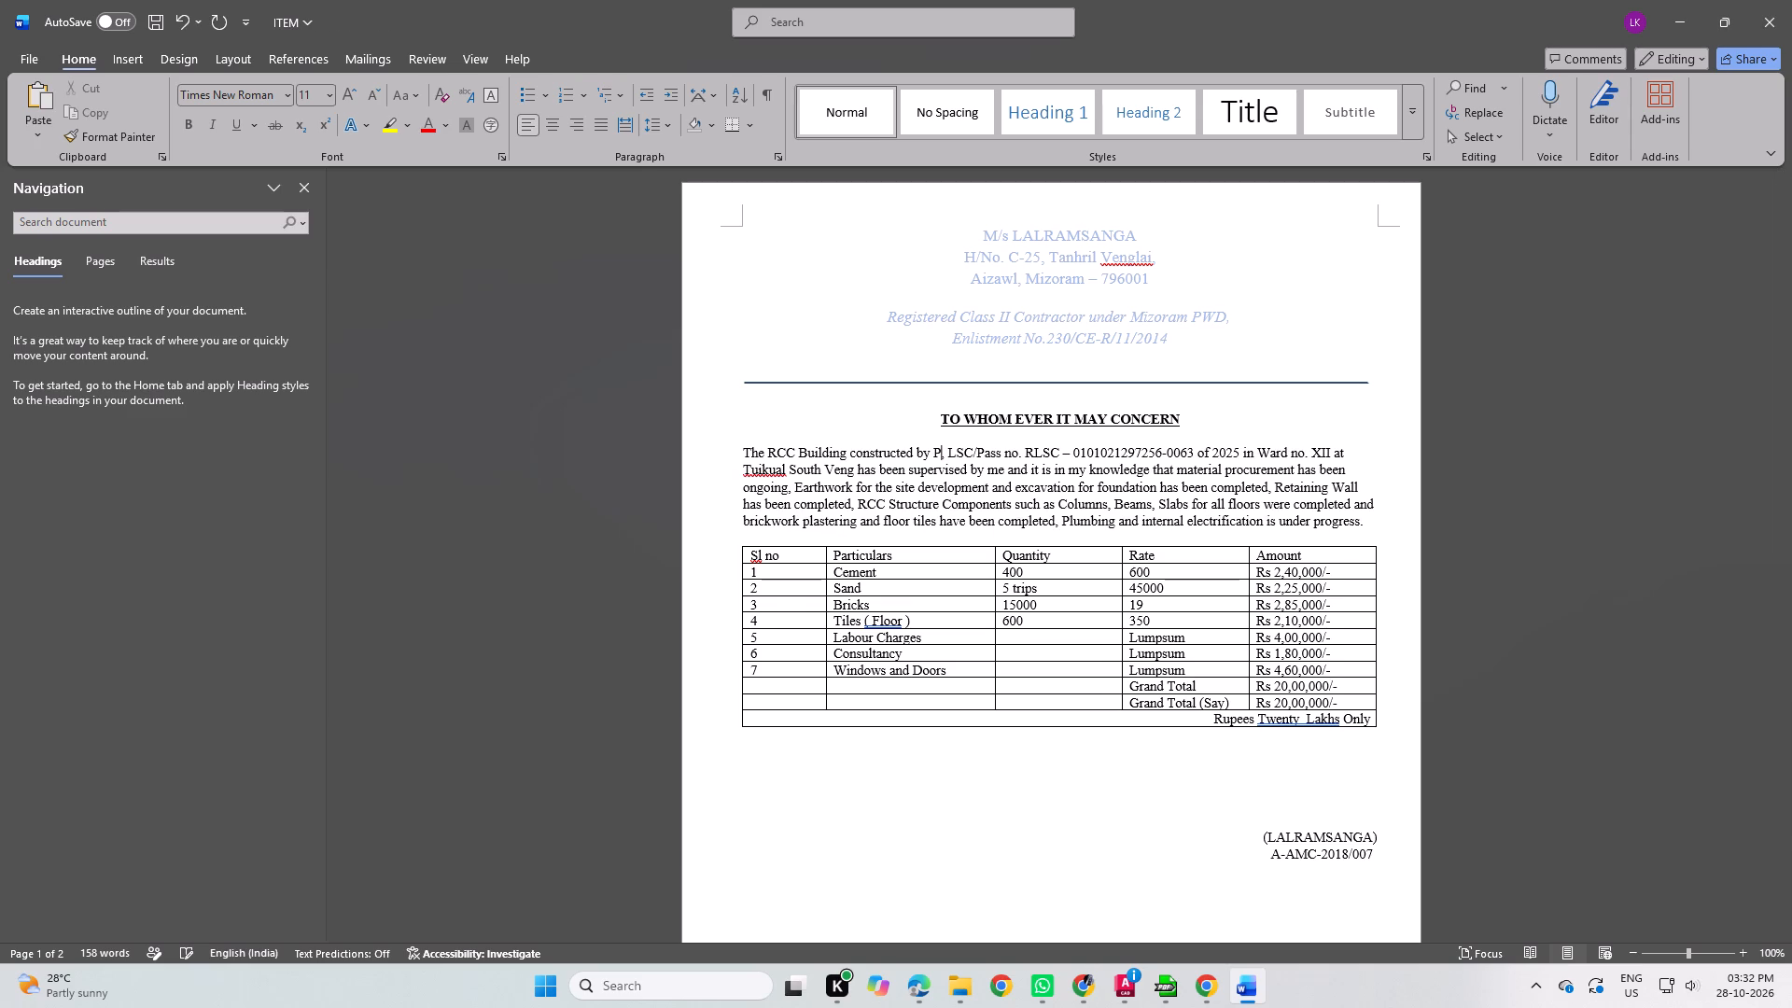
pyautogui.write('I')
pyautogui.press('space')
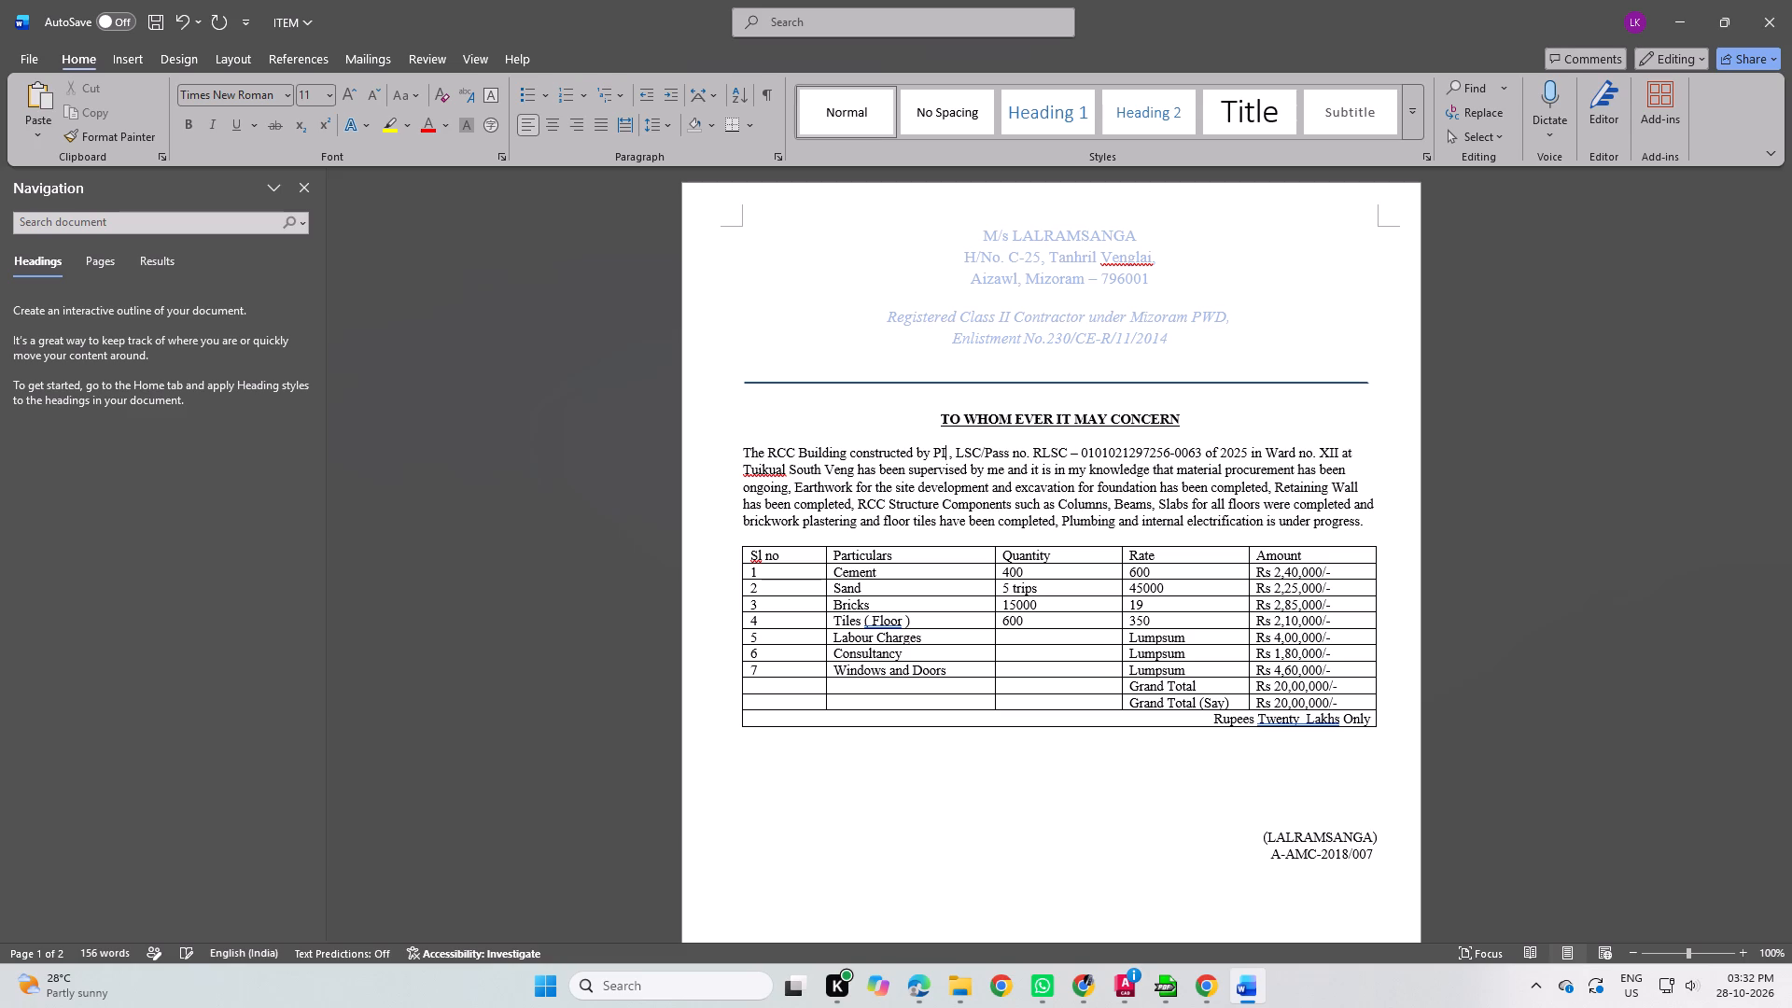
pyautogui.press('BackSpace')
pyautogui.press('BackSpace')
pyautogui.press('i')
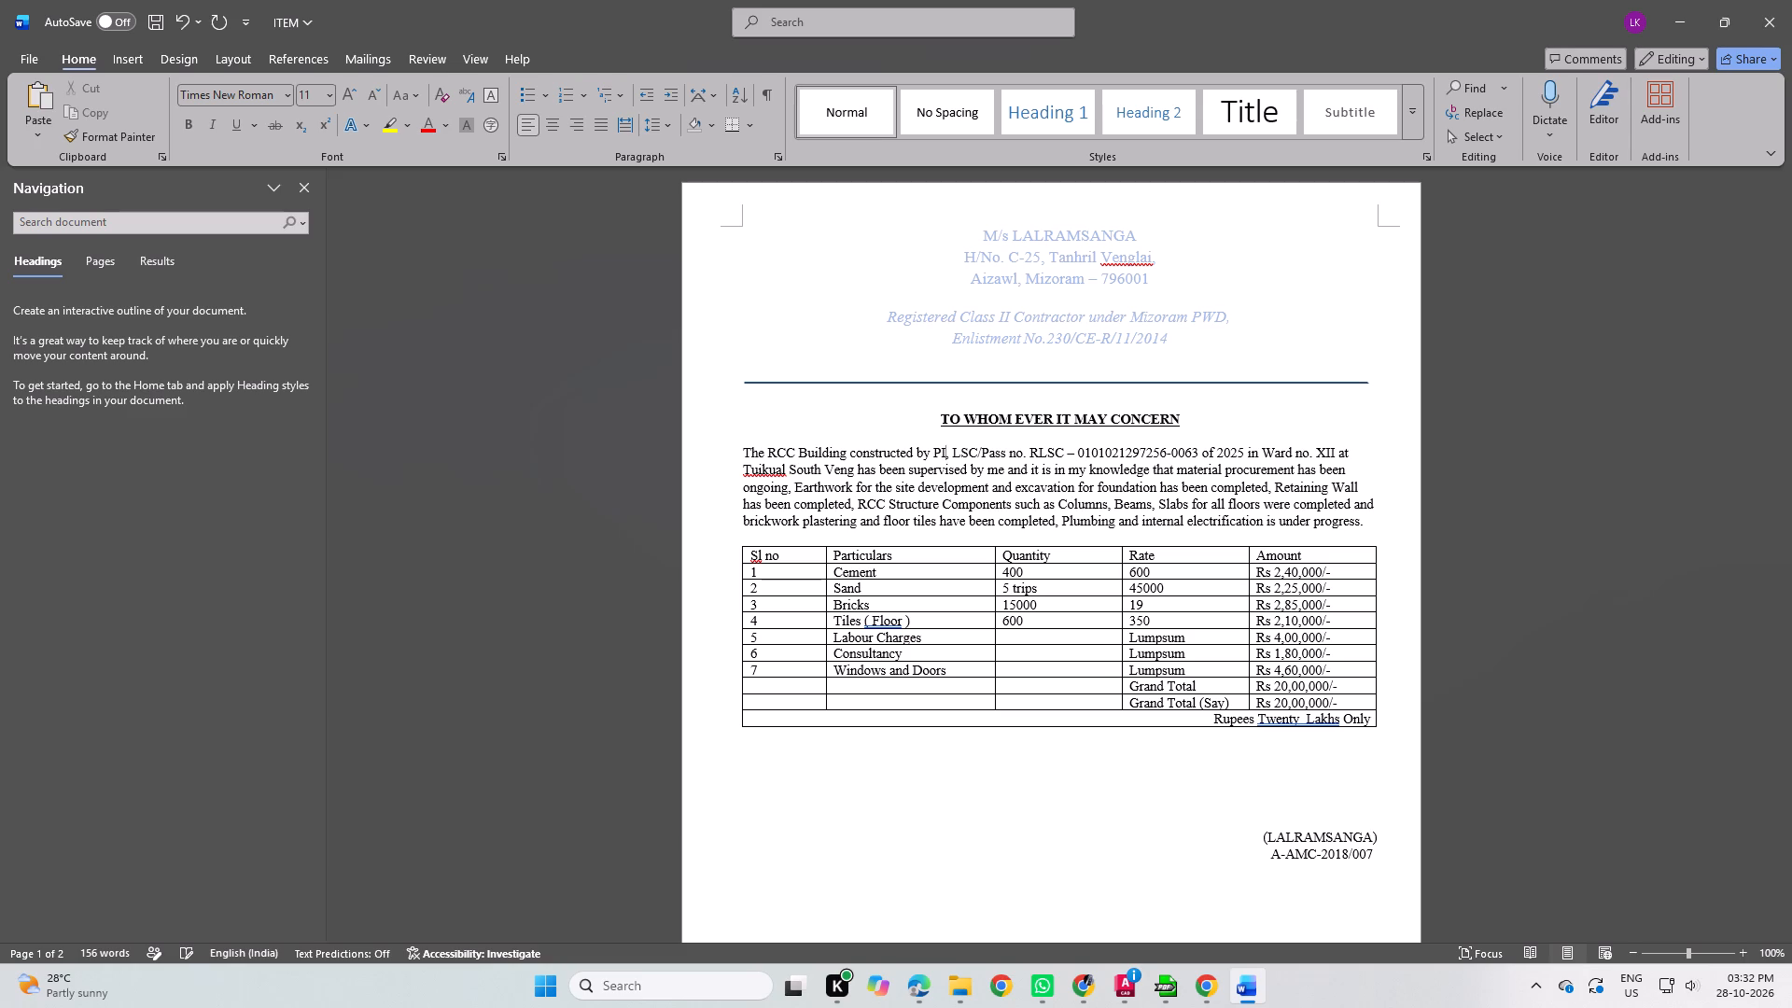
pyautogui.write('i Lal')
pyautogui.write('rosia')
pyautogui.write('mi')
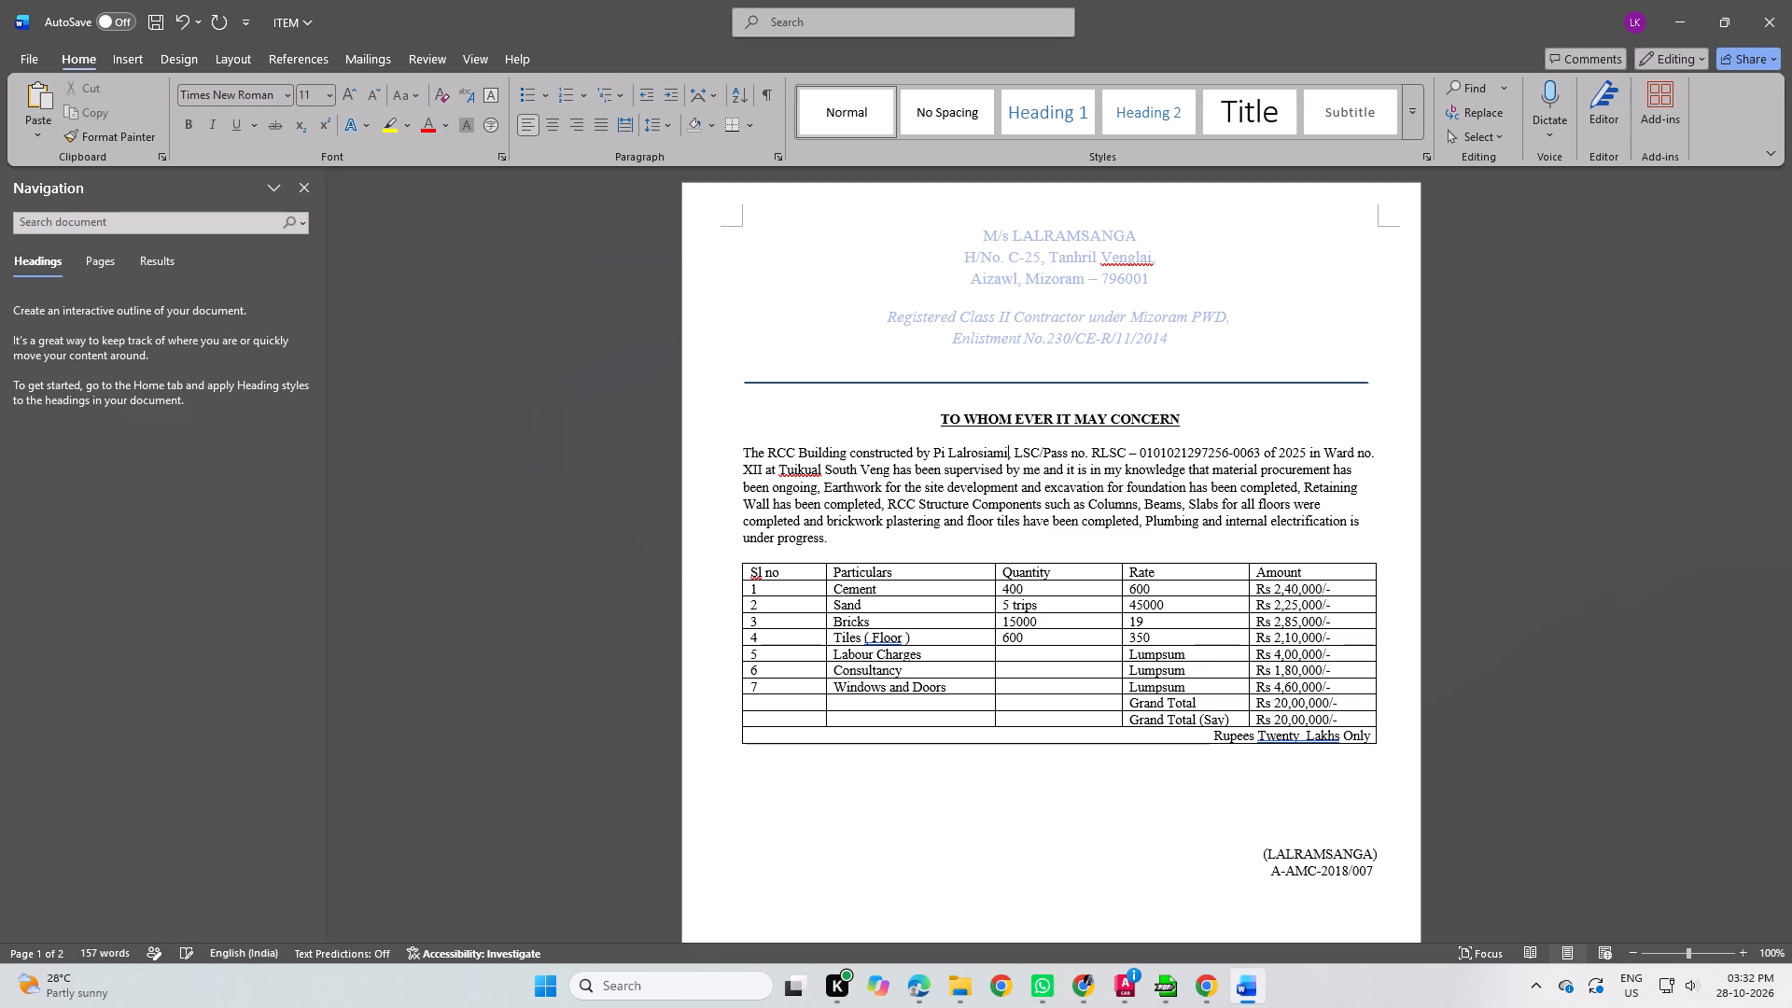
# Replace the LSC/Pass number in the certificate's opening sentence with the new owner's pass number, using the prefix Azl.
pyautogui.click(1259, 452)
pyautogui.press('BackSpace')
pyautogui.press('BackSpace')
pyautogui.press('BackSpace')
pyautogui.press('BackSpace')
pyautogui.press('BackSpace')
pyautogui.press('BackSpace')
pyautogui.press('BackSpace')
pyautogui.press('BackSpace')
pyautogui.press('BackSpace')
pyautogui.press('BackSpace')
pyautogui.press('BackSpace')
pyautogui.press('BackSpace')
pyautogui.press('BackSpace')
pyautogui.press('BackSpace')
pyautogui.press('BackSpace')
pyautogui.press('BackSpace')
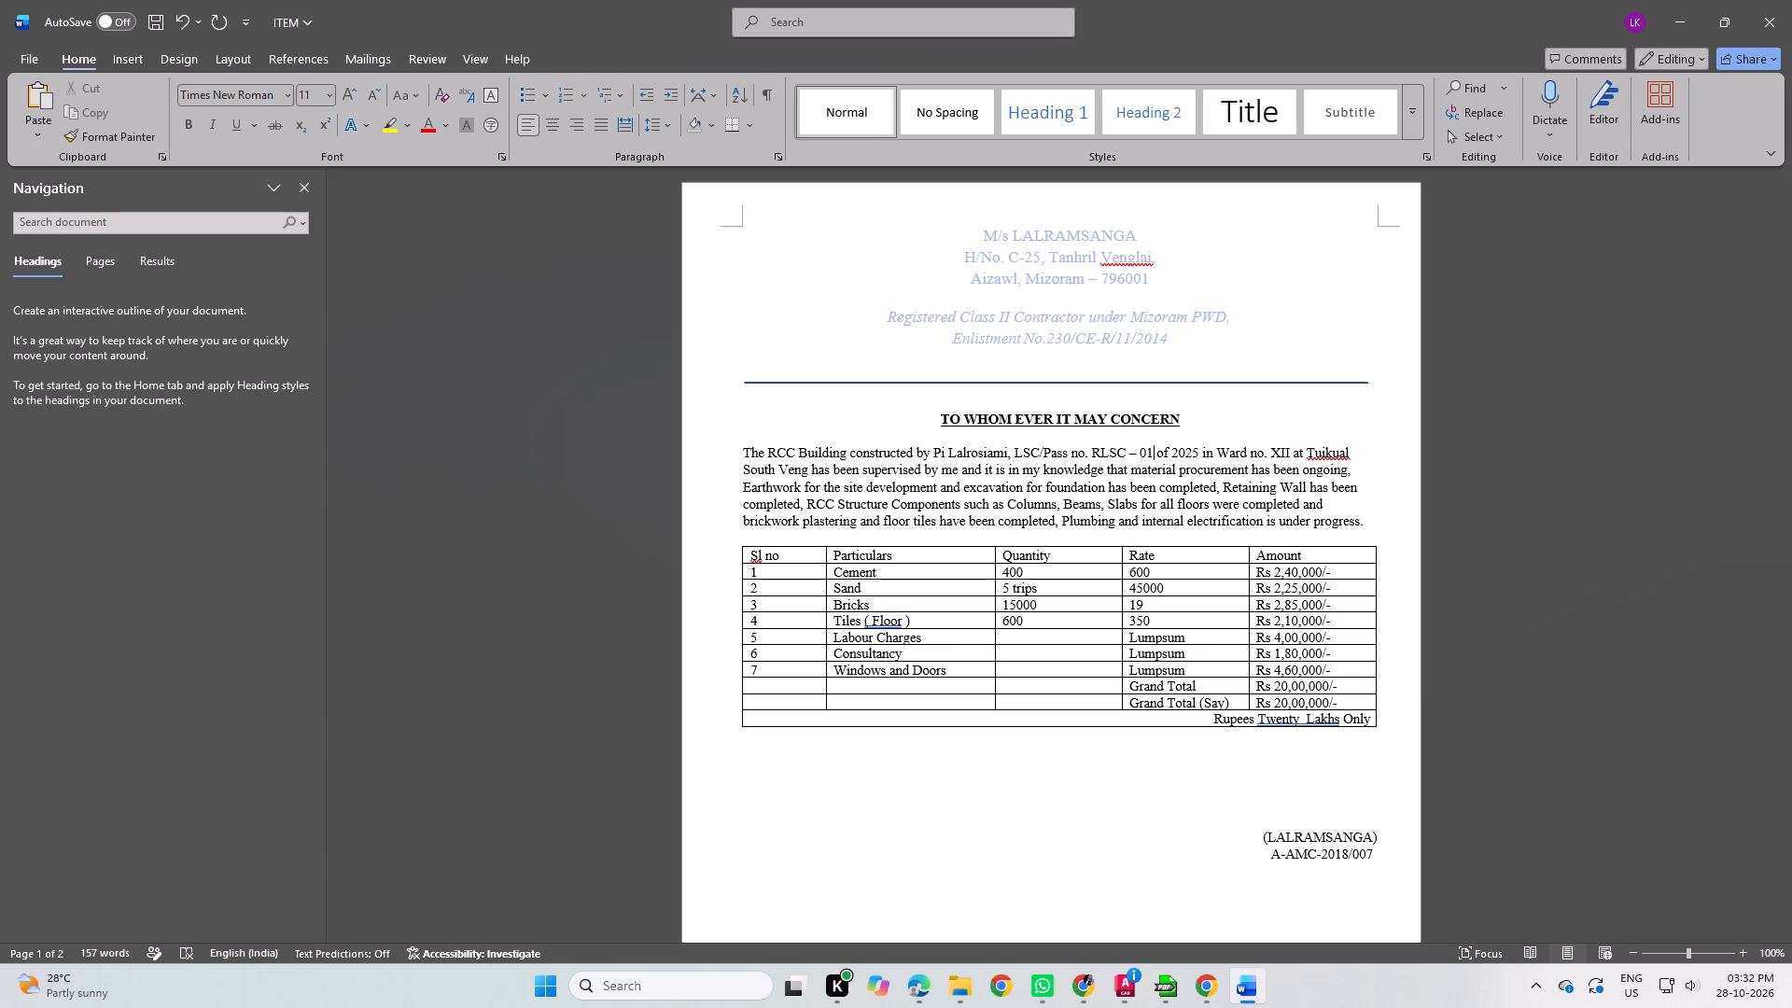
pyautogui.press('BackSpace')
pyautogui.press('BackSpace')
pyautogui.press('BackSpace')
pyautogui.press('BackSpace')
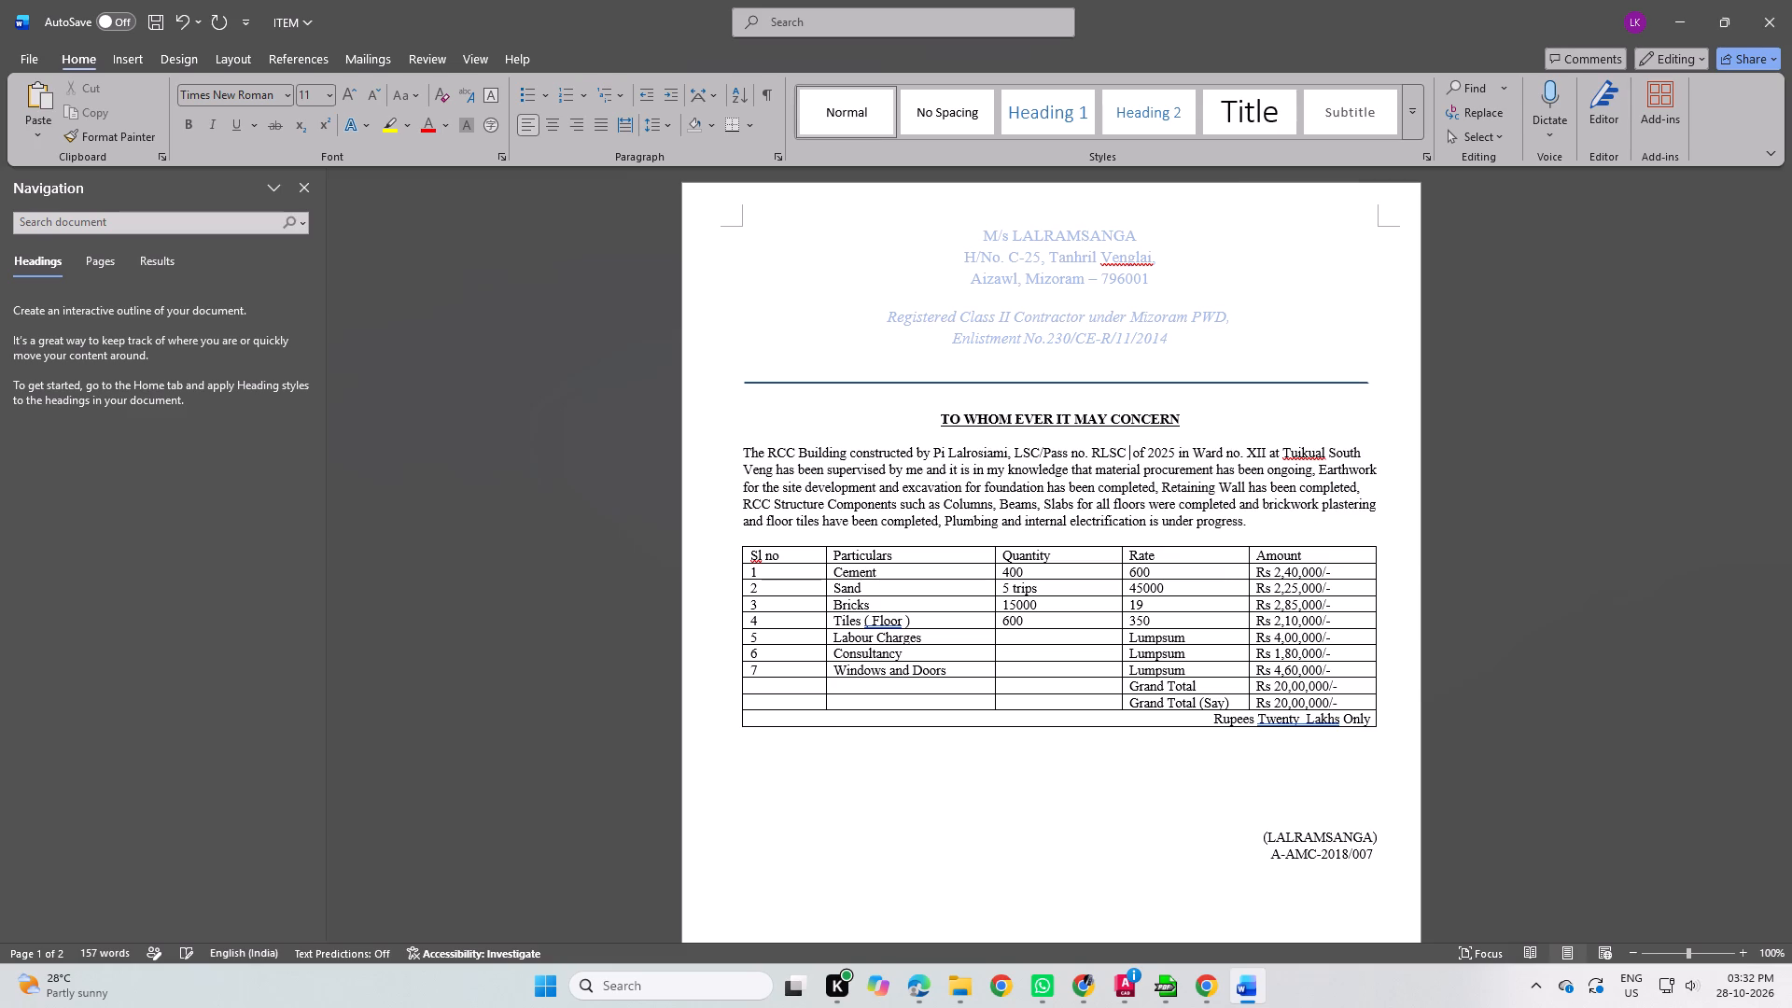
pyautogui.press('BackSpace')
pyautogui.press('BackSpace')
pyautogui.press('BackSpace')
pyautogui.press('BackSpace')
pyautogui.press('BackSpace')
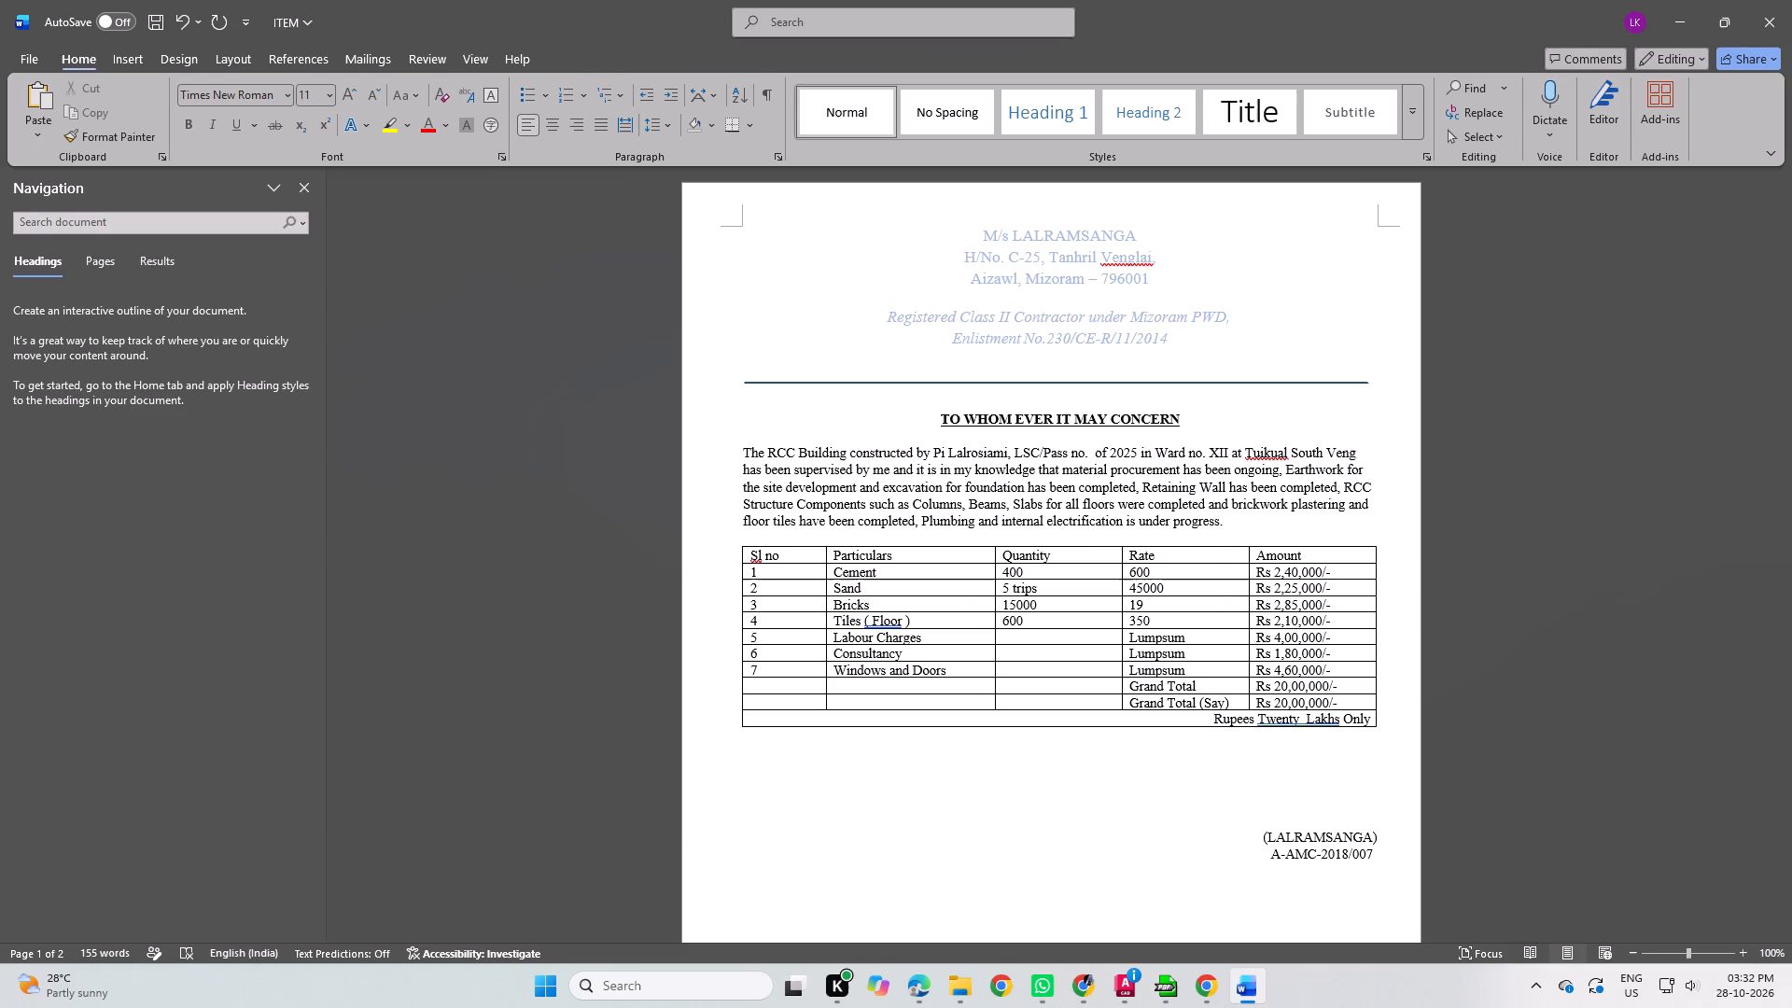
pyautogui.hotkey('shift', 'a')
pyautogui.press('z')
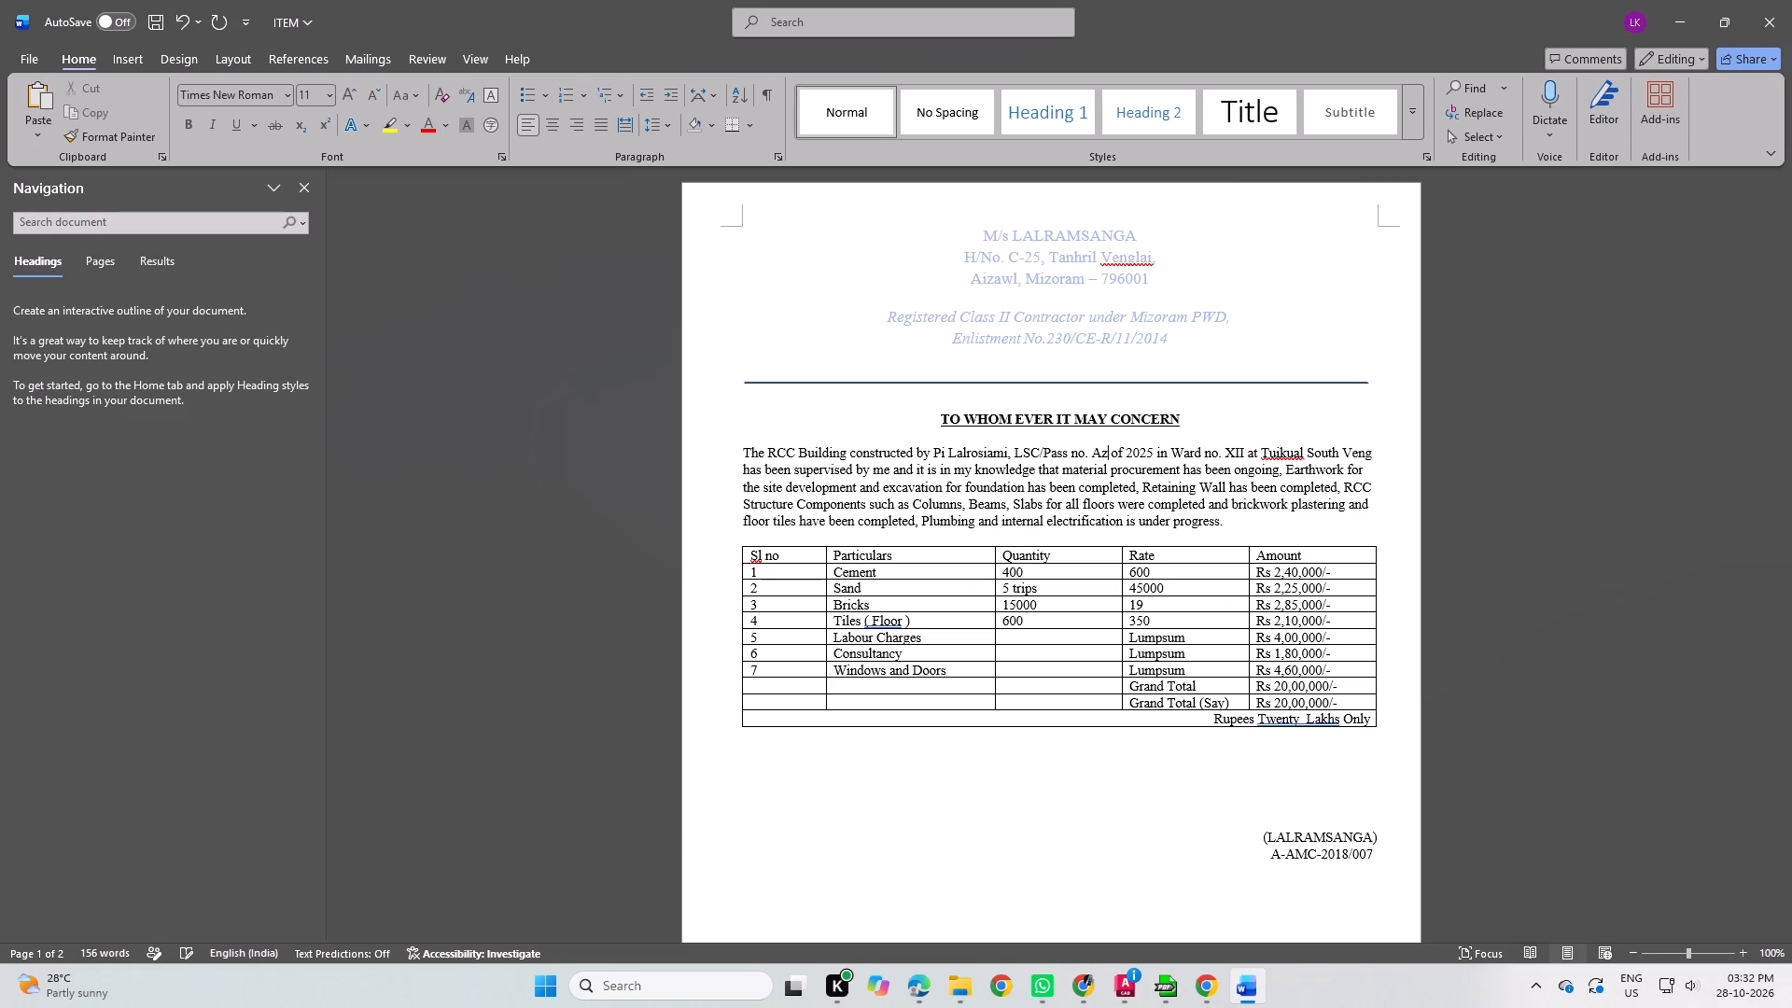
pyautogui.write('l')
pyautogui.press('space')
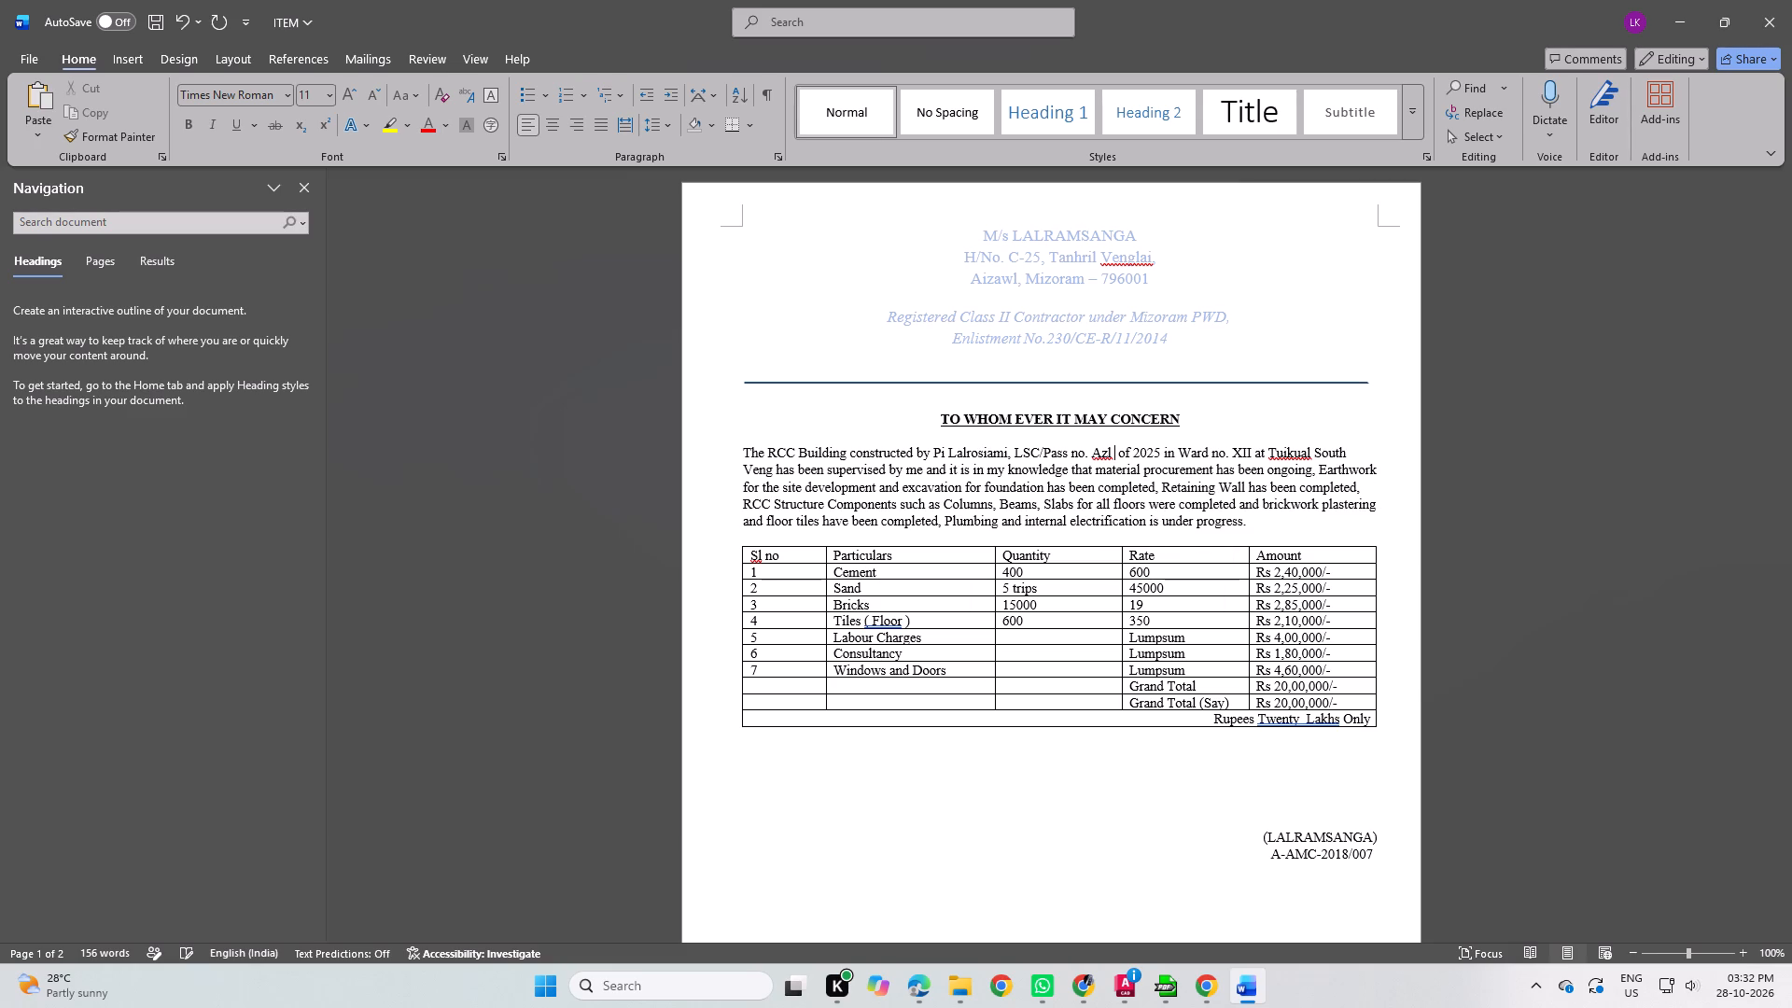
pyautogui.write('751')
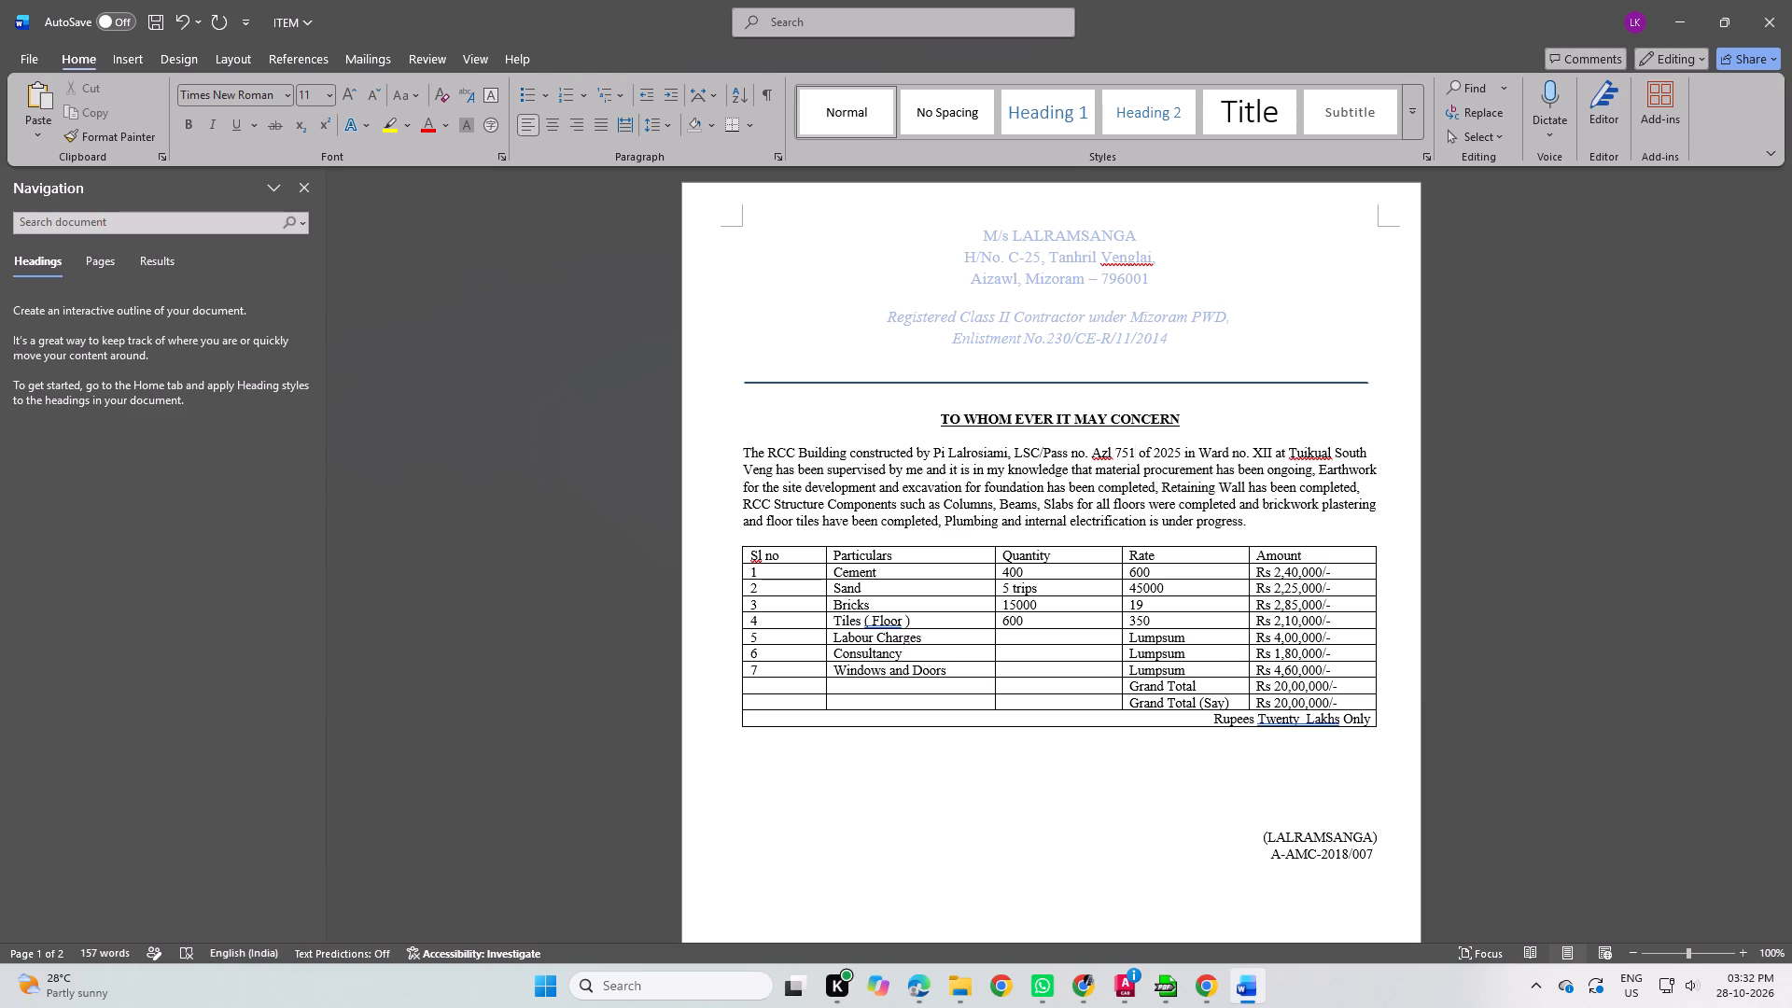
# Change the year after the LSC/Pass number in the certificate's opening sentence to 1994.
pyautogui.click(1179, 451)
pyautogui.press('BackSpace')
pyautogui.press('BackSpace')
pyautogui.press('BackSpace')
pyautogui.press('BackSpace')
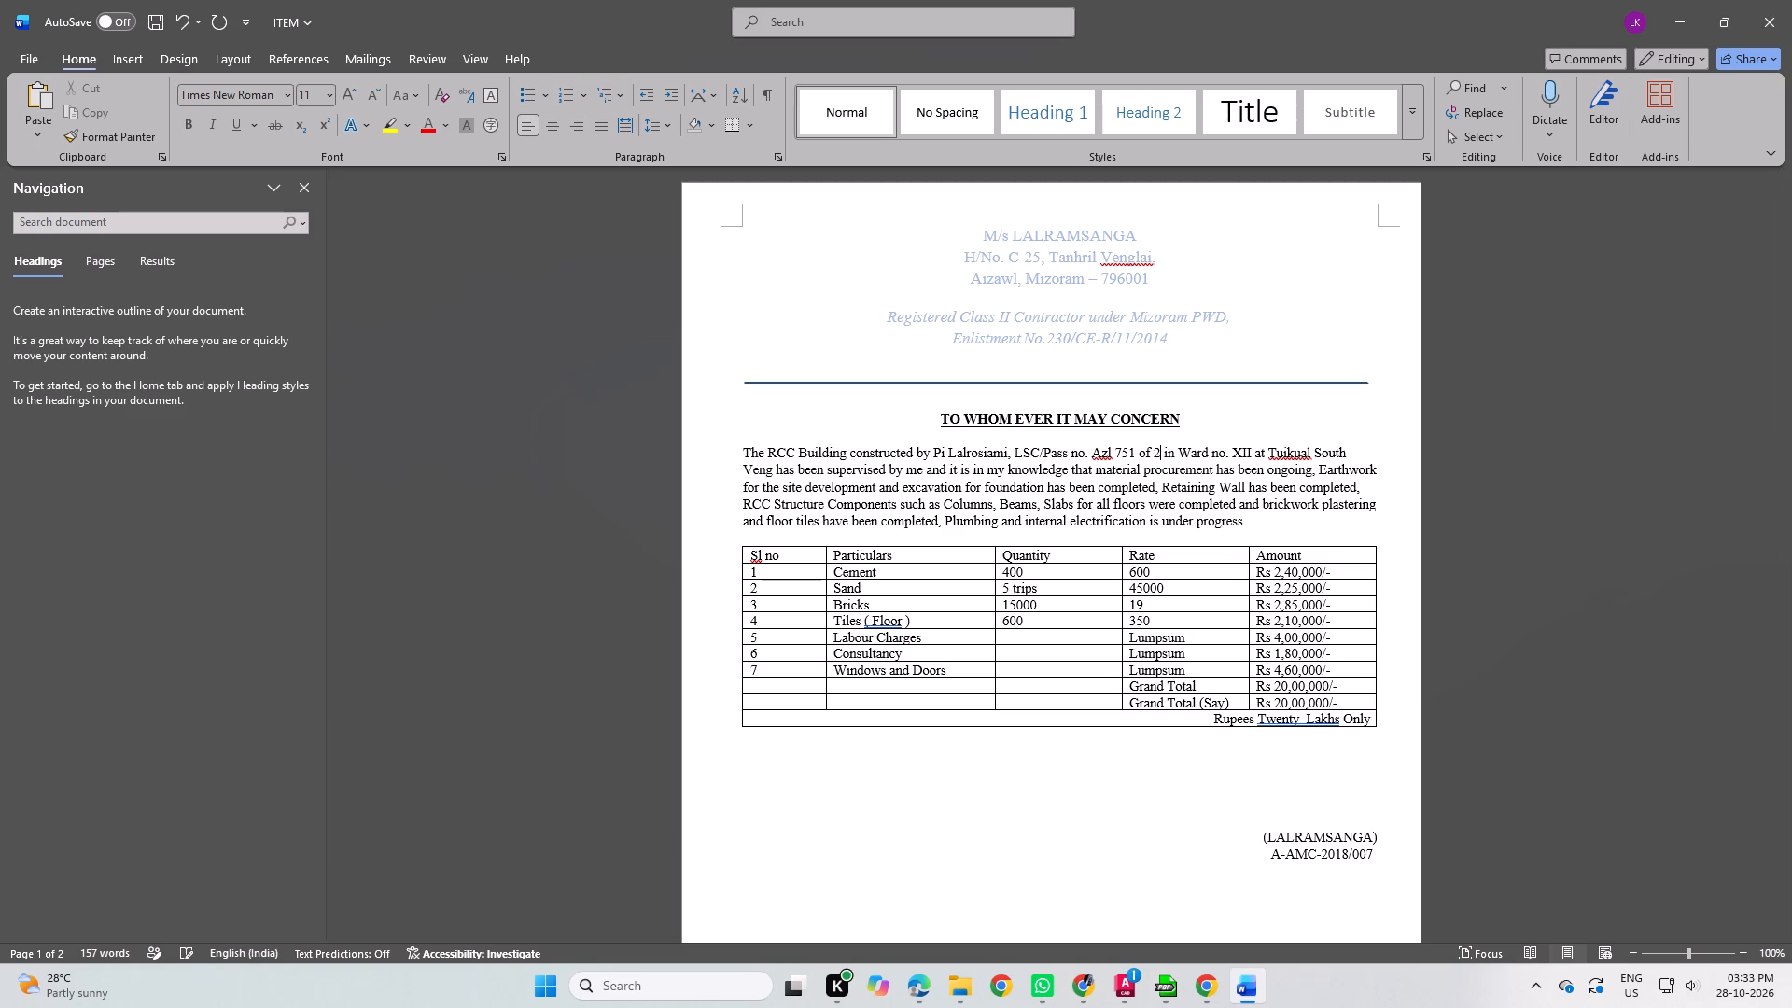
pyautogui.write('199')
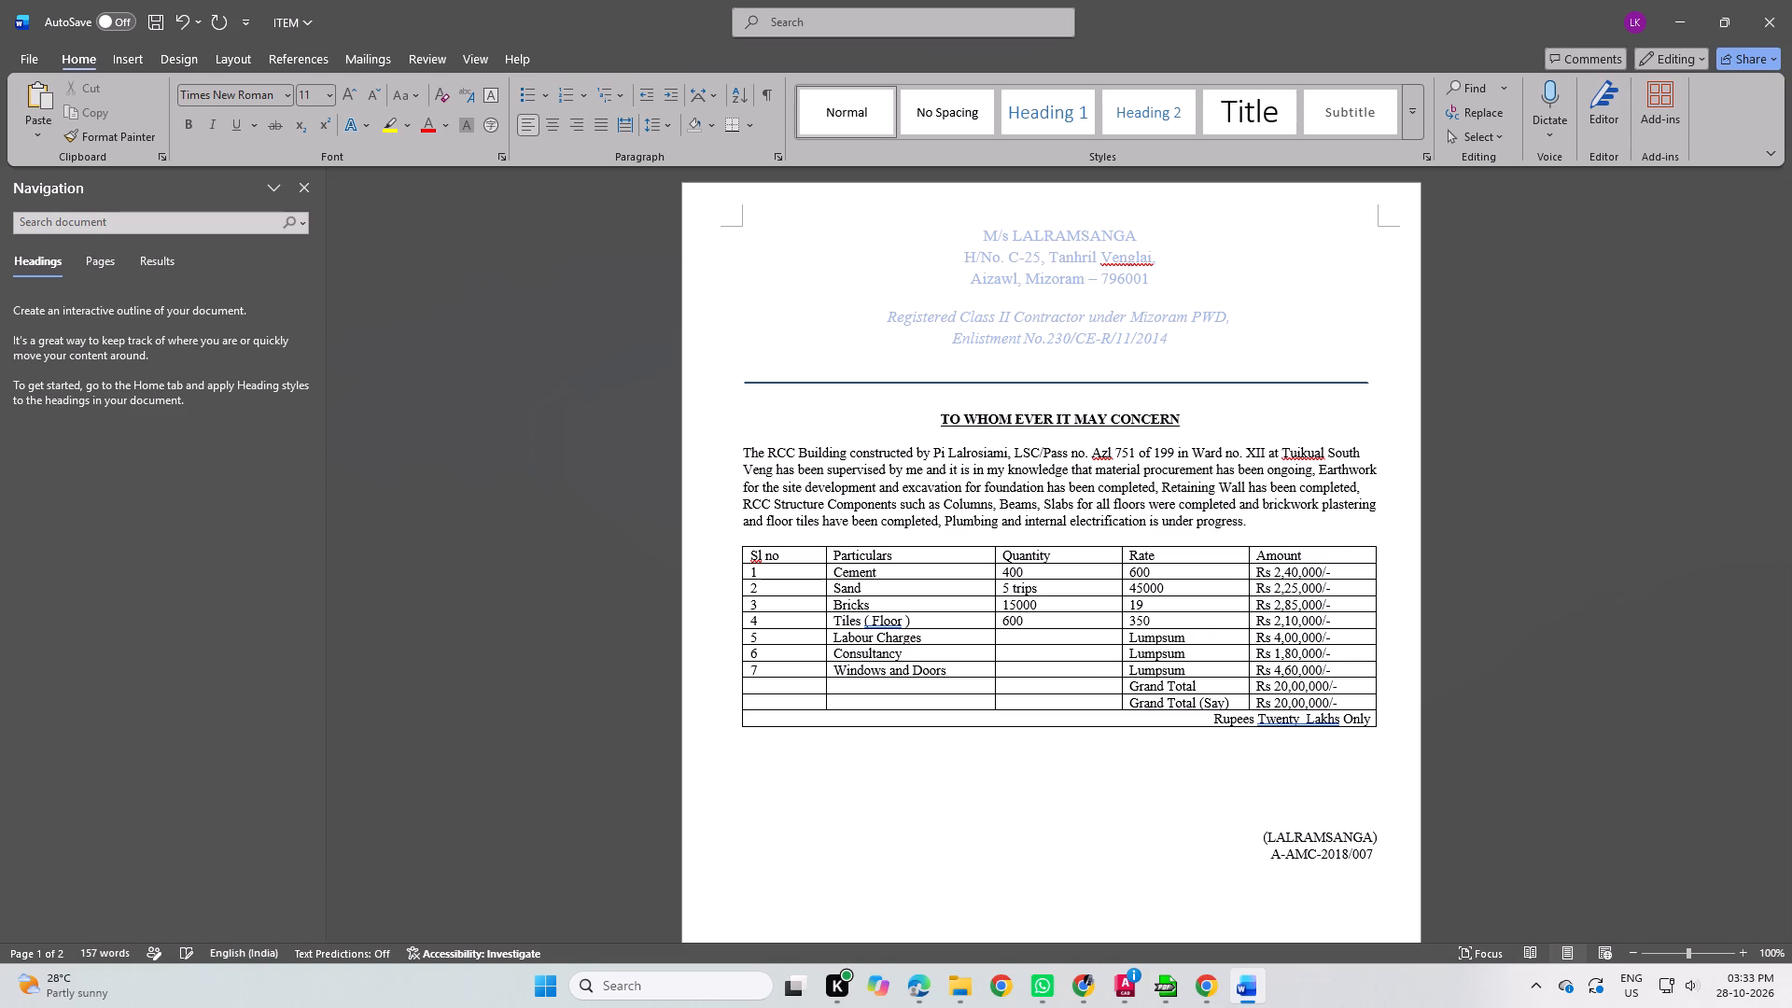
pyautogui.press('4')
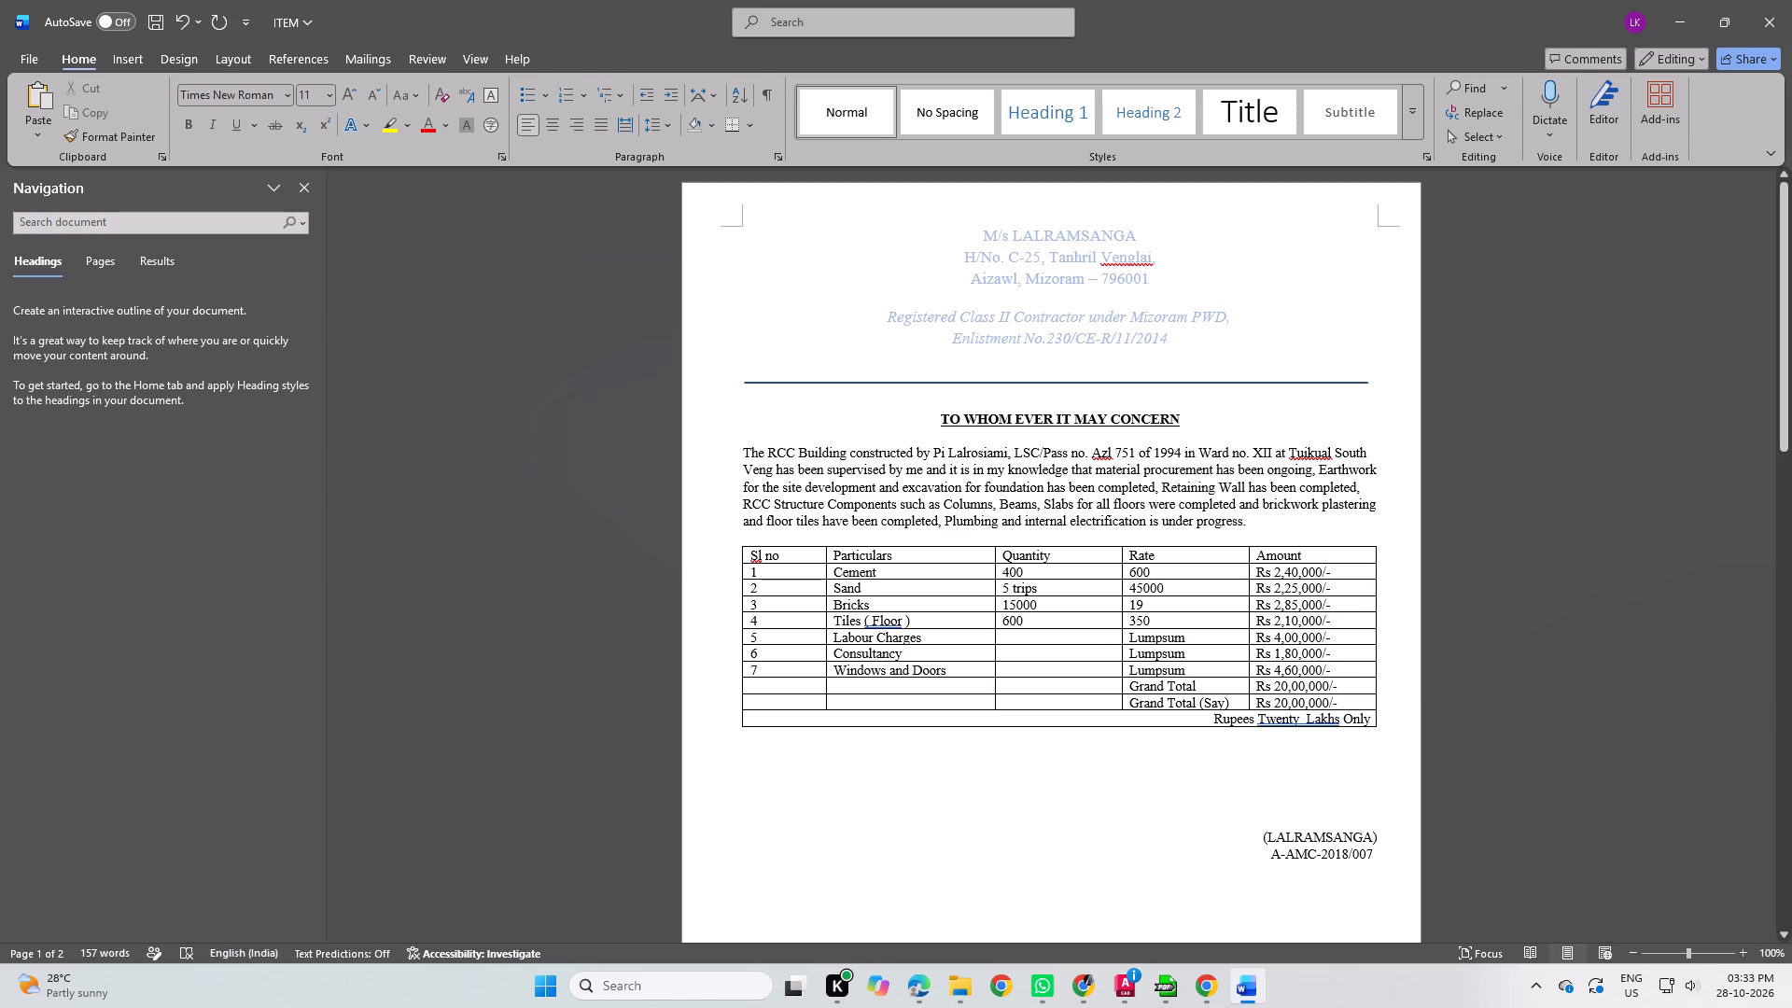
# Change the ward number in the certificate's opening sentence to III.
pyautogui.click(1262, 448)
pyautogui.press('BackSpace')
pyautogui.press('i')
pyautogui.press('BackSpace')
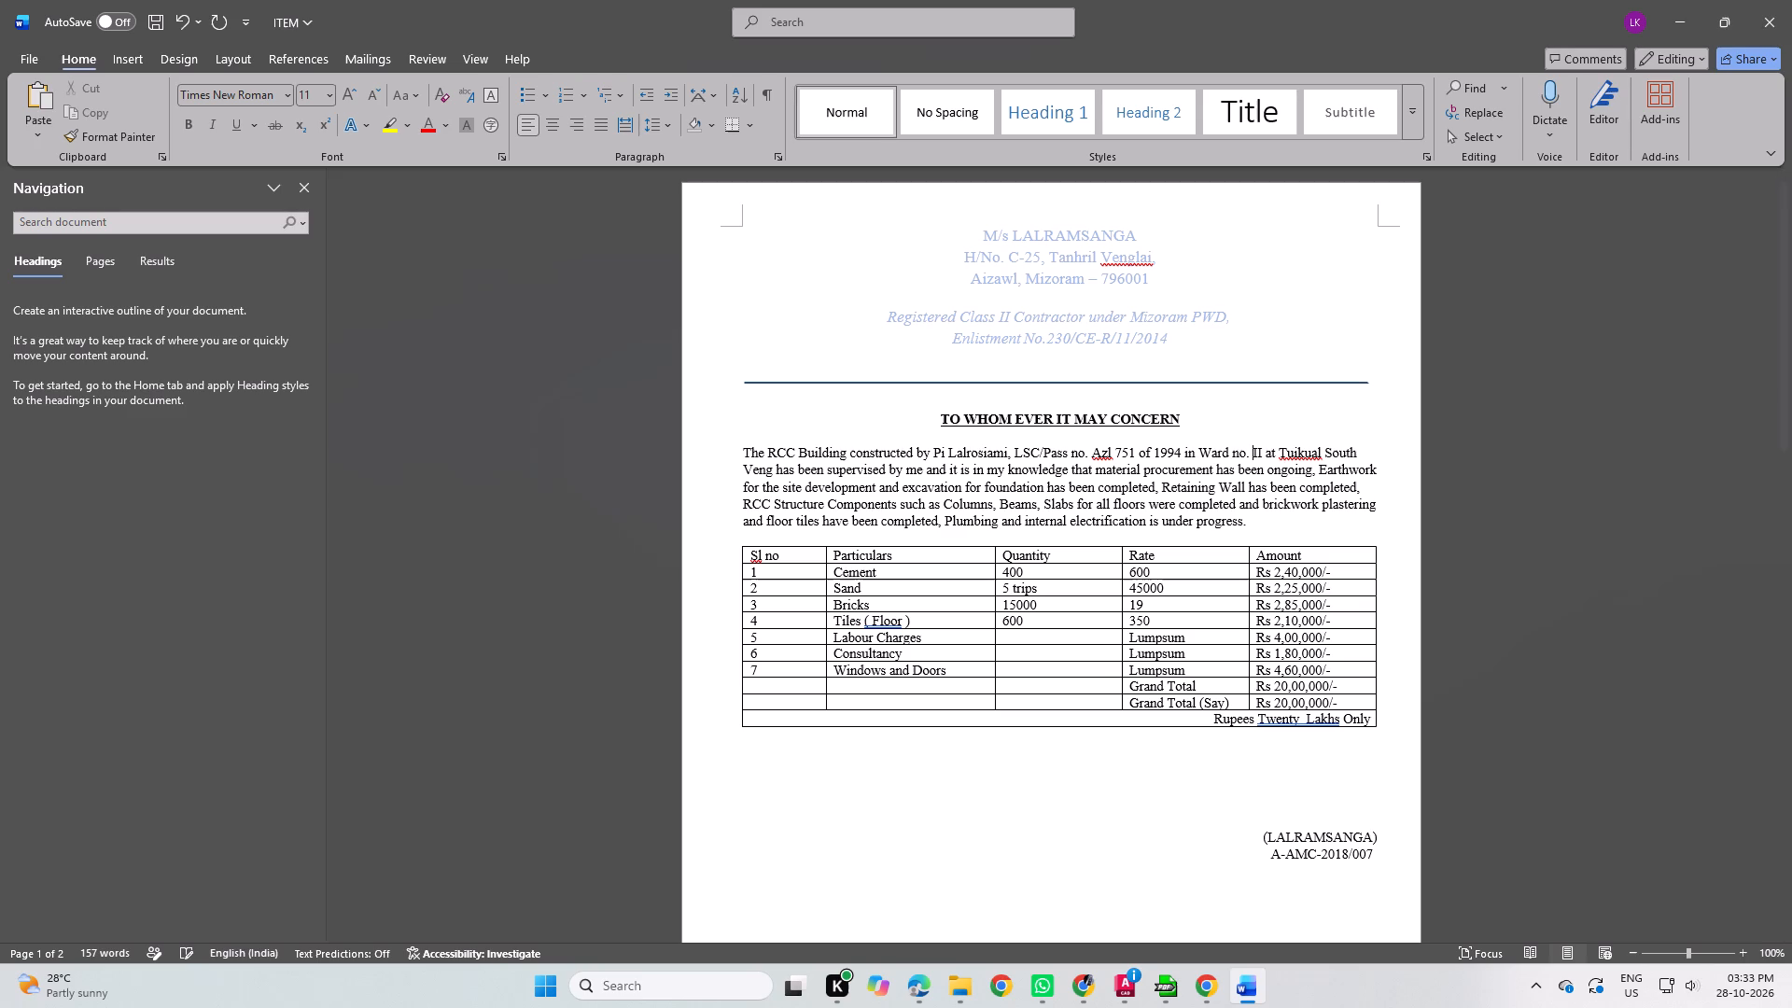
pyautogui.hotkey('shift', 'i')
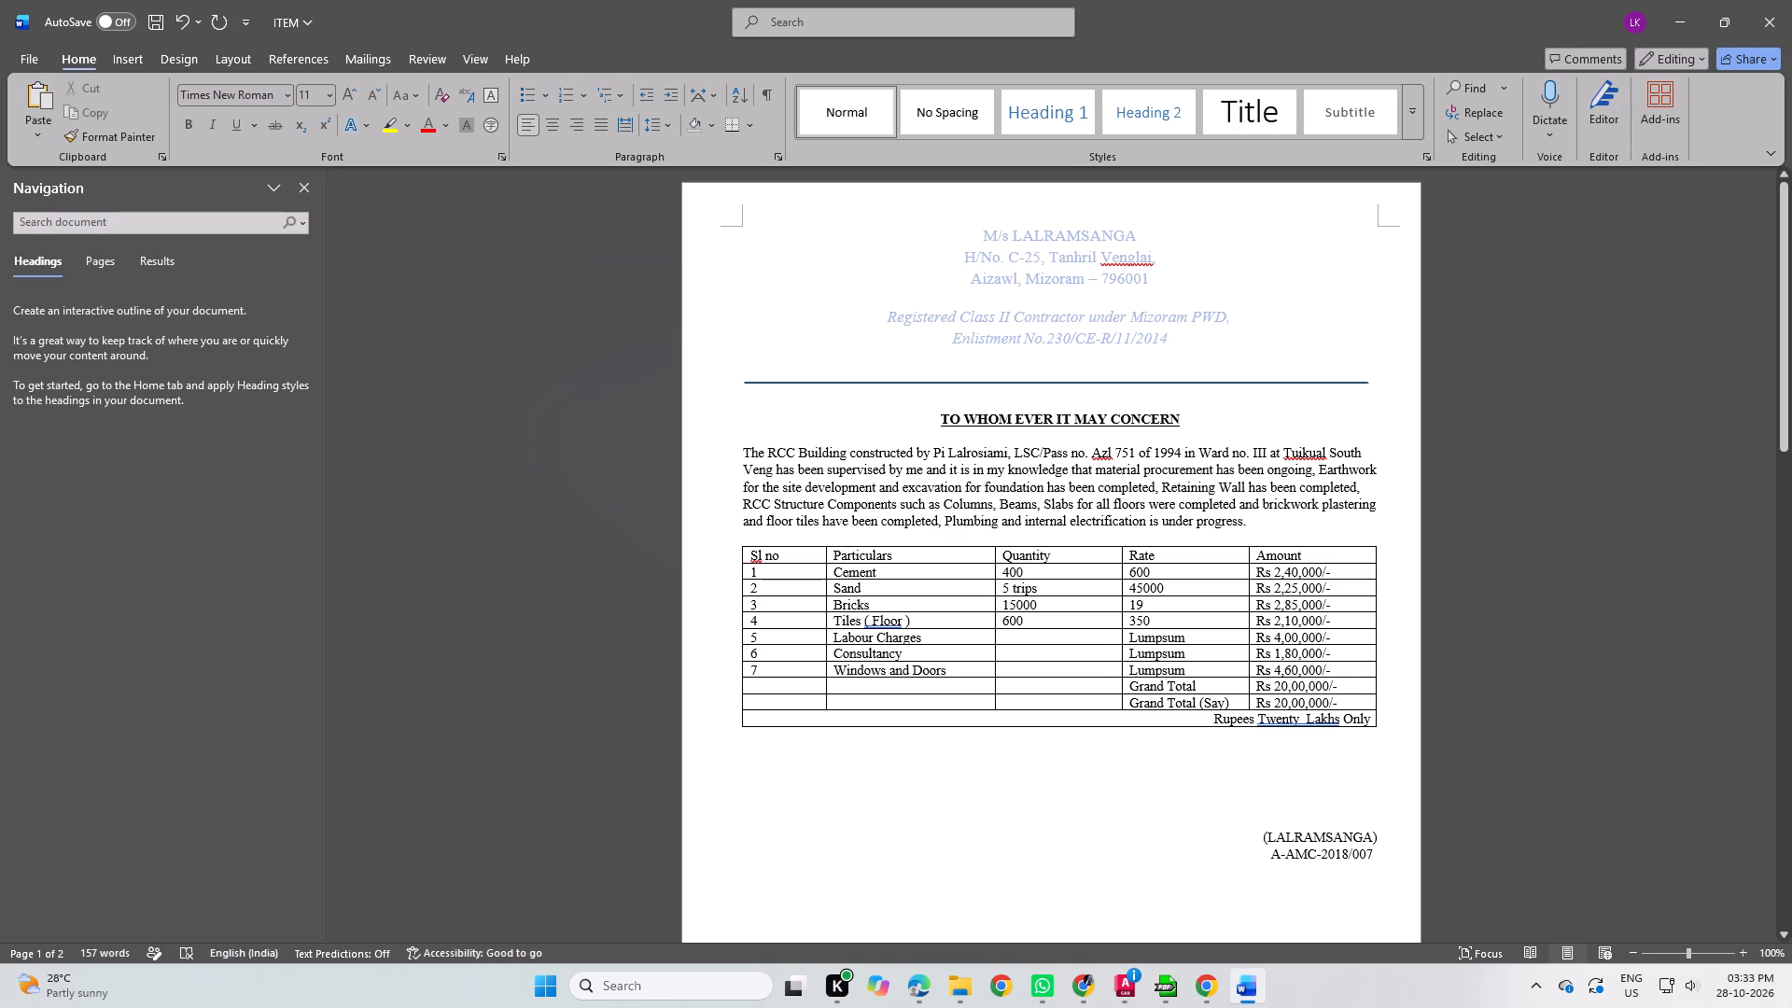
# Replace the locality in the certificate's opening sentence with Ramhlun Venthar, removing the leftover word Veng.
pyautogui.moveTo(1283, 451); pyautogui.dragTo(1360, 448)
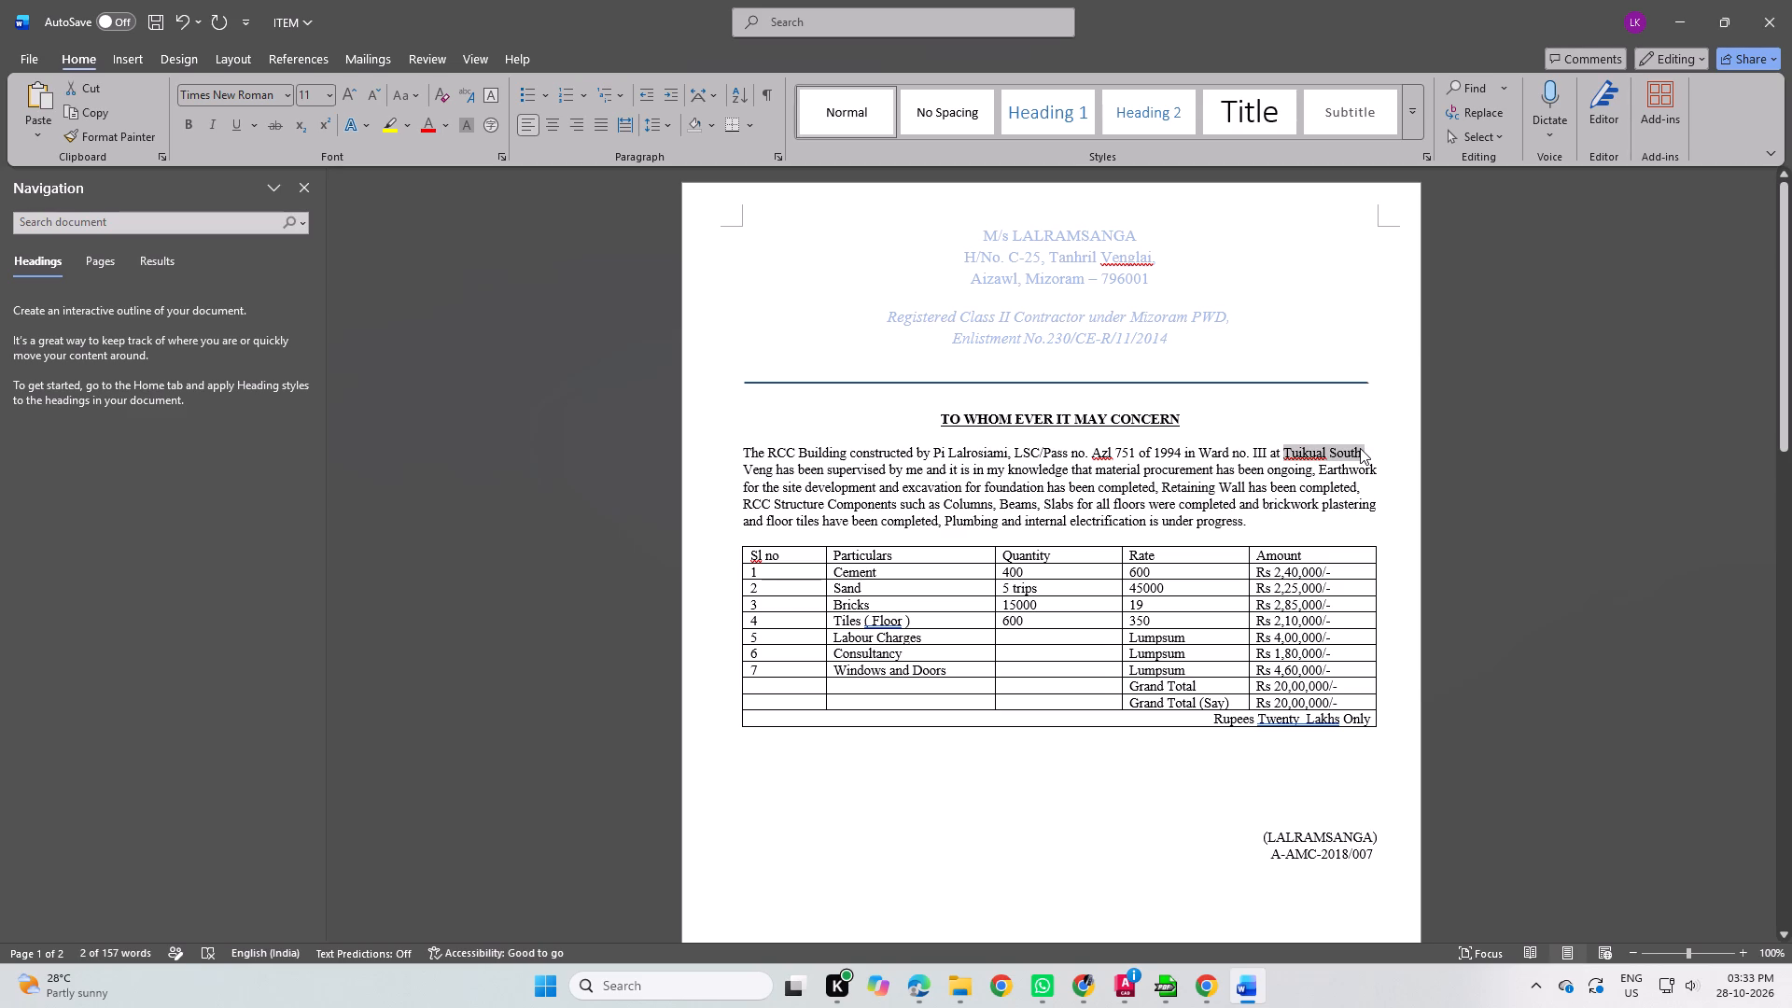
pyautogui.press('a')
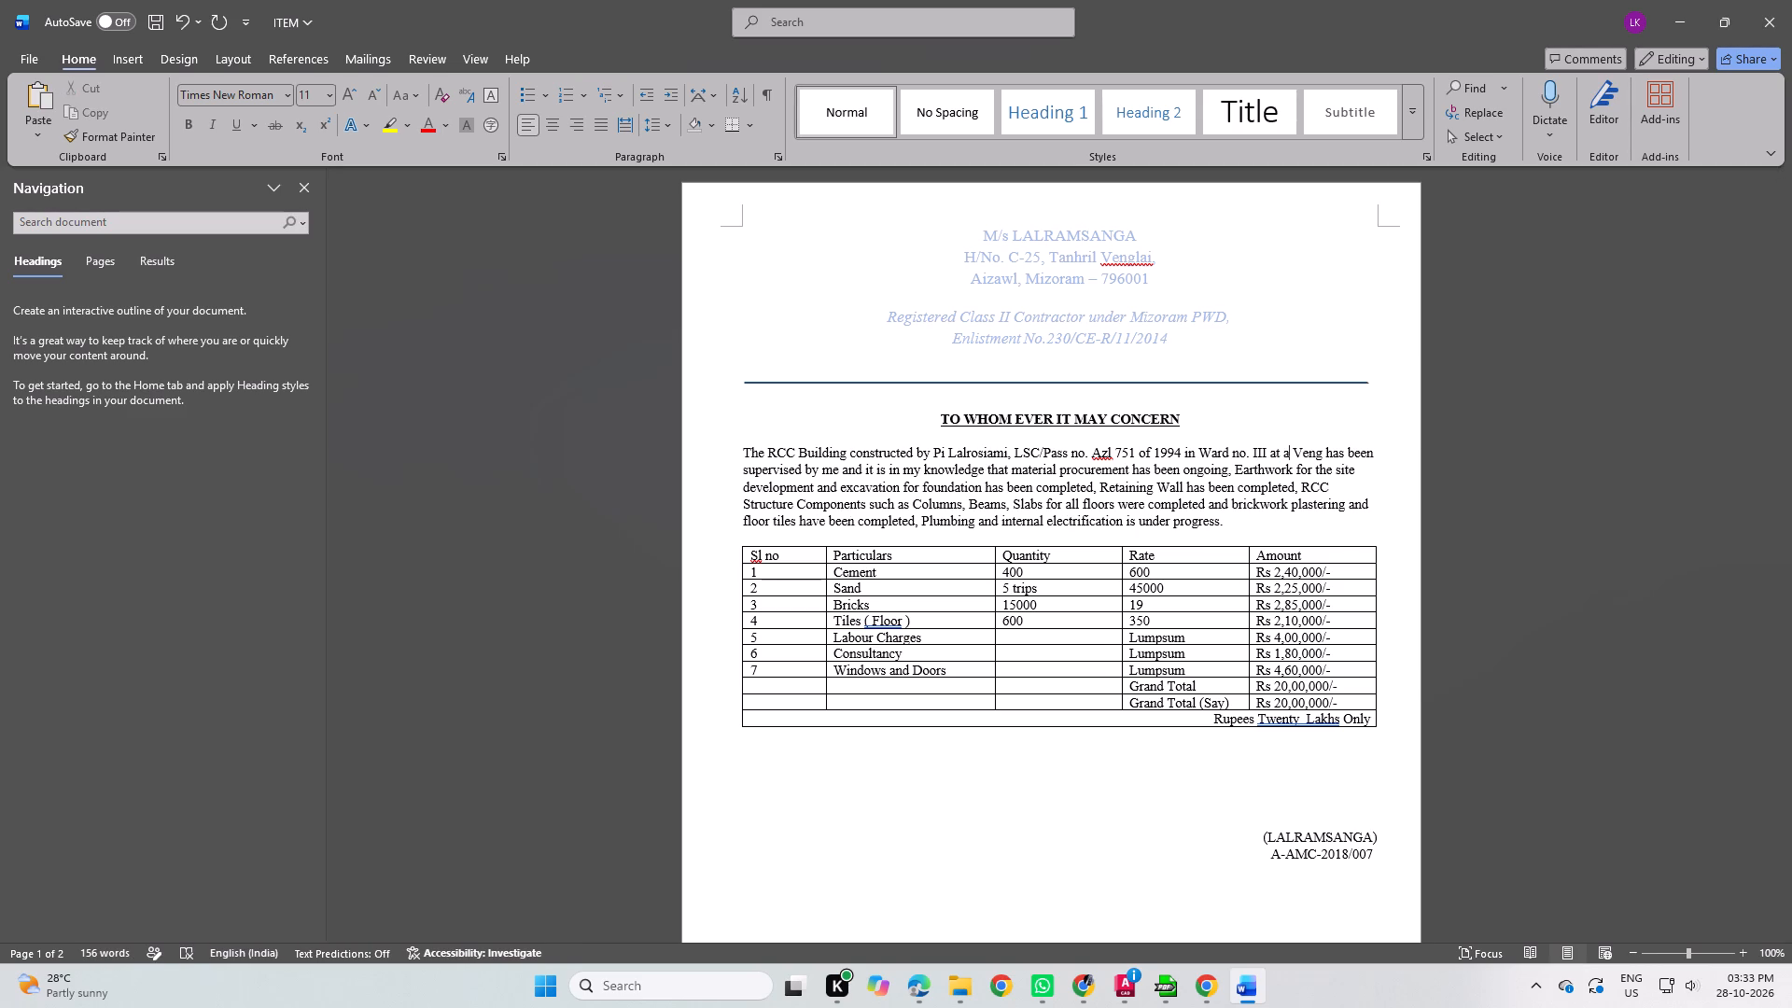
pyautogui.press('BackSpace')
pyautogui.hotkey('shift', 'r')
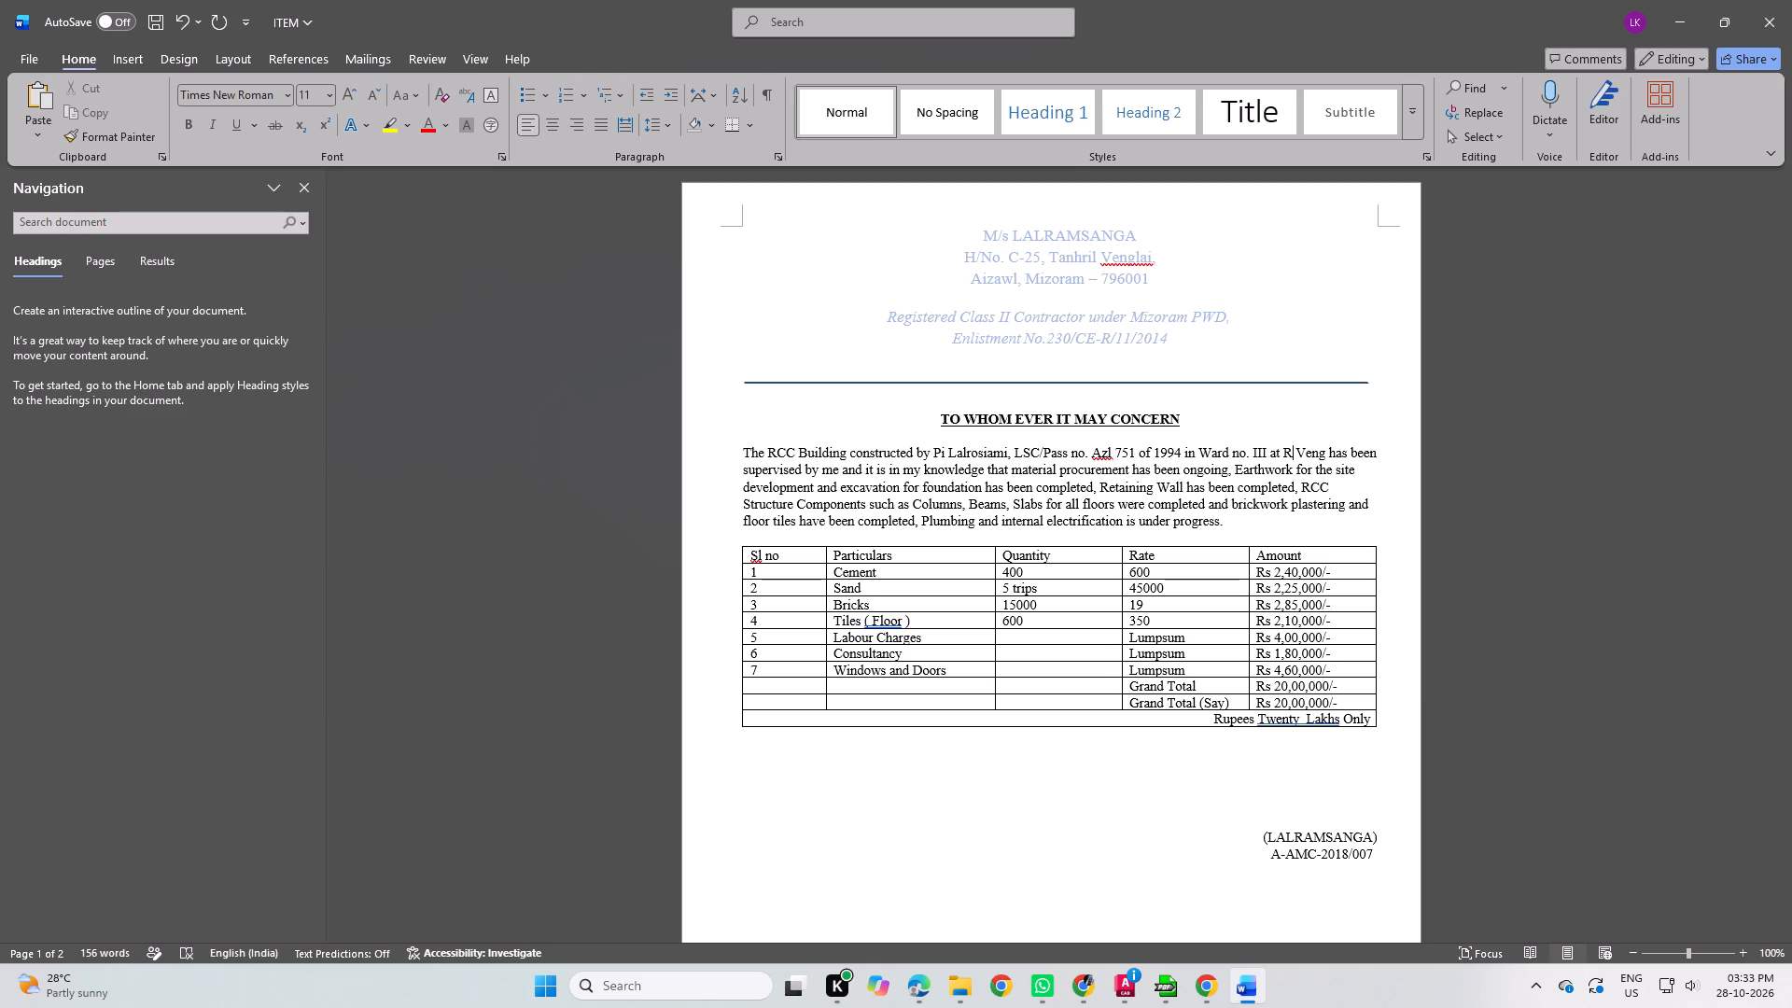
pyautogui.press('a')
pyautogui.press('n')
pyautogui.press('BackSpace')
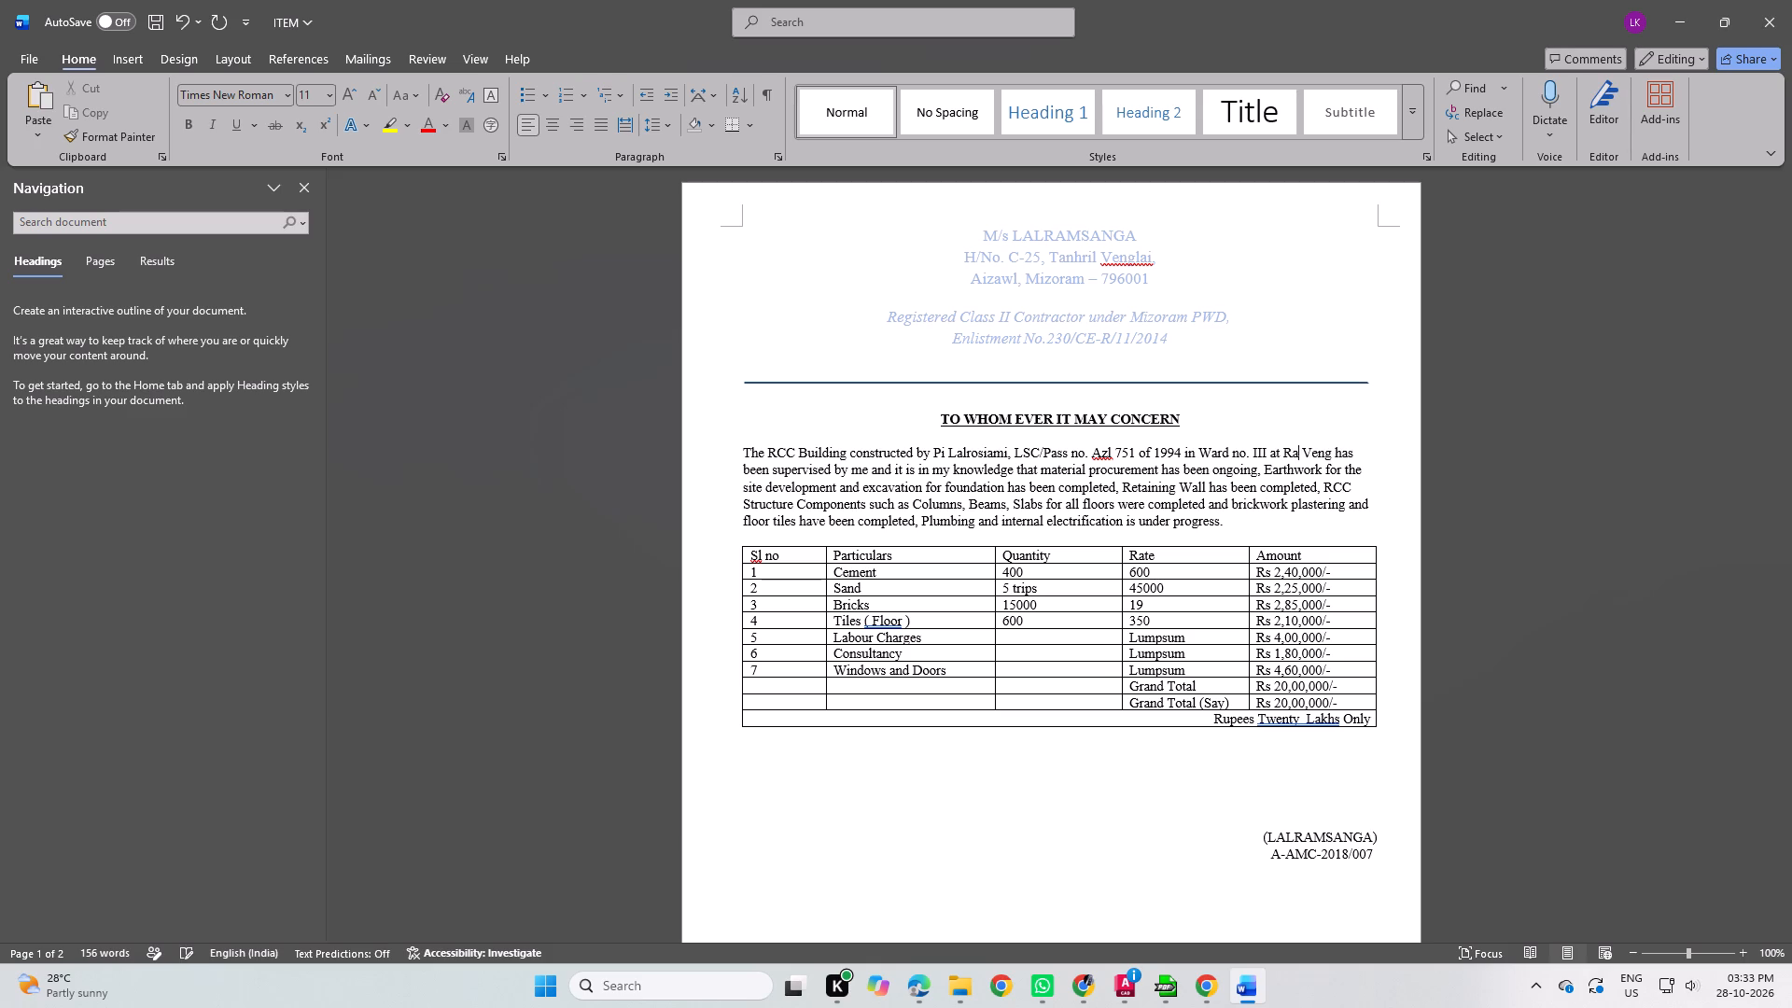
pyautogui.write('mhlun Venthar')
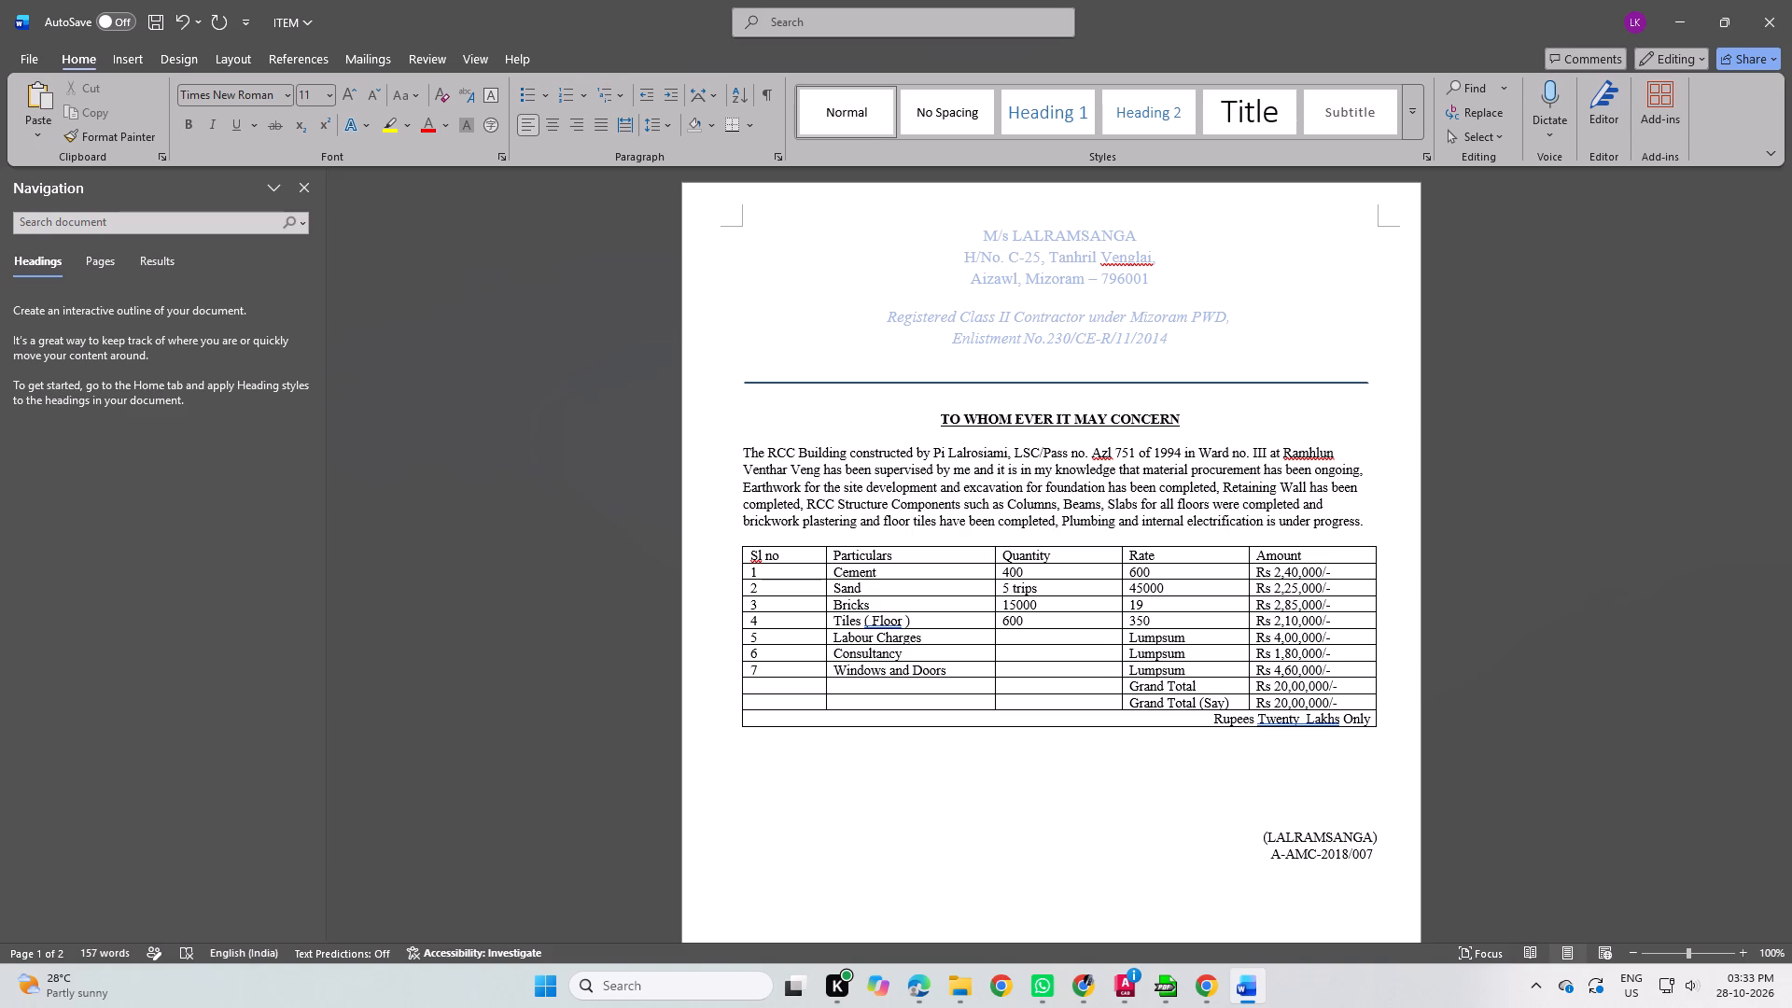
pyautogui.click(818, 472)
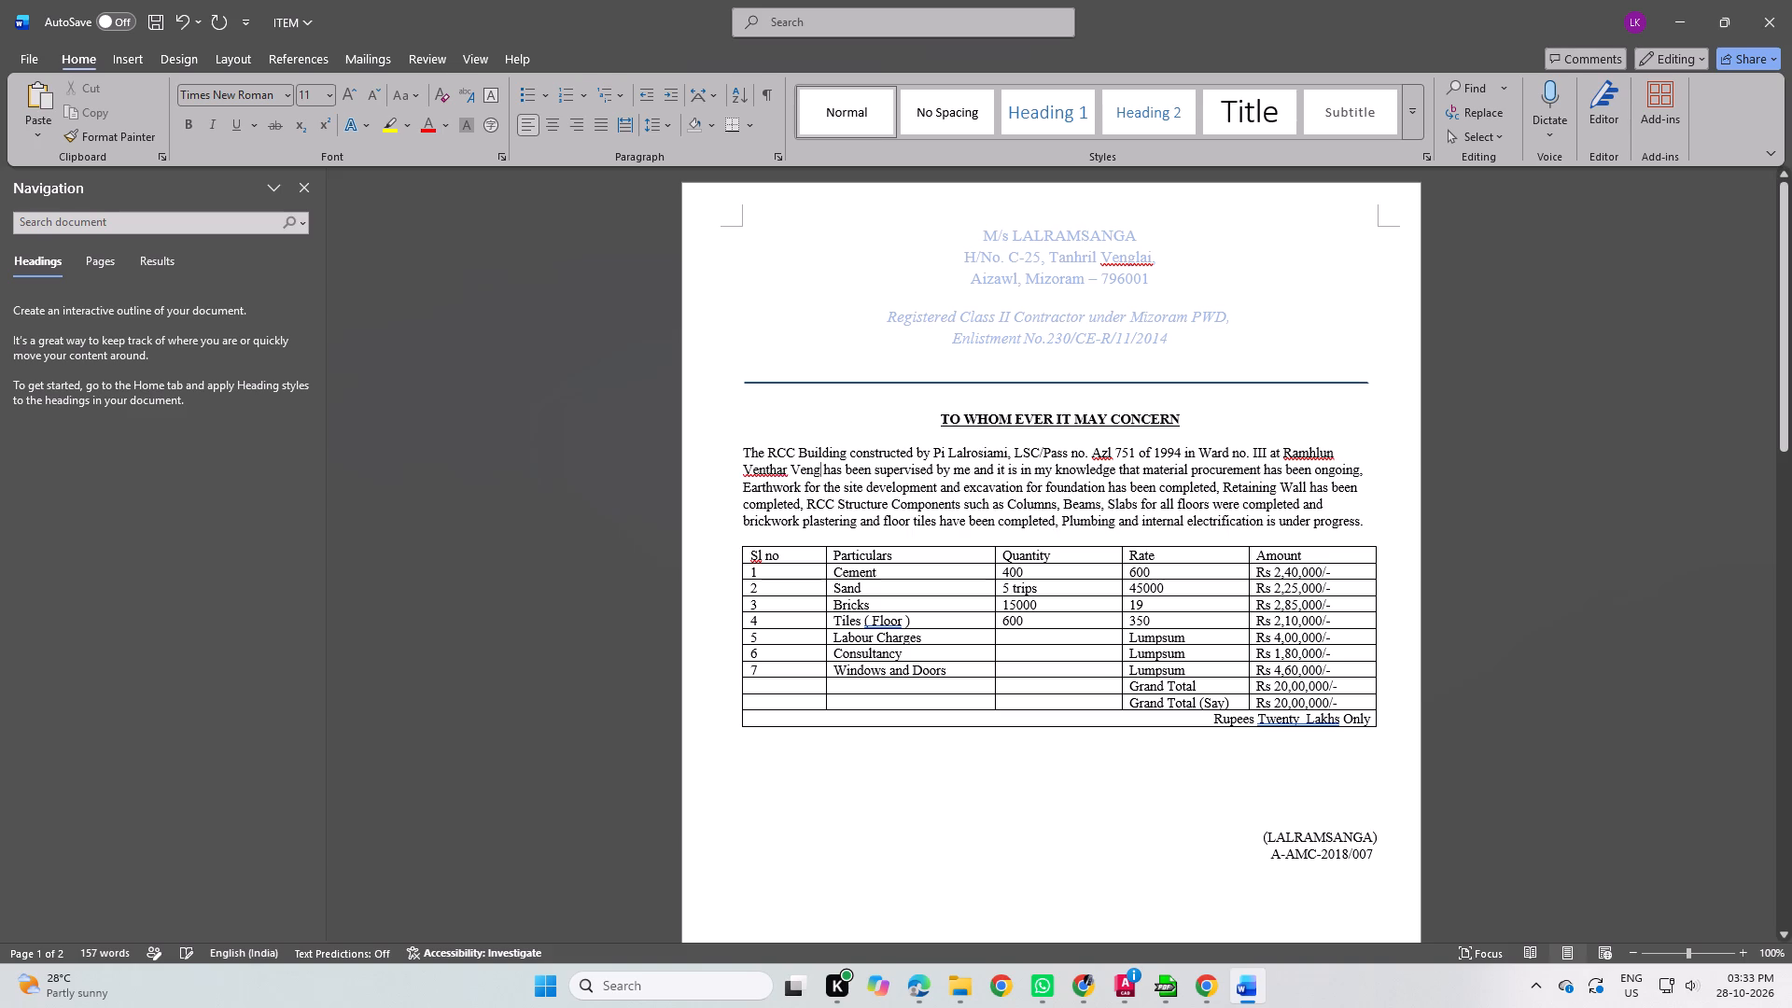
pyautogui.press('BackSpace')
pyautogui.press('BackSpace')
pyautogui.press('BackSpace')
pyautogui.press('BackSpace')
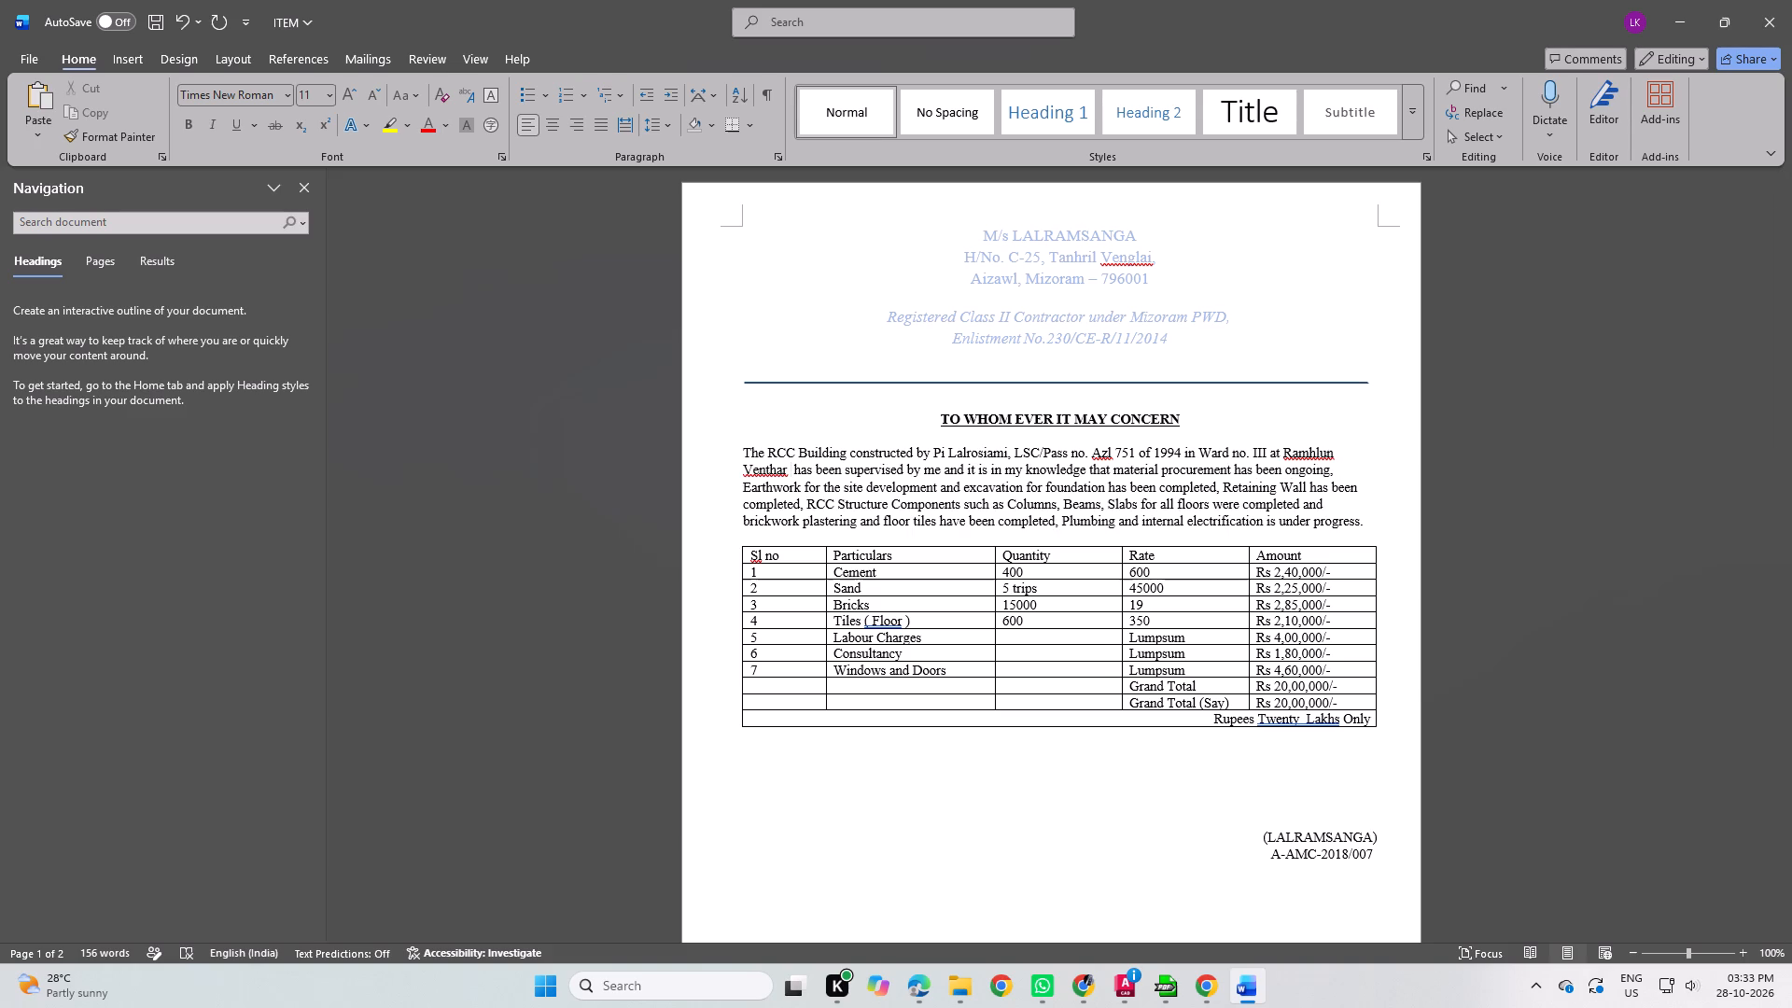
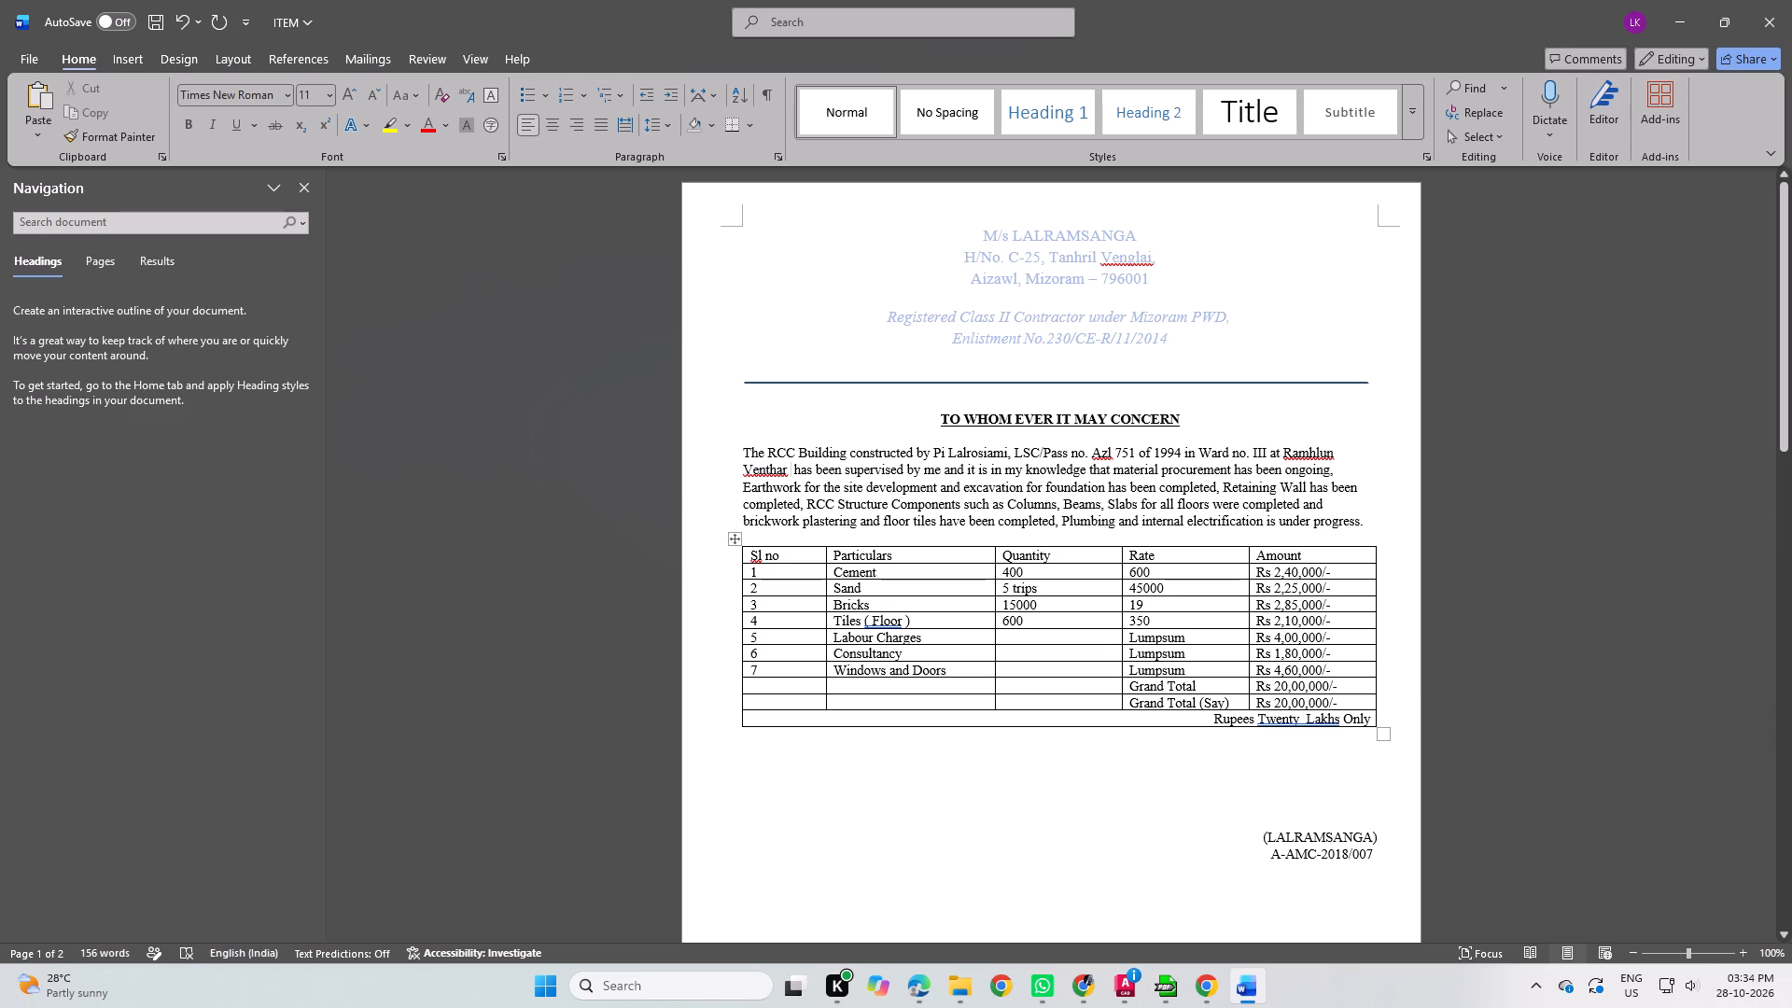
# Set the Grand Total (Say) amount in the certificate's cost table to Rs 12,83,334/-.
pyautogui.scroll(-6, 1094, 578)
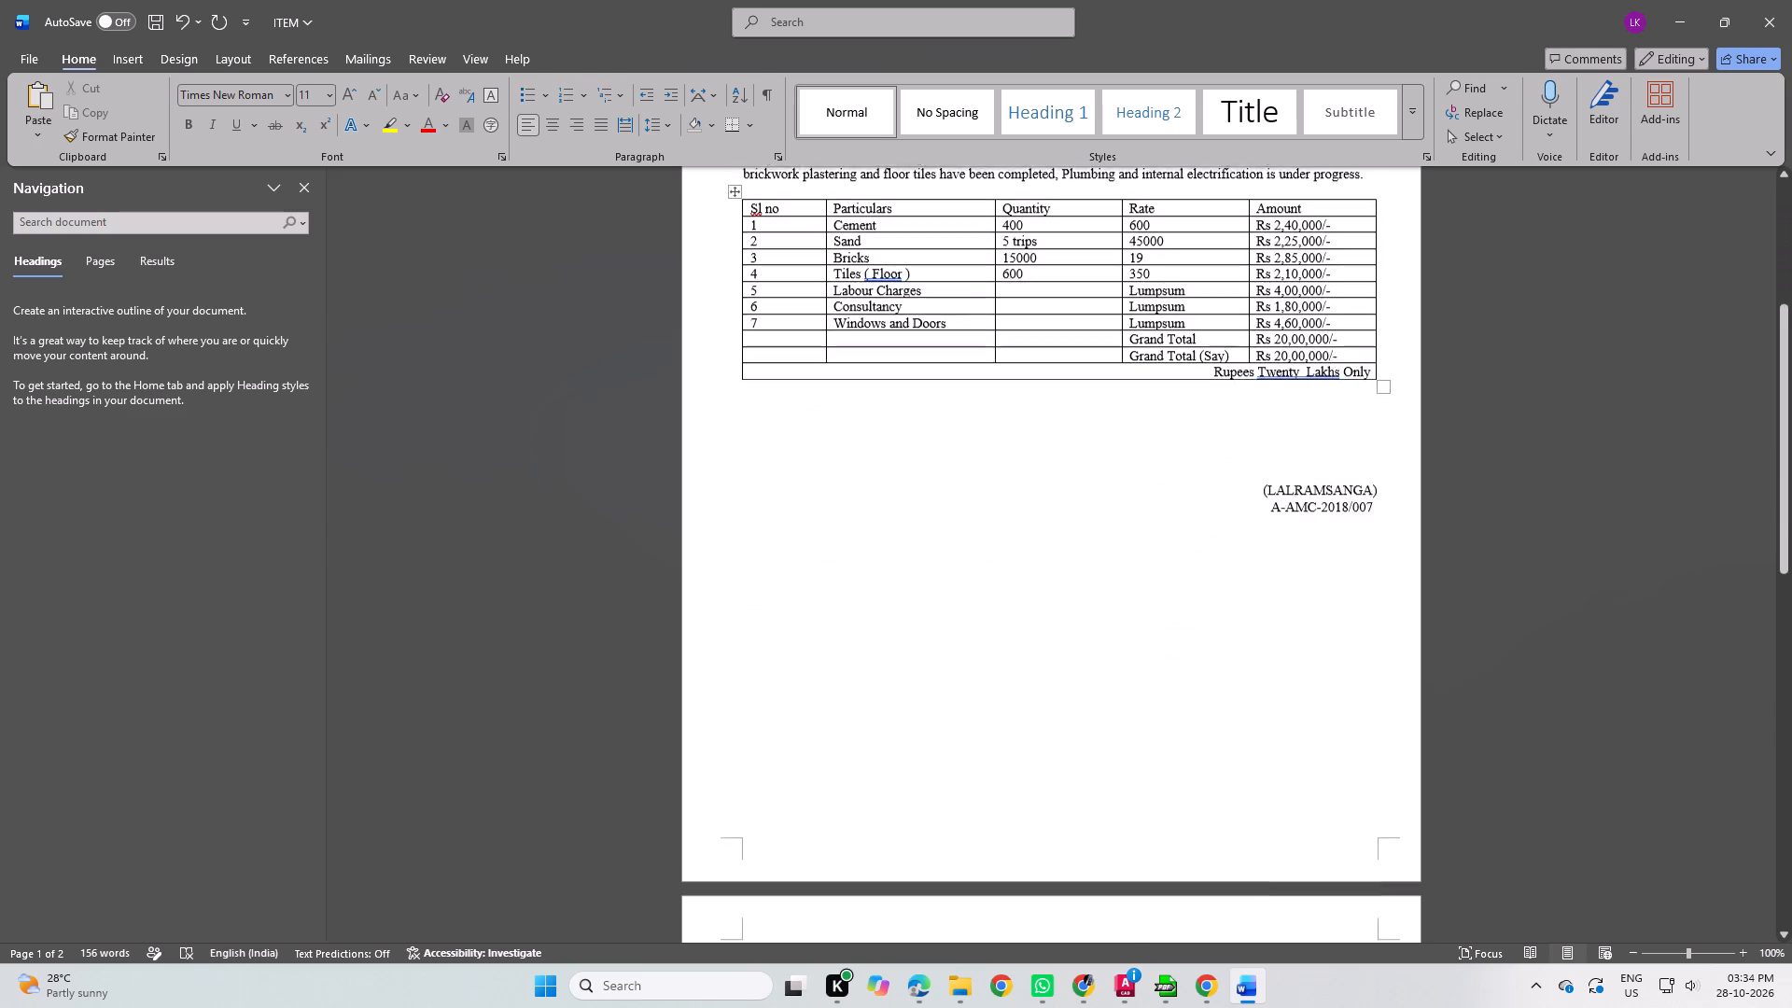
pyautogui.scroll(-10, 1099, 596)
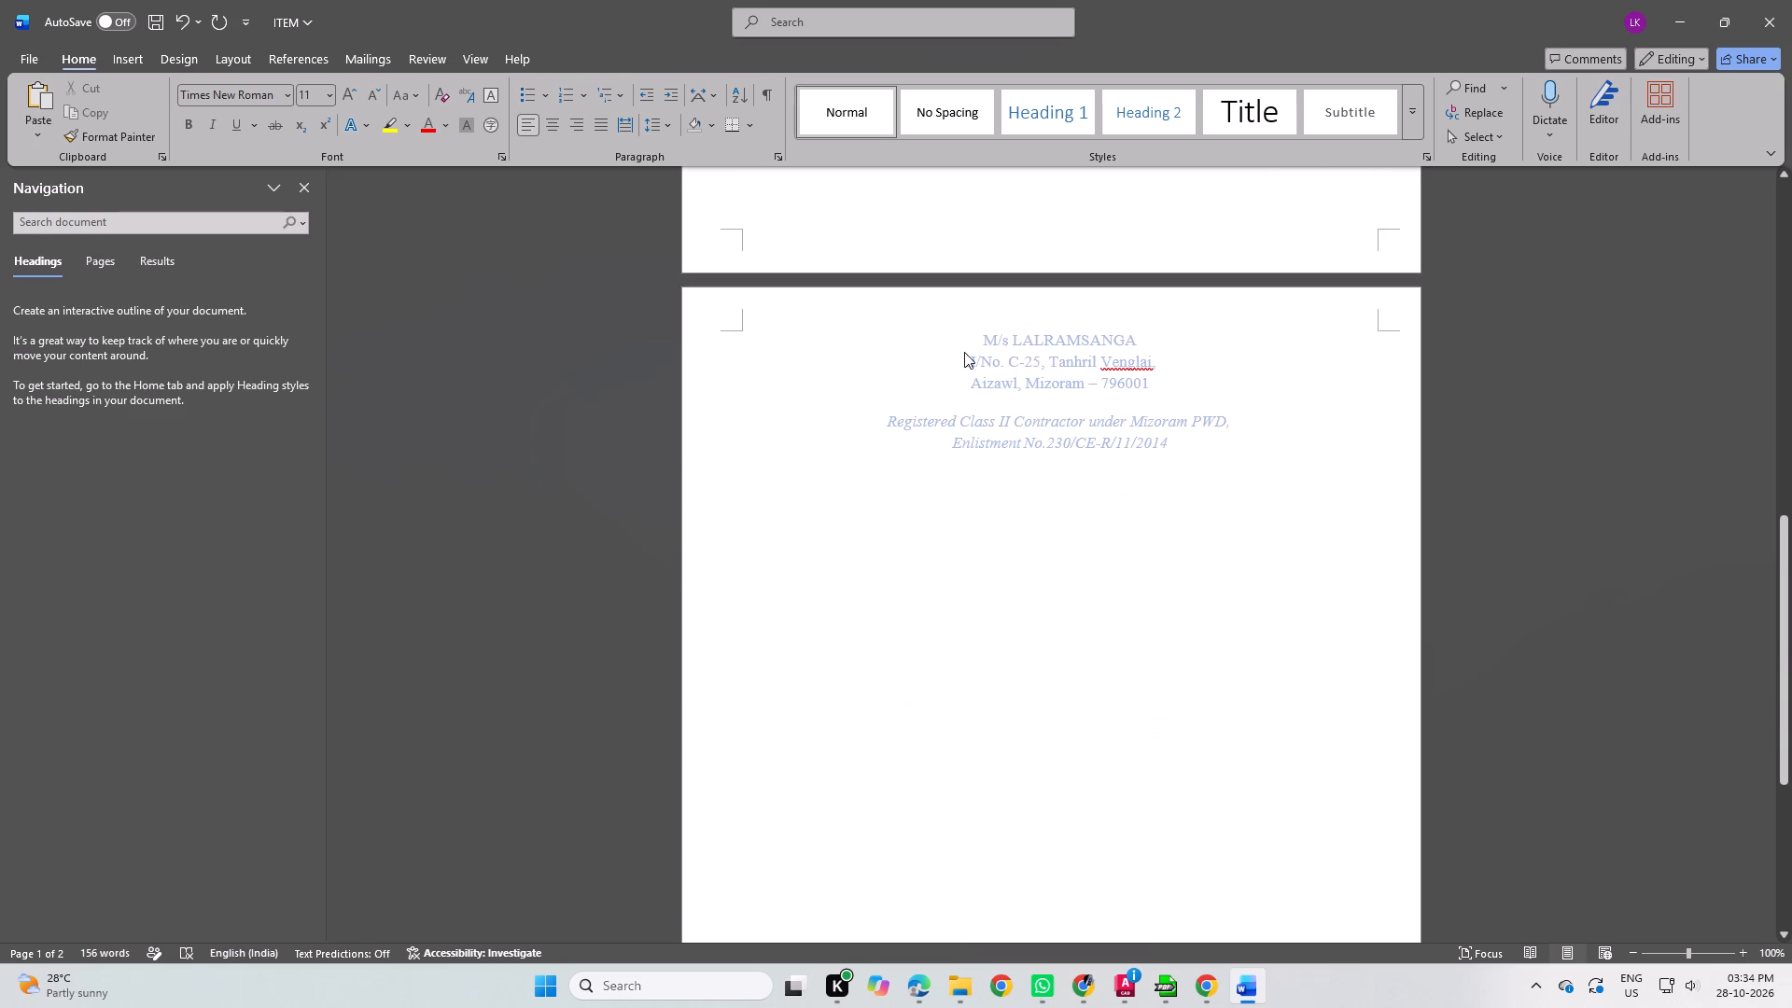
pyautogui.scroll(12, 1106, 475)
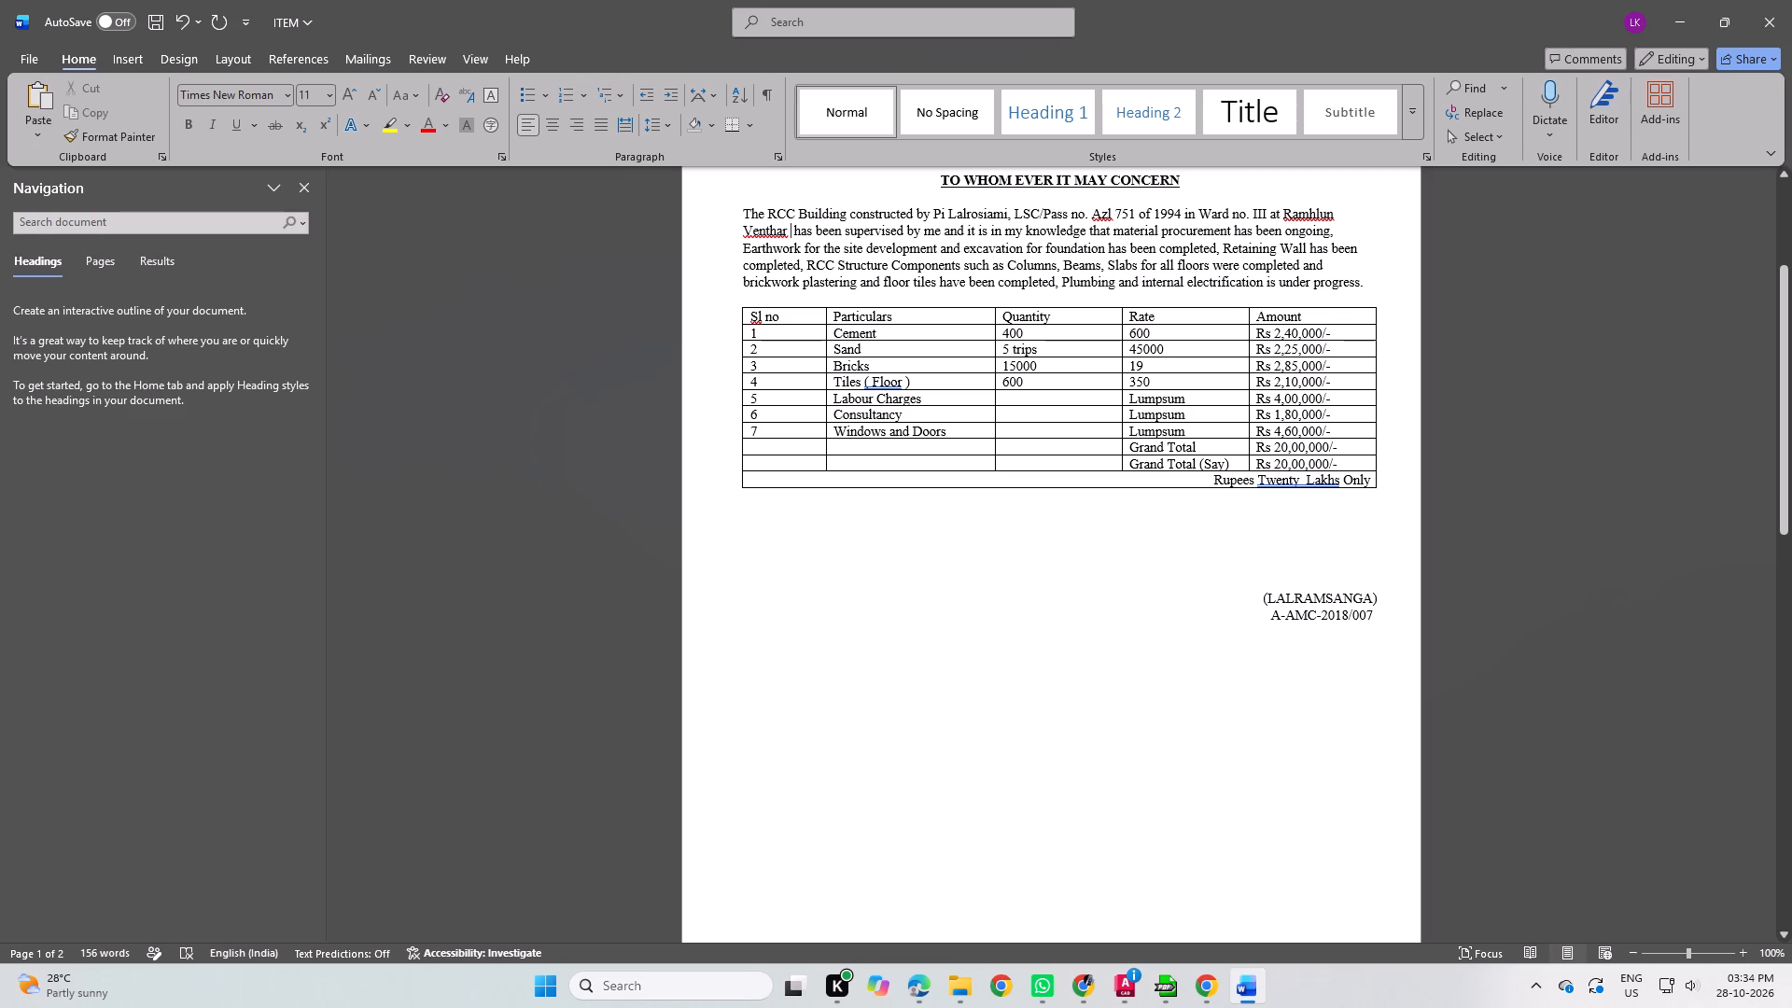
pyautogui.click(1321, 464)
pyautogui.click(1287, 462)
pyautogui.click(1275, 461)
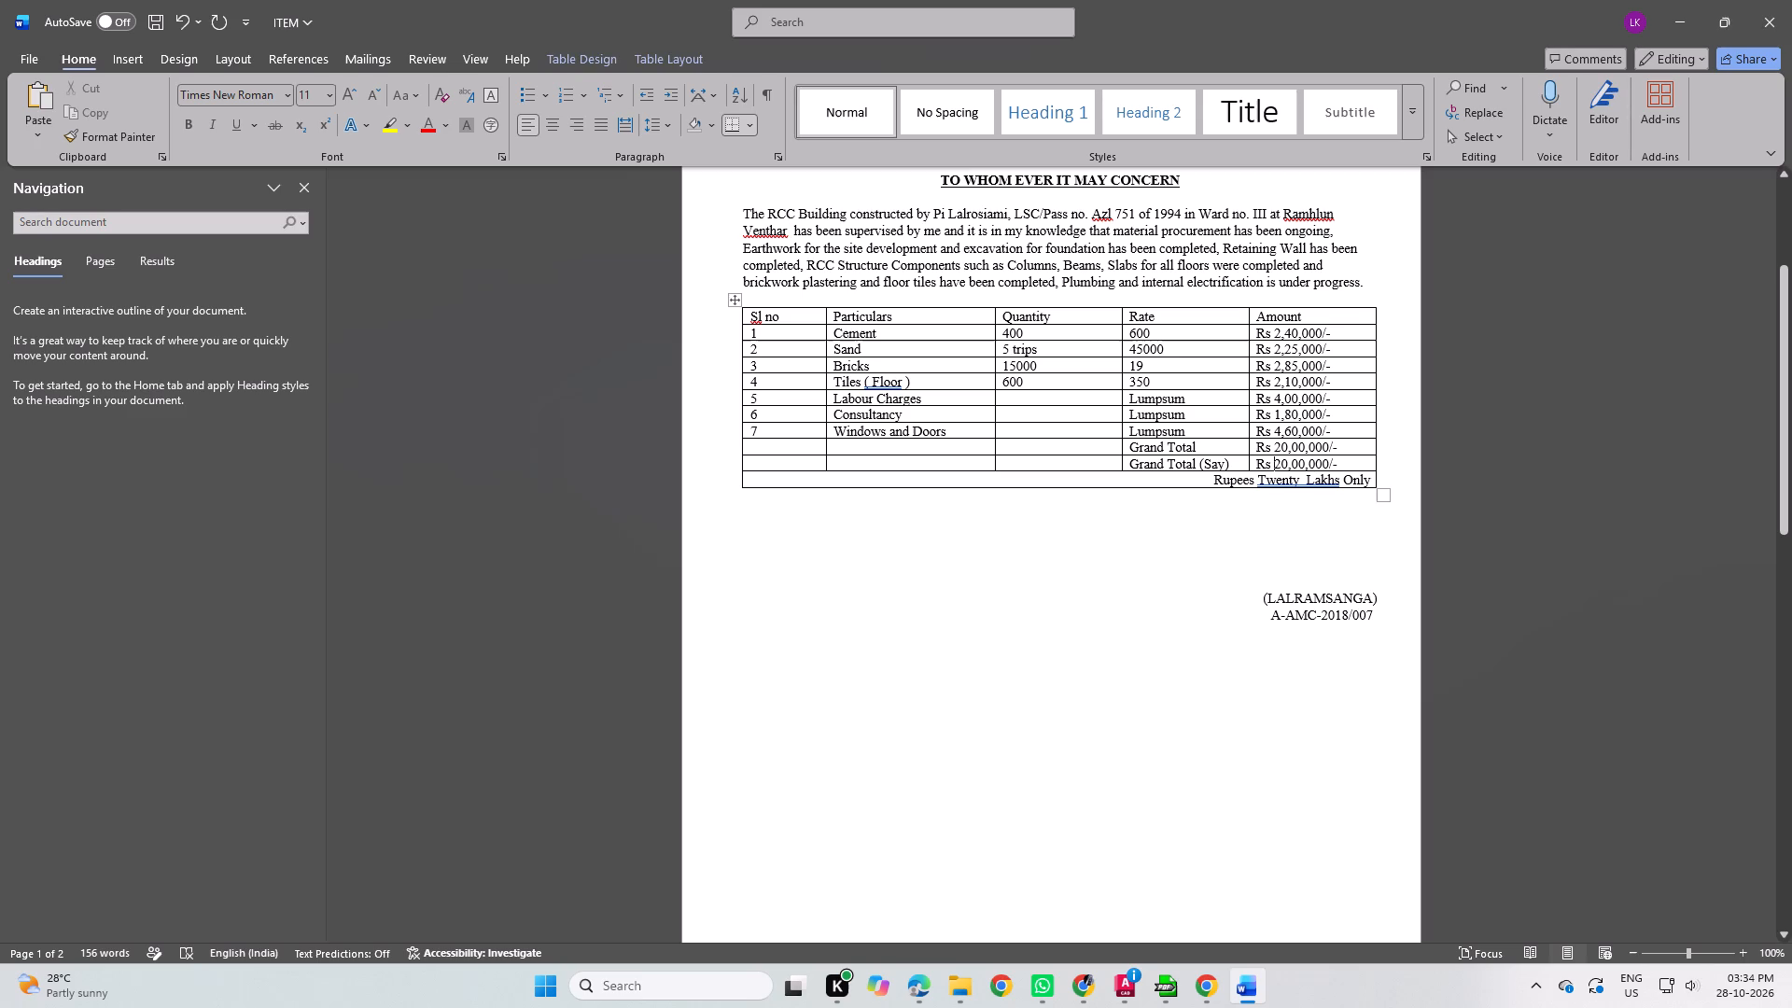
pyautogui.click(1303, 461)
pyautogui.click(1305, 472)
pyautogui.tripleClick(1364, 399)
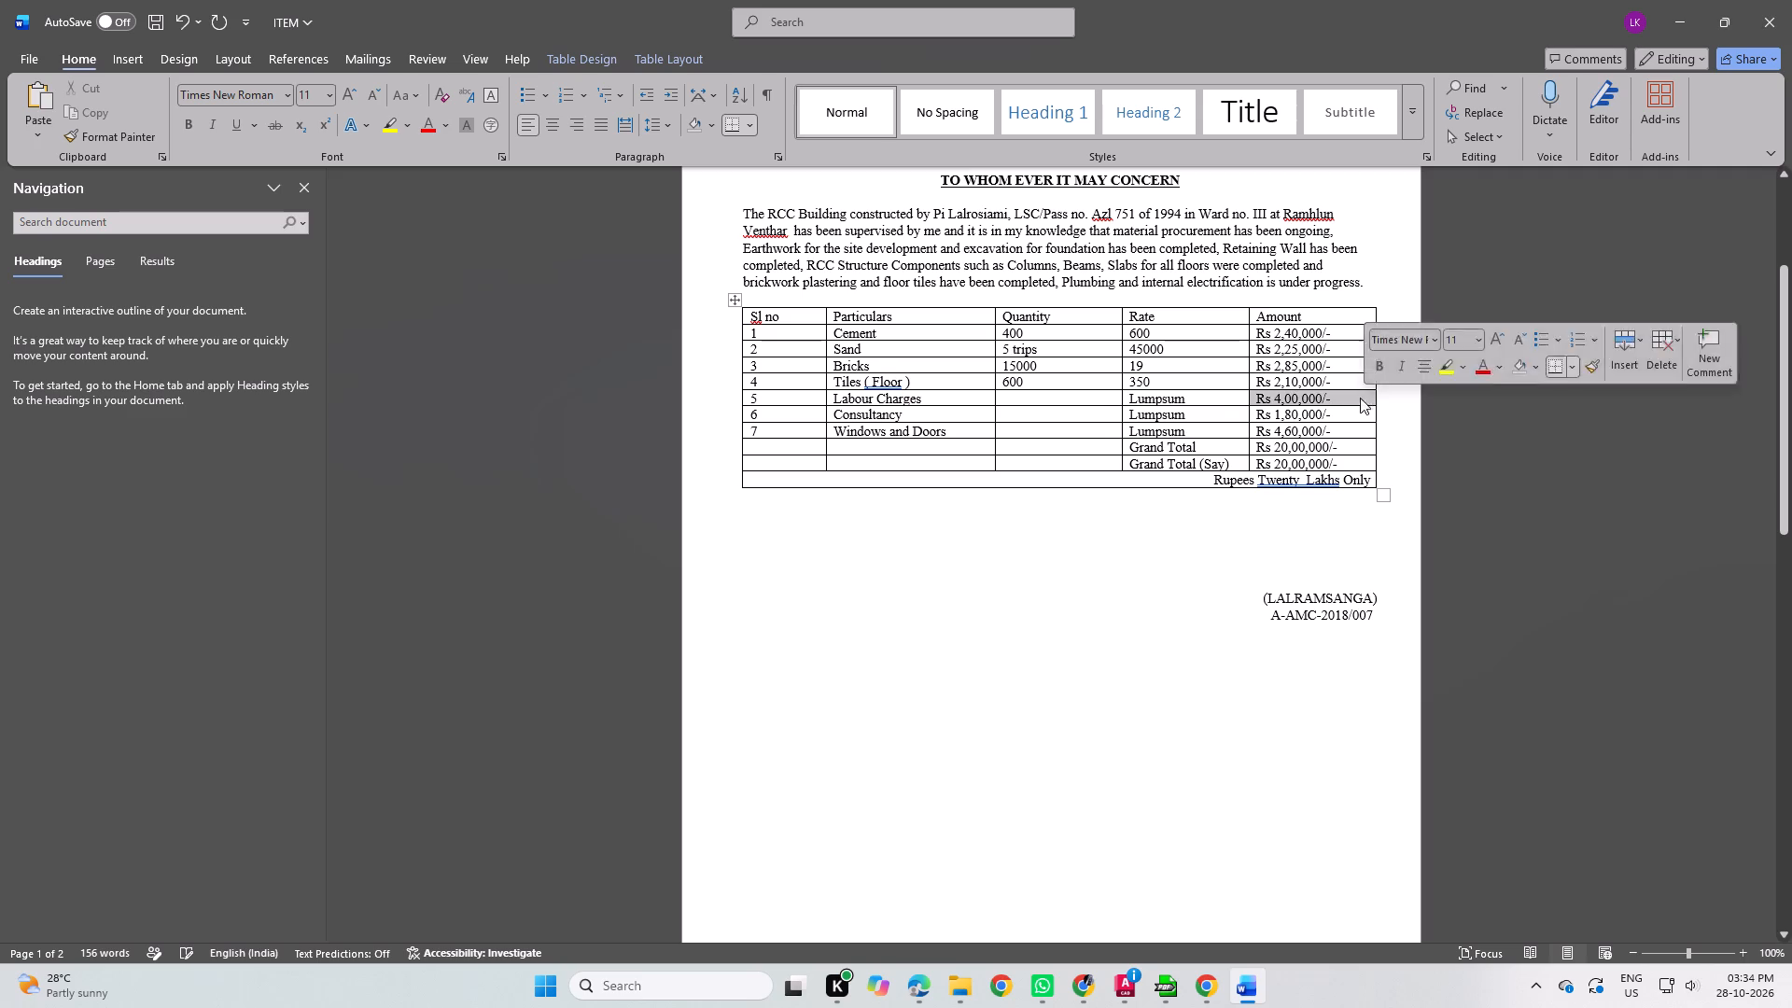
pyautogui.click(1329, 462)
pyautogui.click(1325, 462)
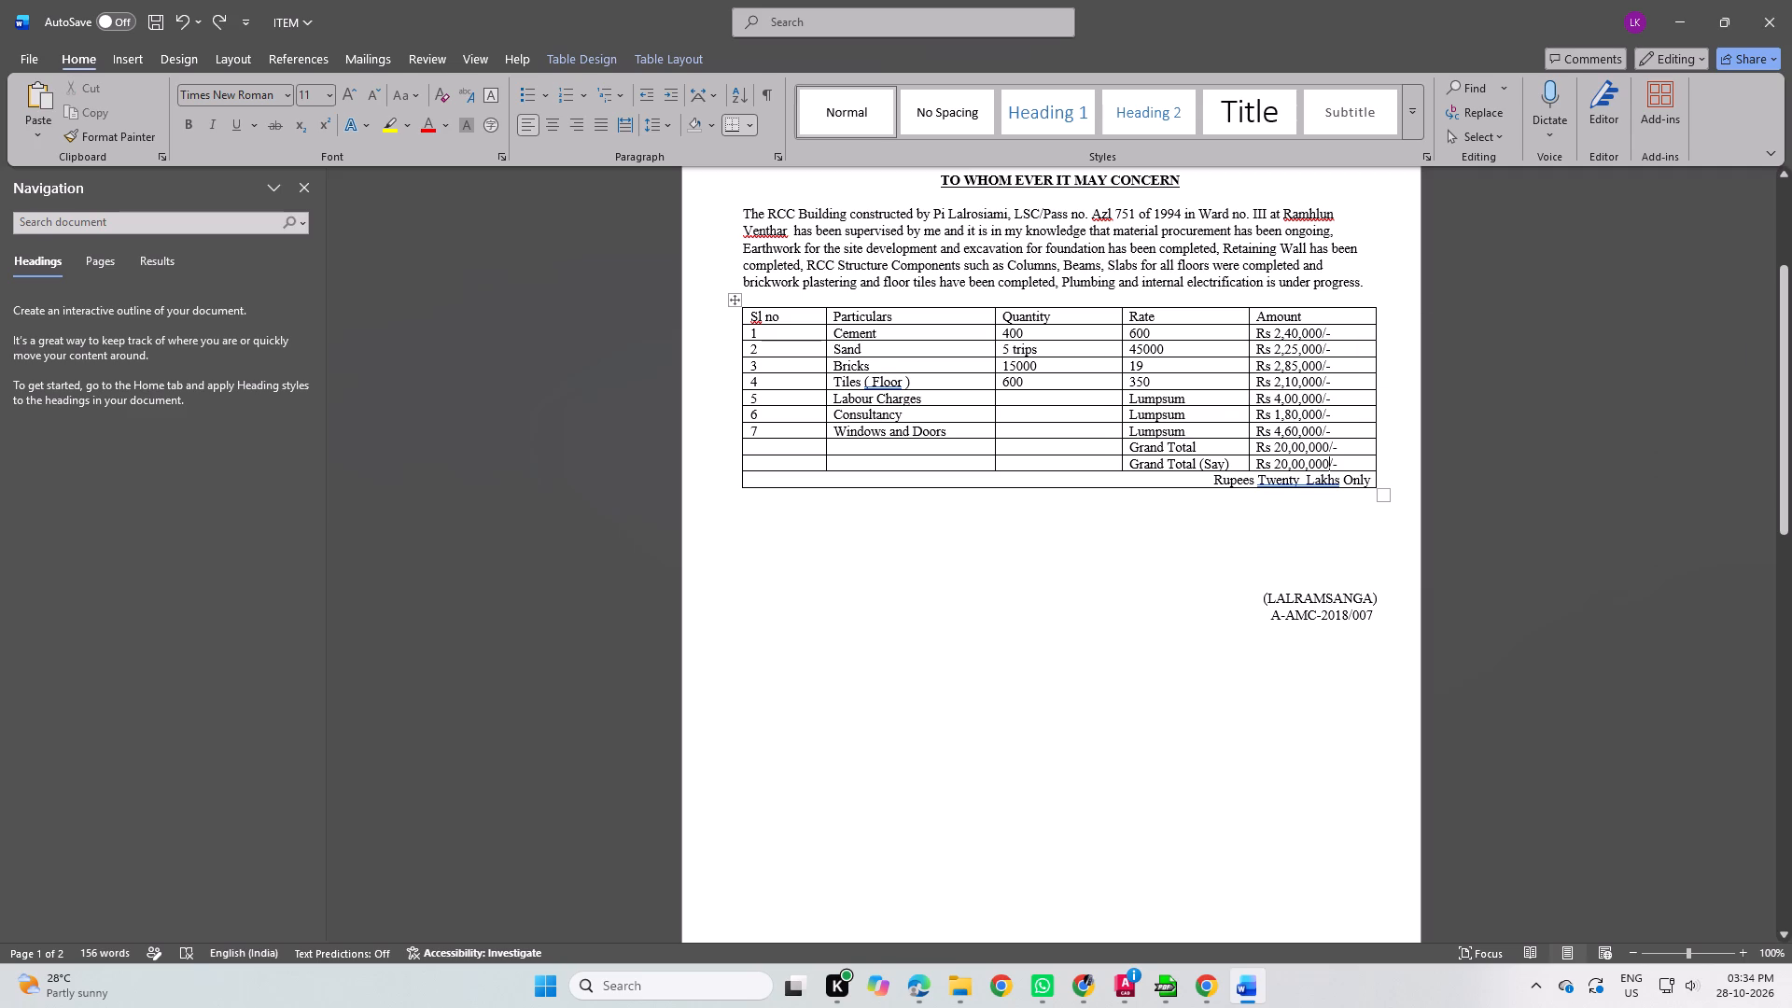
pyautogui.click(1284, 464)
pyautogui.press('BackSpace')
pyautogui.press('BackSpace')
pyautogui.press('1')
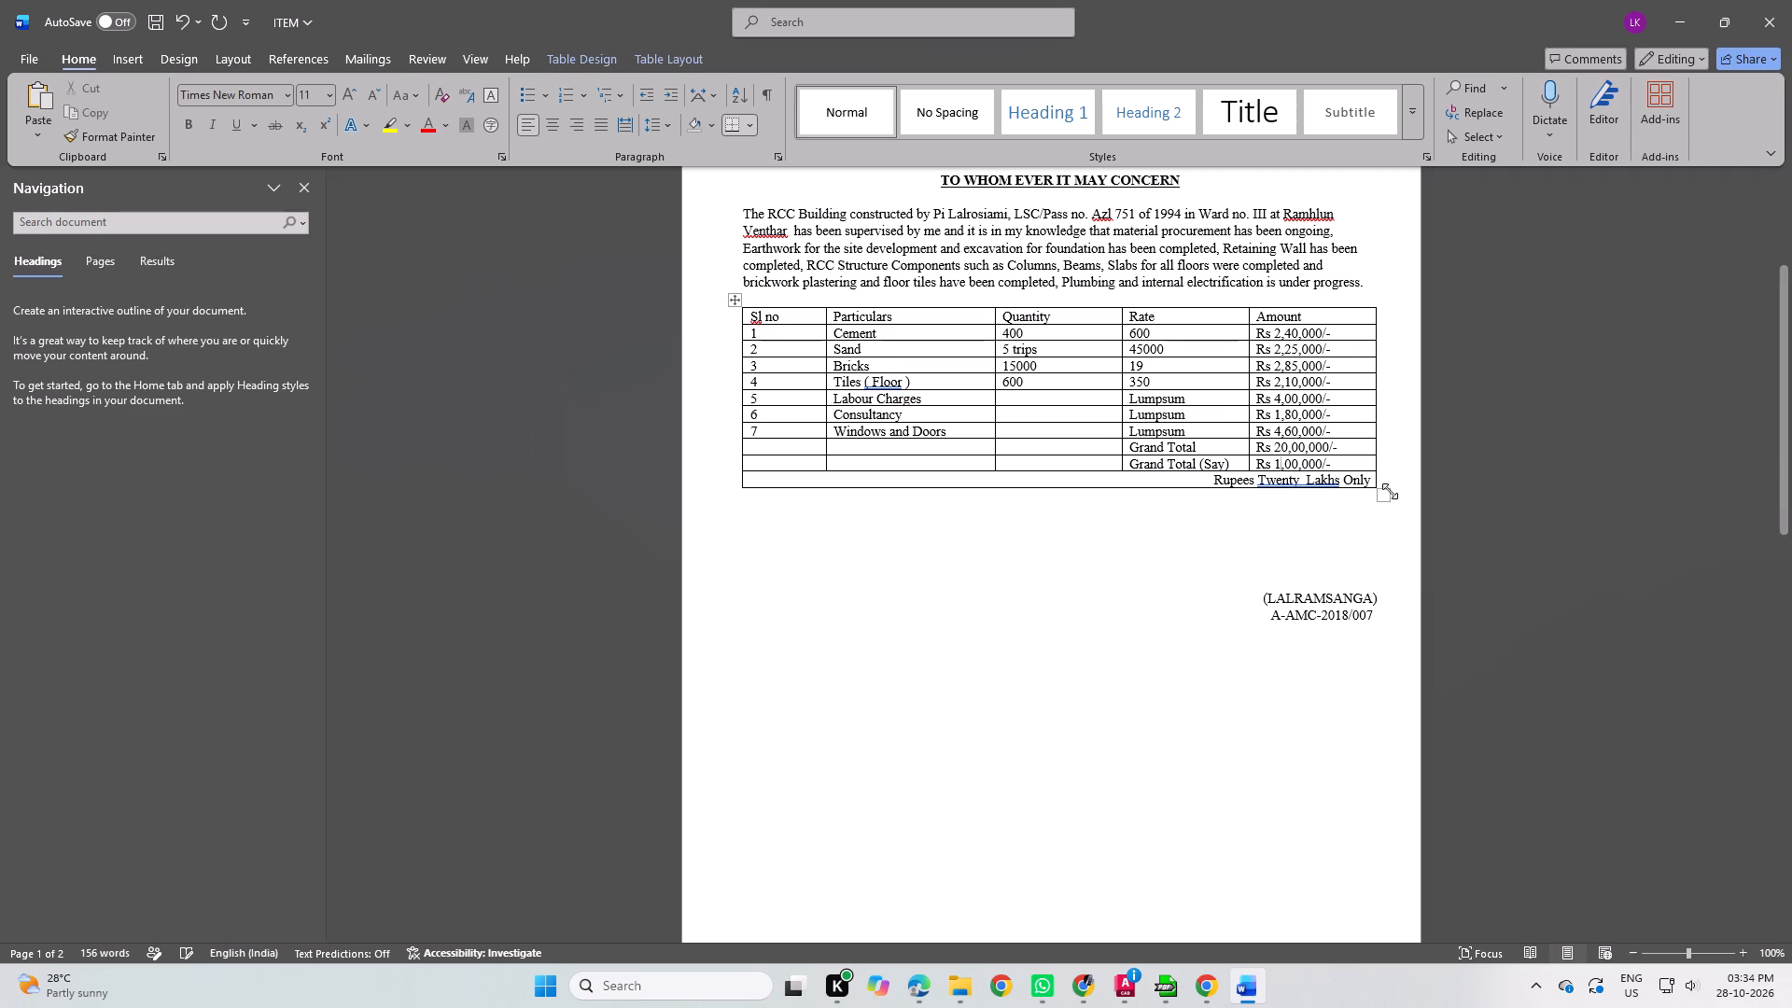
pyautogui.press('2')
pyautogui.click(1305, 466)
pyautogui.press('BackSpace')
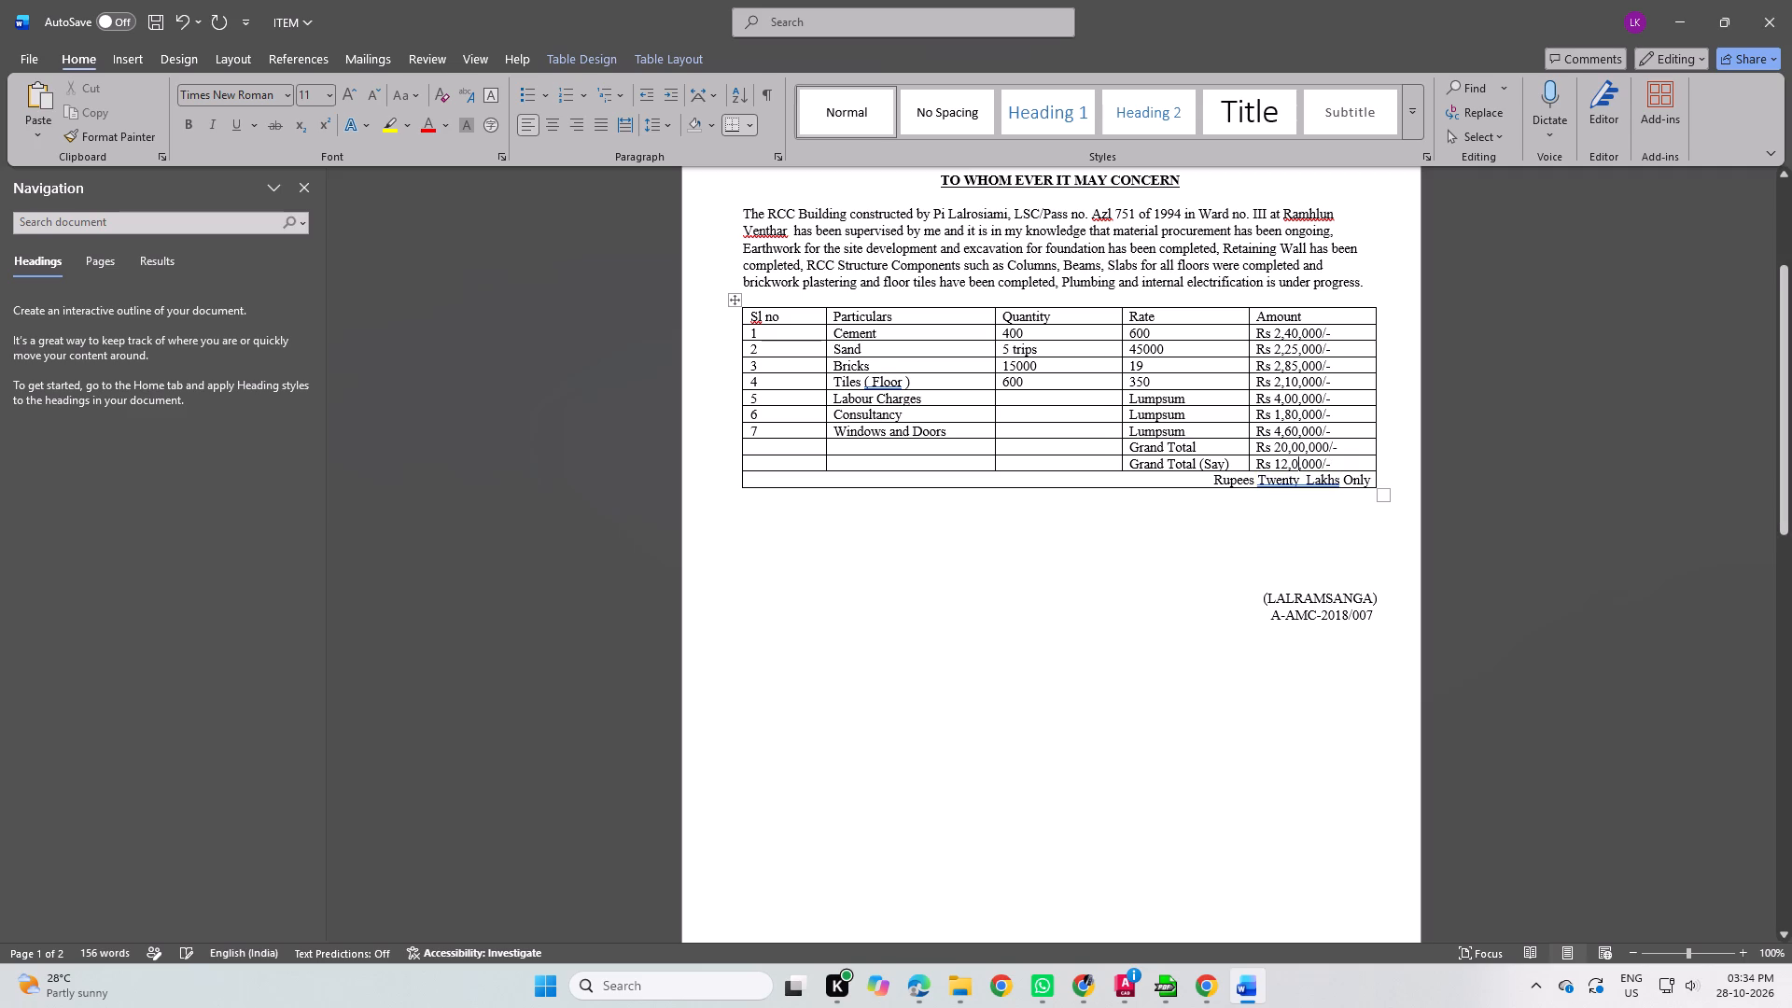
pyautogui.press('BackSpace')
pyautogui.press('8')
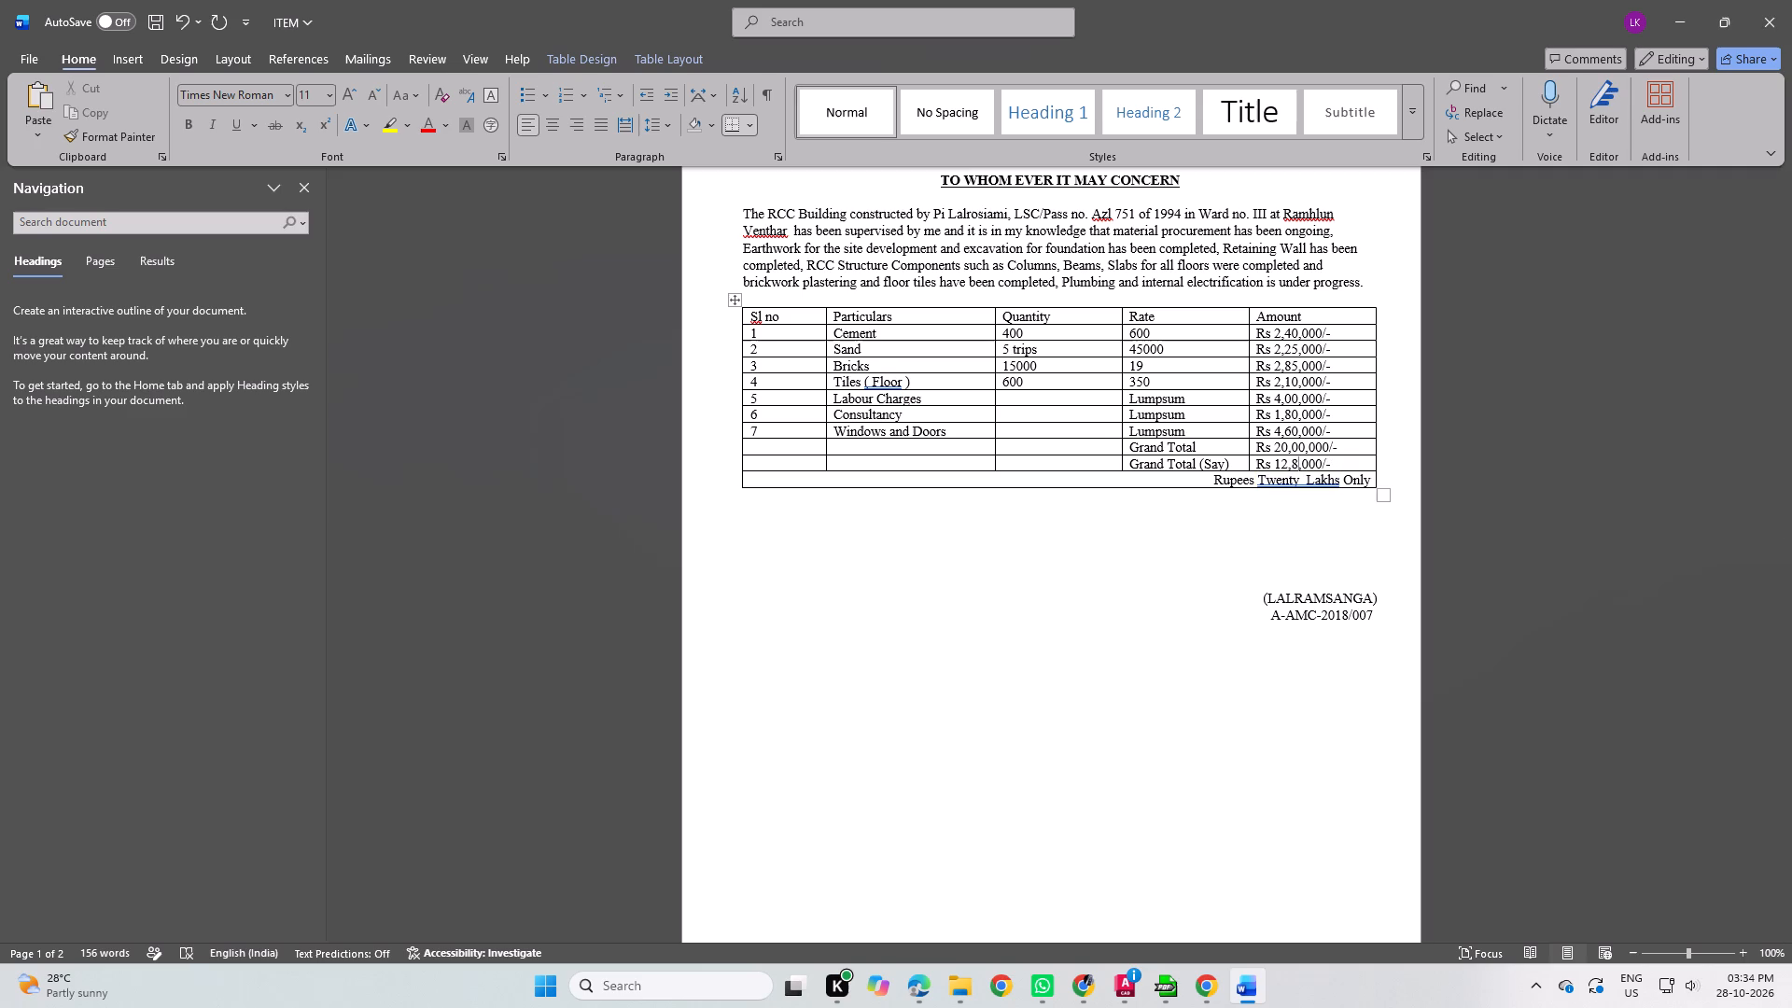
pyautogui.press('3')
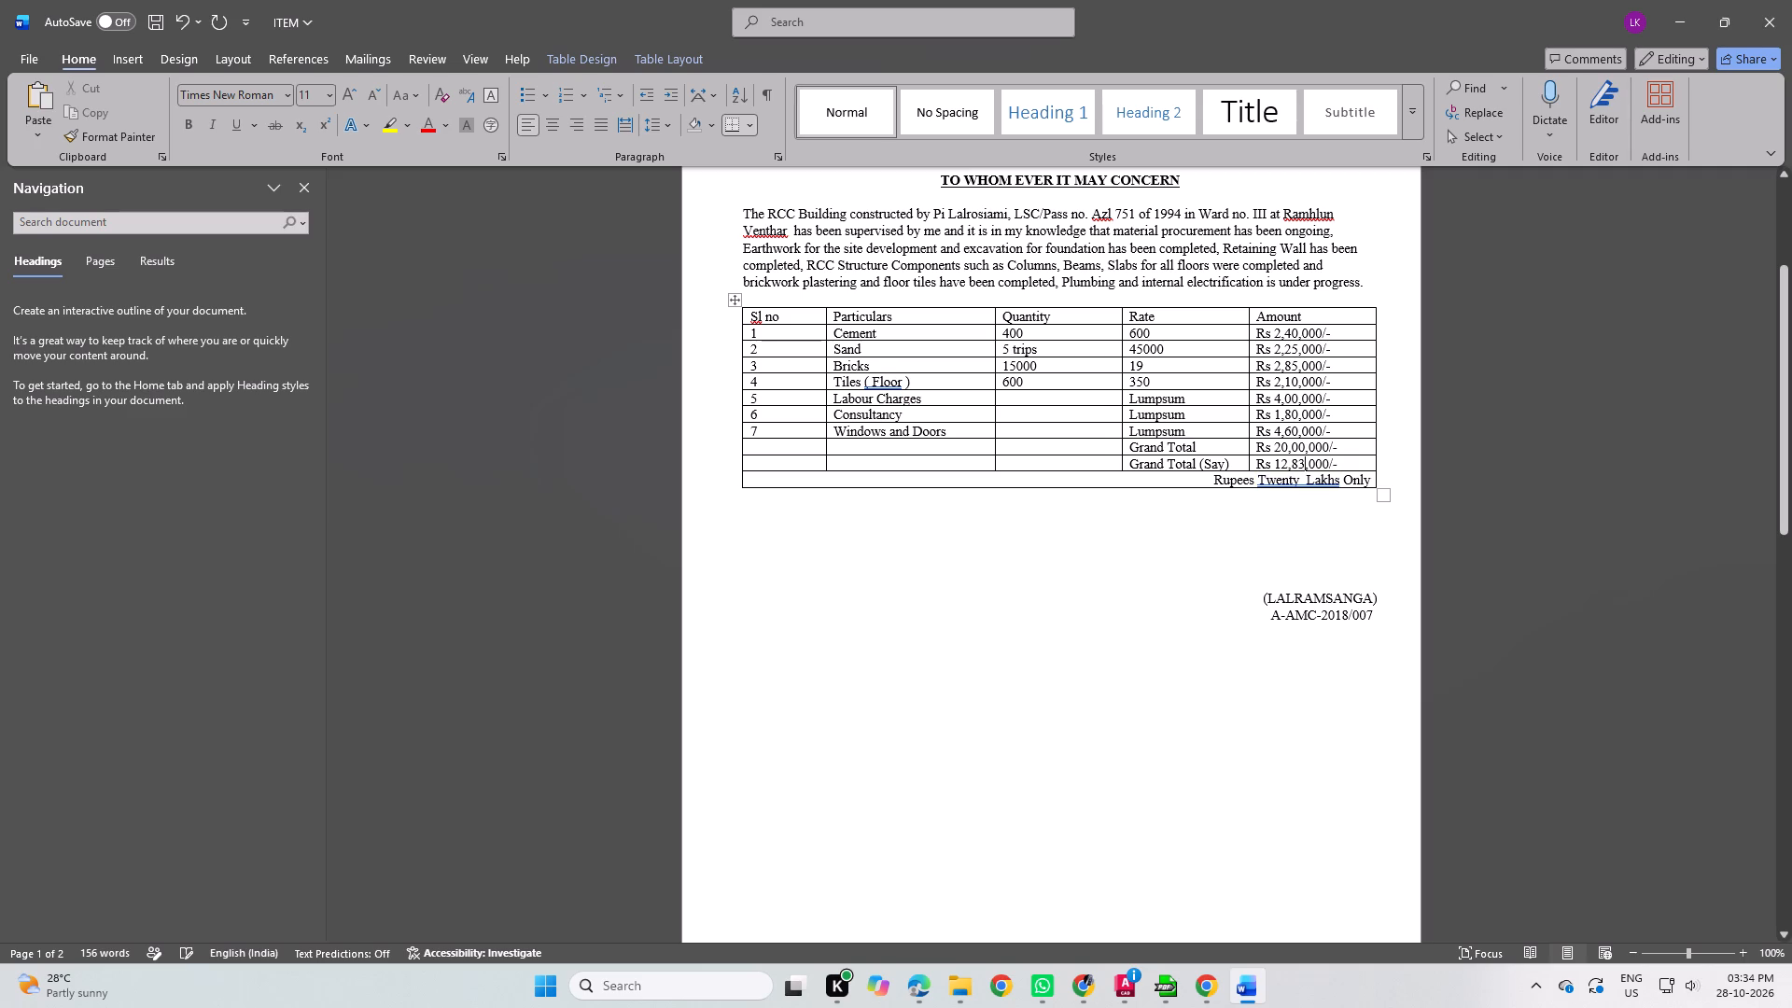
pyautogui.click(1329, 462)
pyautogui.press('BackSpace')
pyautogui.press('BackSpace')
pyautogui.press('BackSpace')
pyautogui.write('333')
pyautogui.press('BackSpace')
pyautogui.press('4')
pyautogui.click(1519, 503)
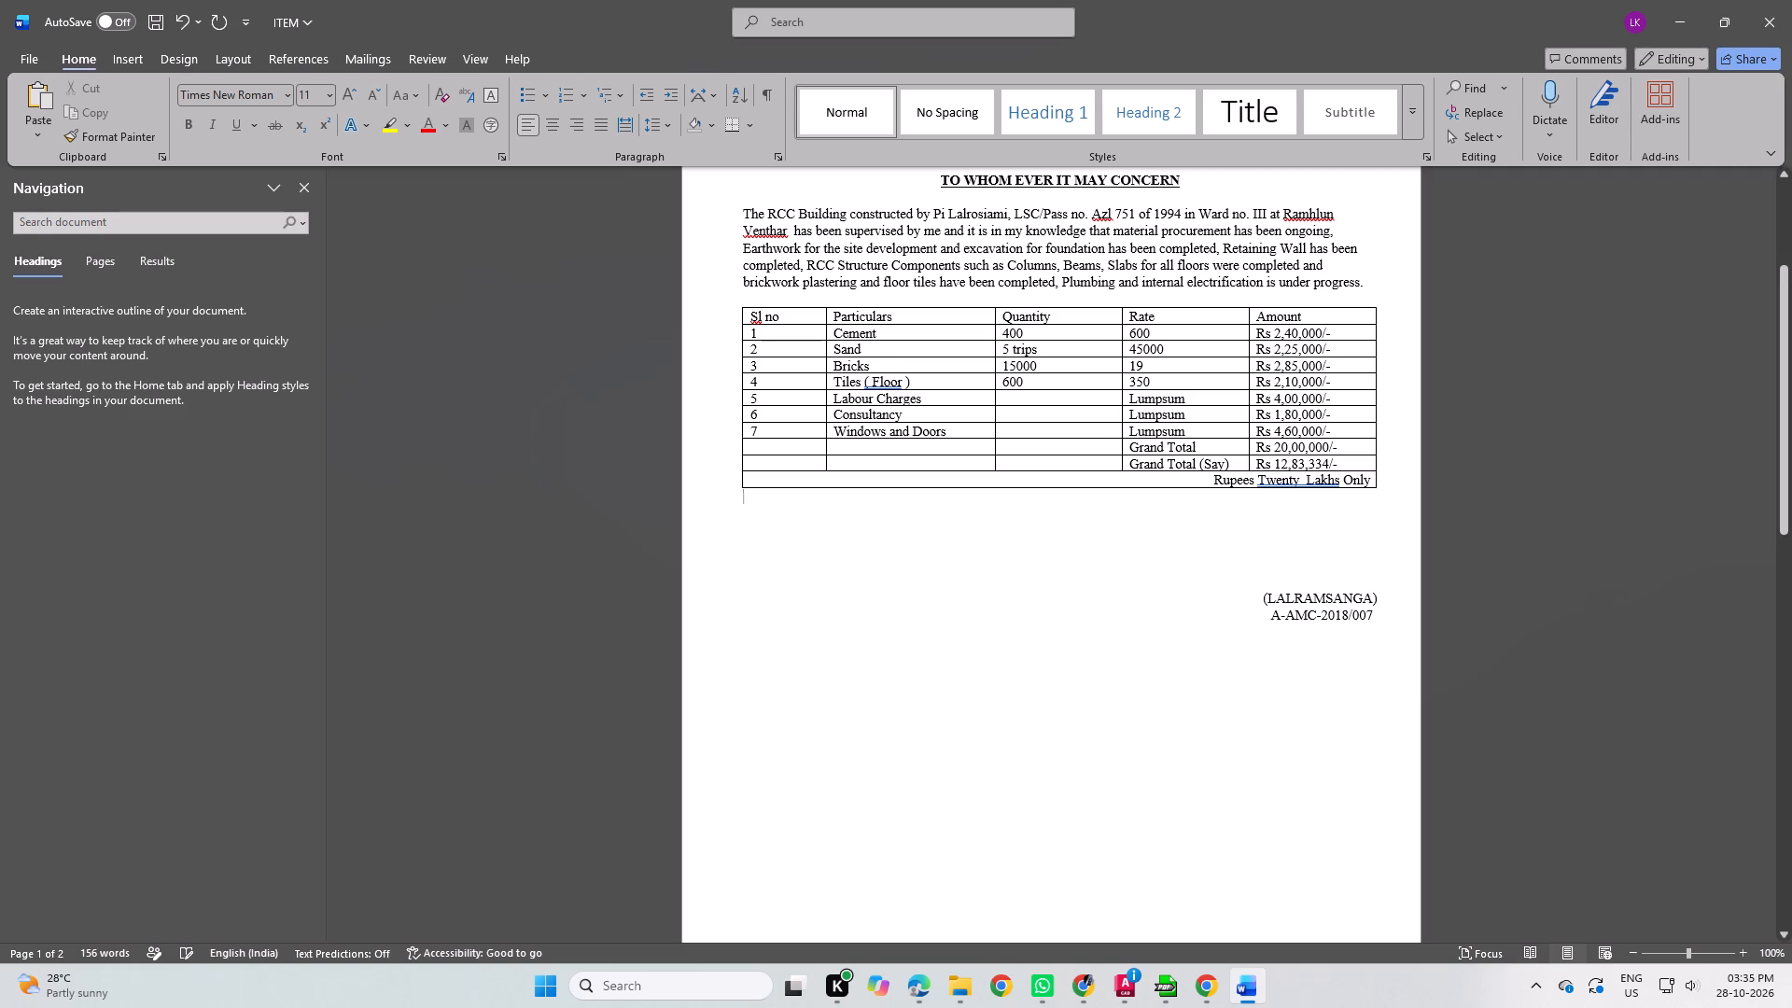
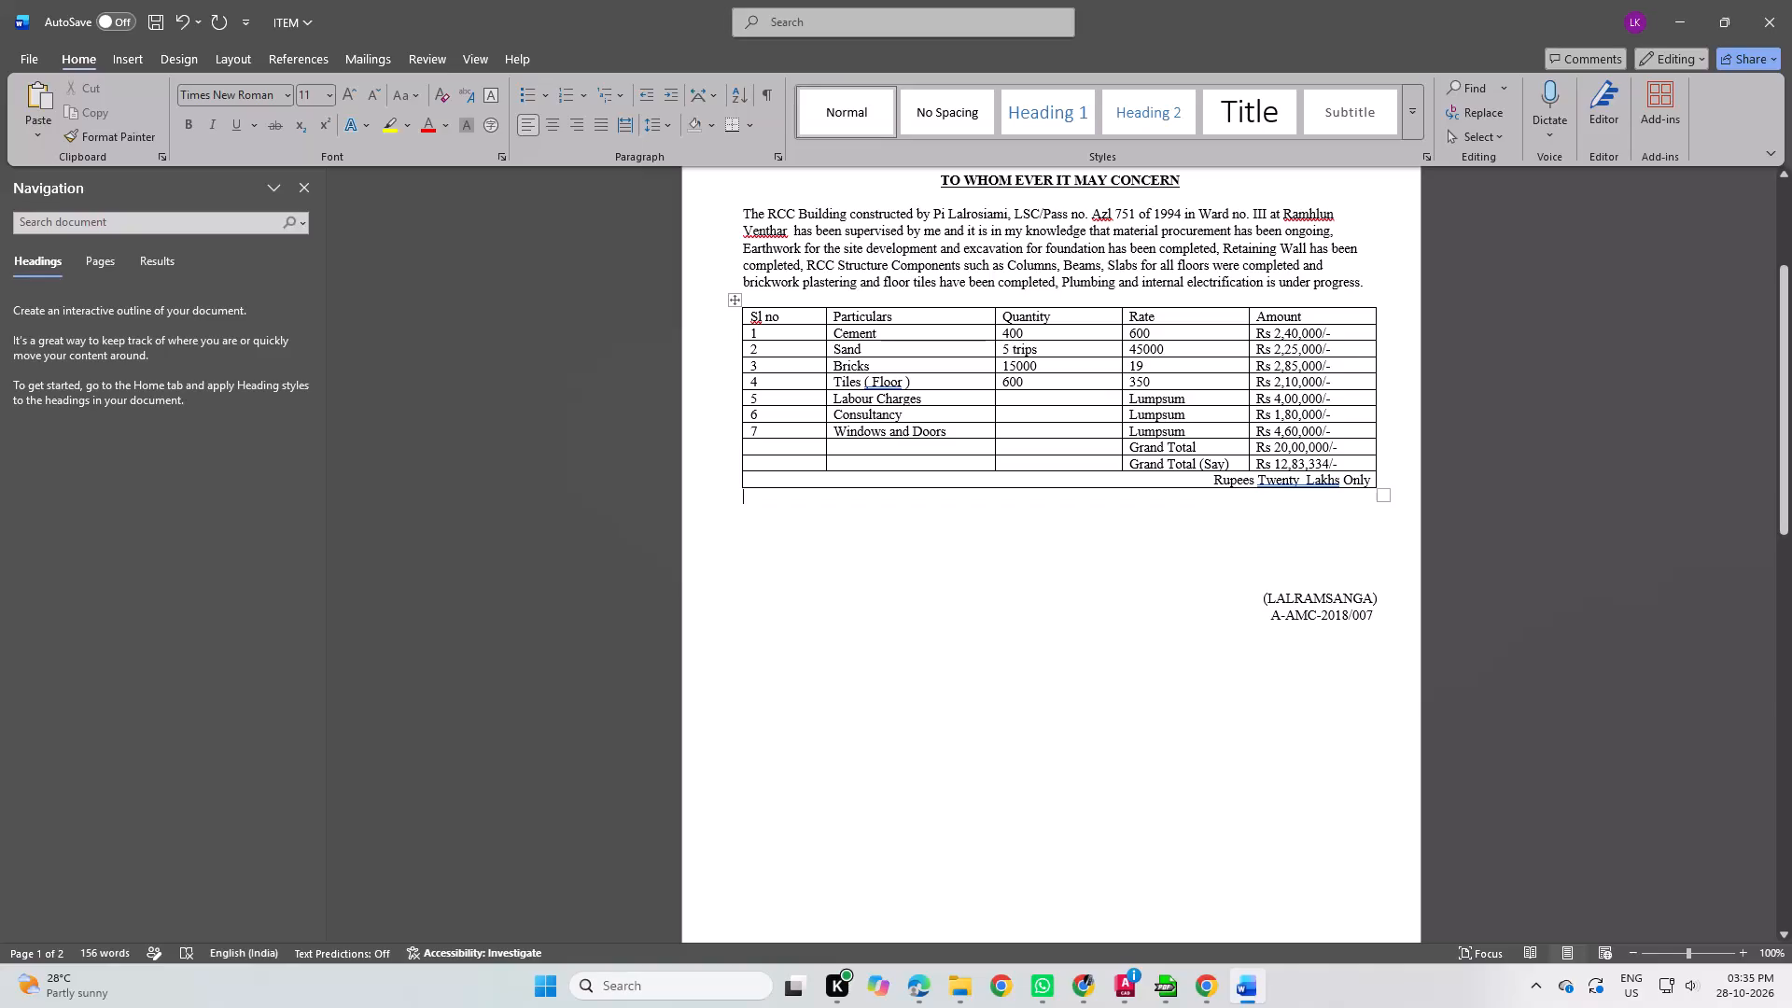
# Delete "and internal electrification" from the certificate's opening paragraph so the last clause reads "Plumbing is under progress".
pyautogui.click(1260, 283)
pyautogui.press('BackSpace')
pyautogui.press('BackSpace')
pyautogui.press('BackSpace')
pyautogui.press('BackSpace')
pyautogui.press('BackSpace')
pyautogui.press('BackSpace')
pyautogui.press('BackSpace')
pyautogui.press('BackSpace')
pyautogui.press('BackSpace')
pyautogui.press('BackSpace')
pyautogui.press('BackSpace')
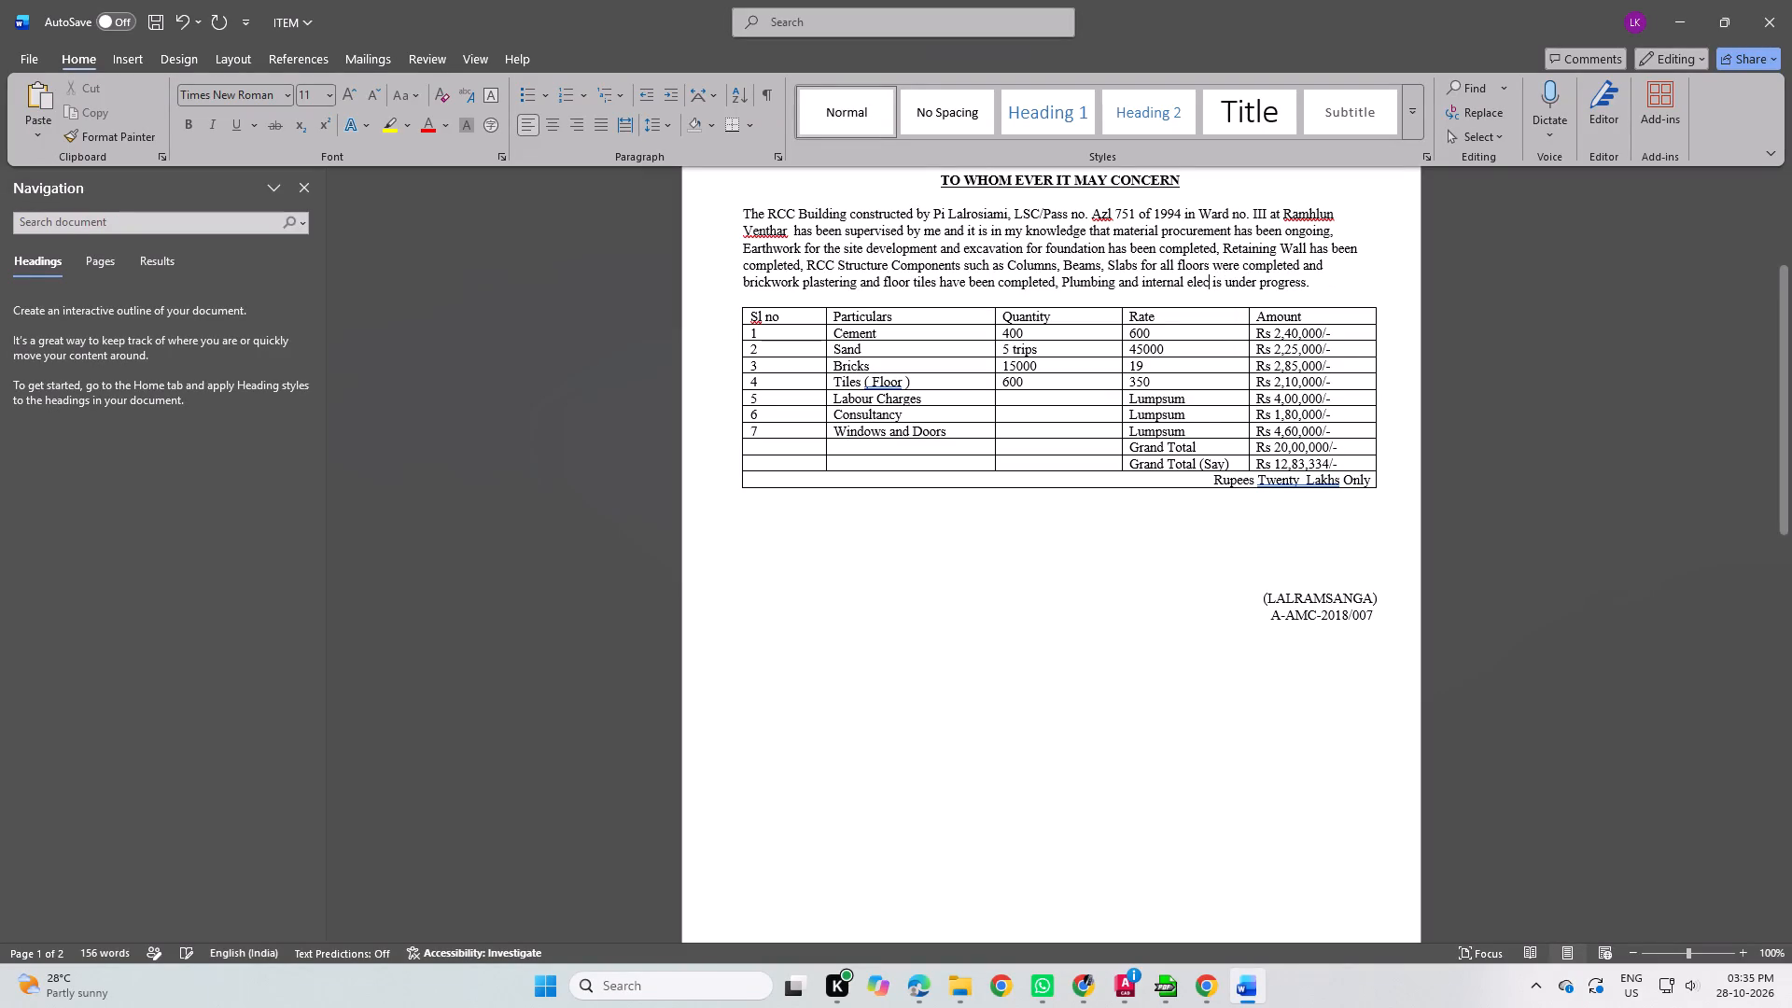
pyautogui.press('BackSpace')
pyautogui.press('BackSpace')
pyautogui.press('BackSpace')
pyautogui.press('BackSpace')
pyautogui.press('BackSpace')
pyautogui.press('BackSpace')
pyautogui.press('BackSpace')
pyautogui.press('BackSpace')
pyautogui.press('BackSpace')
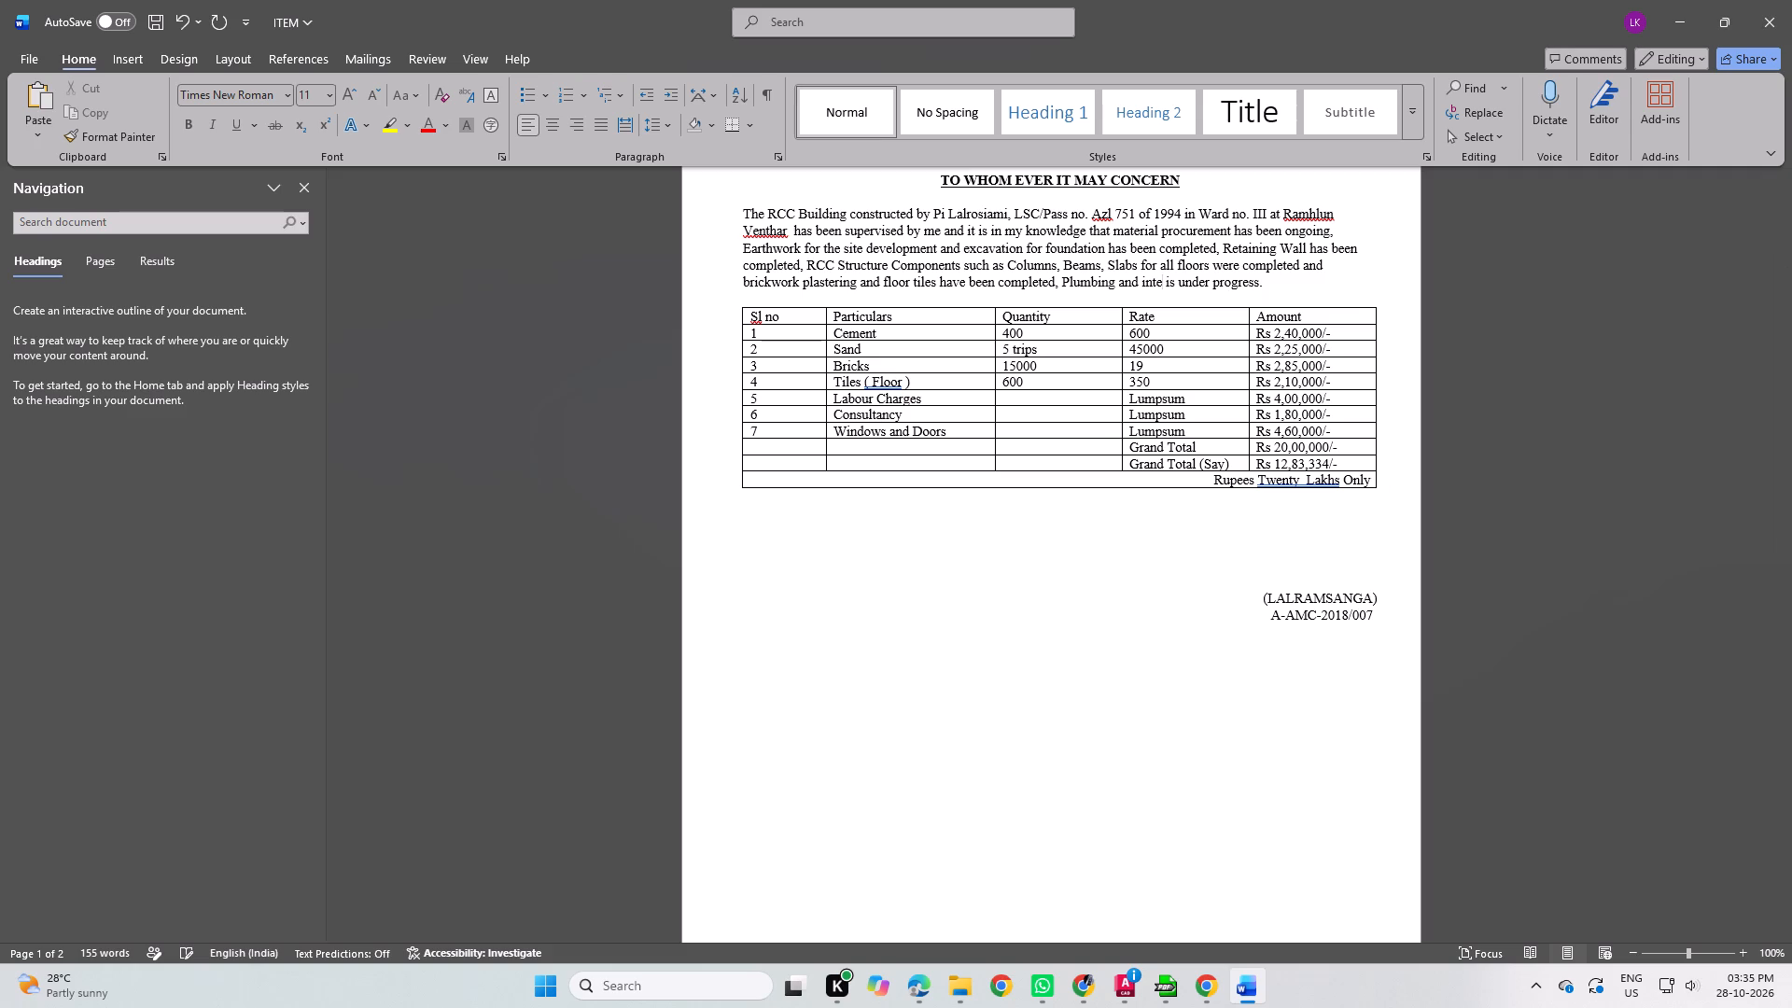
pyautogui.press('BackSpace')
pyautogui.press('BackSpace')
pyautogui.press('BackSpace')
pyautogui.press('BackSpace')
pyautogui.press('BackSpace')
pyautogui.press('BackSpace')
pyautogui.press('BackSpace')
pyautogui.press('BackSpace')
pyautogui.press('BackSpace')
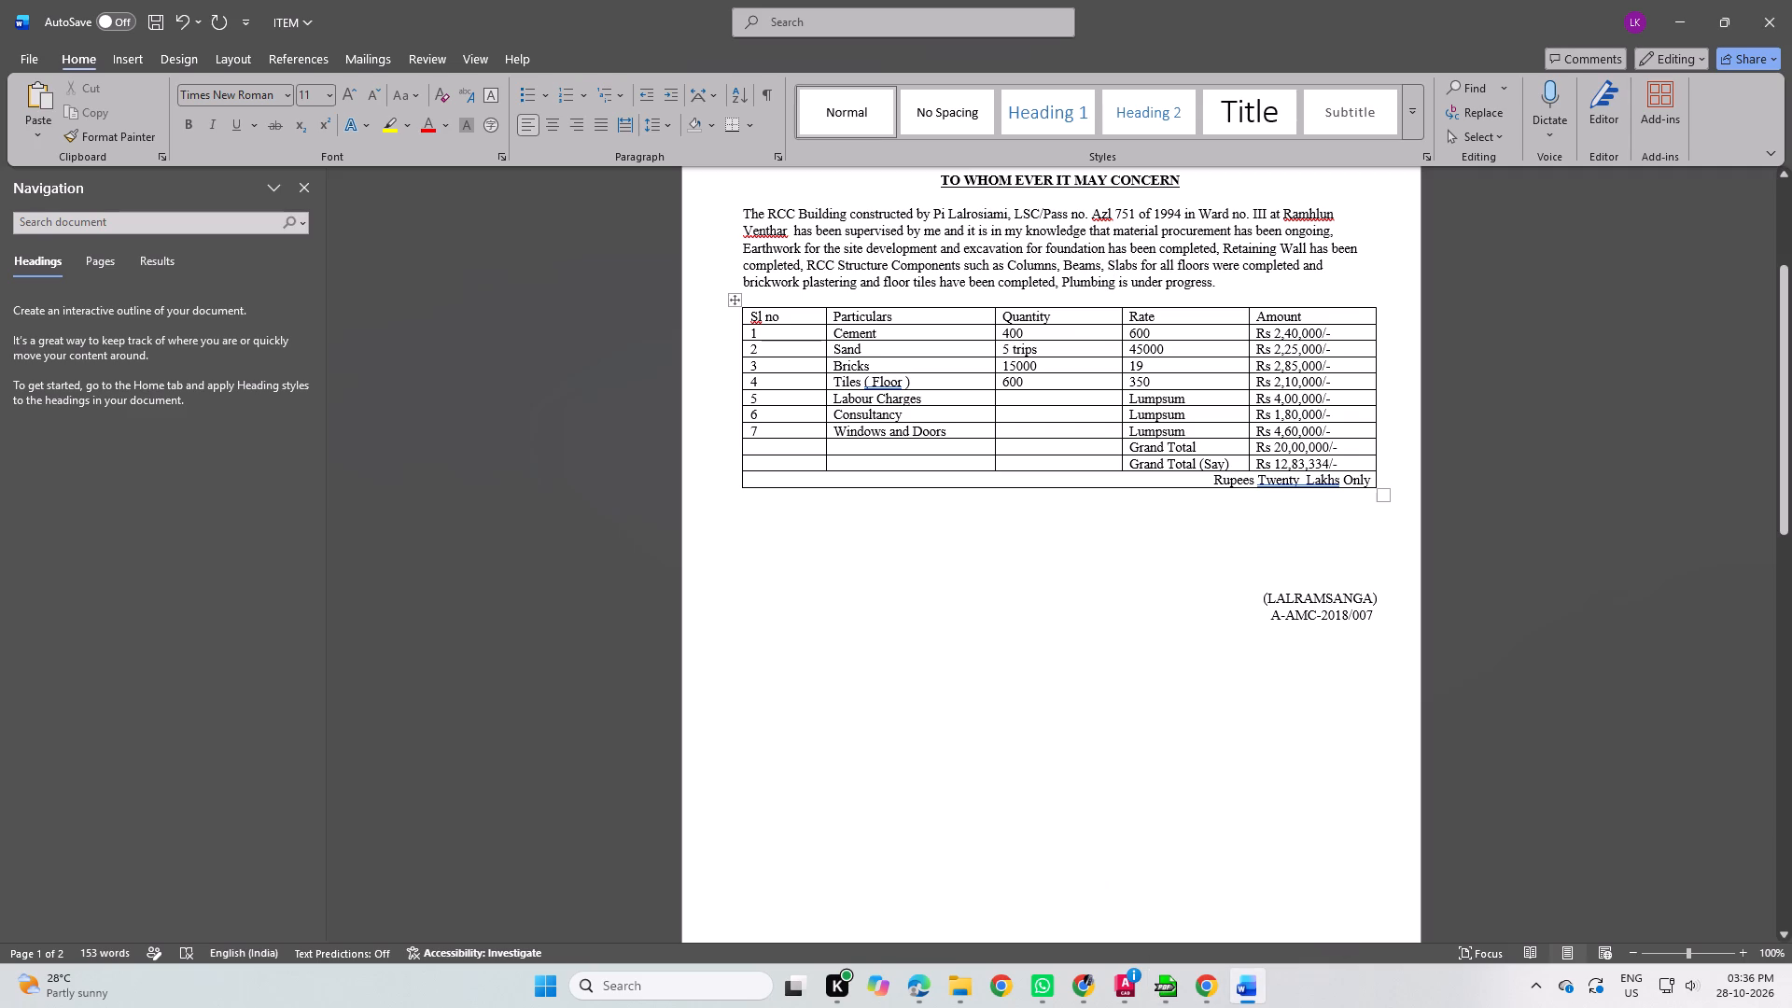
# Place the text cursor after "Cement" in the Particulars column of the cost table's first item row.
pyautogui.click(890, 326)
pyautogui.click(876, 327)
pyautogui.click(886, 333)
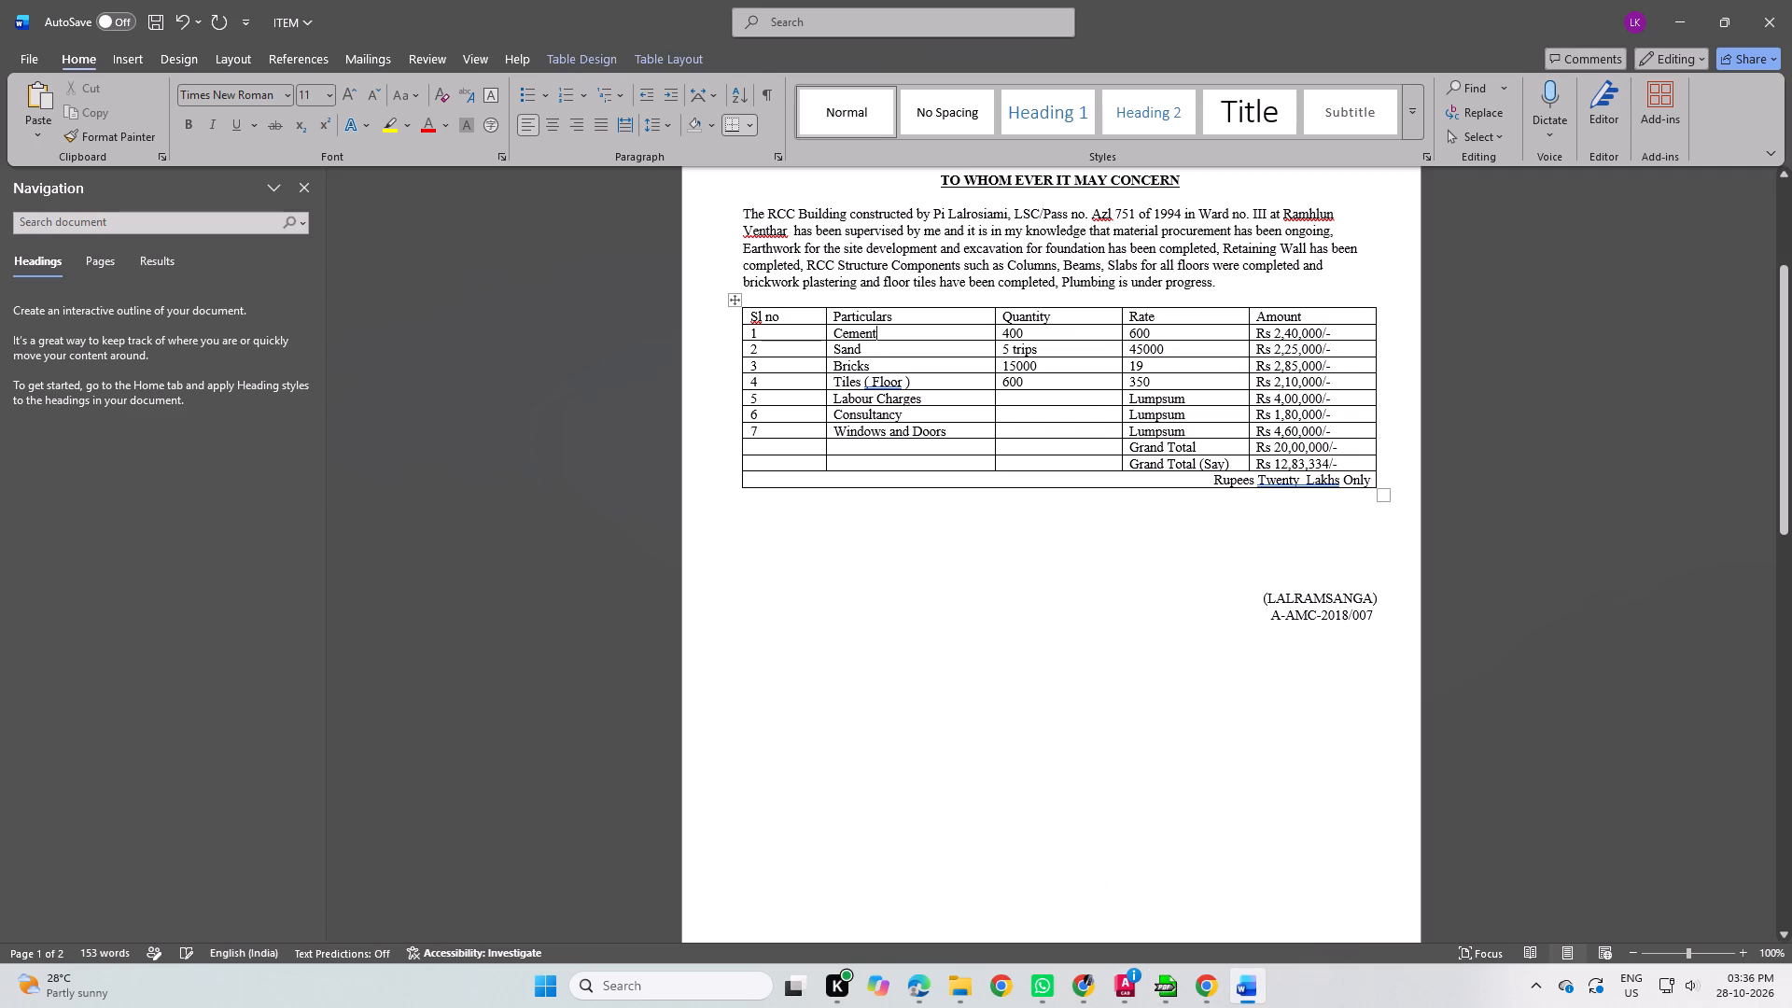
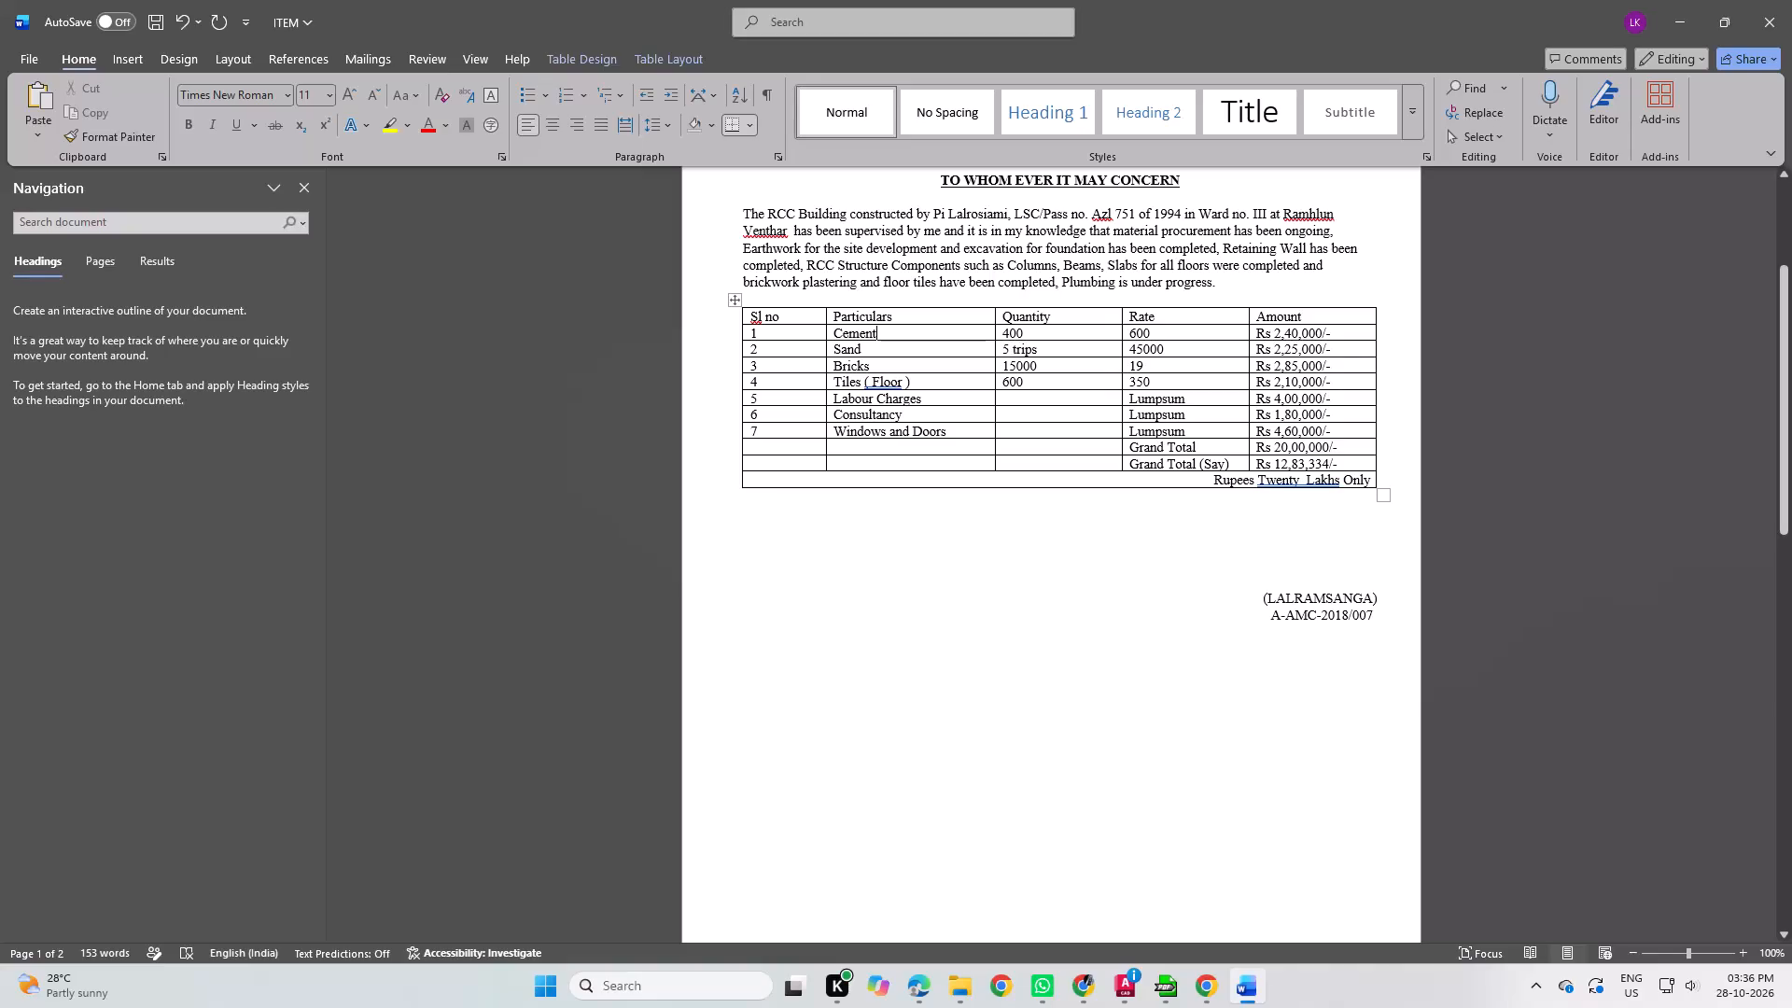
# Replace "Twenty" with "Twelve" in the amount-in-words row of the cost table and remove the extra space before "Lakhs".
pyautogui.click(1297, 481)
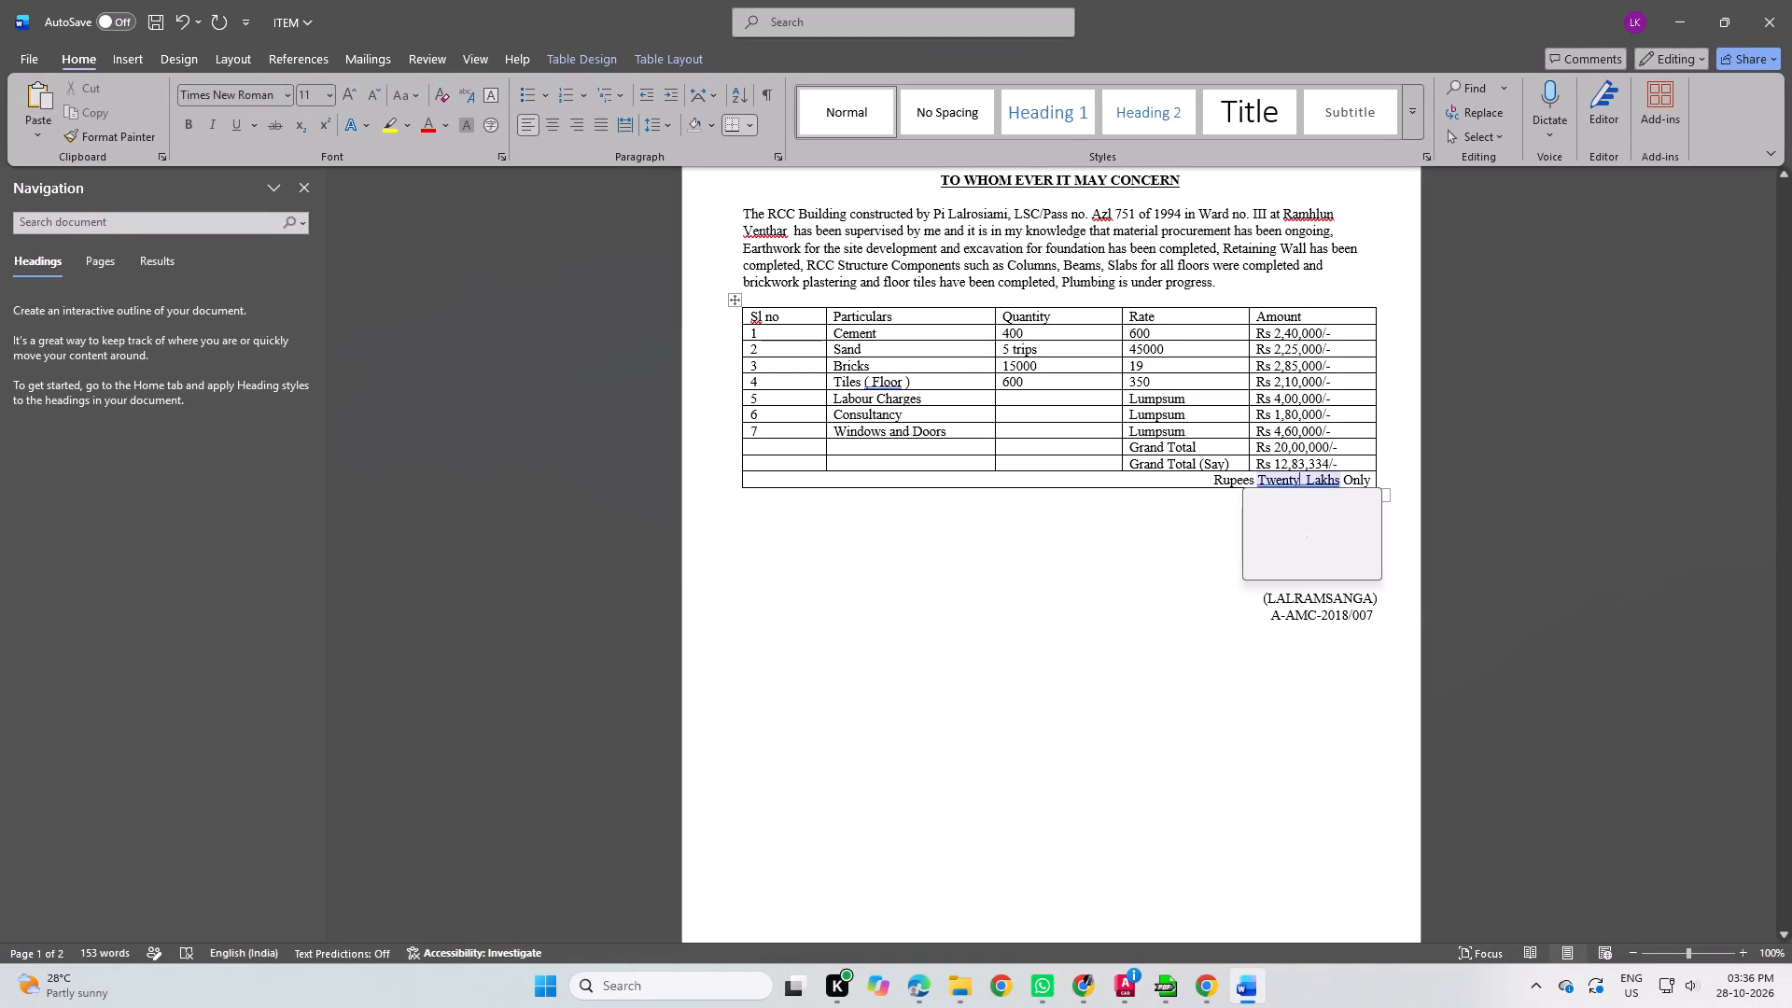
pyautogui.press('BackSpace')
pyautogui.press('BackSpace')
pyautogui.press('BackSpace')
pyautogui.press('BackSpace')
pyautogui.press('BackSpace')
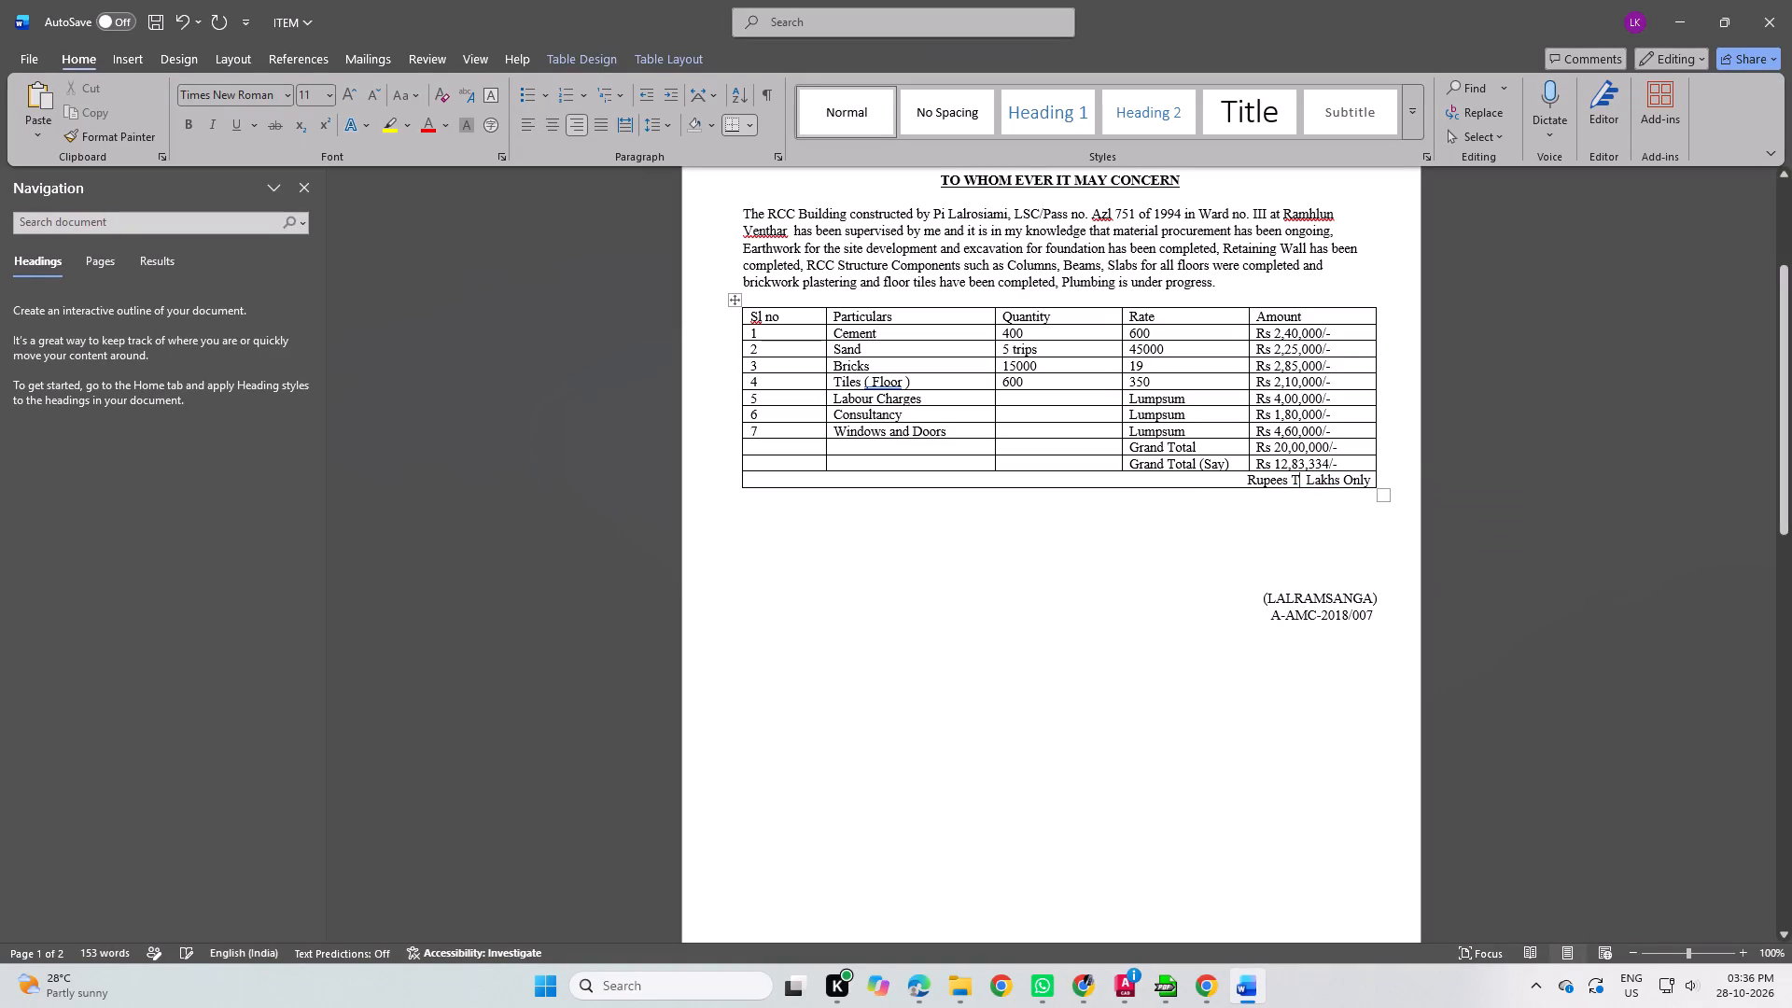
pyautogui.press('BackSpace')
pyautogui.hotkey('shift', 't')
pyautogui.press('h')
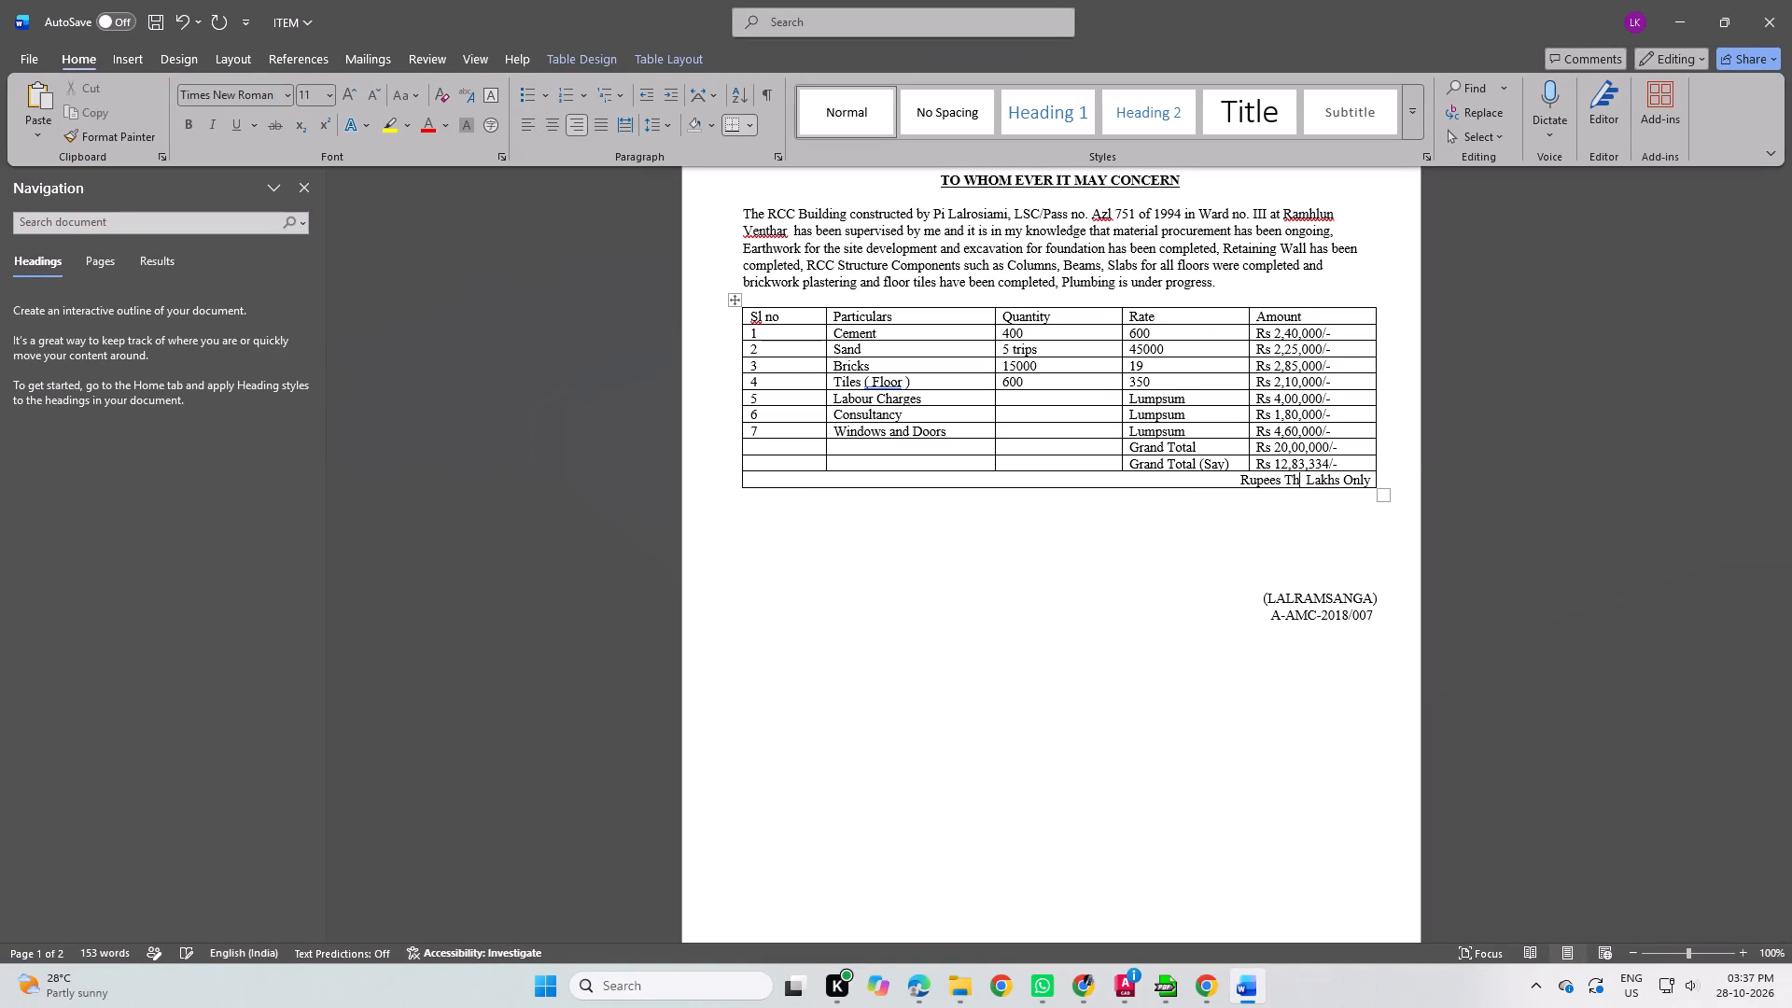
pyautogui.press('BackSpace')
pyautogui.write('we')
pyautogui.press('l')
pyautogui.write('ve')
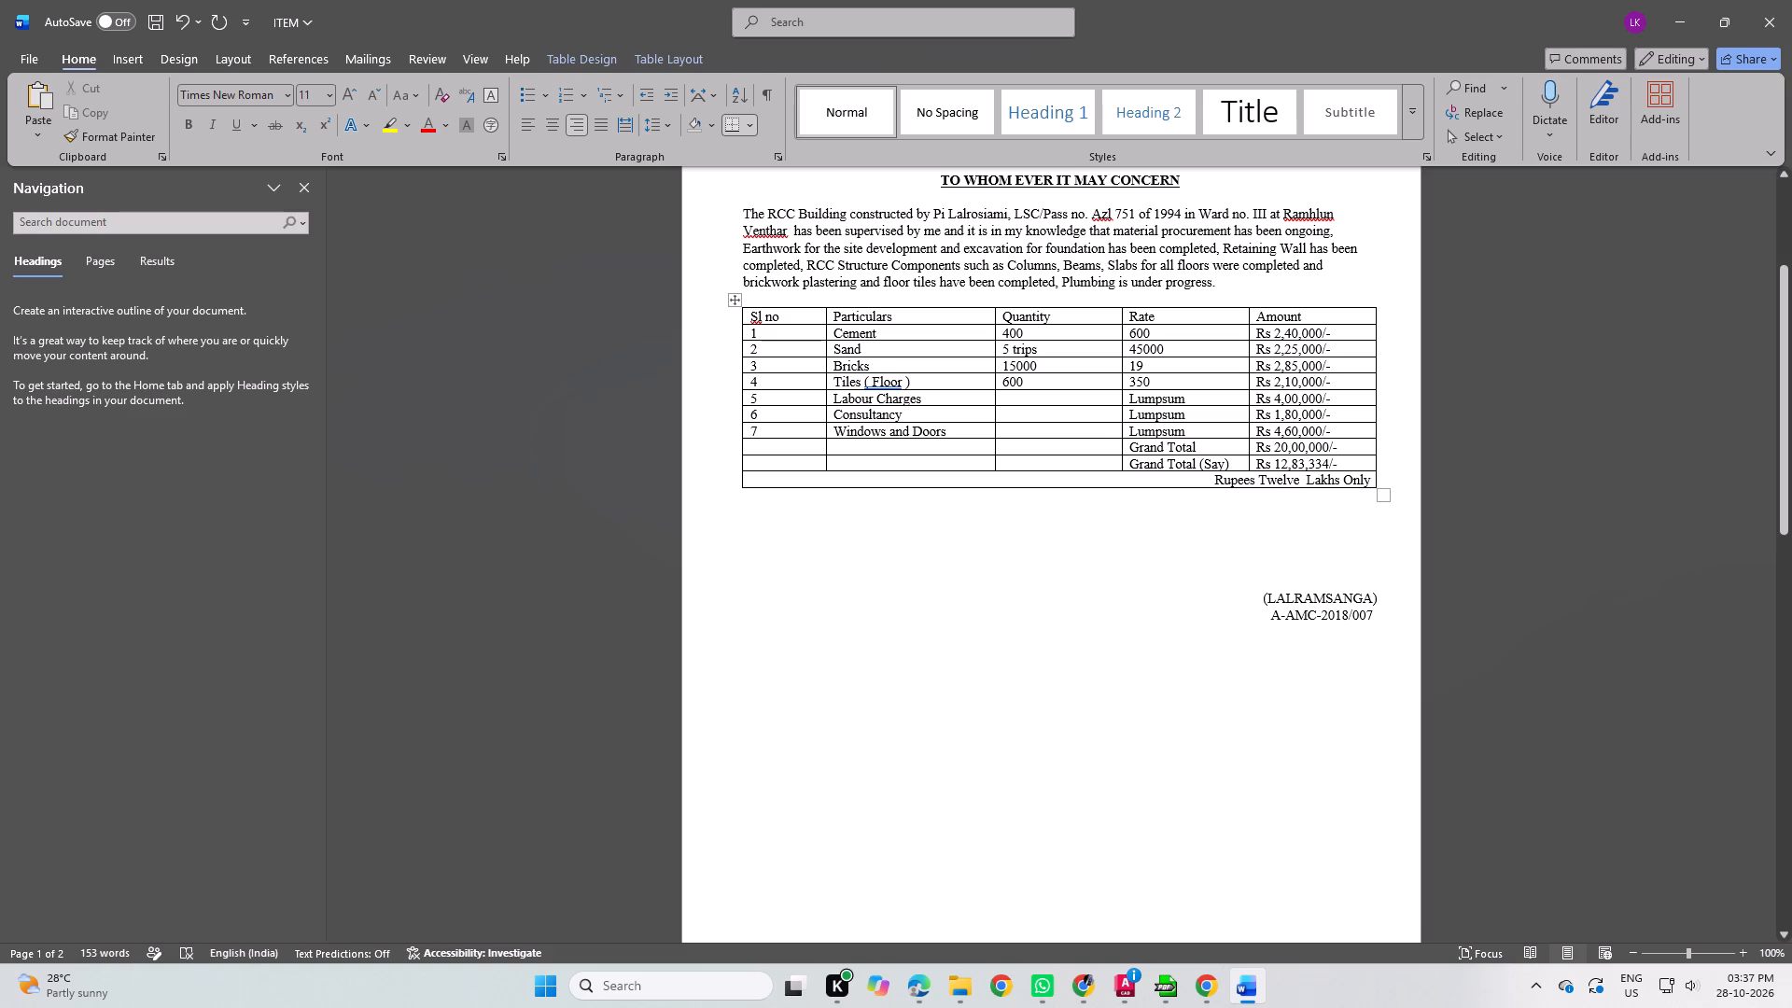
pyautogui.click(1308, 480)
pyautogui.press('BackSpace')
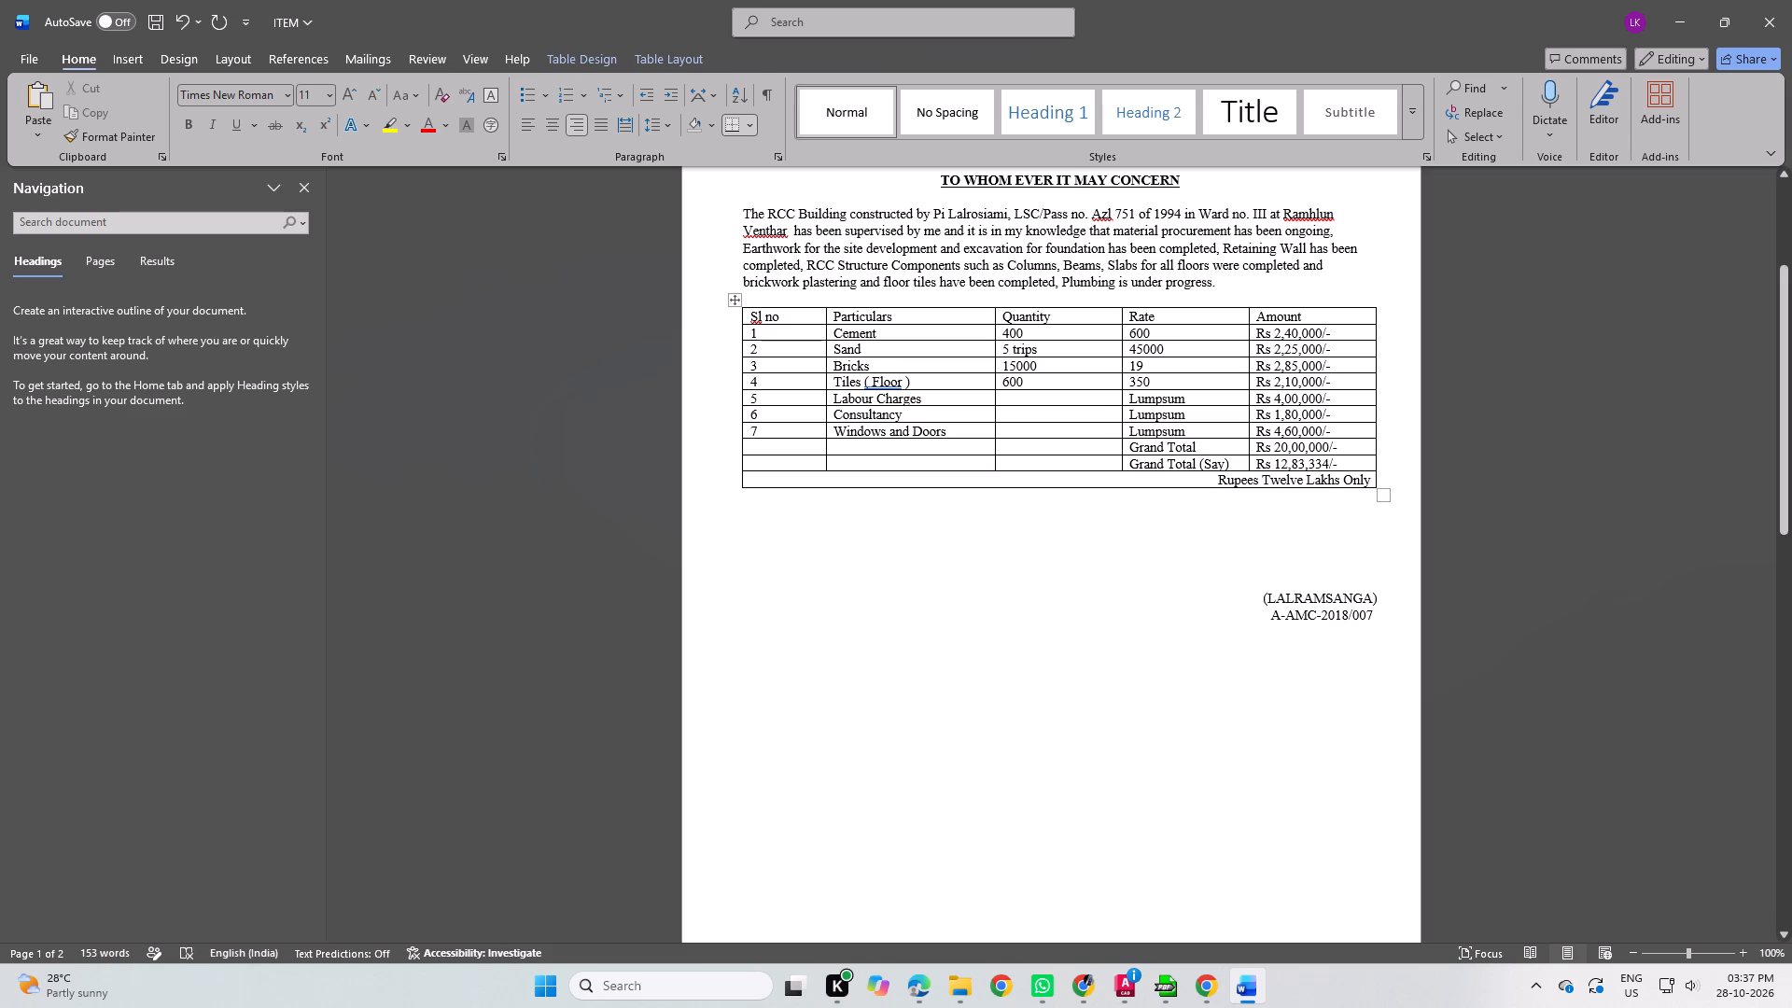
# Insert "Eighty Three Thousand Three Hundred Thirty Four" between "Lakhs" and "Only" in the cost table's amount-in-words row.
pyautogui.click(1343, 483)
pyautogui.write('Eighty Three')
pyautogui.press('space')
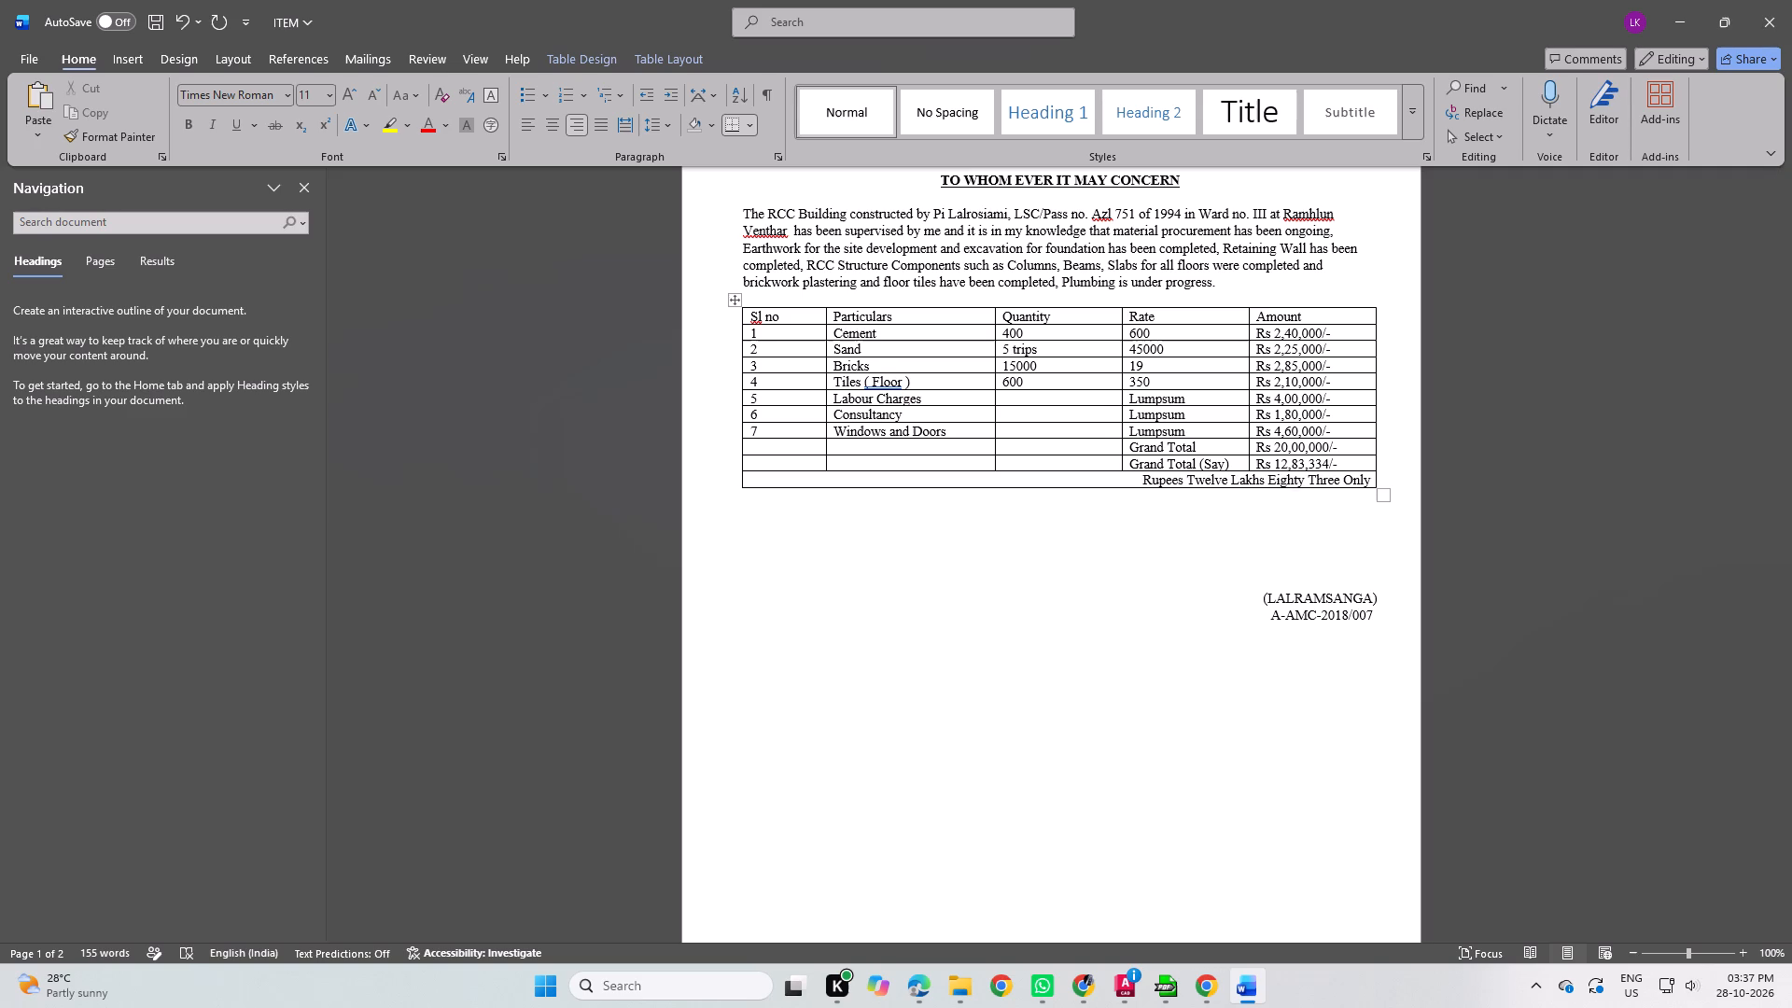
pyautogui.write('th')
pyautogui.press('BackSpace')
pyautogui.press('BackSpace')
pyautogui.write('Thousand')
pyautogui.press('space')
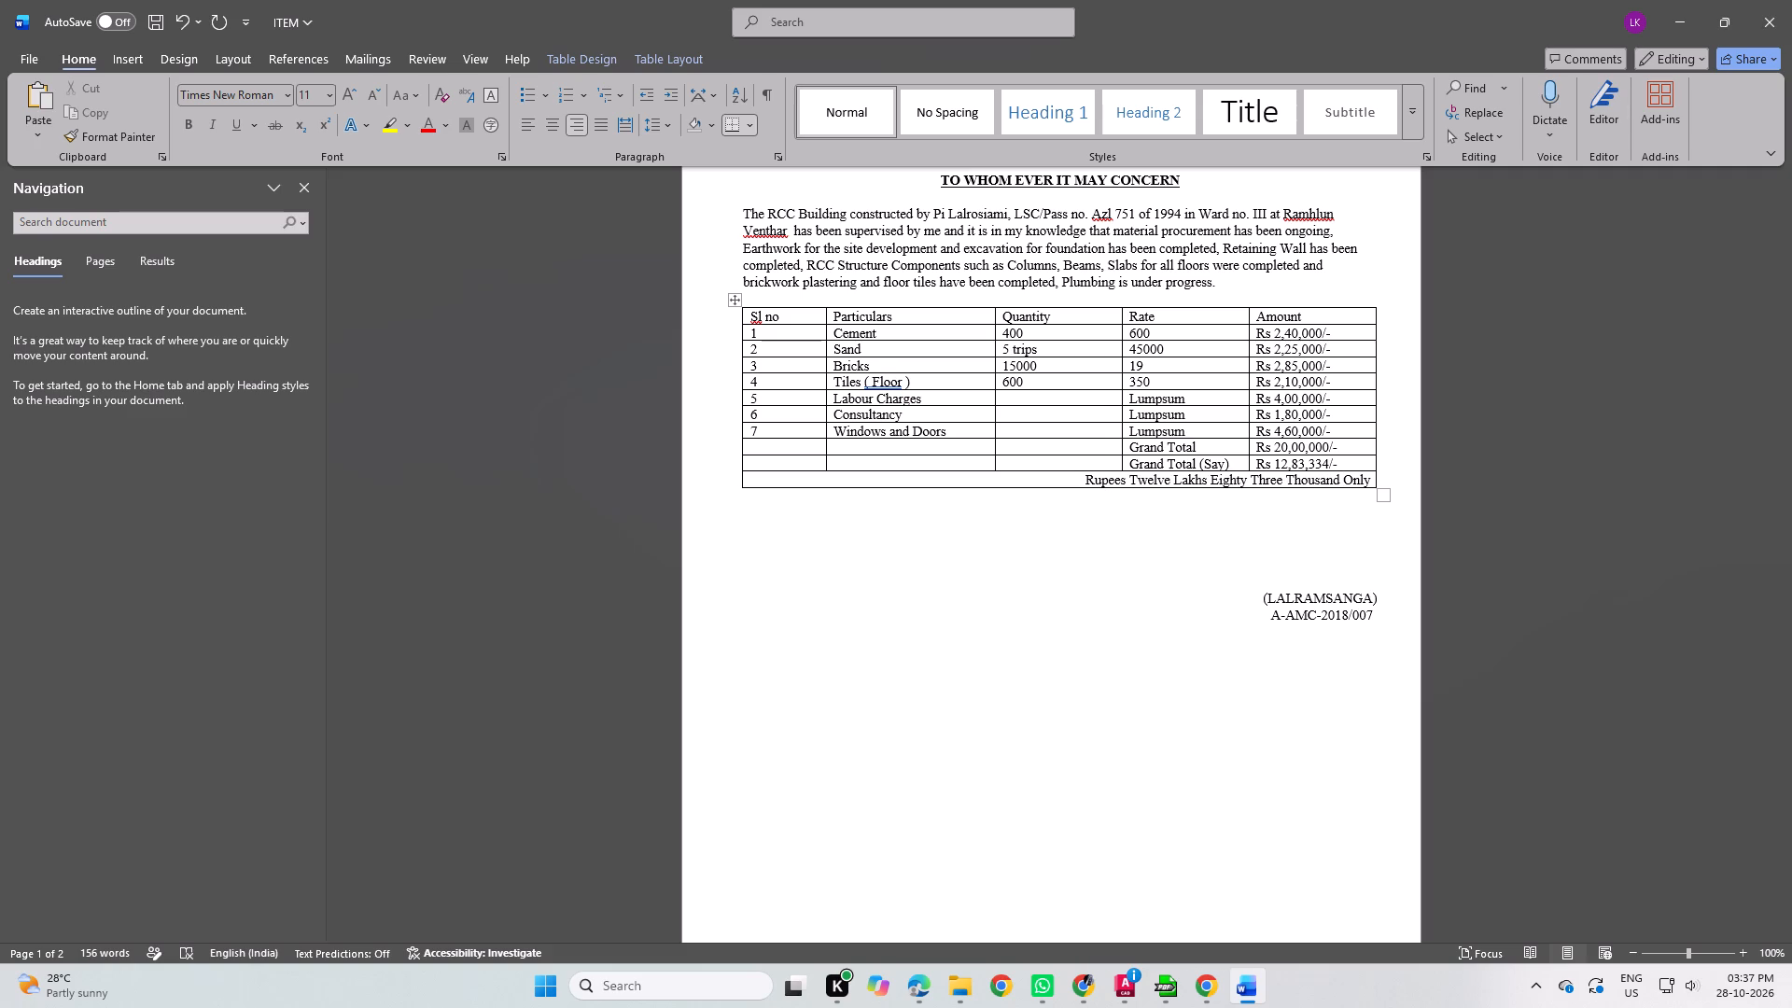
pyautogui.write('Three')
pyautogui.press('space')
pyautogui.write('Hun')
pyautogui.write('dred')
pyautogui.press('space')
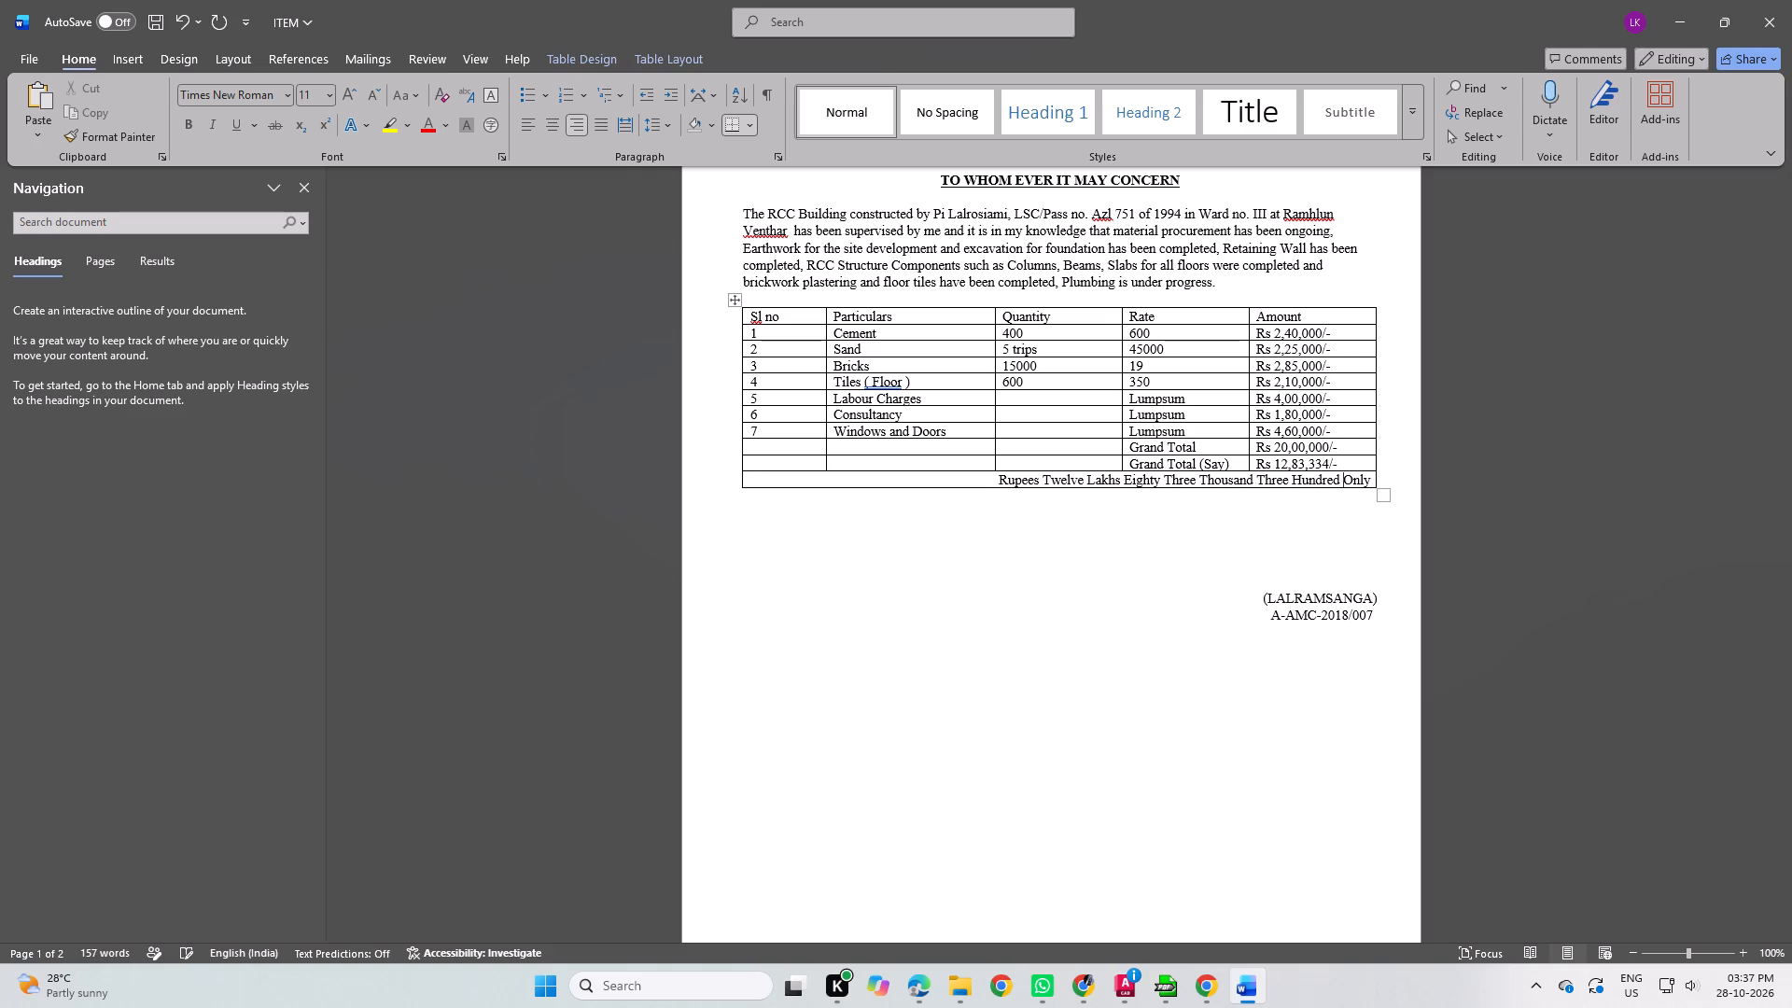
pyautogui.write('Thri')
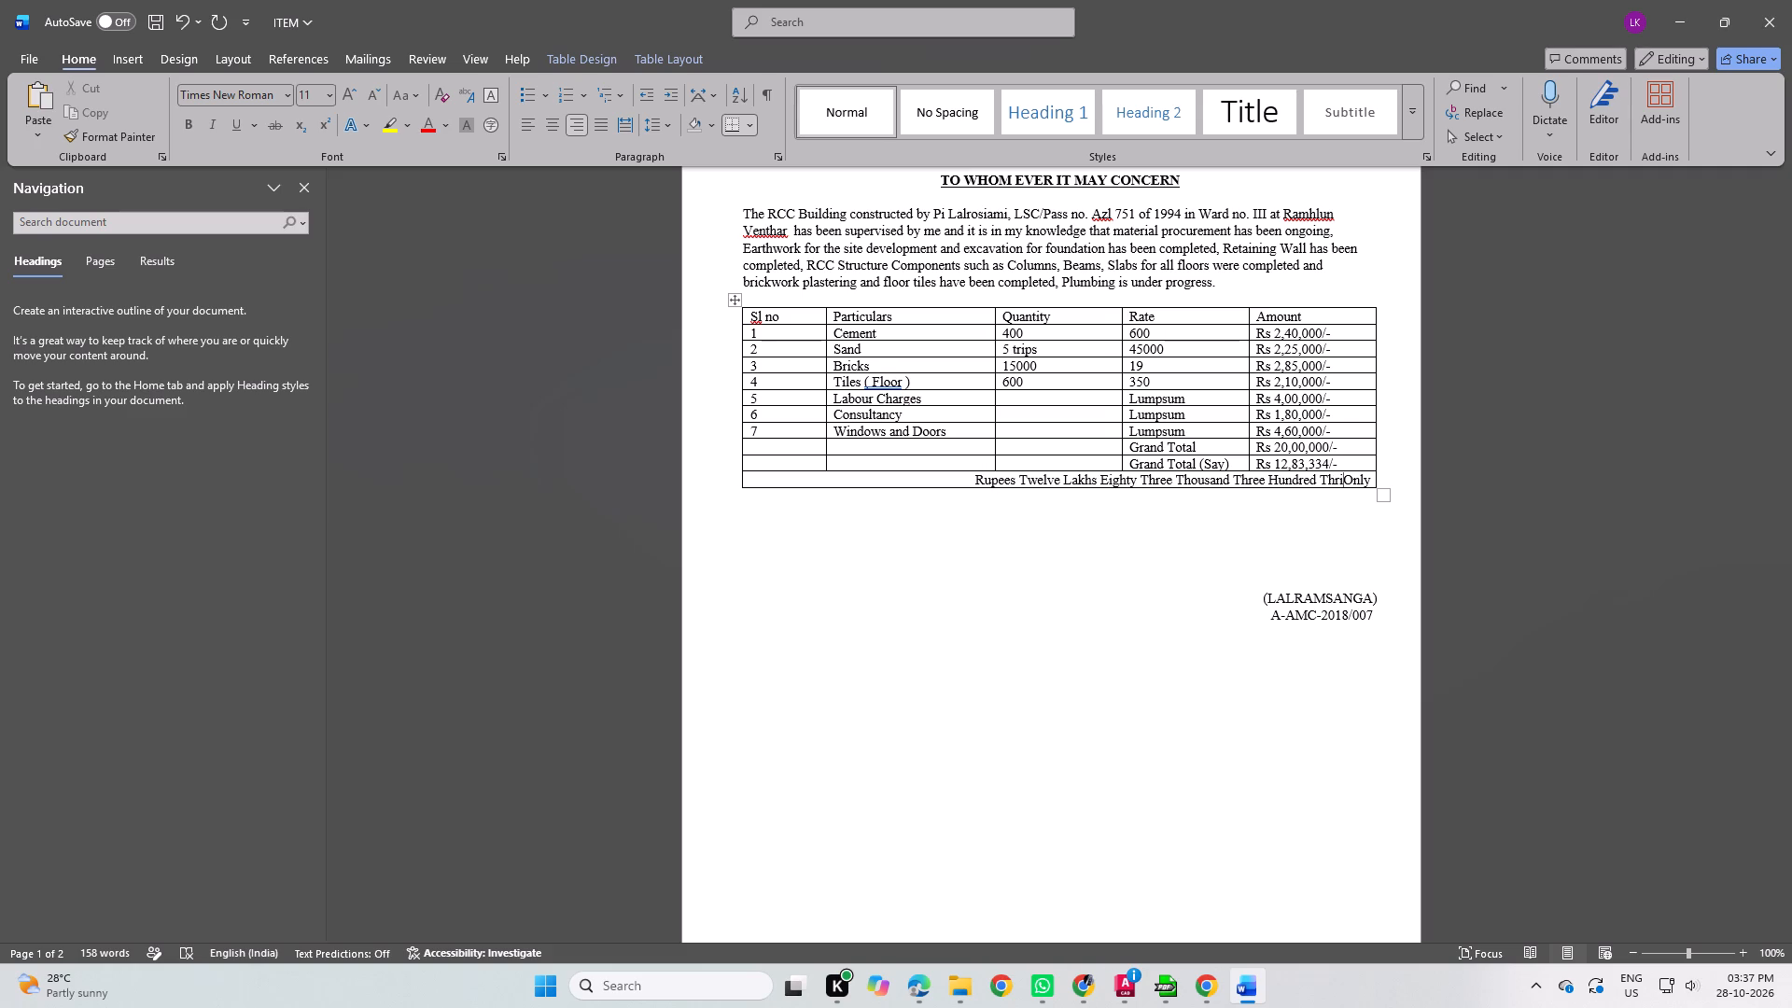
pyautogui.press('BackSpace')
pyautogui.press('BackSpace')
pyautogui.press('r')
pyautogui.press('BackSpace')
pyautogui.write('irty')
pyautogui.press('space')
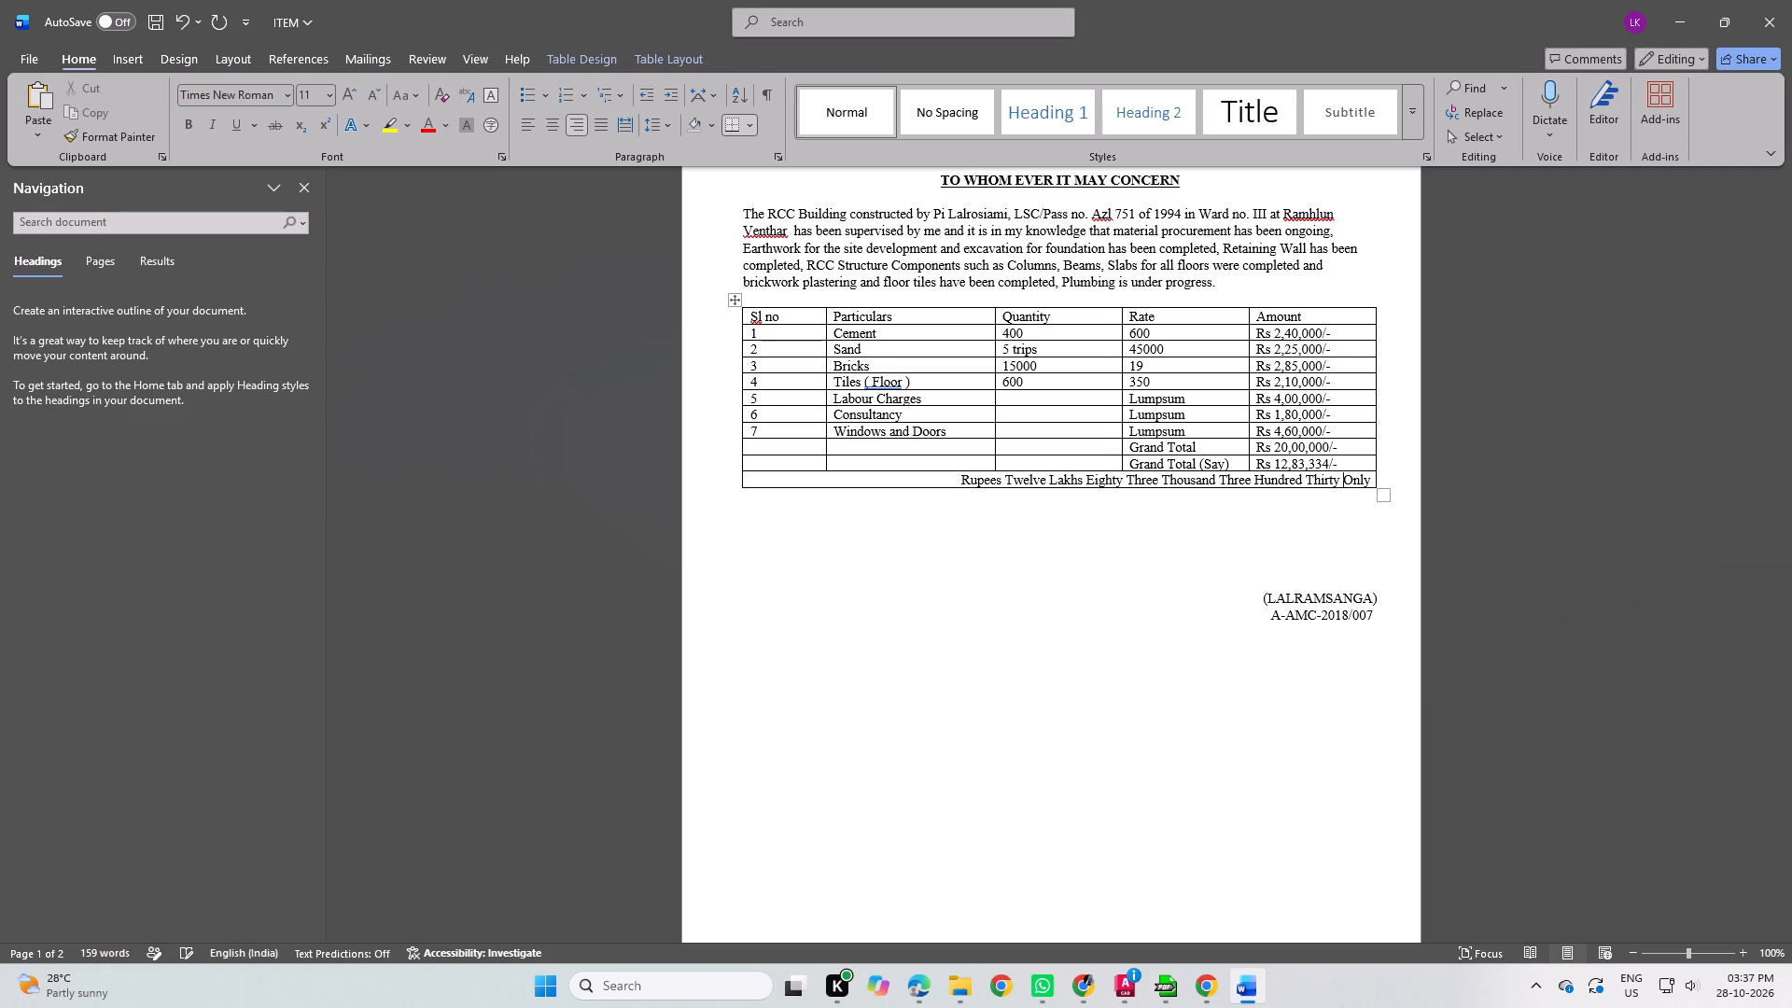
pyautogui.write('Four')
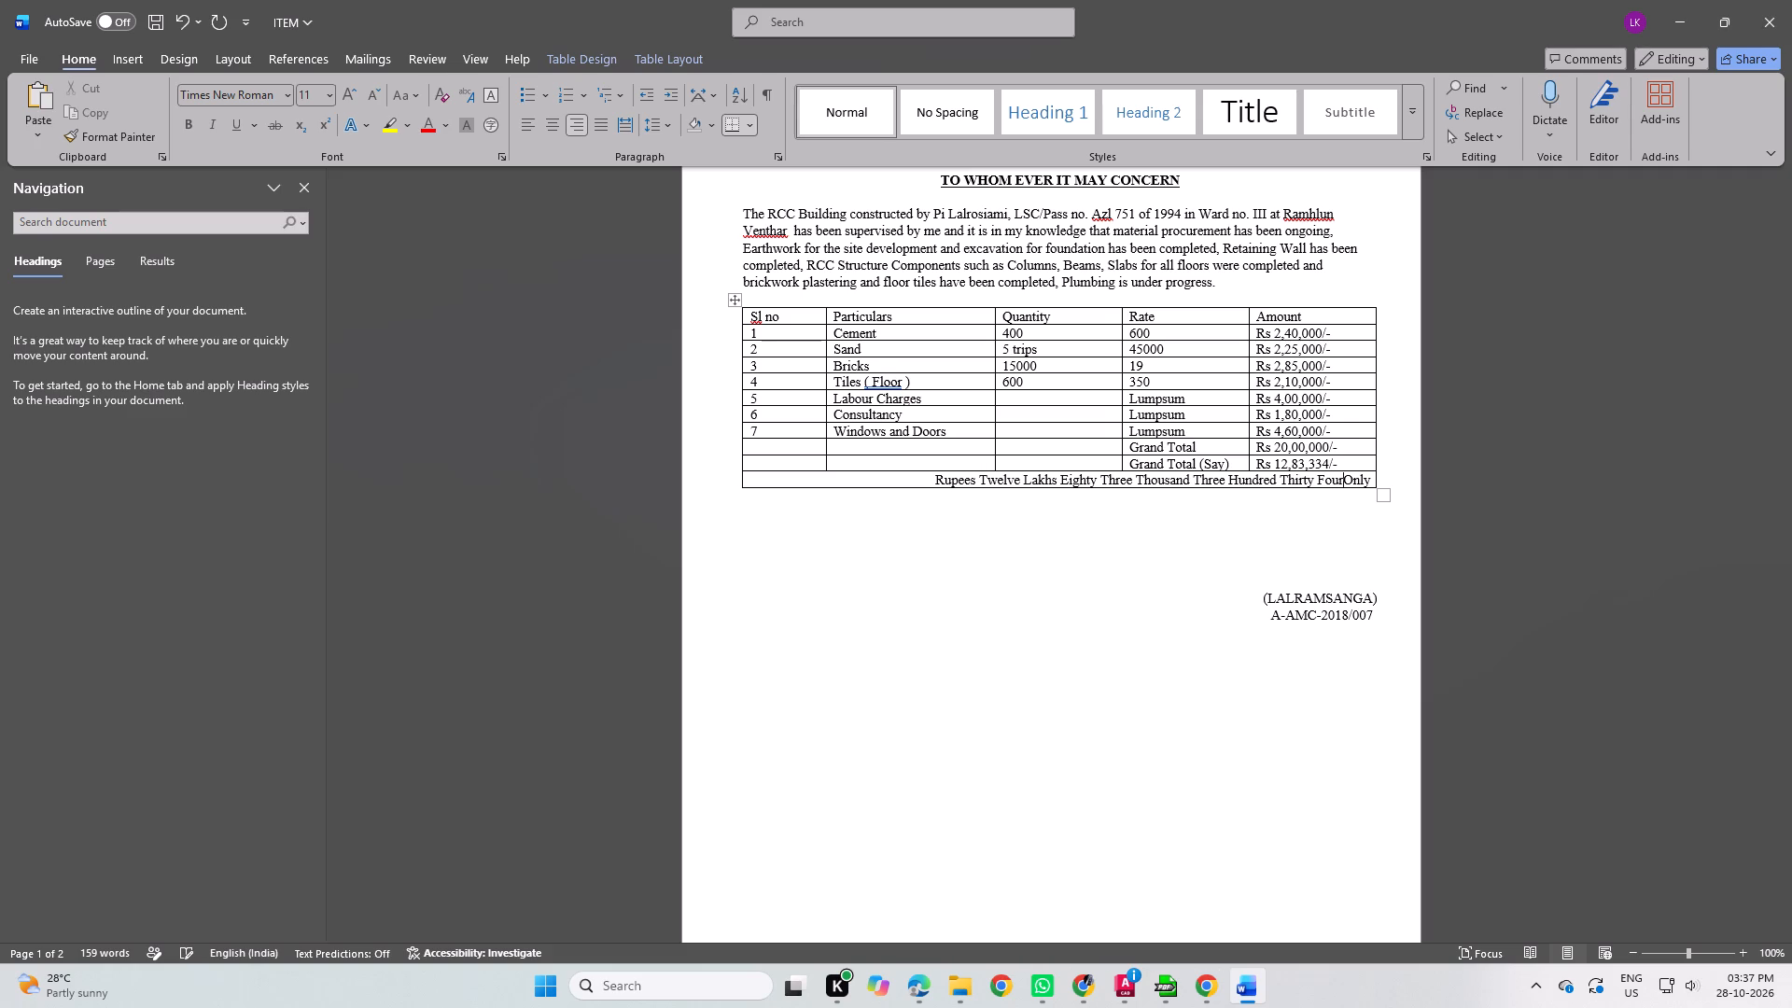
pyautogui.press('space')
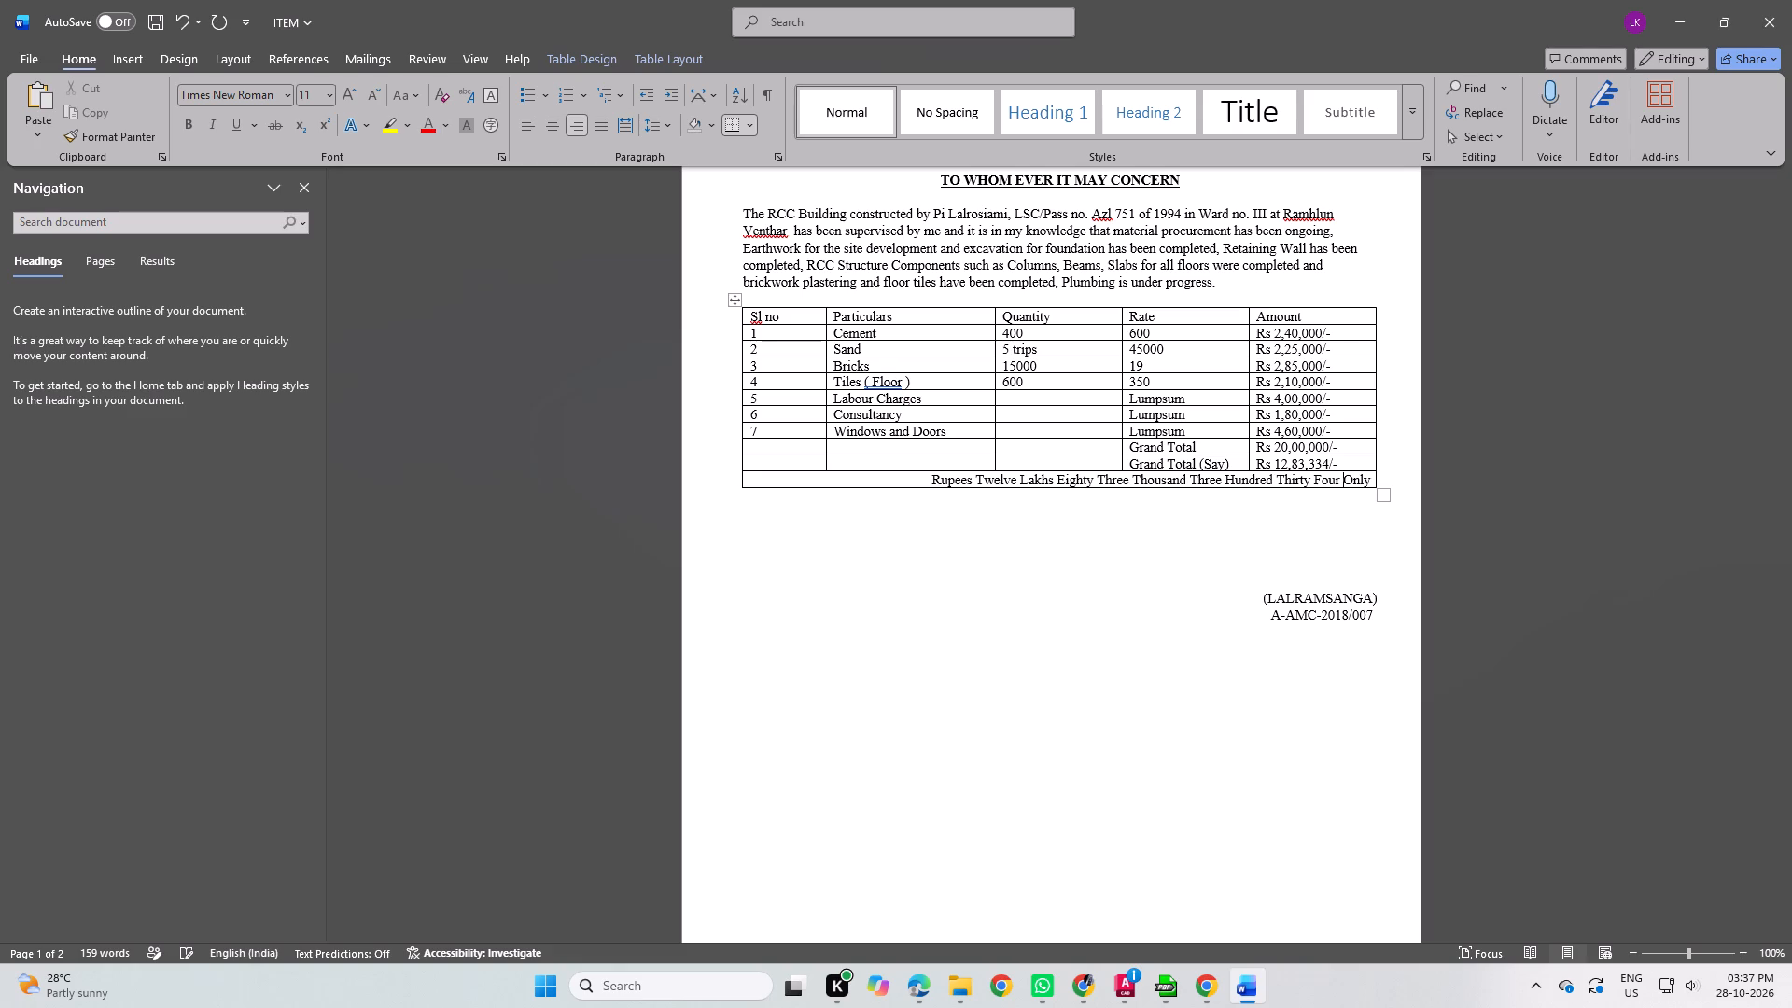
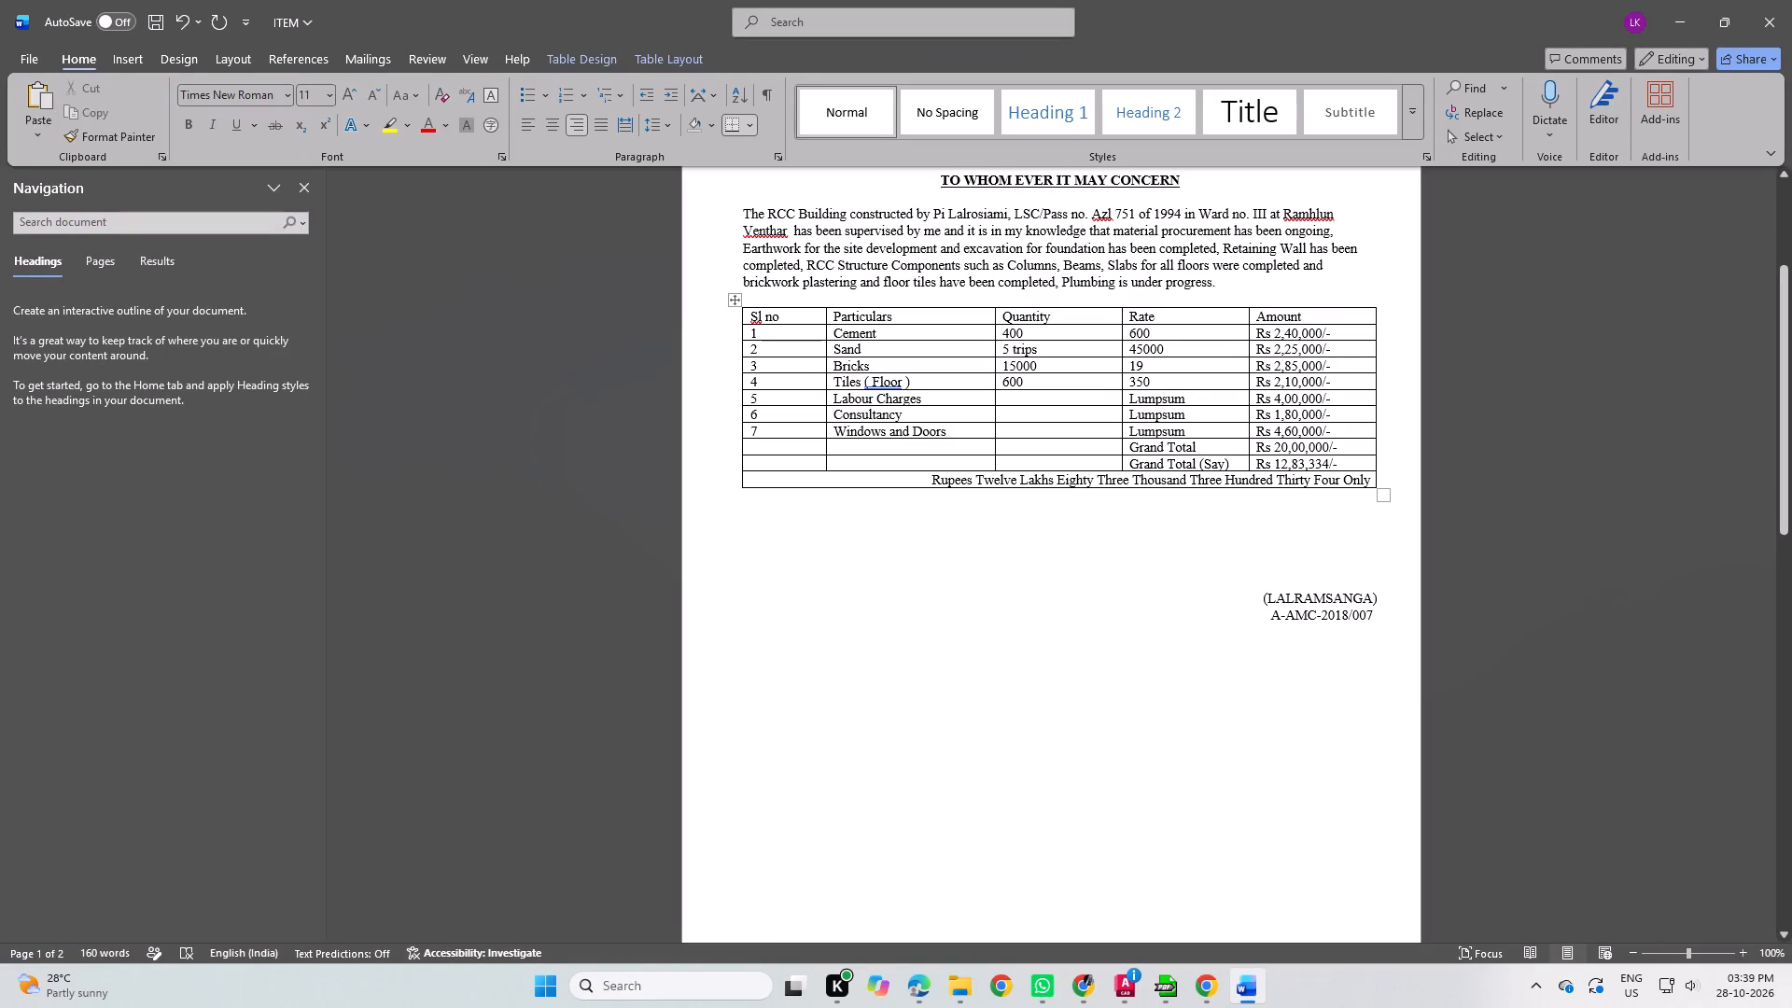
# Replace "Cement" with "MDF Board" in the Particulars column of row 1 in the cost table.
pyautogui.moveTo(881, 332); pyautogui.dragTo(833, 332)
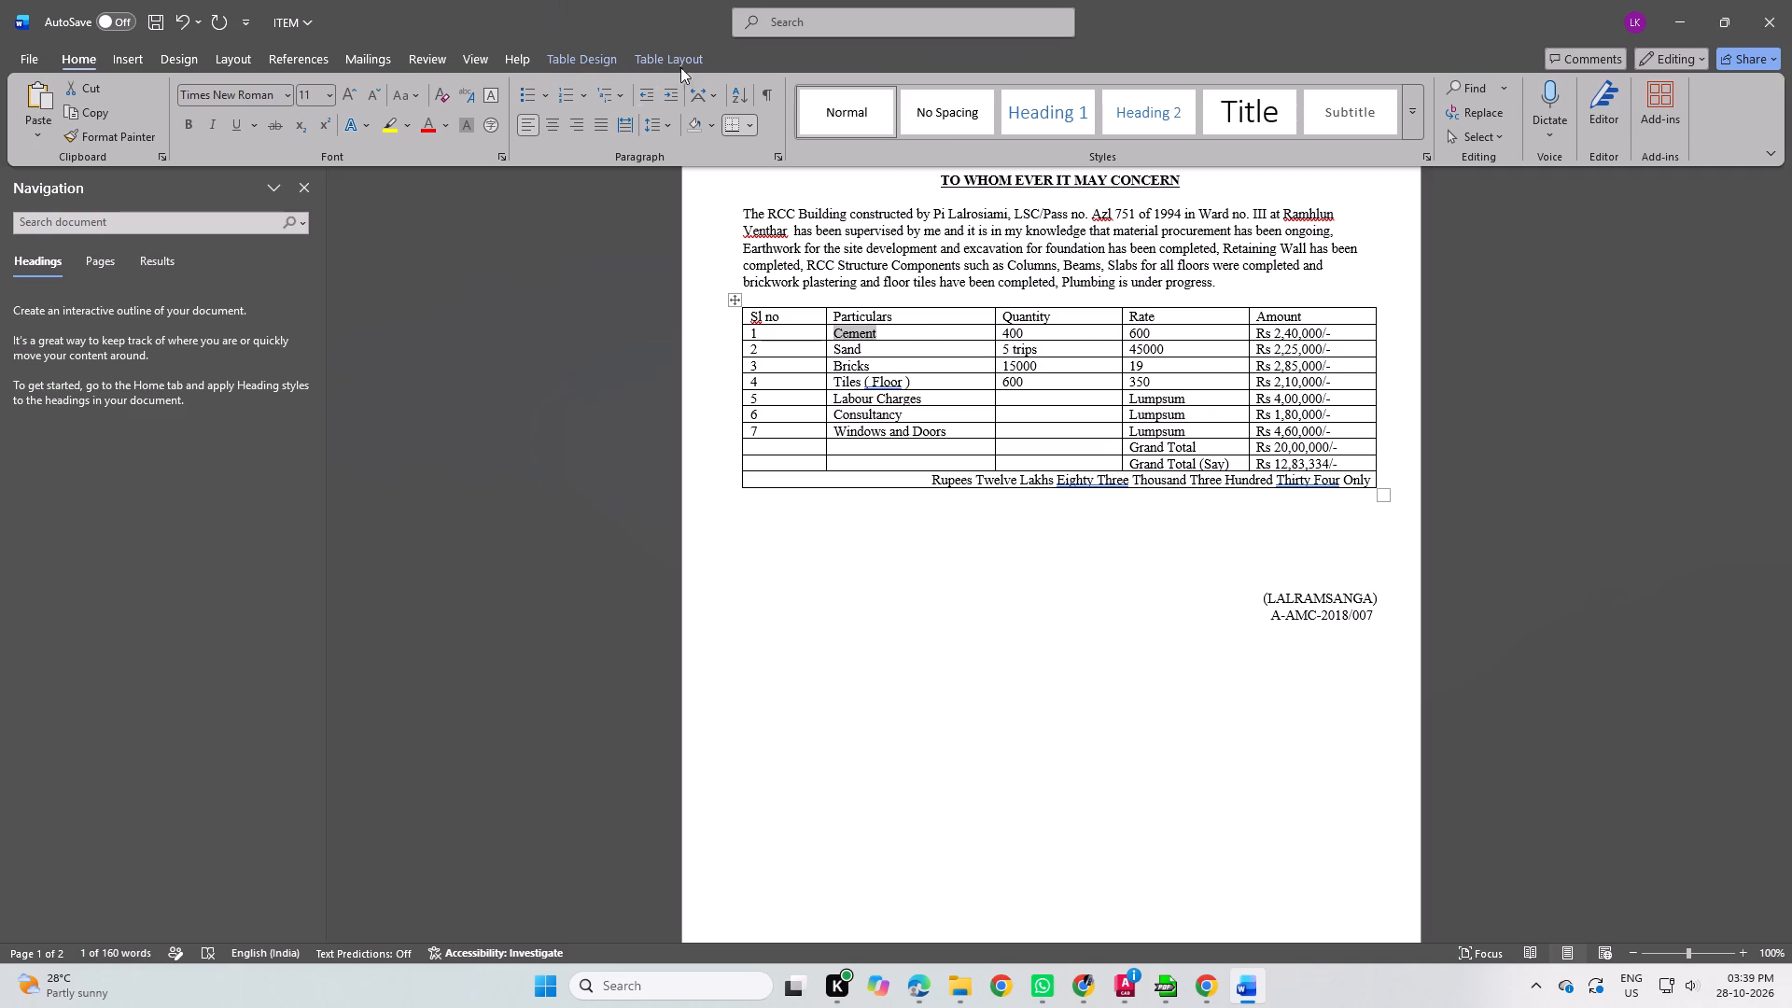
pyautogui.hotkey('shift', 'm')
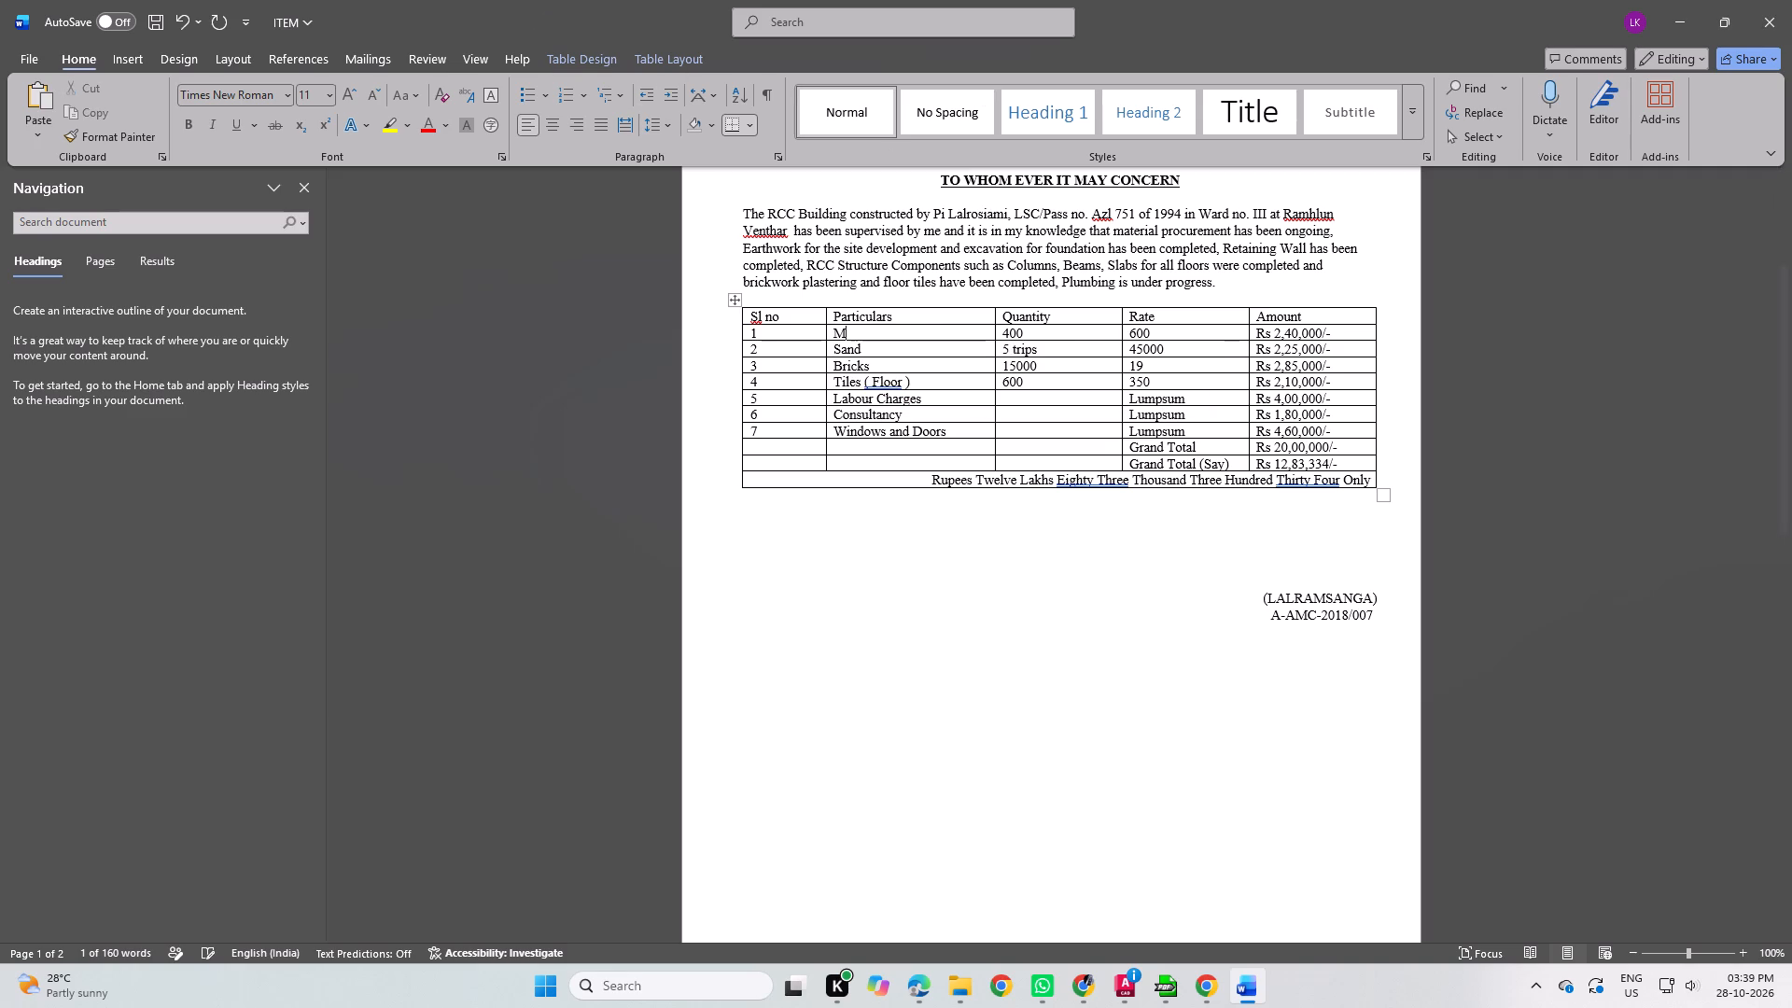
pyautogui.write('DF')
pyautogui.press('space')
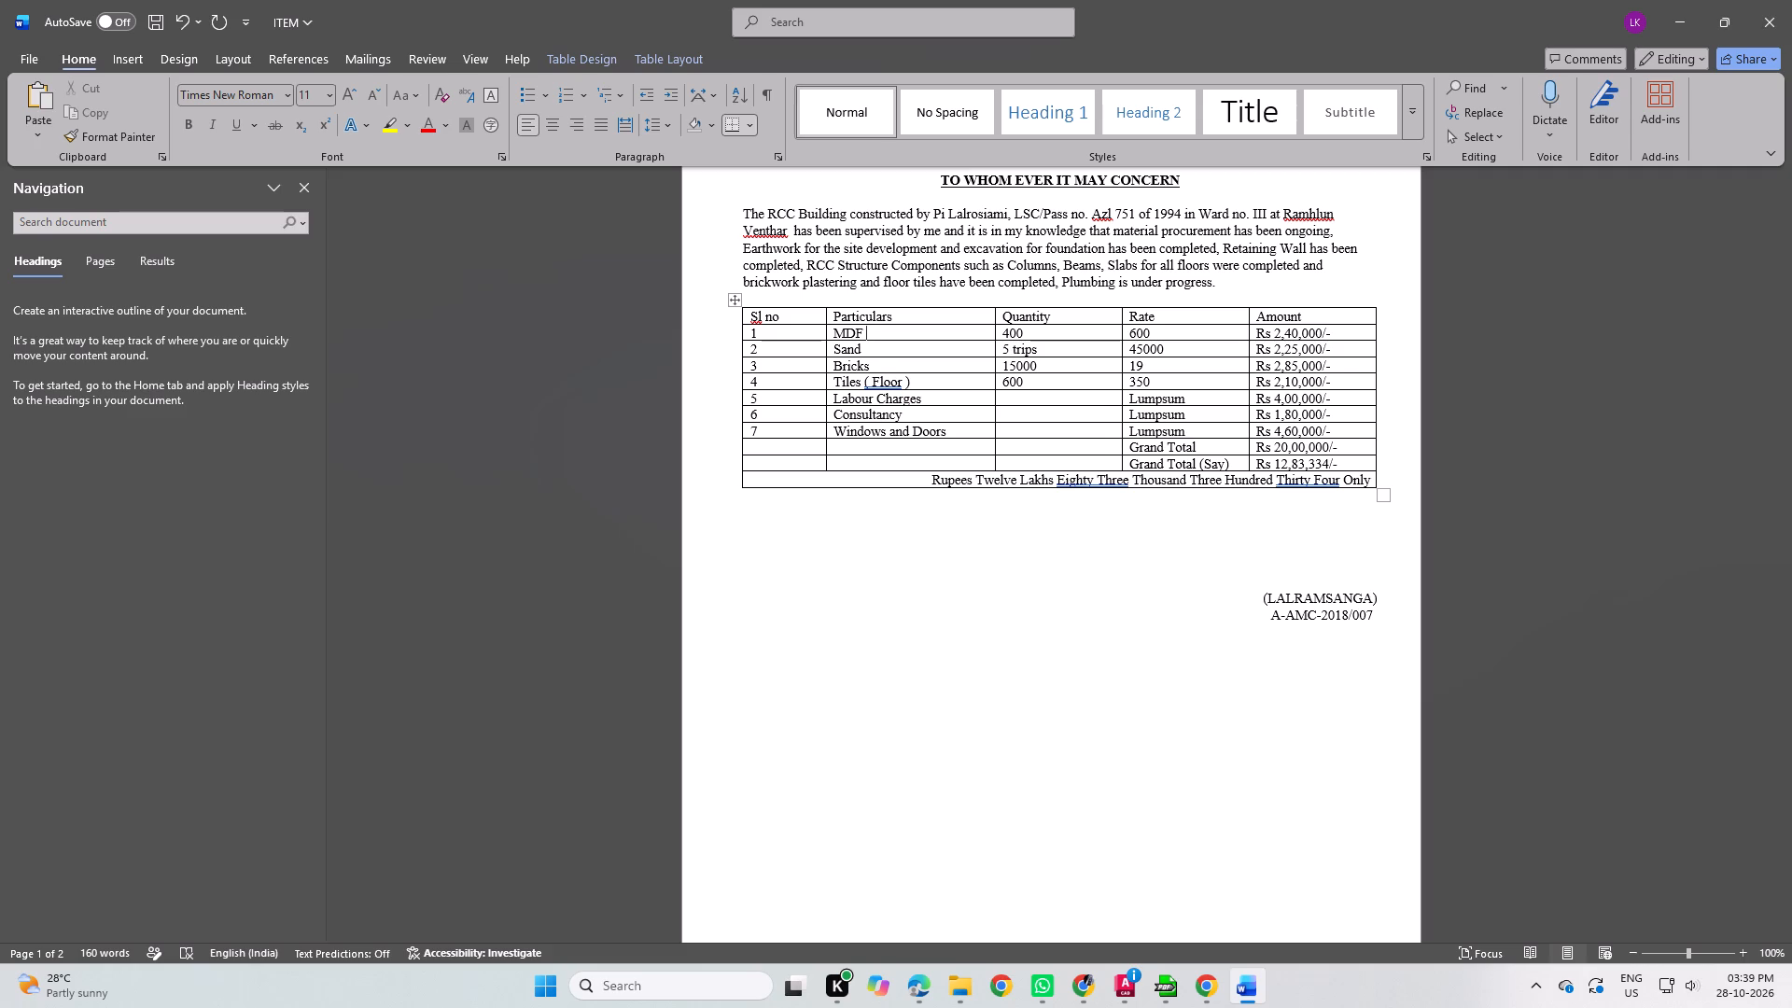
pyautogui.write('Board')
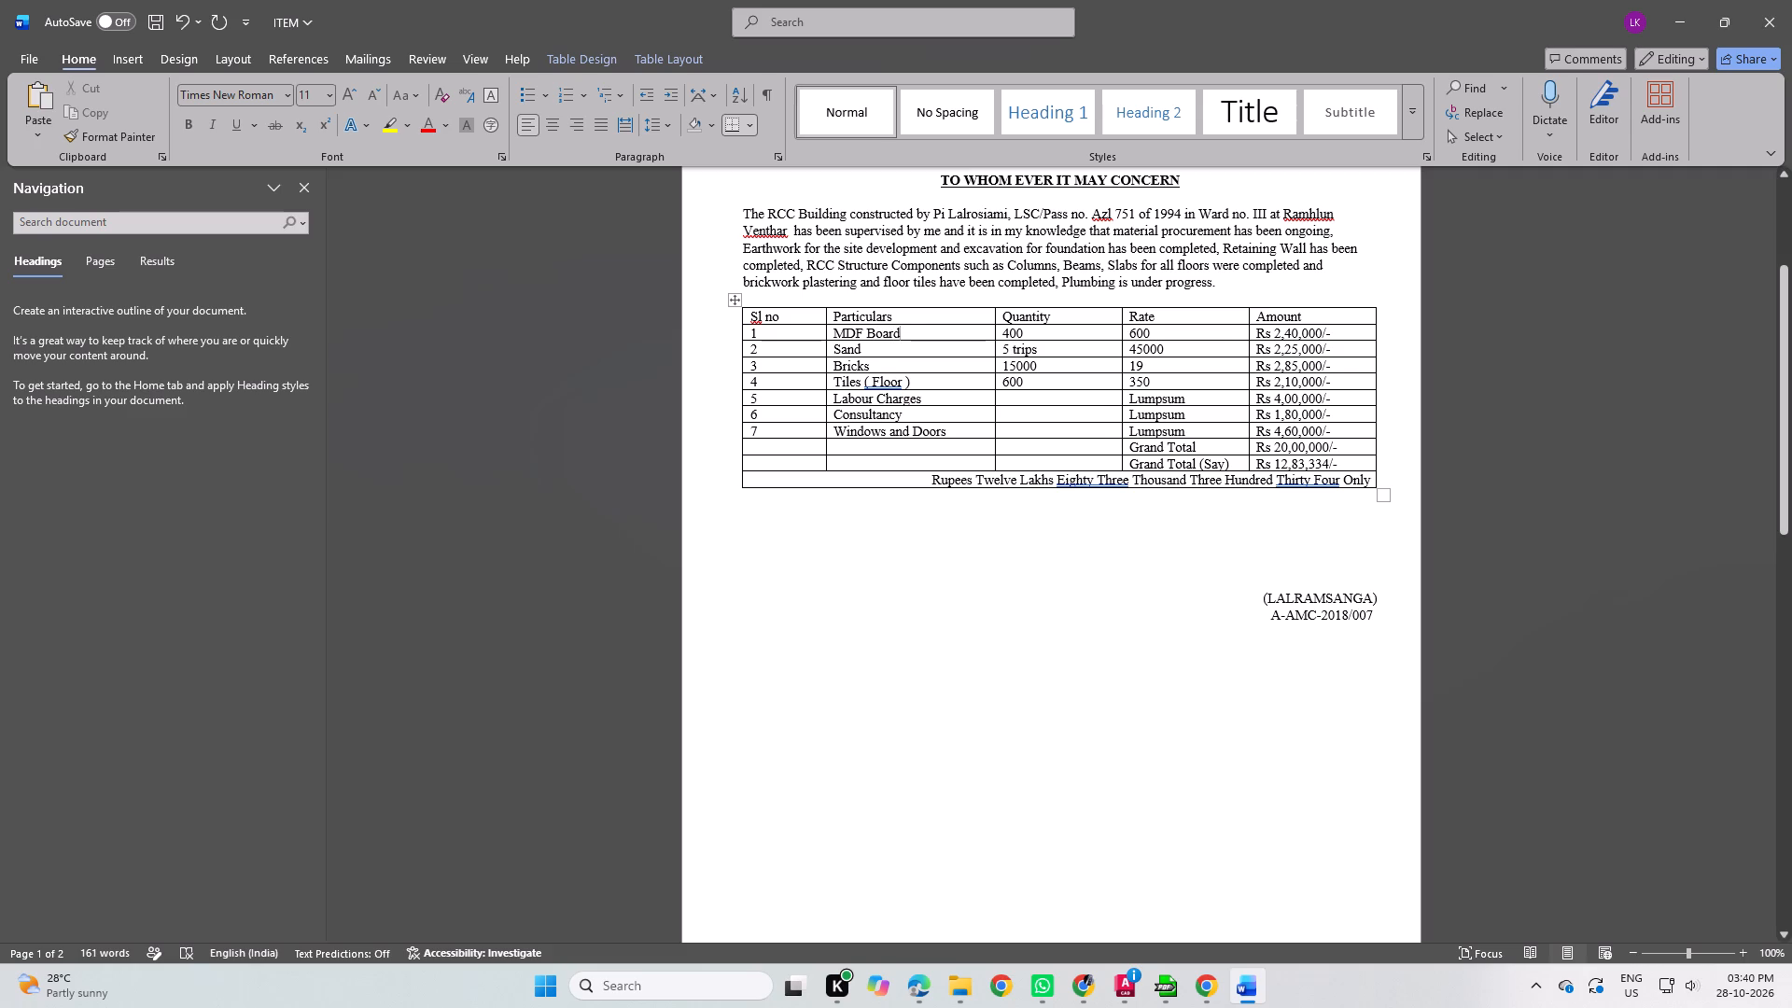
# Replace "Sand" with "Surface Laminates" in the Particulars column of row 2 in the cost table.
pyautogui.click(866, 346)
pyautogui.press('BackSpace')
pyautogui.press('BackSpace')
pyautogui.press('BackSpace')
pyautogui.press('BackSpace')
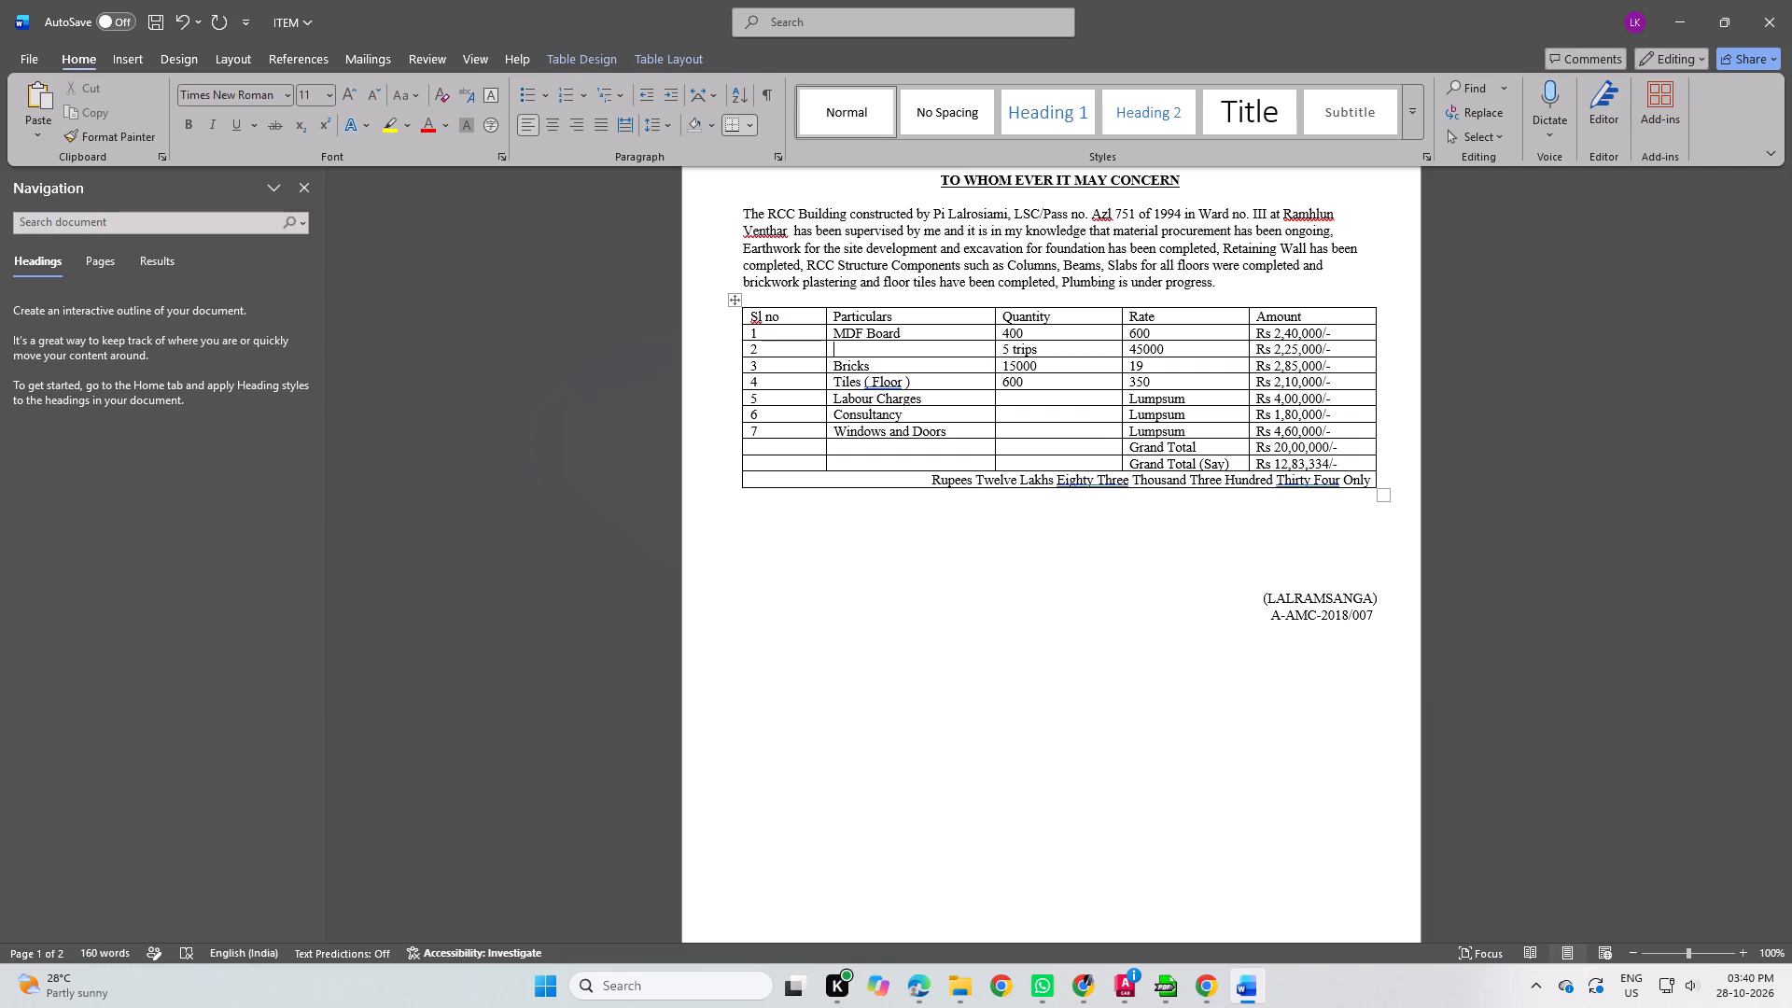
pyautogui.hotkey('shift', 'g')
pyautogui.press('BackSpace')
pyautogui.hotkey('shift', 'h')
pyautogui.hotkey('shift', 'p')
pyautogui.press('BackSpace')
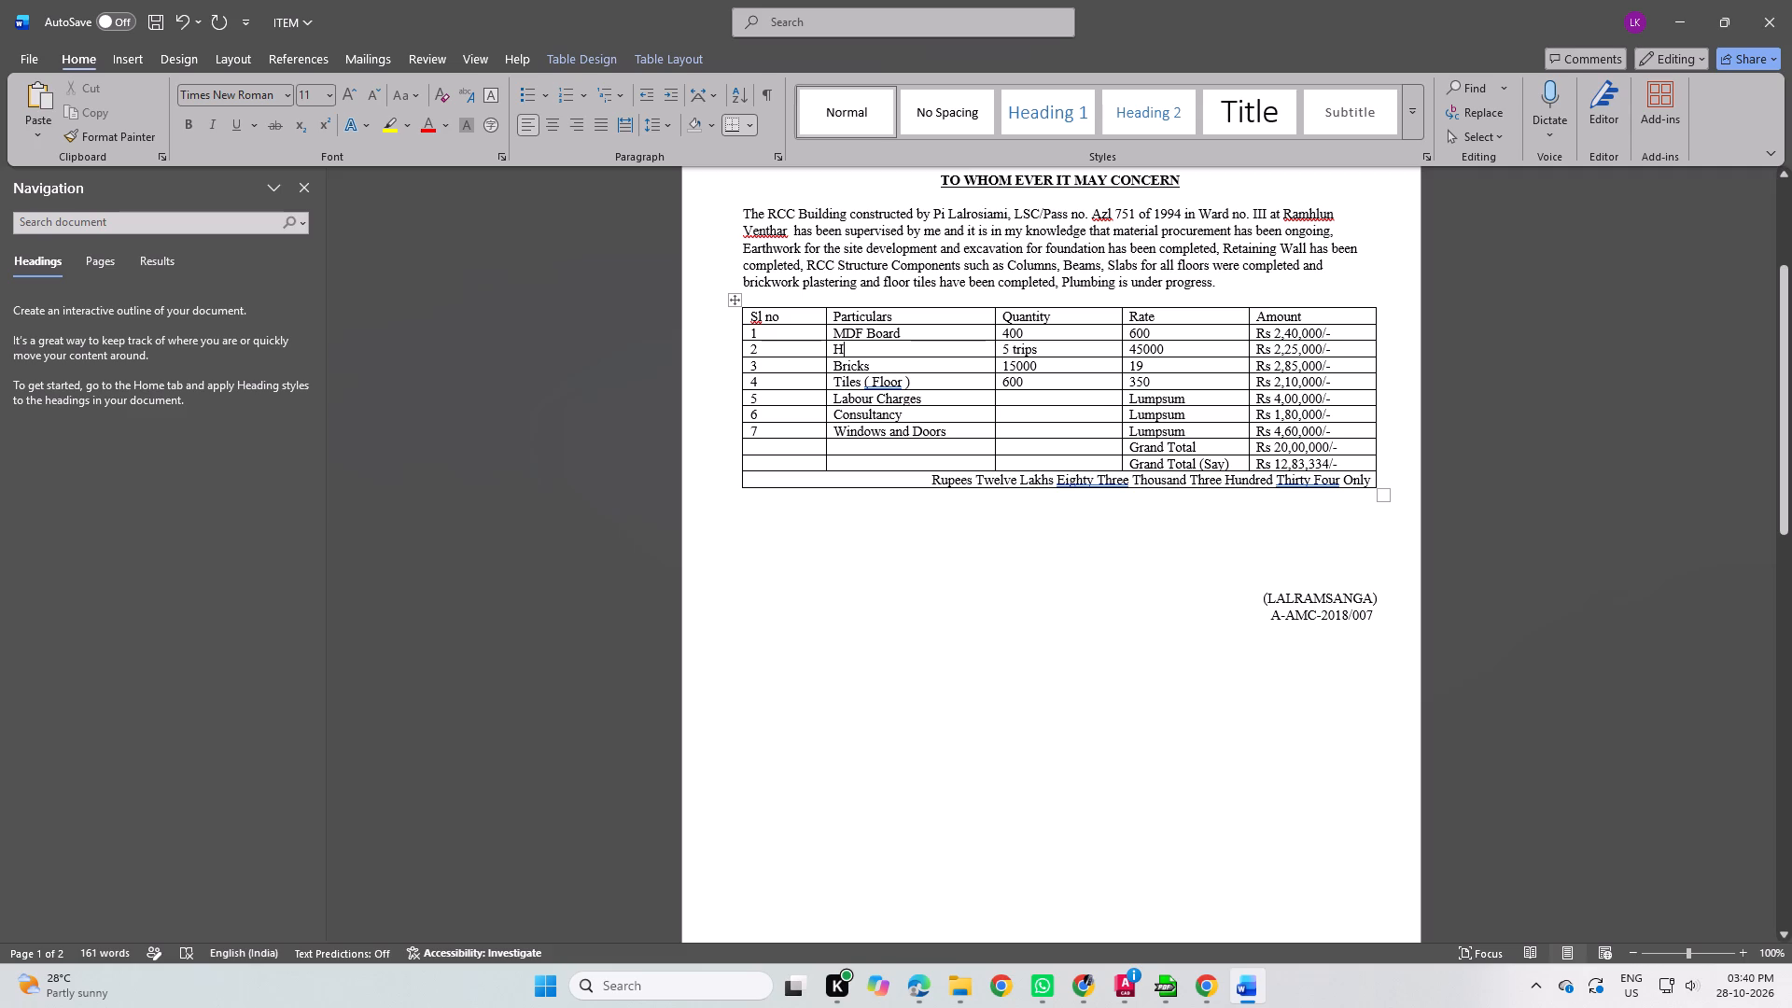
pyautogui.press('BackSpace')
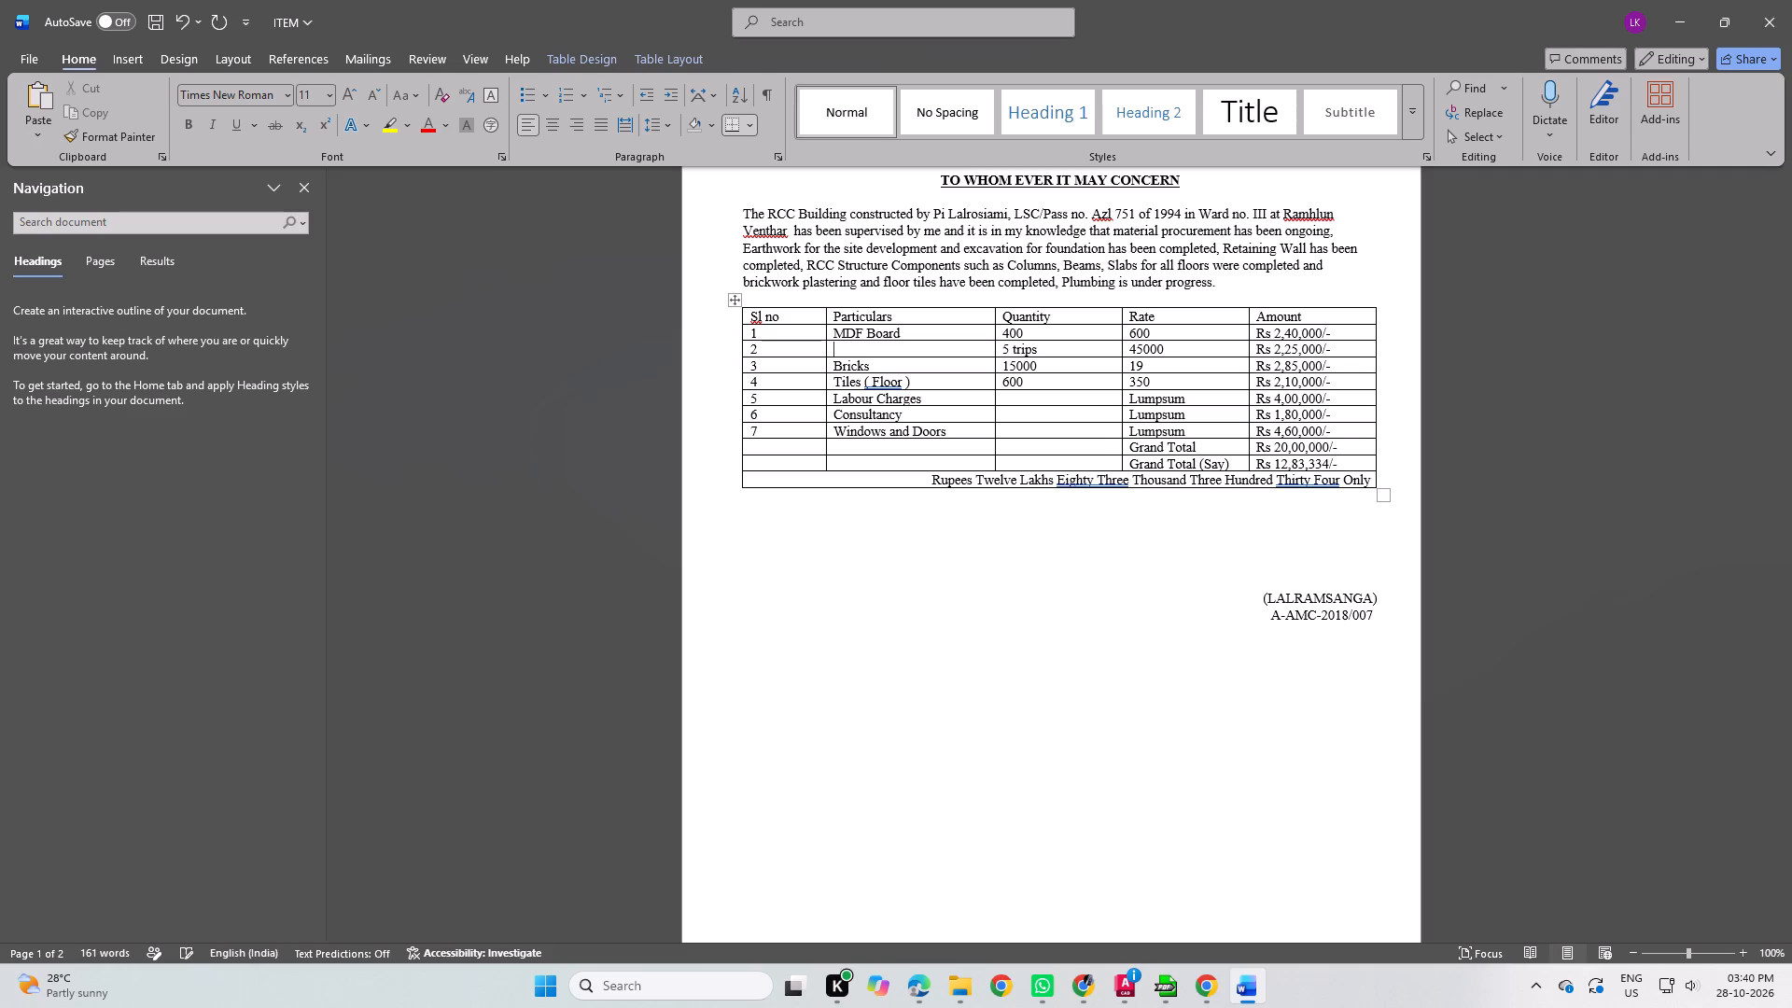
pyautogui.write('Surface')
pyautogui.press('space')
pyautogui.write('Laminates')
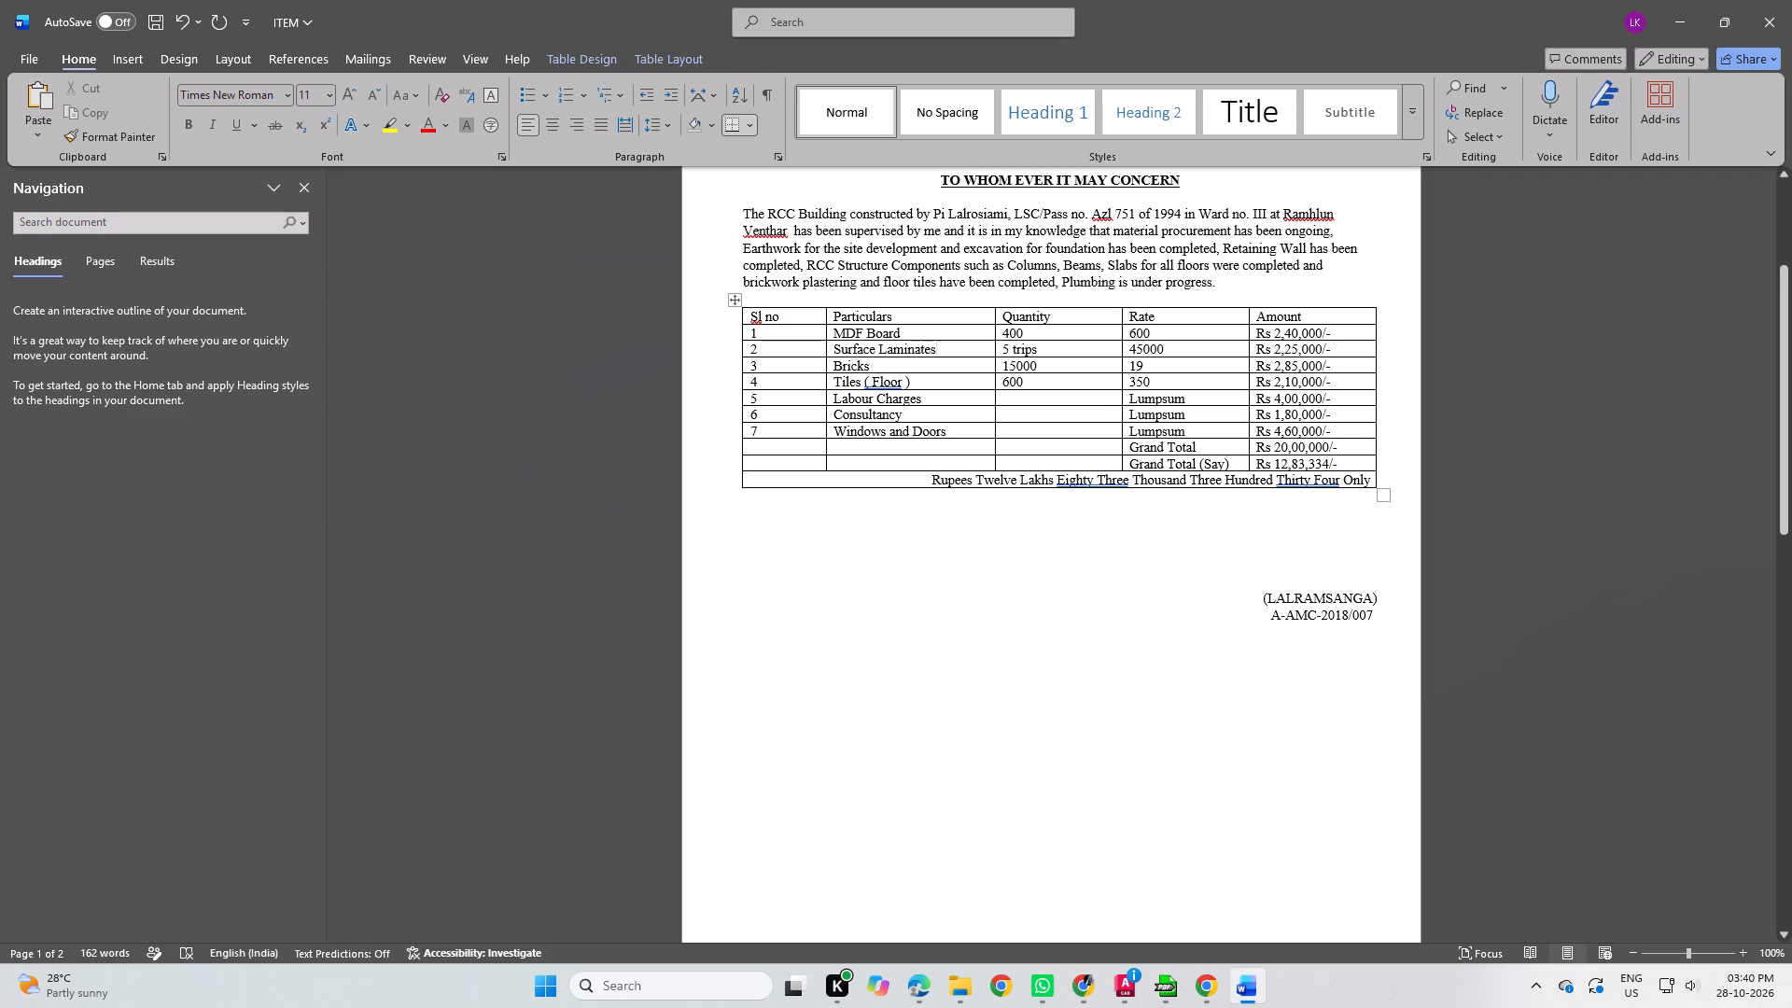
# Replace "Bricks" with "Cabinet Fitting and Hardwares" in the Particulars column of row 3 in the cost table.
pyautogui.click(880, 366)
pyautogui.press('BackSpace')
pyautogui.press('BackSpace')
pyautogui.press('BackSpace')
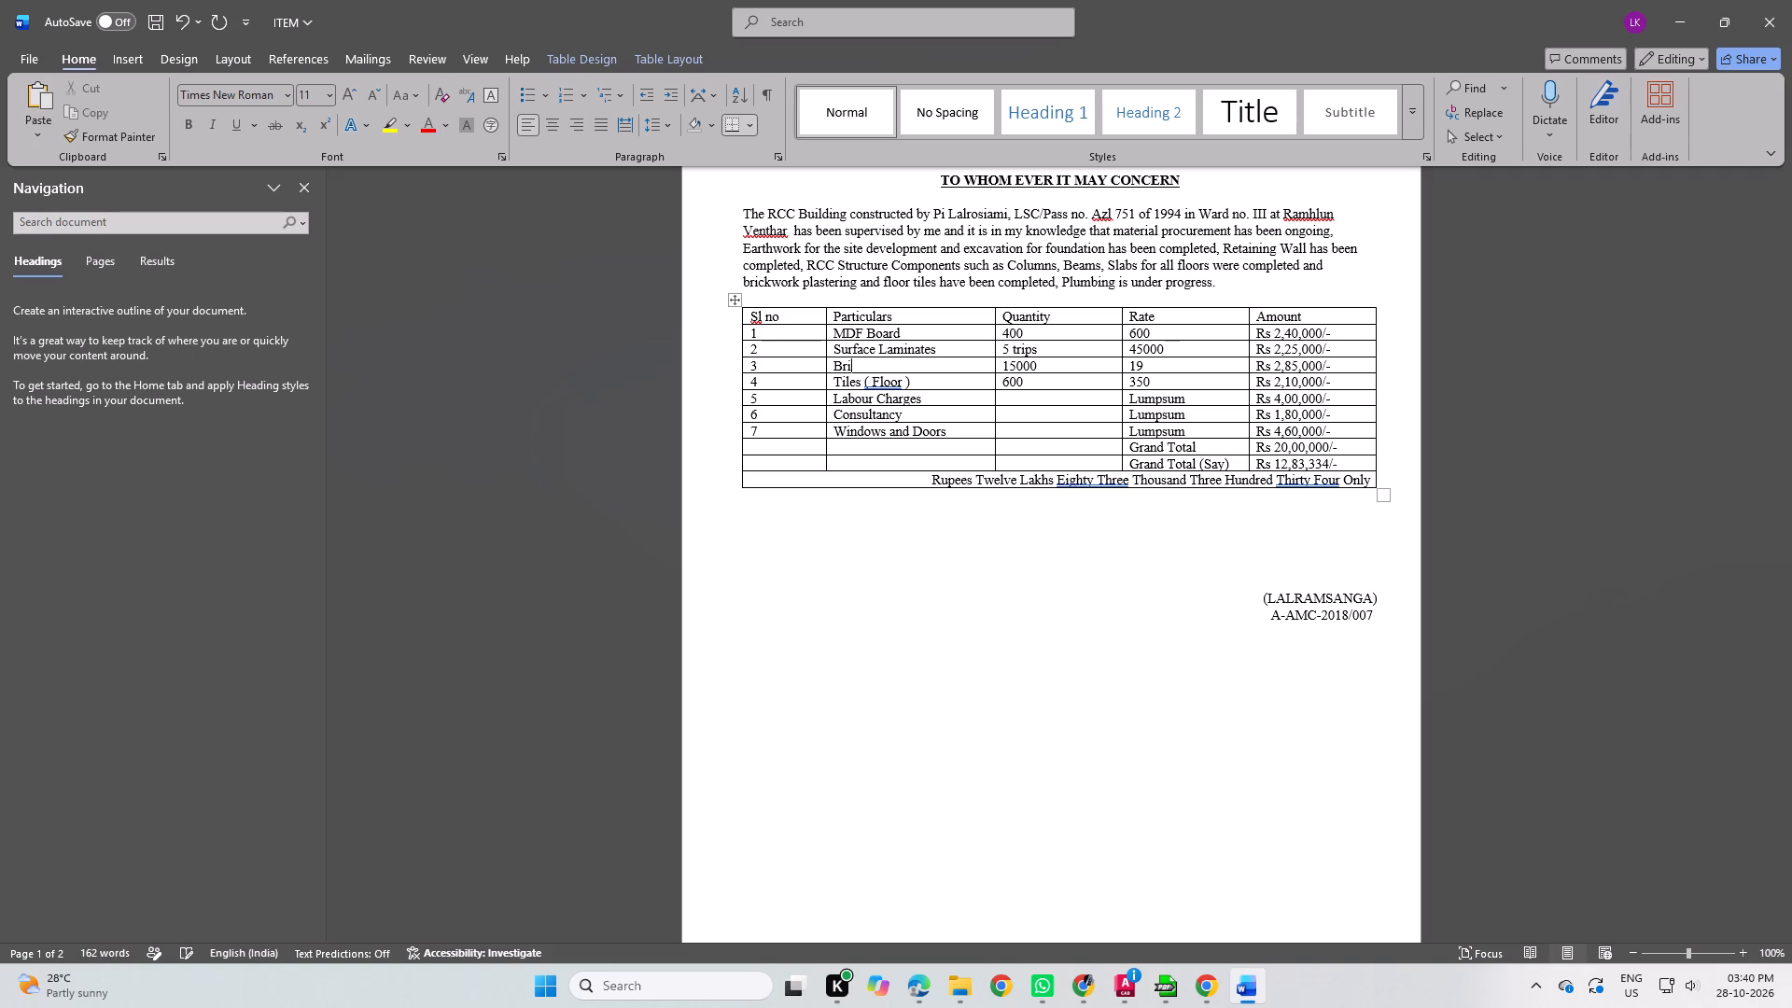
pyautogui.press('BackSpace')
pyautogui.press('BackSpace')
pyautogui.press('BackSpace')
pyautogui.write('Cabio')
pyautogui.press('BackSpace')
pyautogui.write('net Fitti')
pyautogui.write('ng and Hardwares')
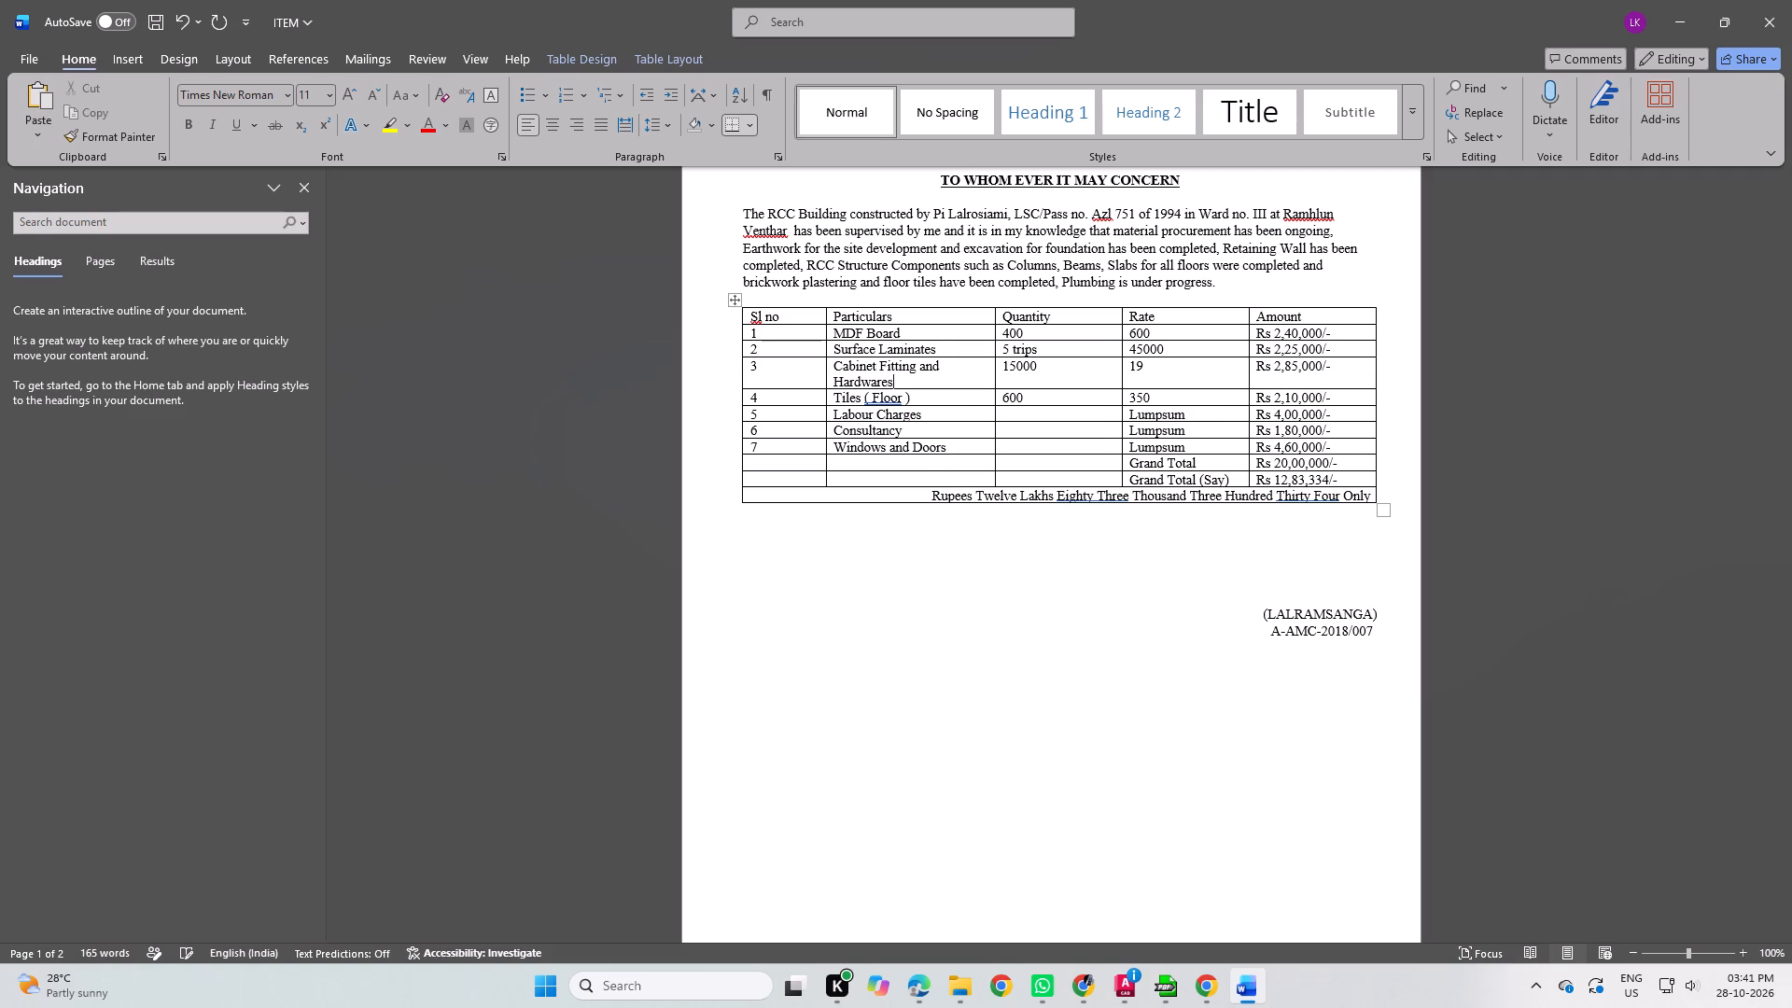
# Replace "and Hardwares" in the row 3 Particulars cell with "& Hardwares" on a new line below "Cabinet Fitting".
pyautogui.press('BackSpace')
pyautogui.press('BackSpace')
pyautogui.press('BackSpace')
pyautogui.press('BackSpace')
pyautogui.press('BackSpace')
pyautogui.press('BackSpace')
pyautogui.press('BackSpace')
pyautogui.press('BackSpace')
pyautogui.press('BackSpace')
pyautogui.press('BackSpace')
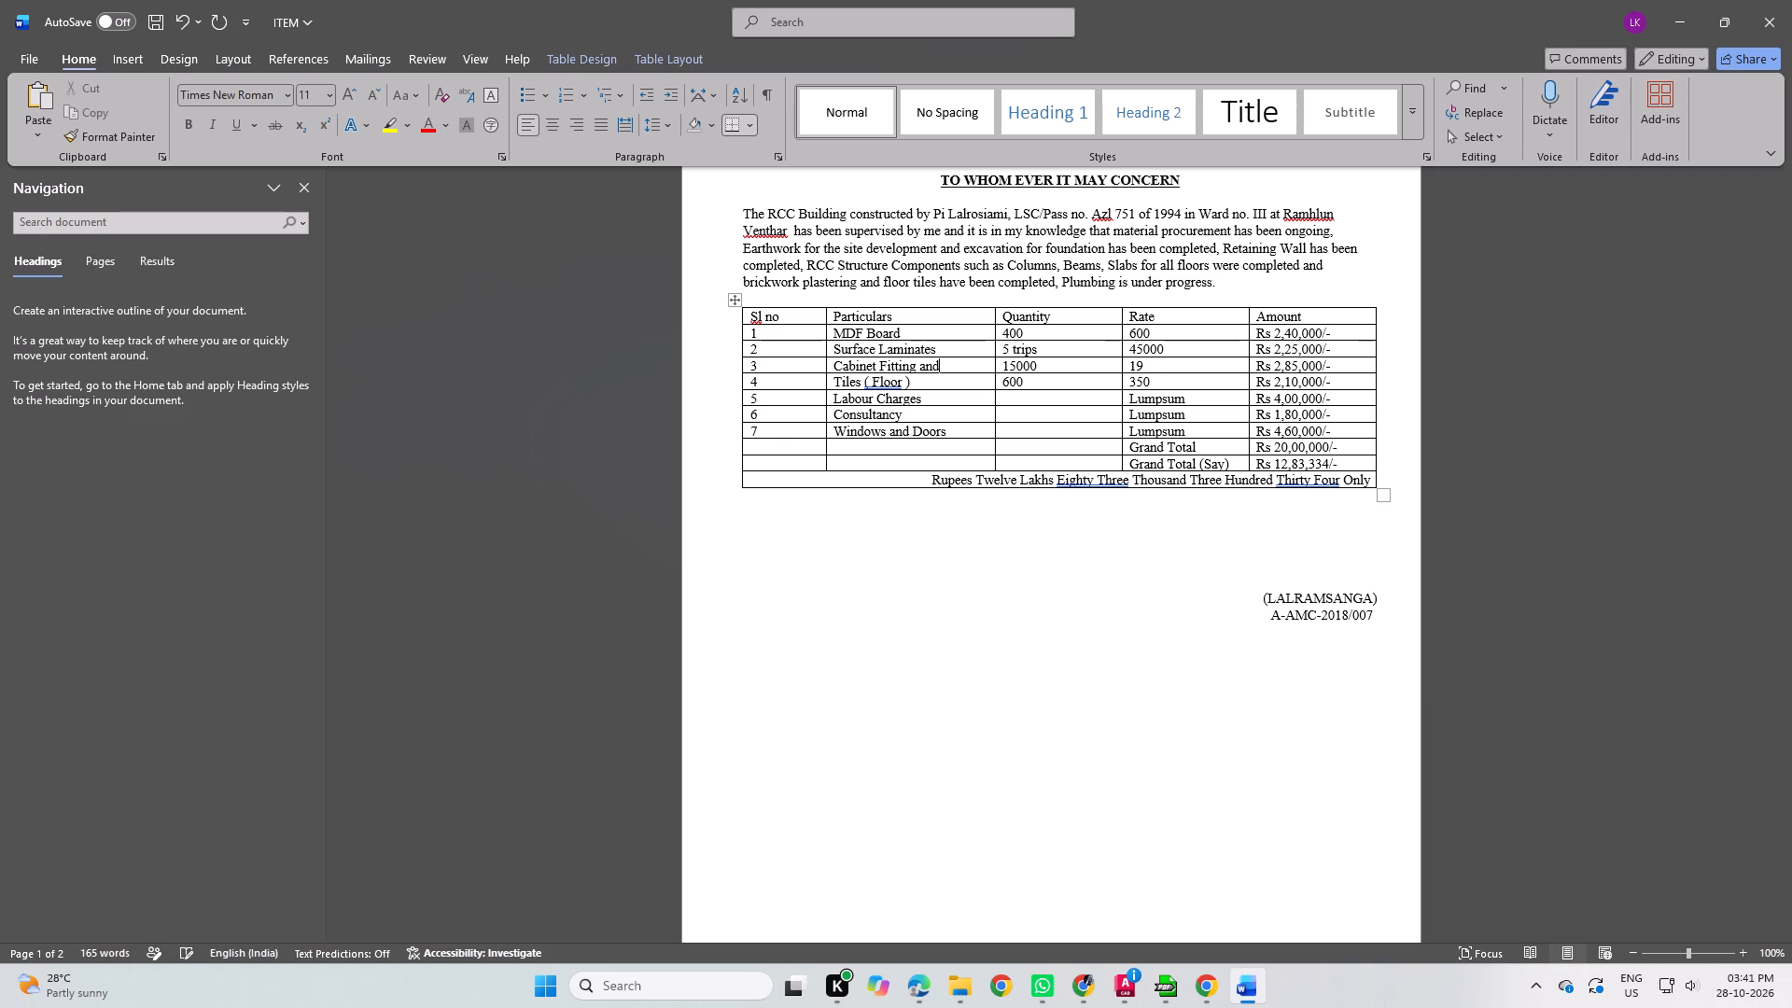
pyautogui.press('BackSpace')
pyautogui.press('BackSpace')
pyautogui.press('BackSpace')
pyautogui.press('Return')
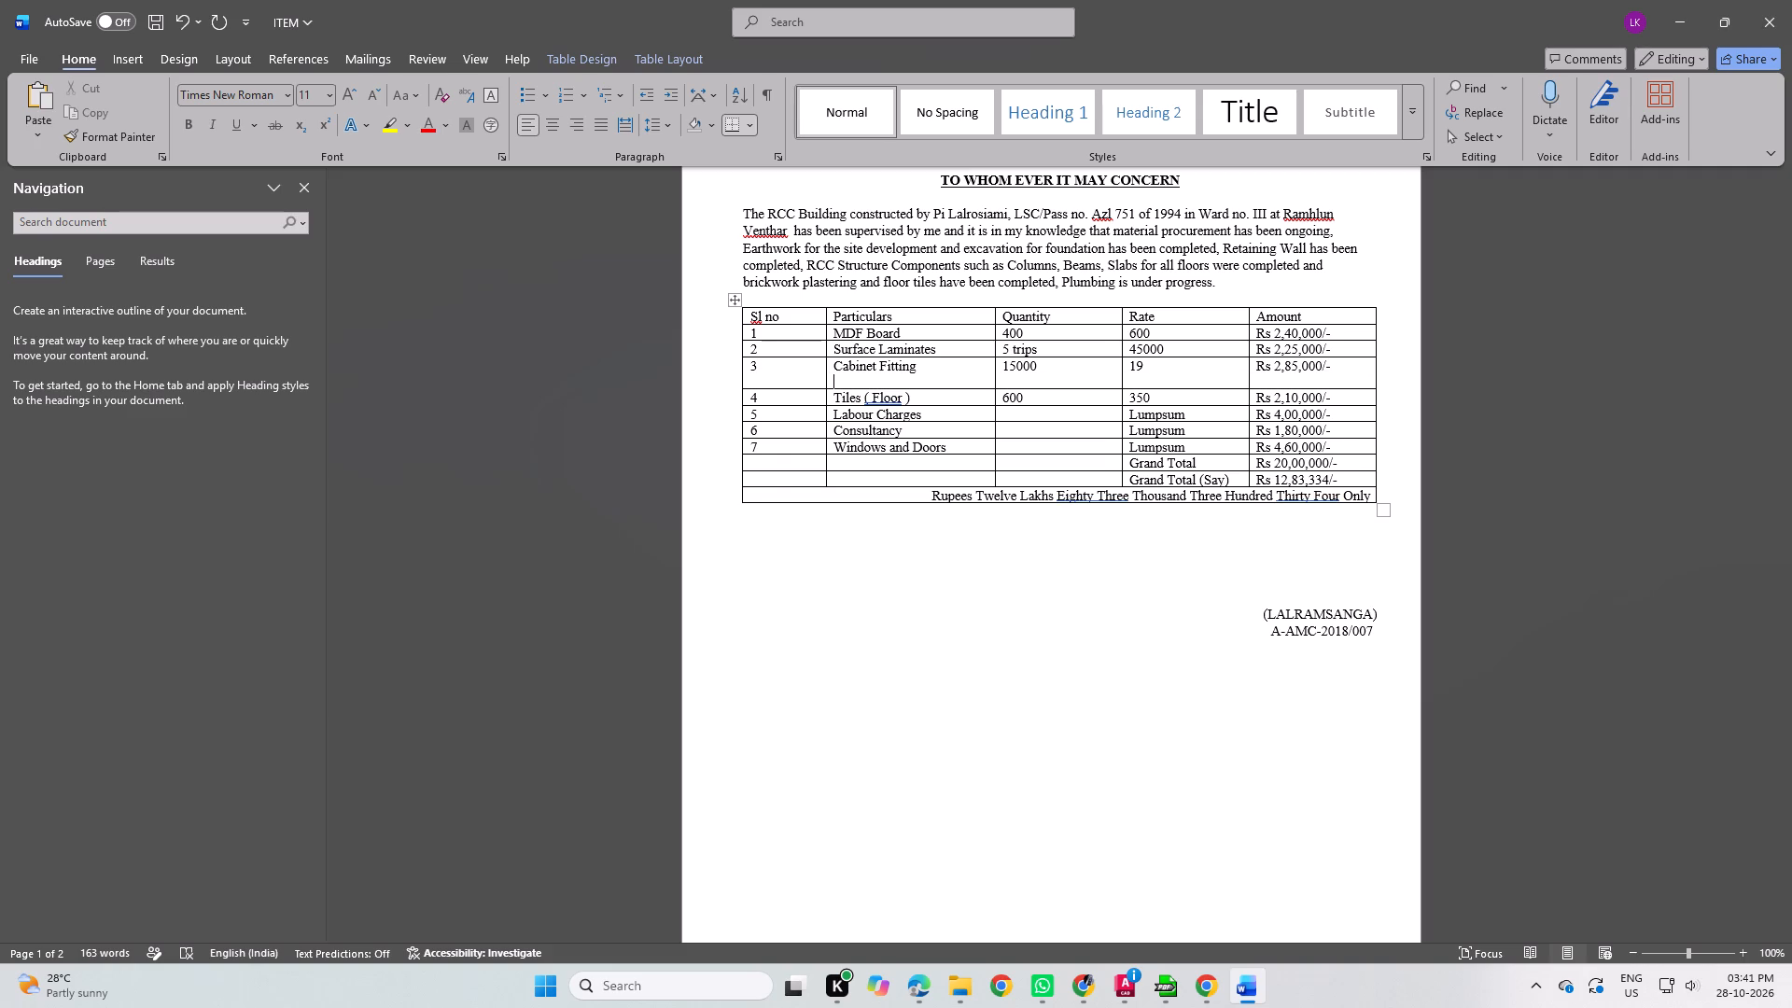
pyautogui.hotkey('shift', '&')
pyautogui.press('space')
pyautogui.write('Hardwares')
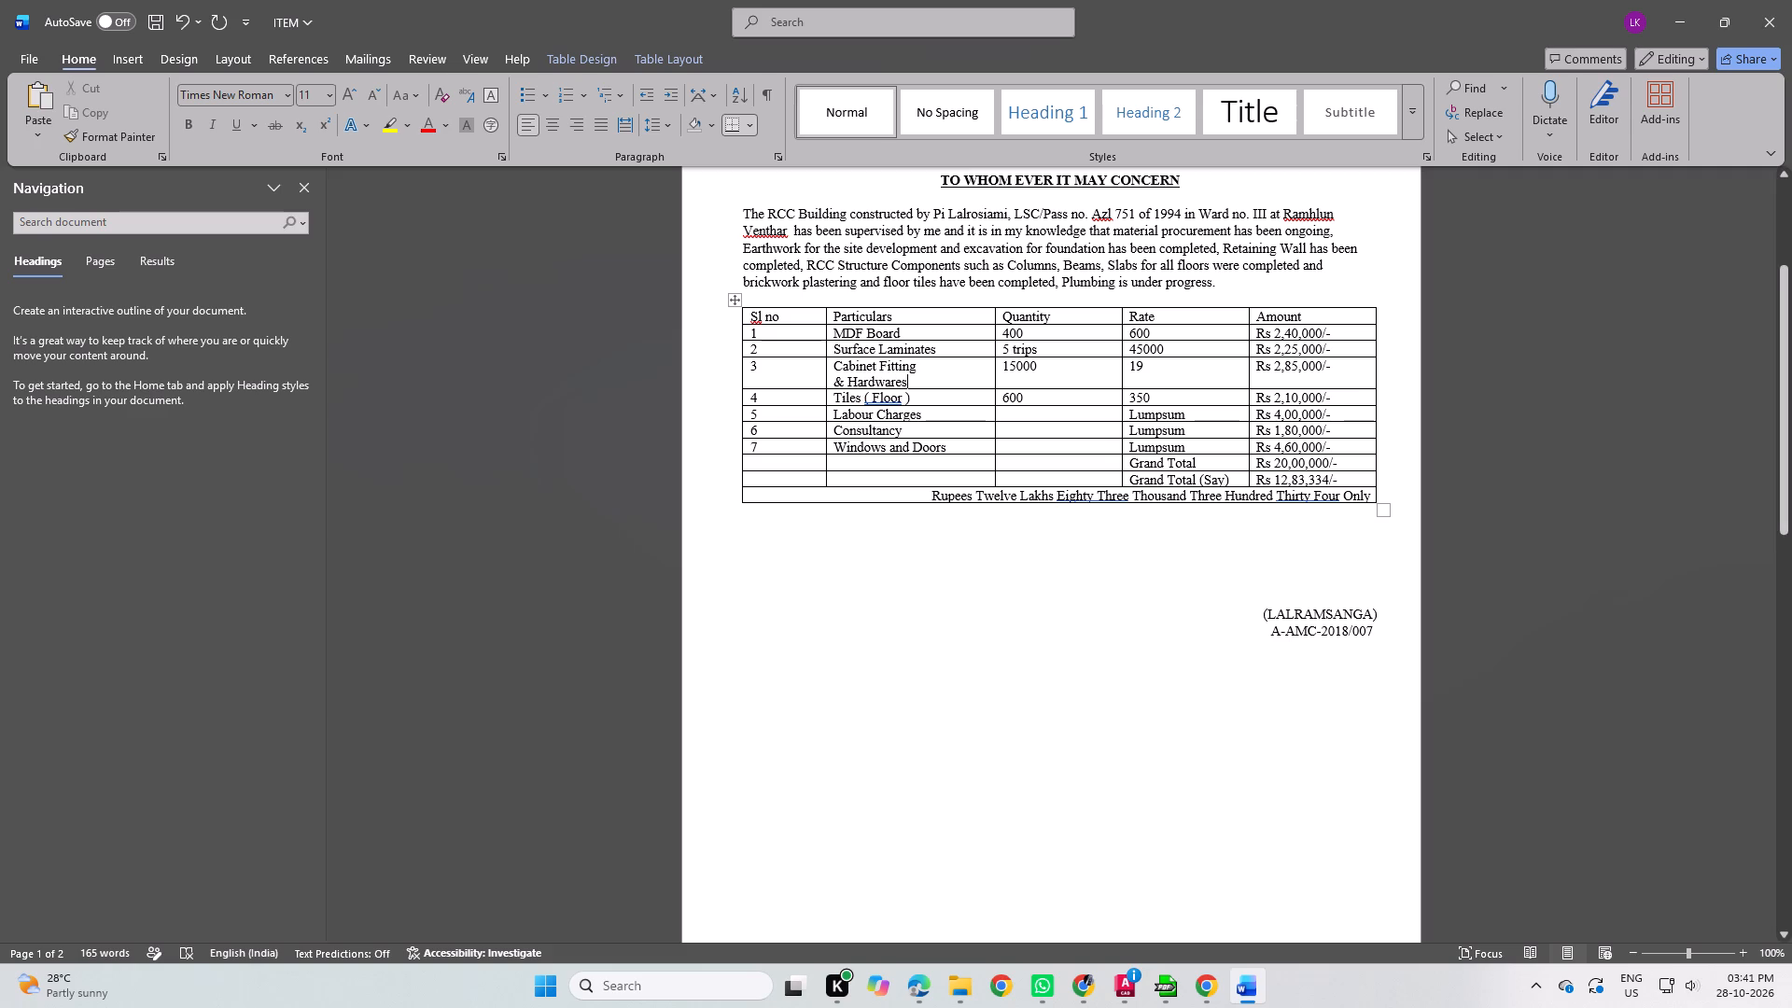
# Replace "Tiles ( Floor )" with "False Ceiling Gypsum Board" in the Particulars column of row 4 in the cost table.
pyautogui.click(941, 392)
pyautogui.press('BackSpace')
pyautogui.press('BackSpace')
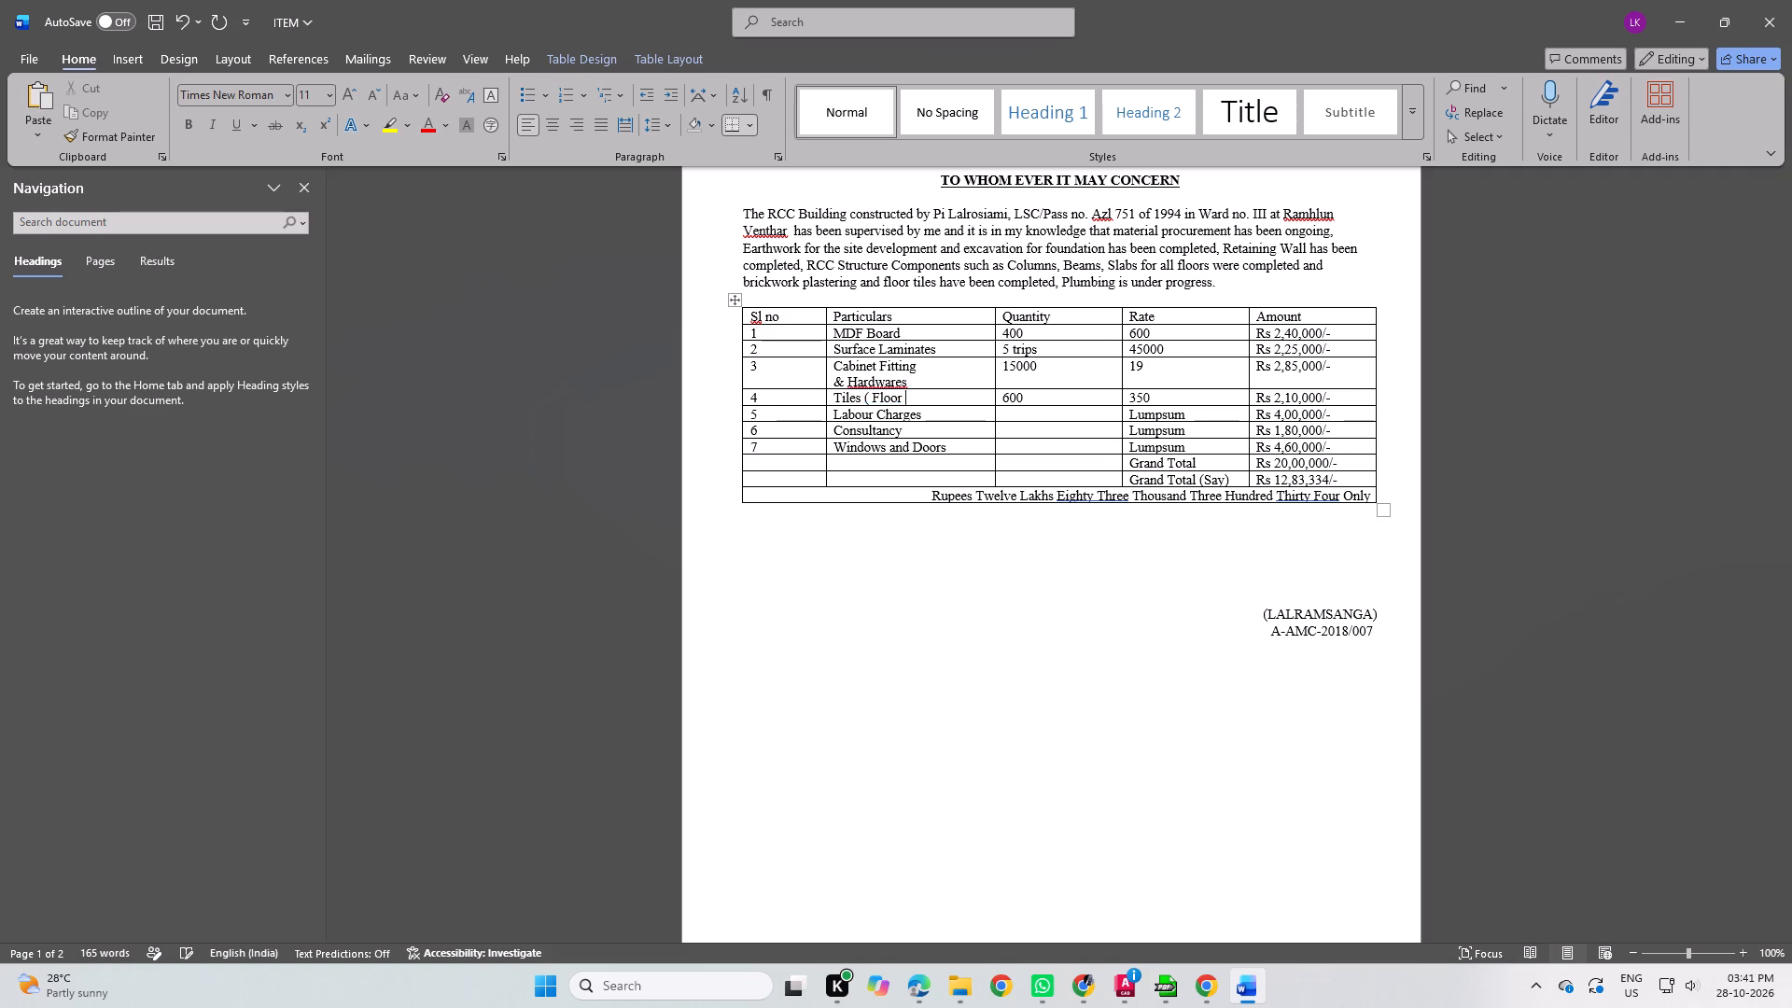
pyautogui.press('BackSpace')
pyautogui.press('BackSpace')
pyautogui.press('BackSpace')
pyautogui.press('BackSpace')
pyautogui.press('BackSpace')
pyautogui.press('BackSpace')
pyautogui.press('BackSpace')
pyautogui.press('BackSpace')
pyautogui.press('BackSpace')
pyautogui.press('BackSpace')
pyautogui.press('BackSpace')
pyautogui.press('BackSpace')
pyautogui.press('BackSpace')
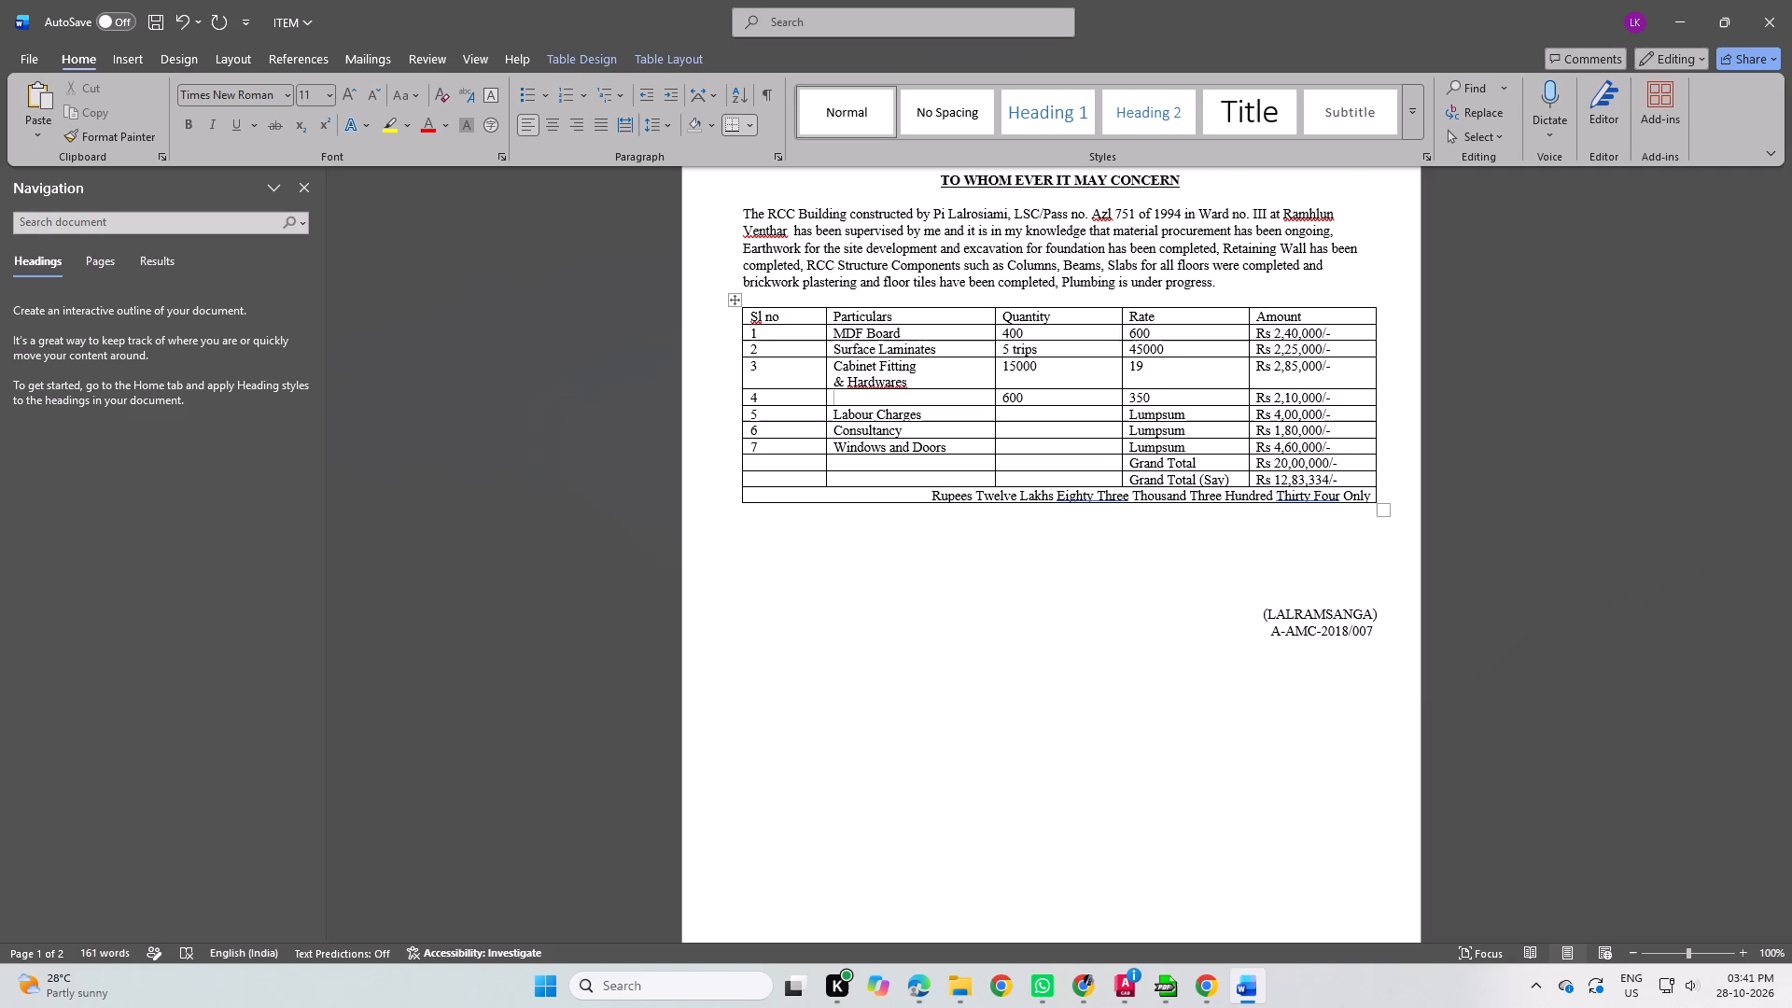
pyautogui.write('False Ceili')
pyautogui.press('m')
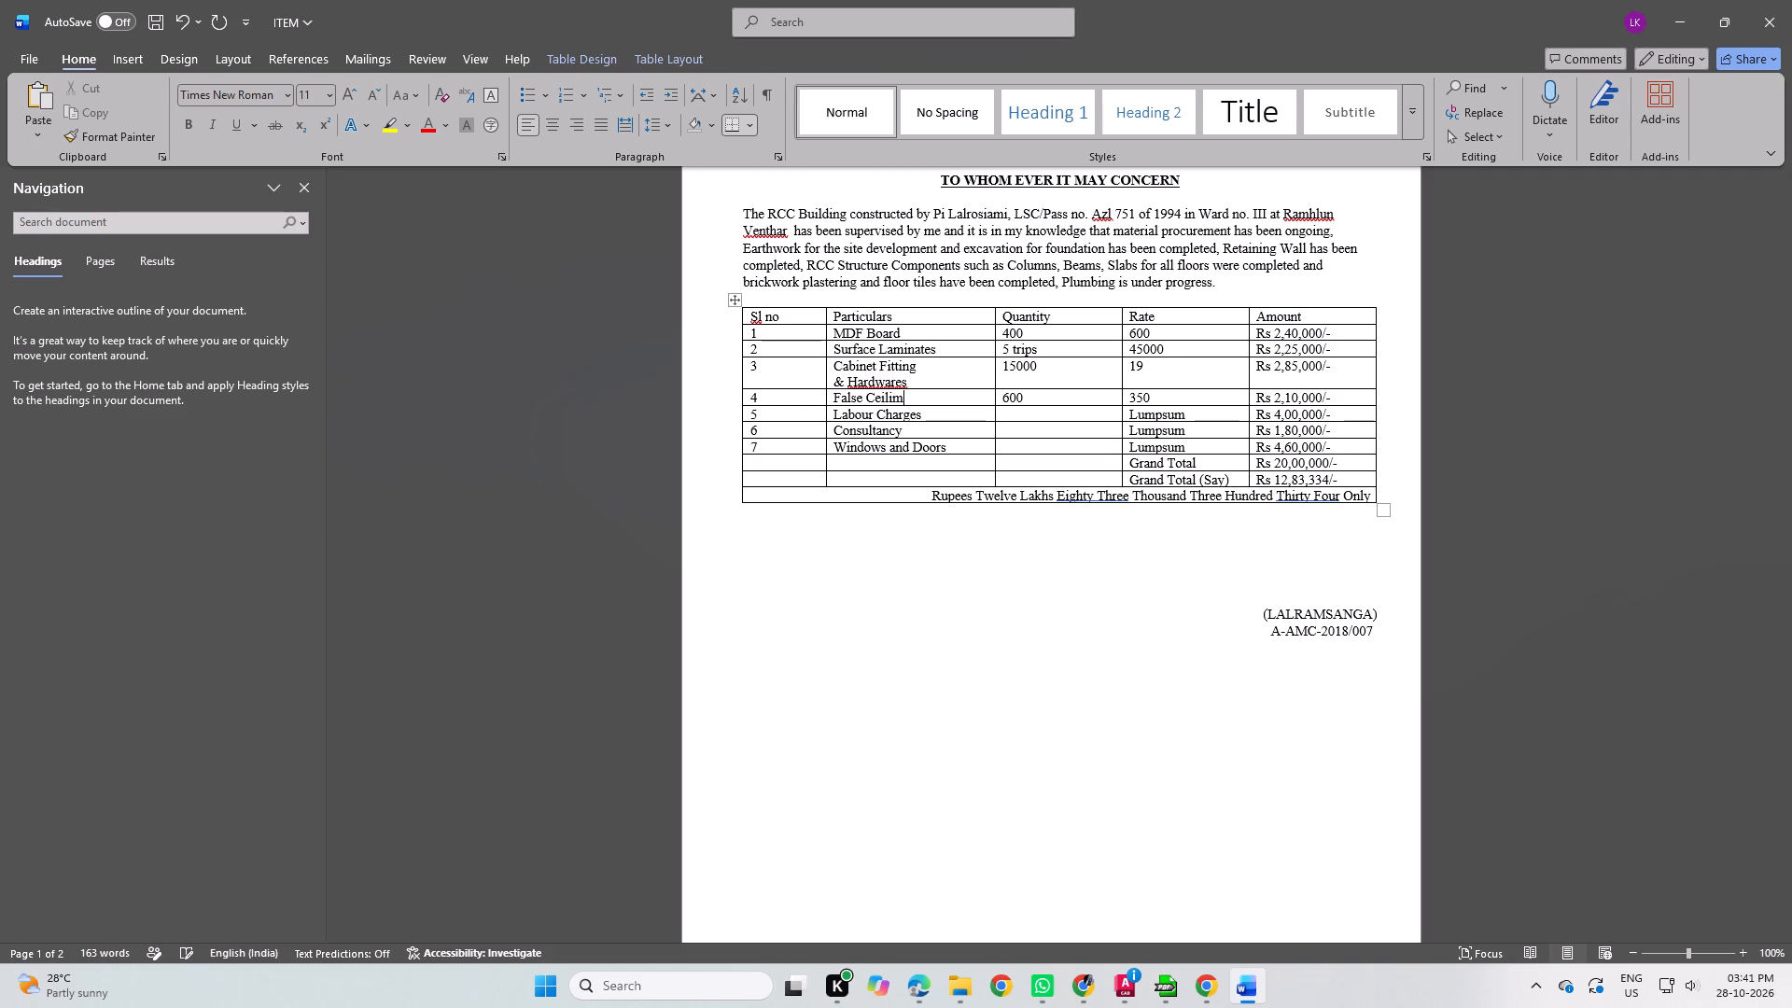
pyautogui.press('BackSpace')
pyautogui.write('ng Gypsum')
pyautogui.press('space')
pyautogui.write('Board')
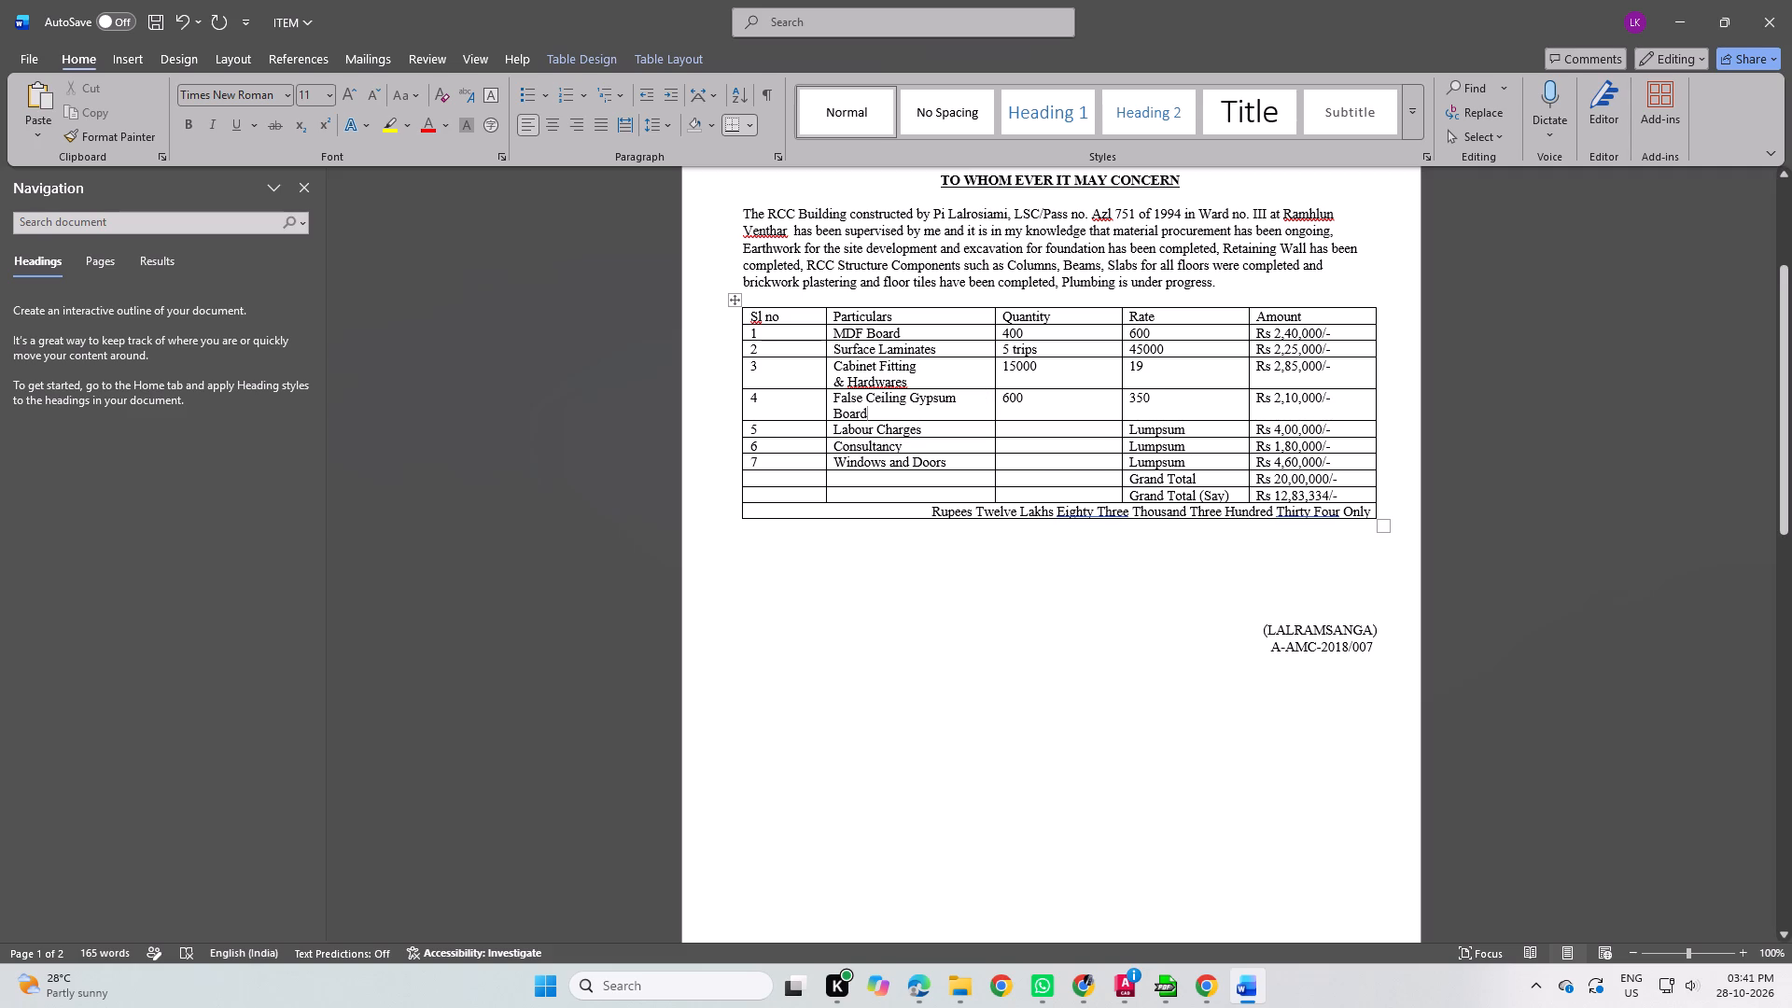
# Replace "Labour Charges" with "GI Ceiling Framing Channel" in the Particulars column of row 5 in the cost table.
pyautogui.click(931, 429)
pyautogui.press('BackSpace')
pyautogui.press('BackSpace')
pyautogui.press('BackSpace')
pyautogui.press('BackSpace')
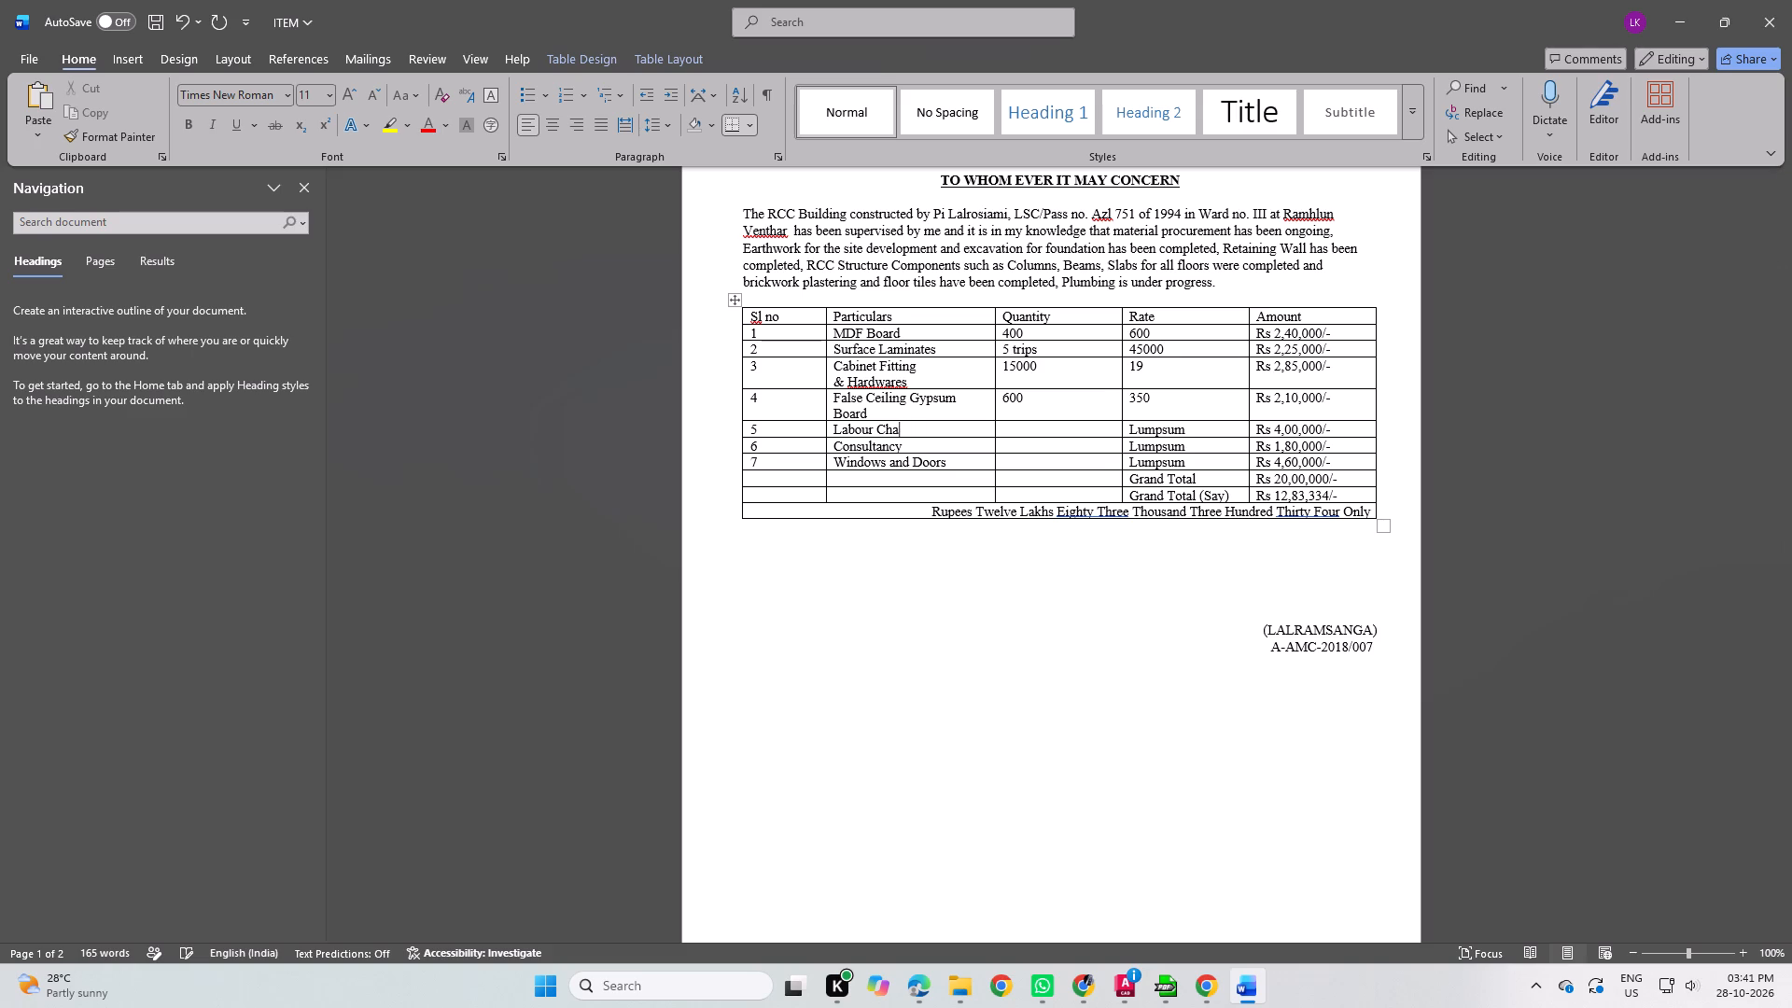
pyautogui.press('BackSpace')
pyautogui.press('BackSpace')
pyautogui.press('BackSpace')
pyautogui.press('BackSpace')
pyautogui.press('BackSpace')
pyautogui.press('BackSpace')
pyautogui.press('BackSpace')
pyautogui.press('BackSpace')
pyautogui.press('BackSpace')
pyautogui.press('BackSpace')
pyautogui.write('GI')
pyautogui.press('space')
pyautogui.write('Cieling')
pyautogui.press('space')
pyautogui.write('Framing Chann')
pyautogui.write('el')
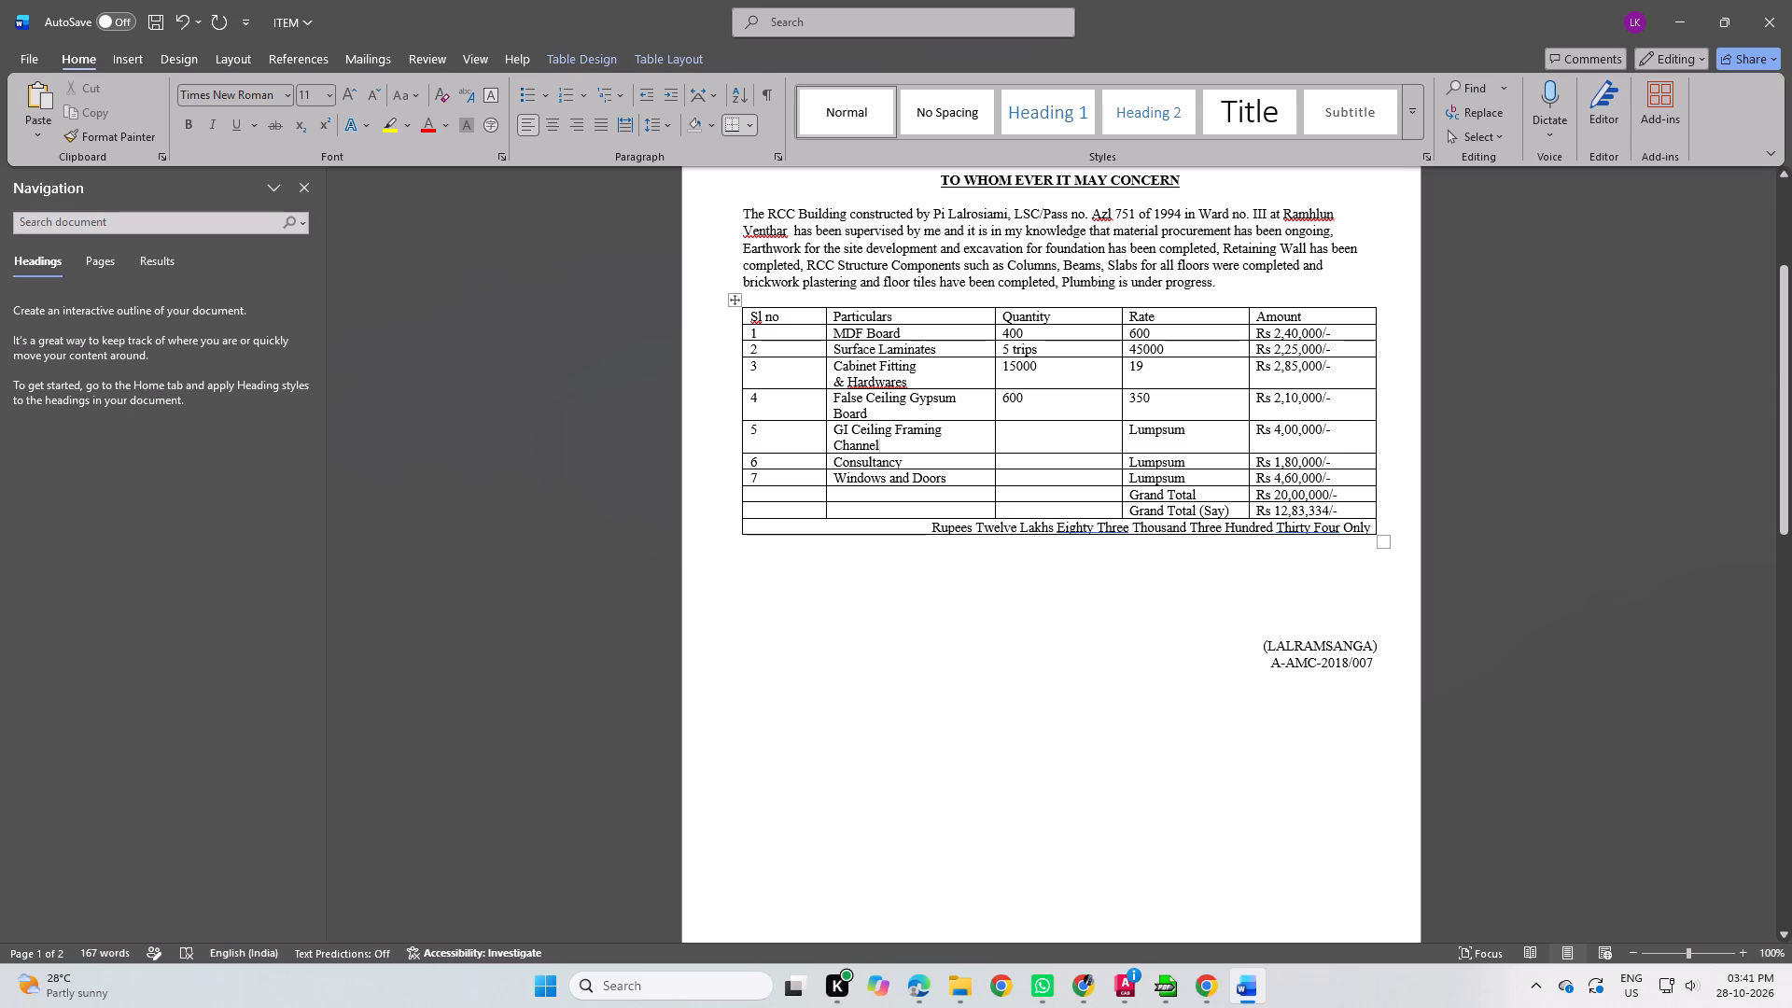
# Replace "Consultancy" with "LED Ceiling lights" in the Particulars column of row 6 in the cost table.
pyautogui.moveTo(903, 468); pyautogui.dragTo(789, 465)
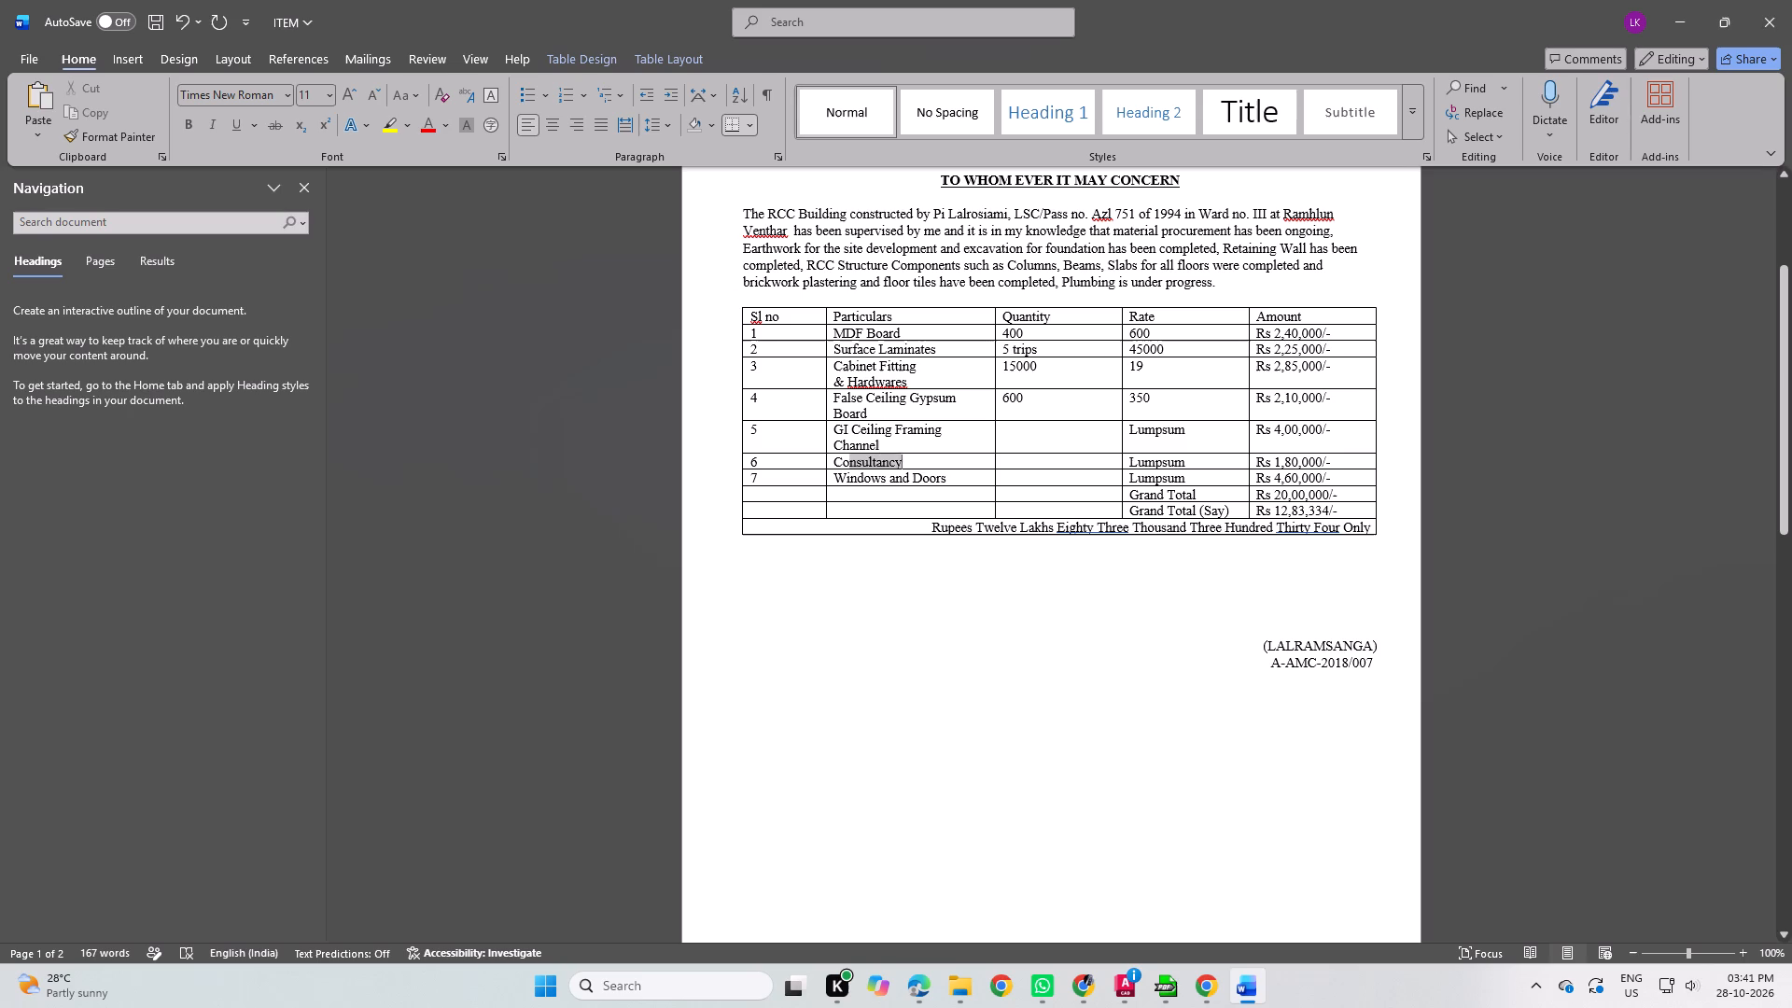
pyautogui.moveTo(789, 465); pyautogui.dragTo(788, 465)
pyautogui.click(910, 463)
pyautogui.press('BackSpace')
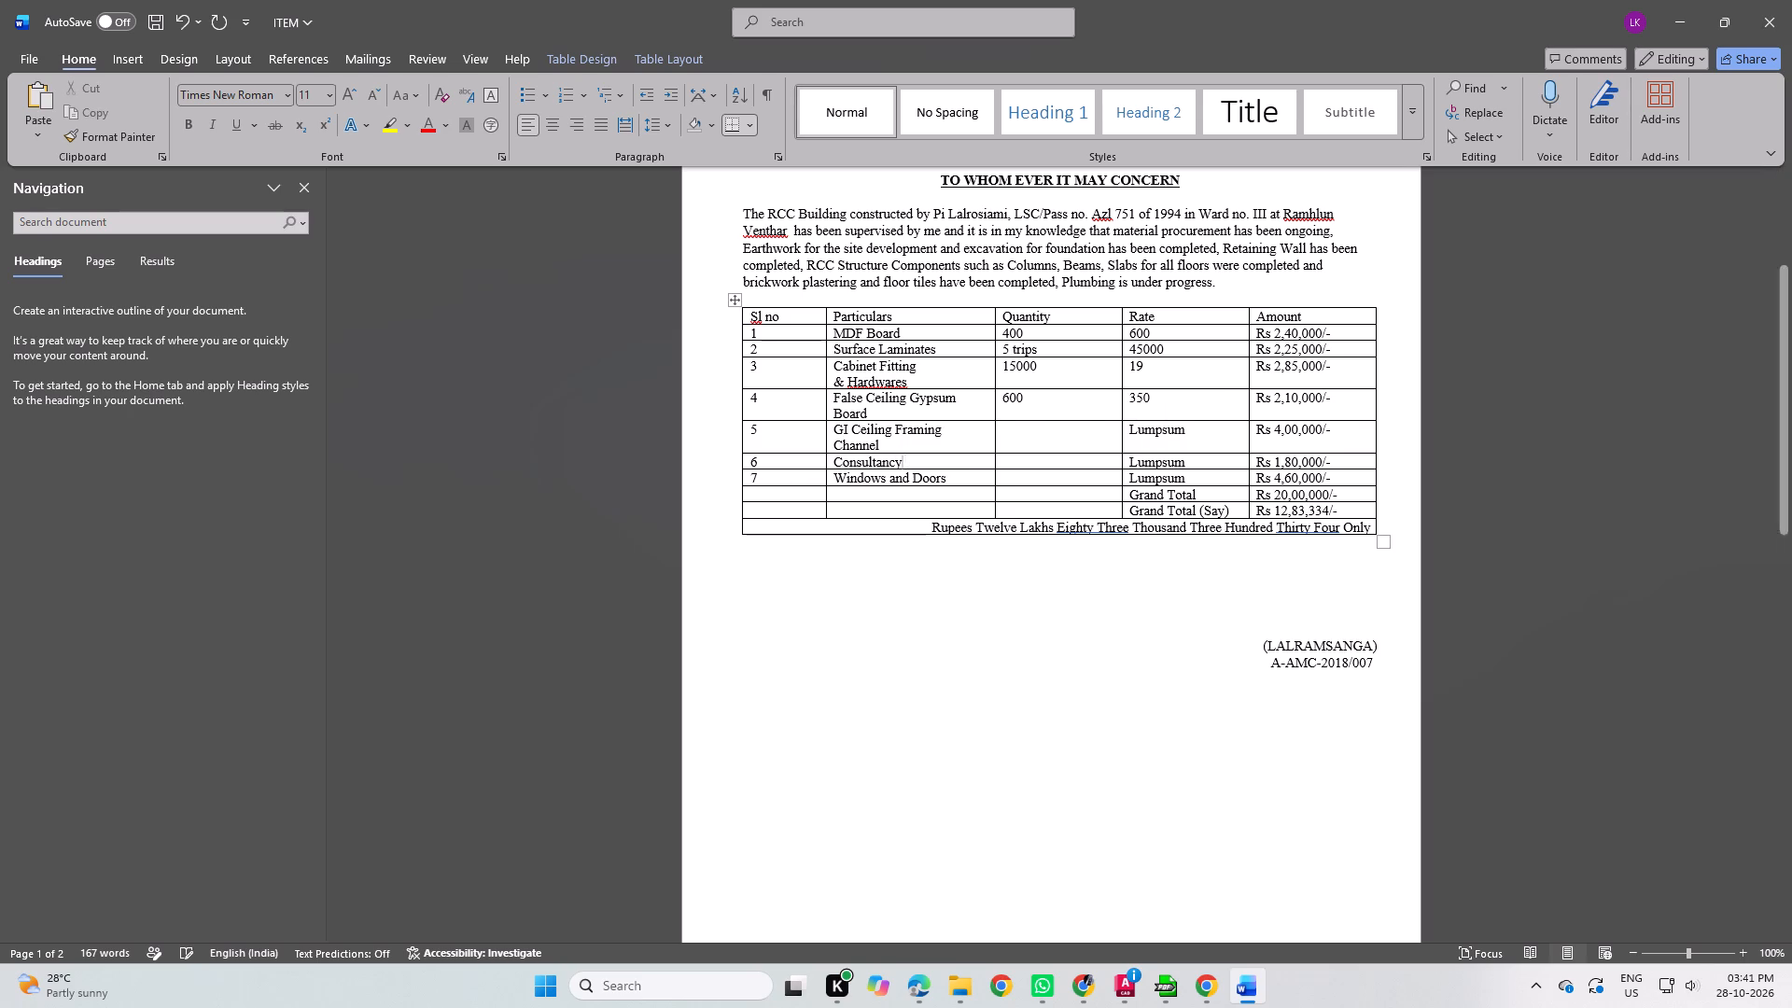
pyautogui.press('BackSpace')
pyautogui.press('BackSpace')
pyautogui.press('BackSpace')
pyautogui.press('BackSpace')
pyautogui.press('BackSpace')
pyautogui.press('BackSpace')
pyautogui.press('BackSpace')
pyautogui.press('BackSpace')
pyautogui.press('BackSpace')
pyautogui.press('BackSpace')
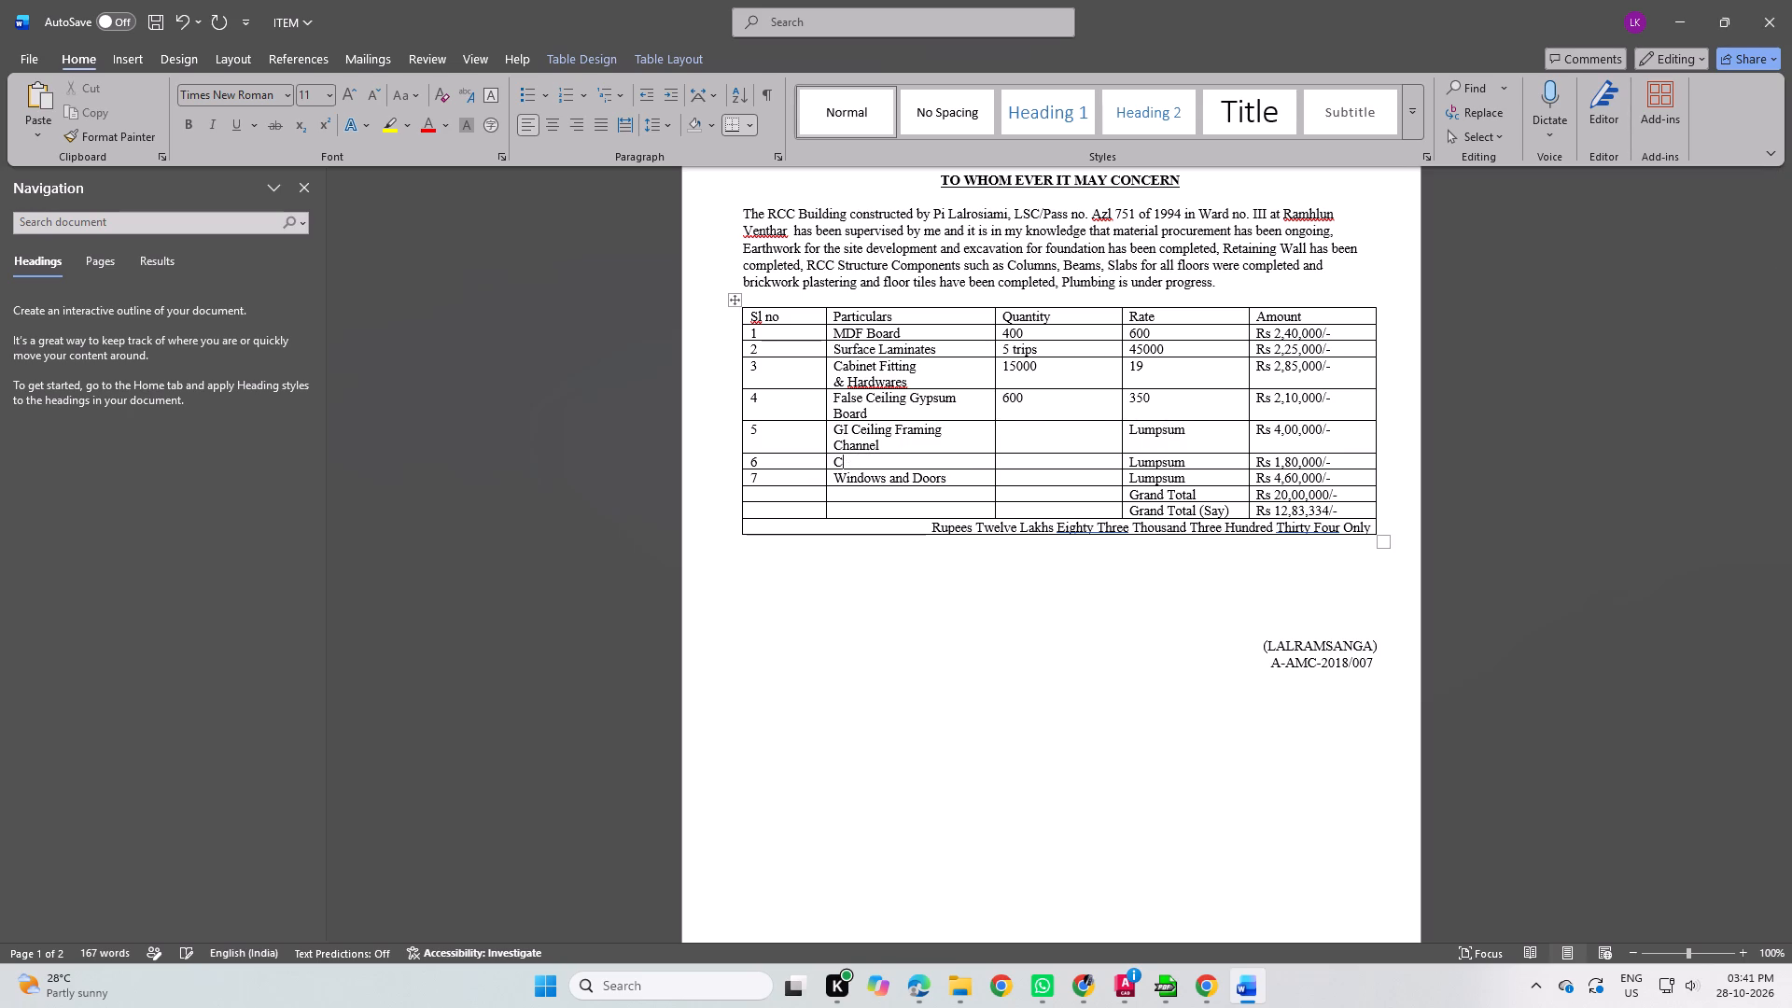
pyautogui.press('BackSpace')
pyautogui.hotkey('shift', 'l')
pyautogui.write('ED Ceiling lightsd')
pyautogui.press('BackSpace')
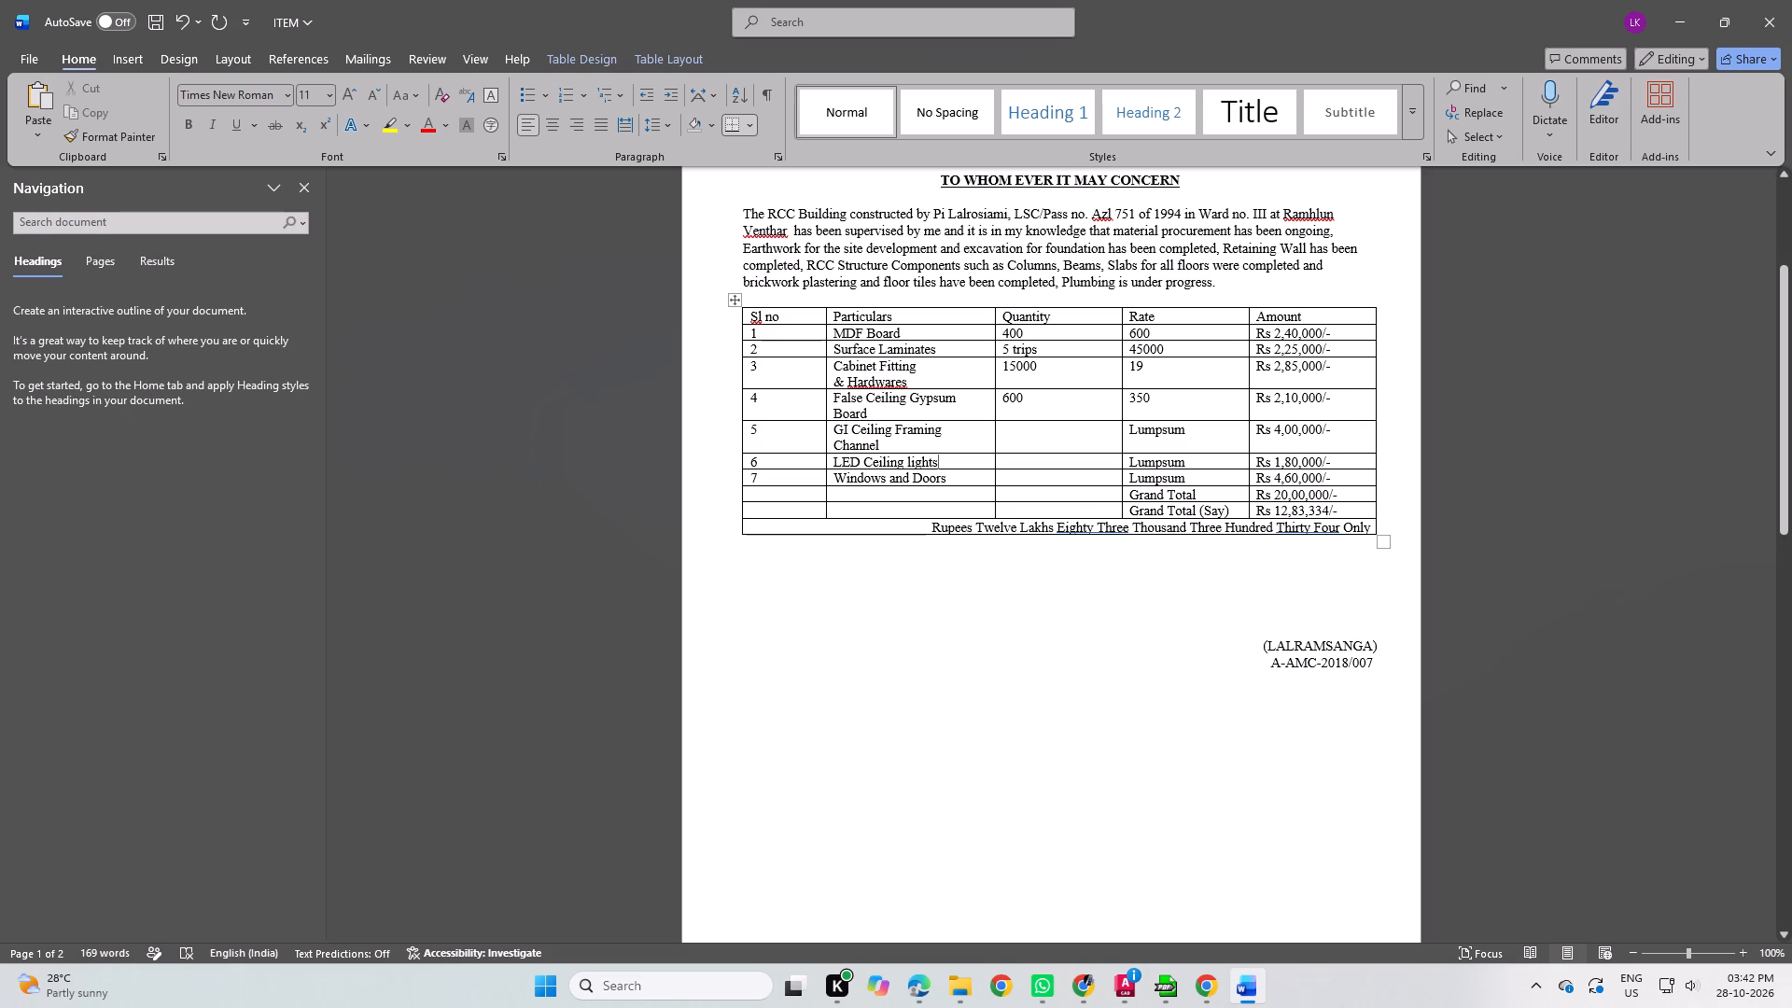
# Replace "Windows and Doors" with "Labour charge" in the Particulars column of row 7 in the cost table.
pyautogui.moveTo(953, 481); pyautogui.dragTo(855, 483)
pyautogui.moveTo(855, 483); pyautogui.dragTo(854, 483)
pyautogui.write('Labour cxh')
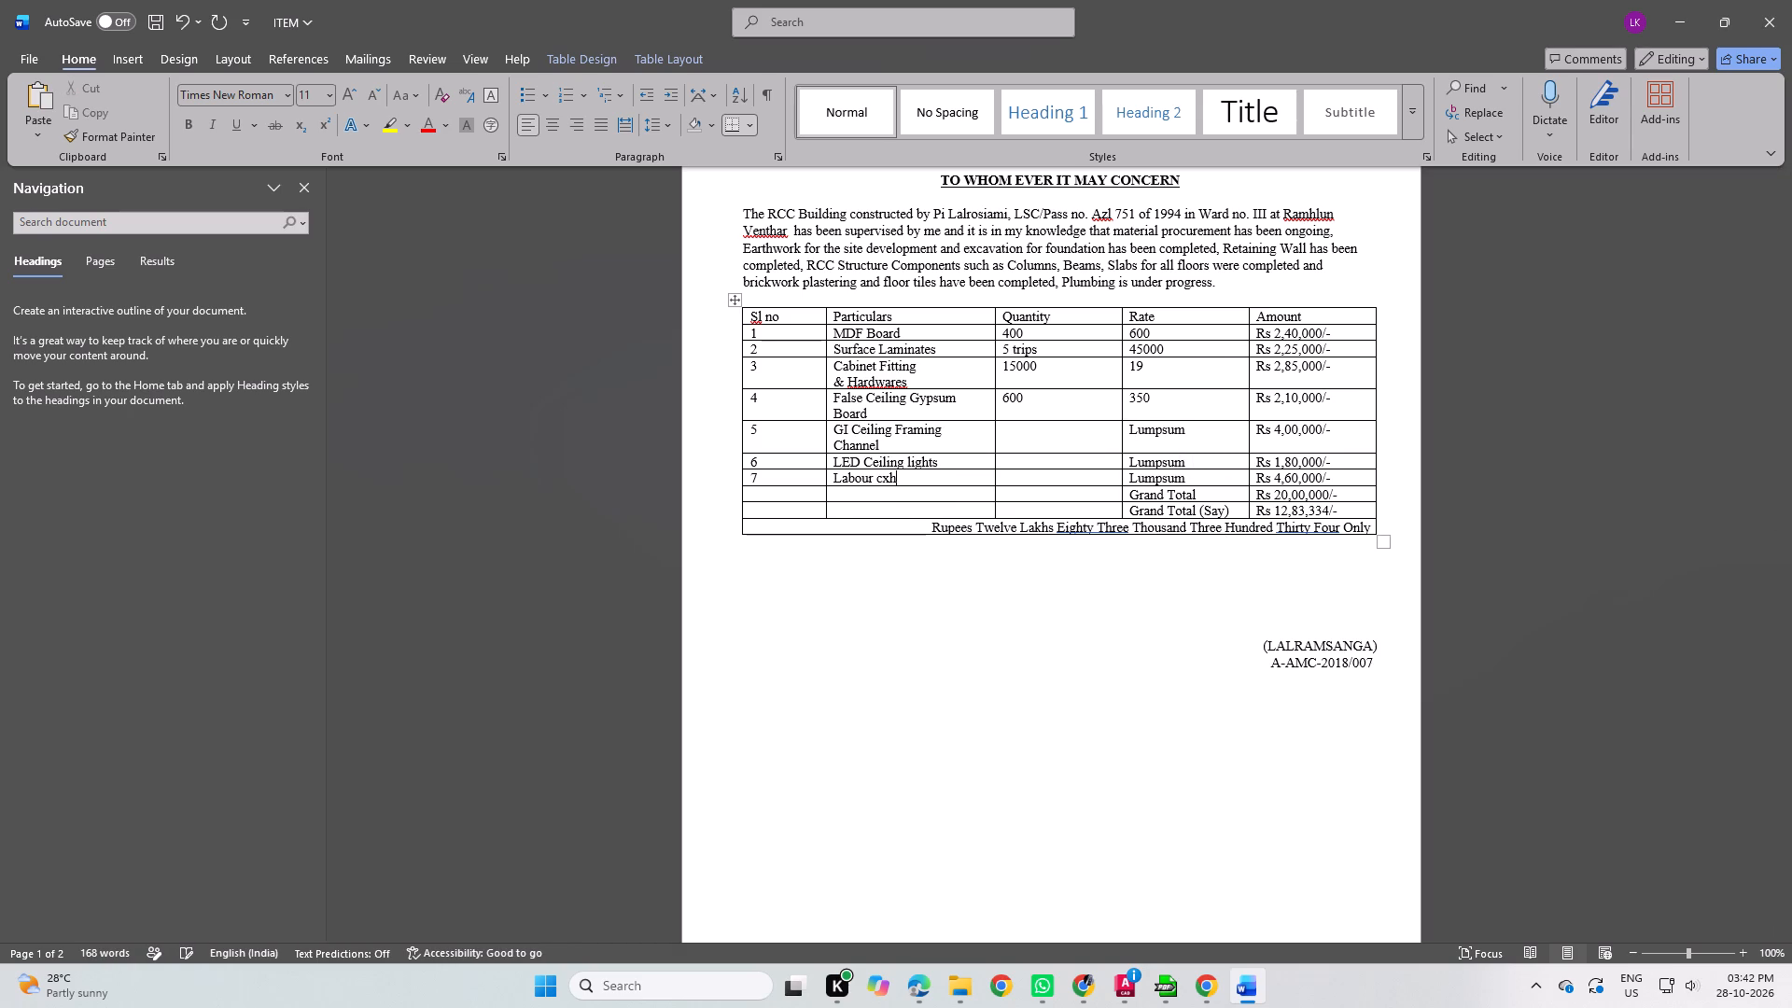
pyautogui.press('BackSpace')
pyautogui.press('BackSpace')
pyautogui.write('harge')
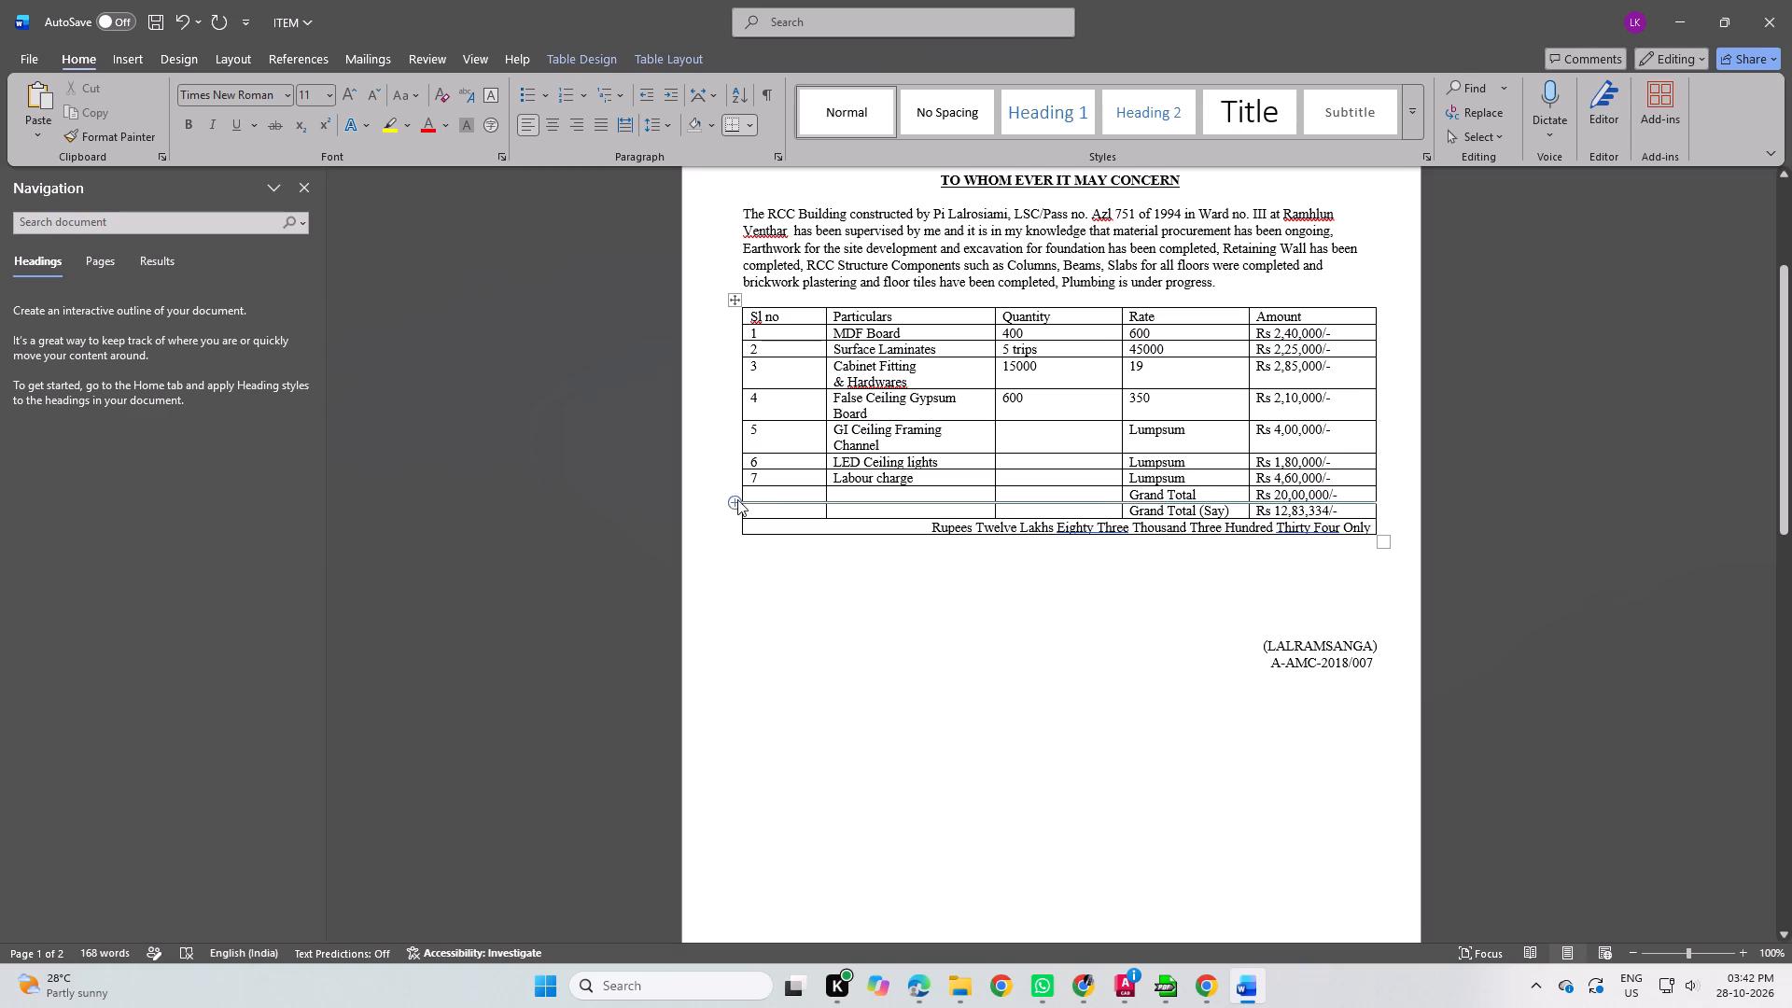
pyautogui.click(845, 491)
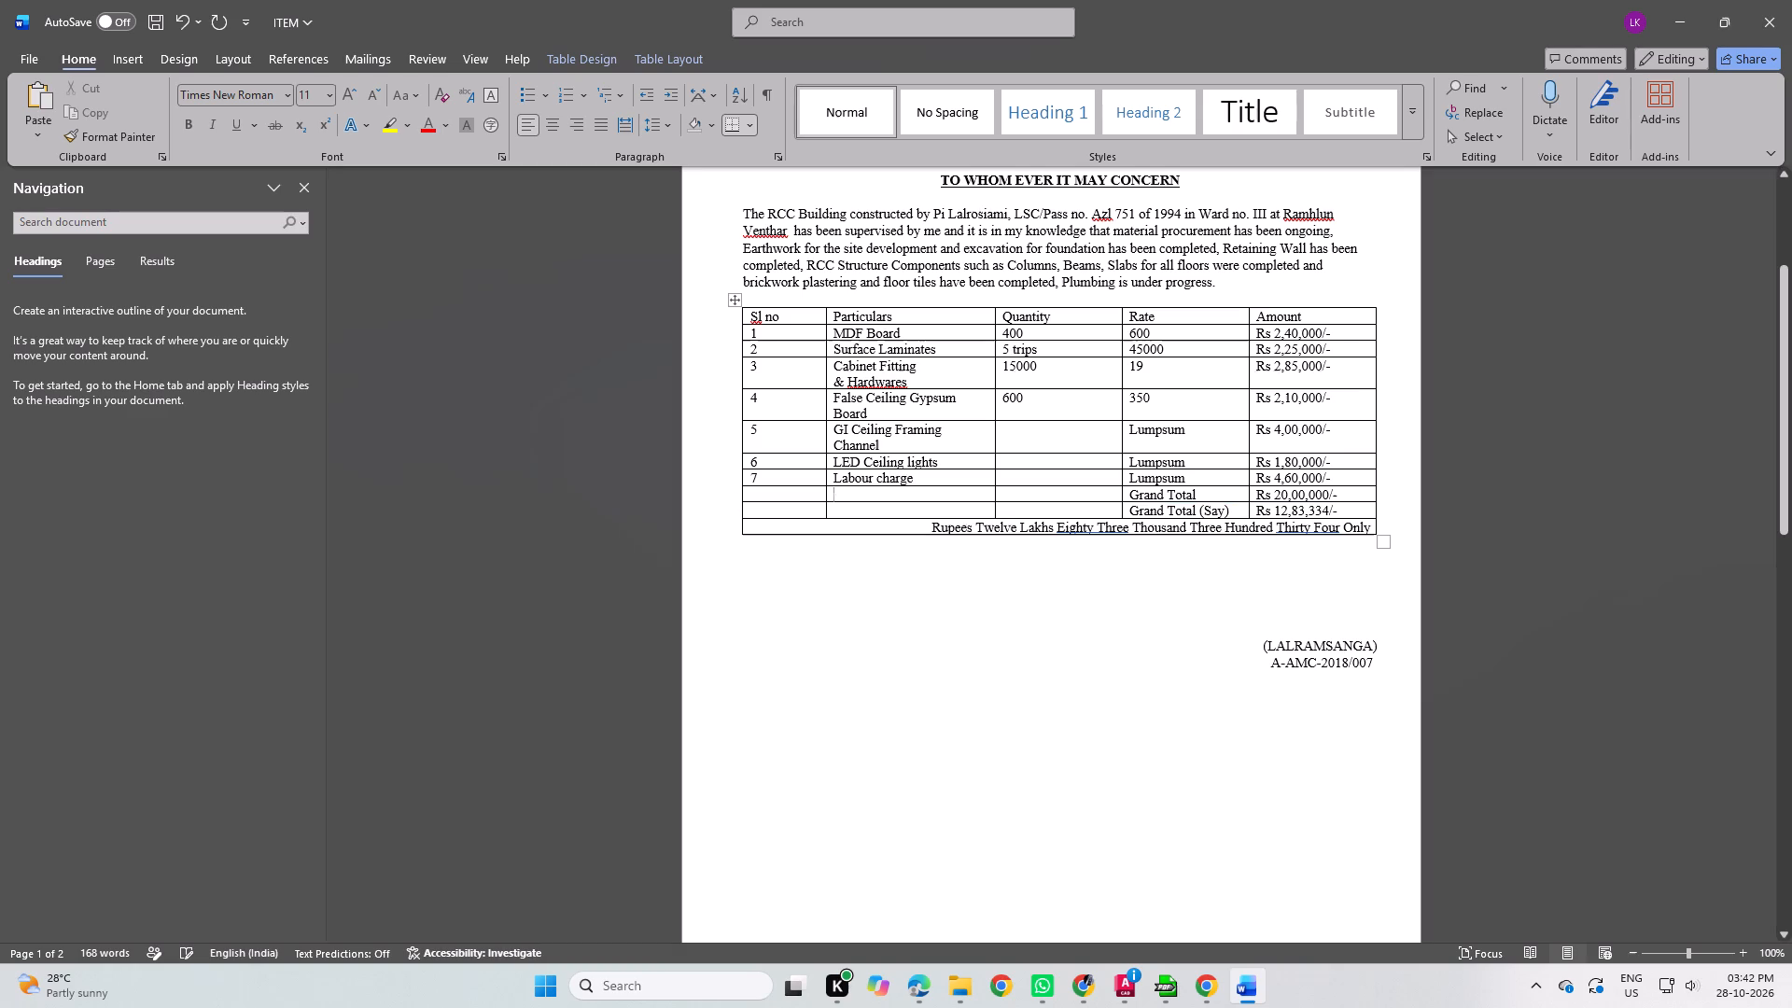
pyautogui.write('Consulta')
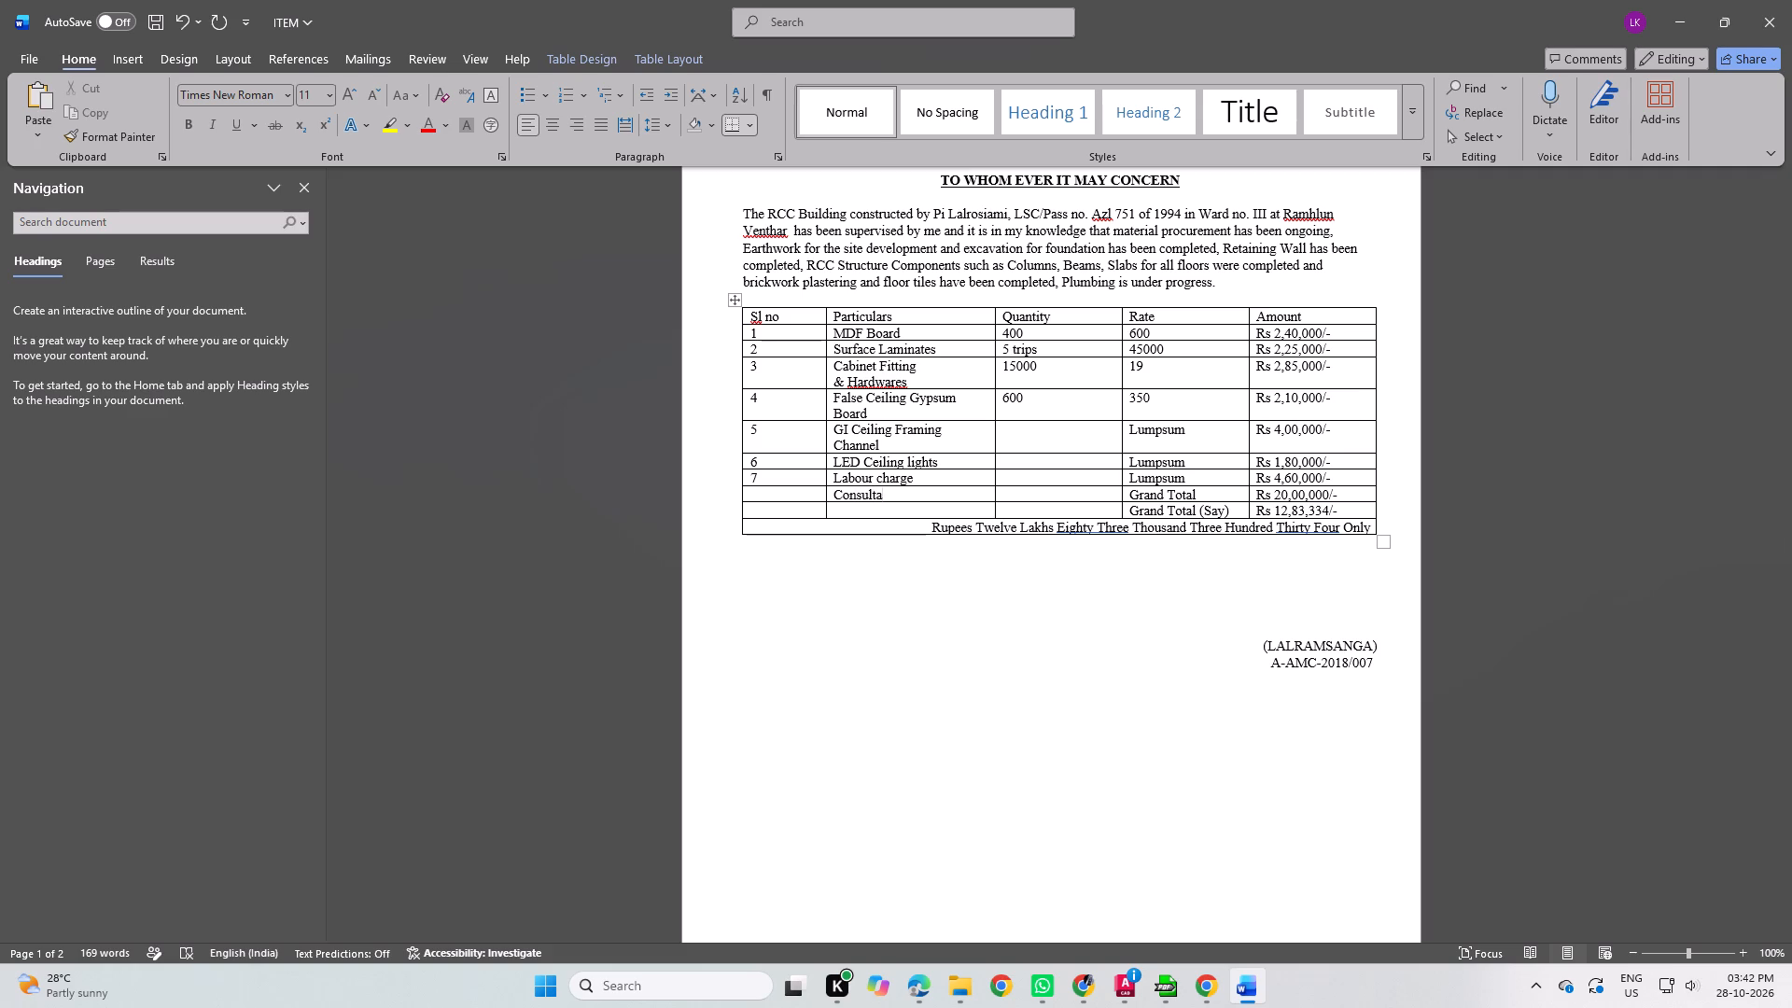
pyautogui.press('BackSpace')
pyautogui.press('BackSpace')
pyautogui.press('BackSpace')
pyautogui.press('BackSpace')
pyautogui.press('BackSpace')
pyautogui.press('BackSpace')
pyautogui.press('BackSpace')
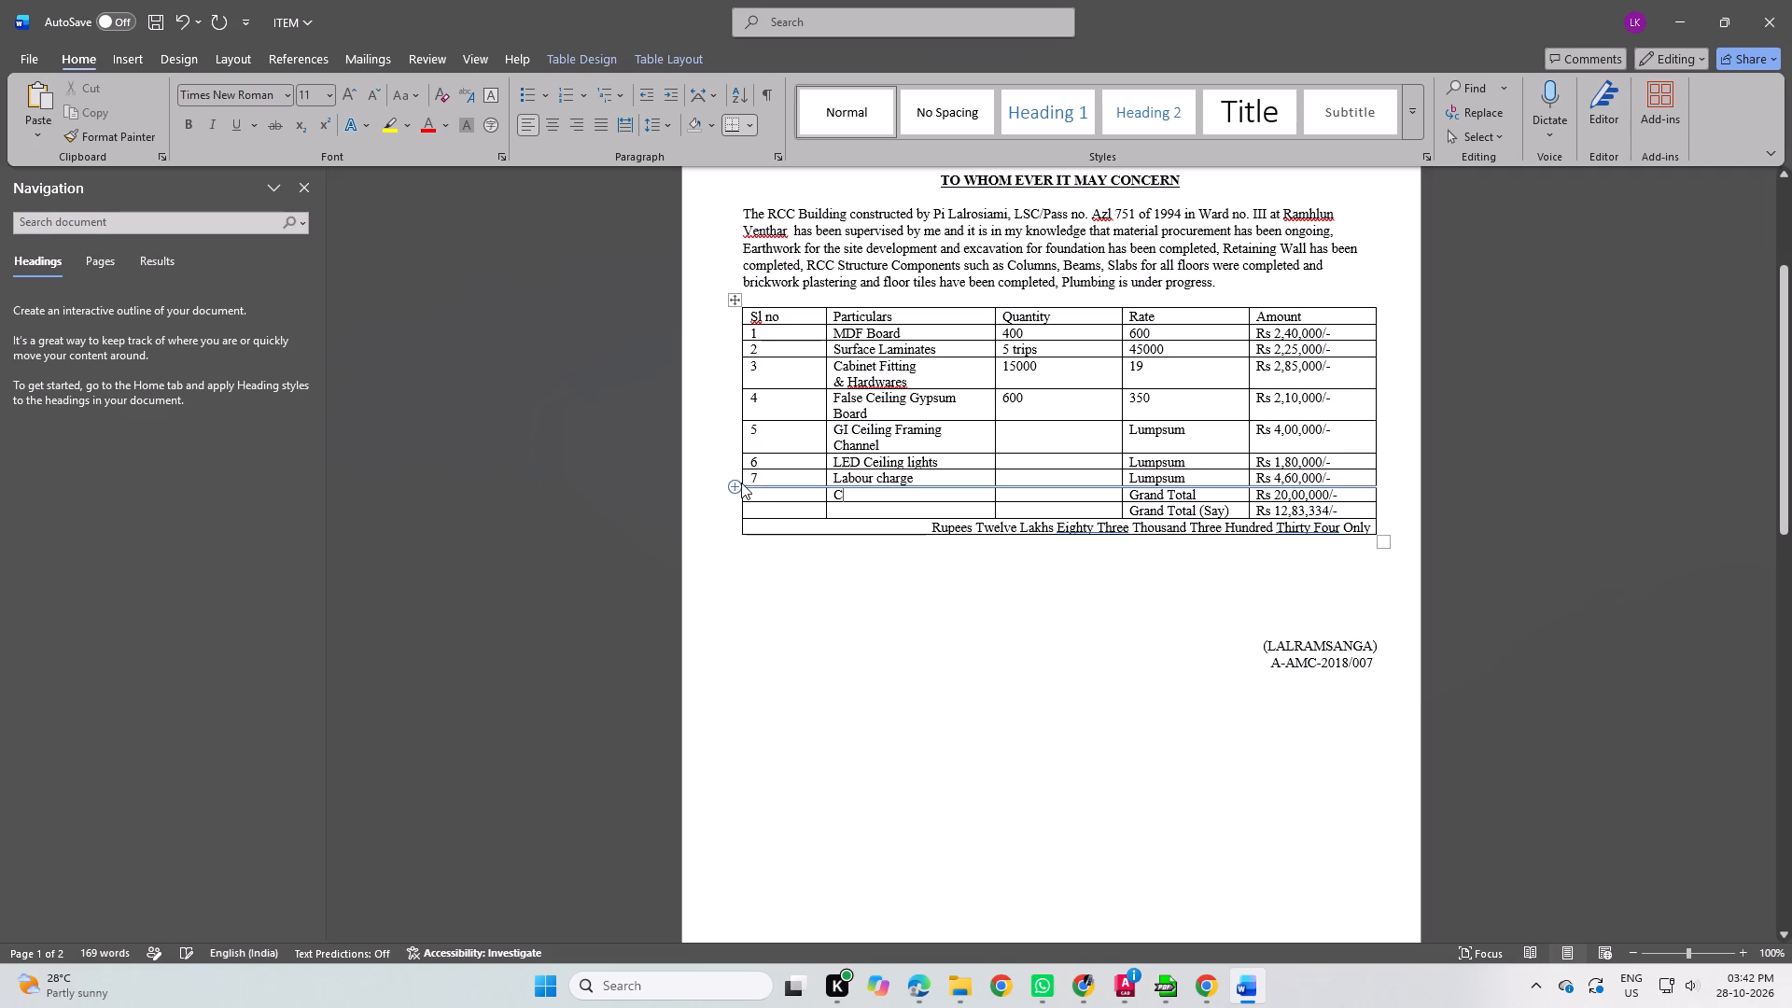
# Insert a row below row 7, enter "Consultancy" in its Particulars cell, and clear the stray "C" from the Grand Total row.
pyautogui.click(735, 483)
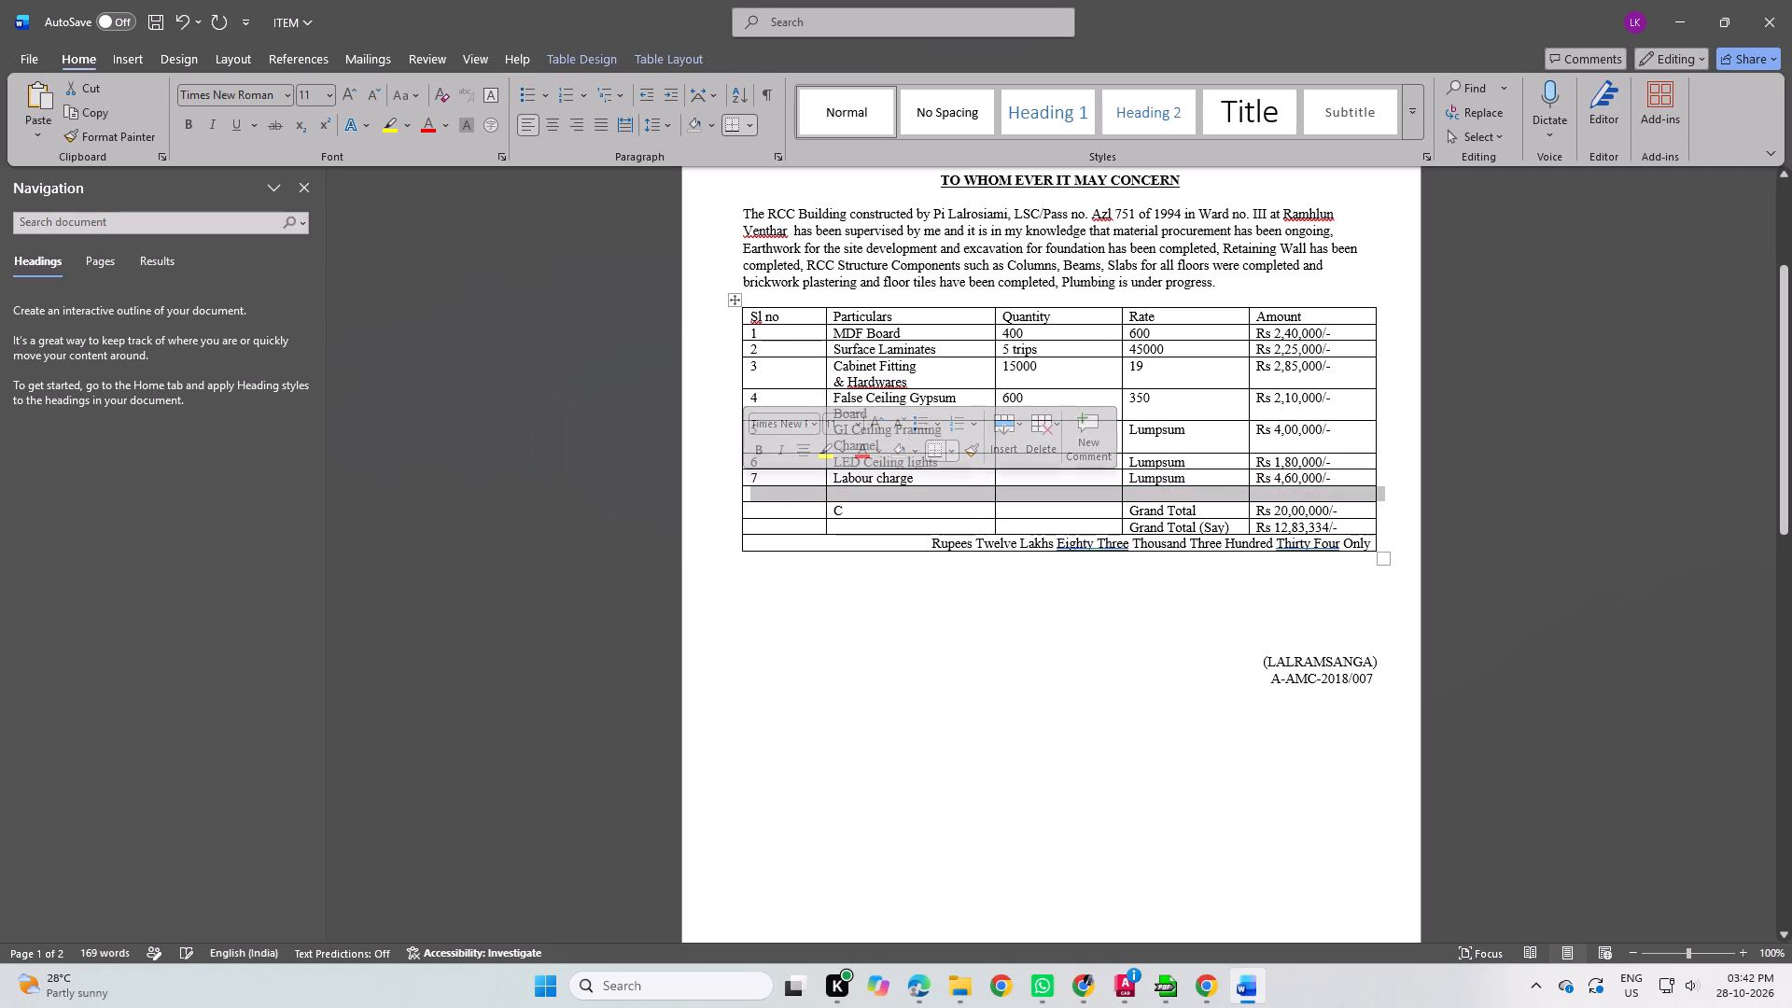
pyautogui.click(902, 501)
pyautogui.click(889, 493)
pyautogui.write('Consultancy')
pyautogui.press('space')
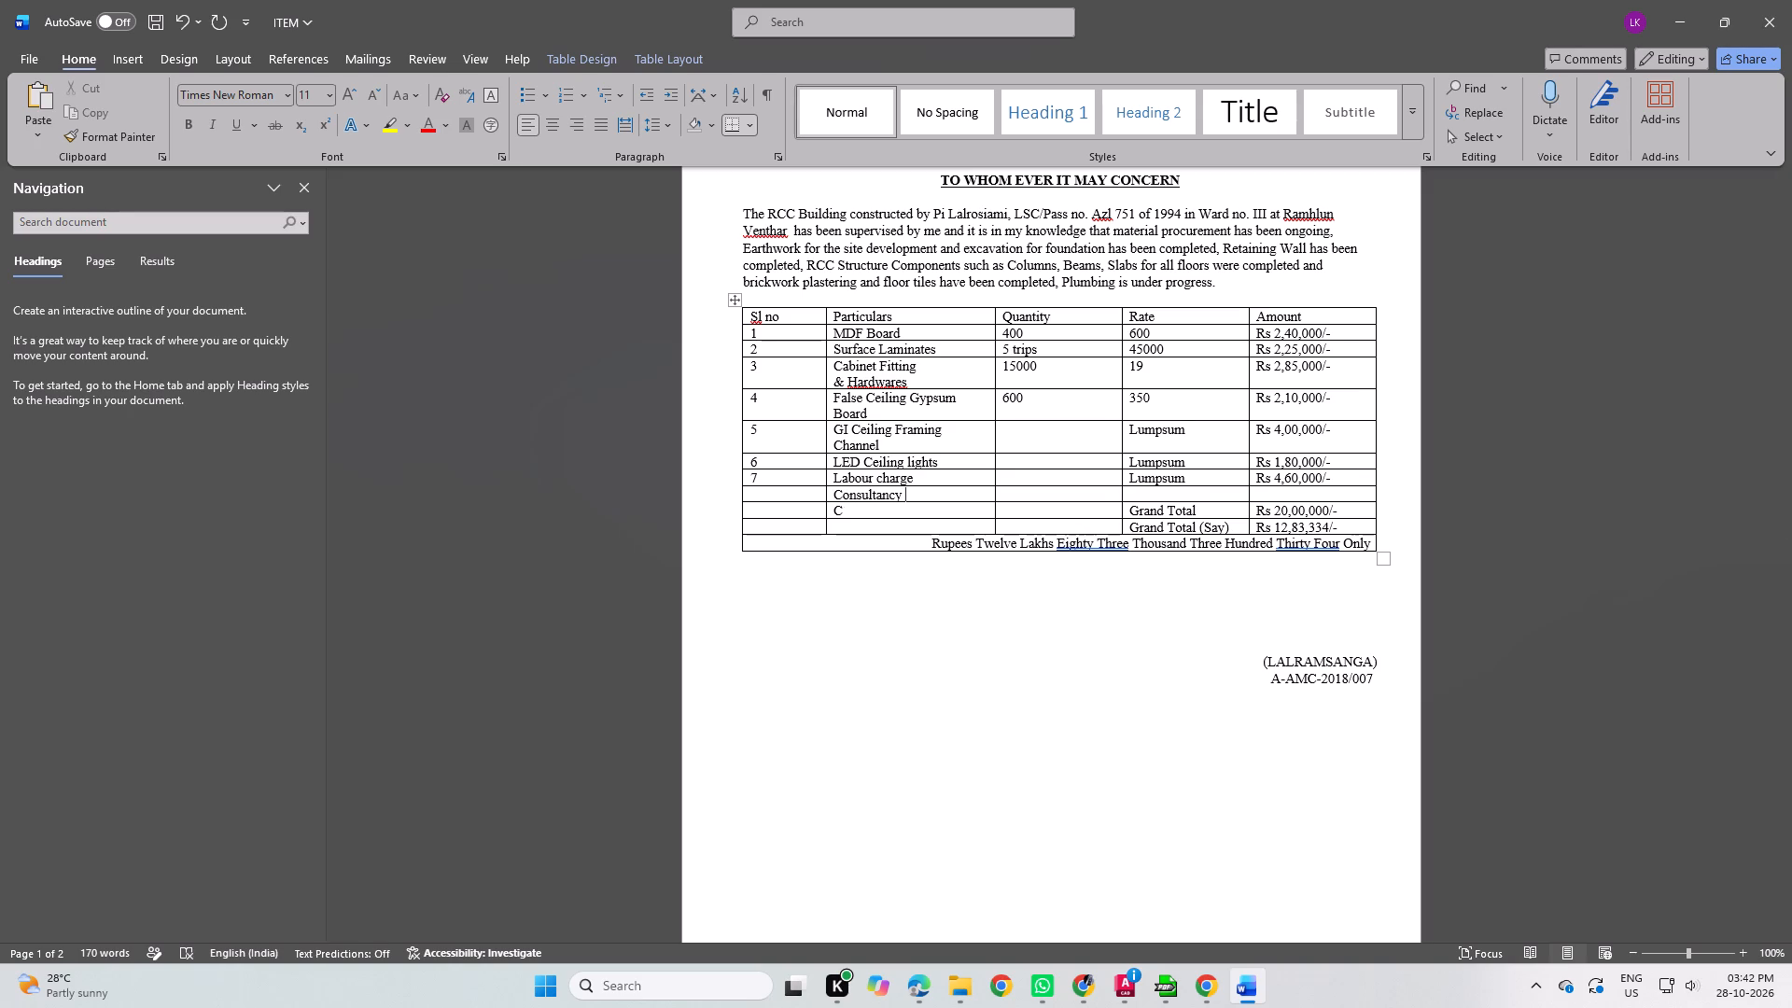
pyautogui.click(852, 511)
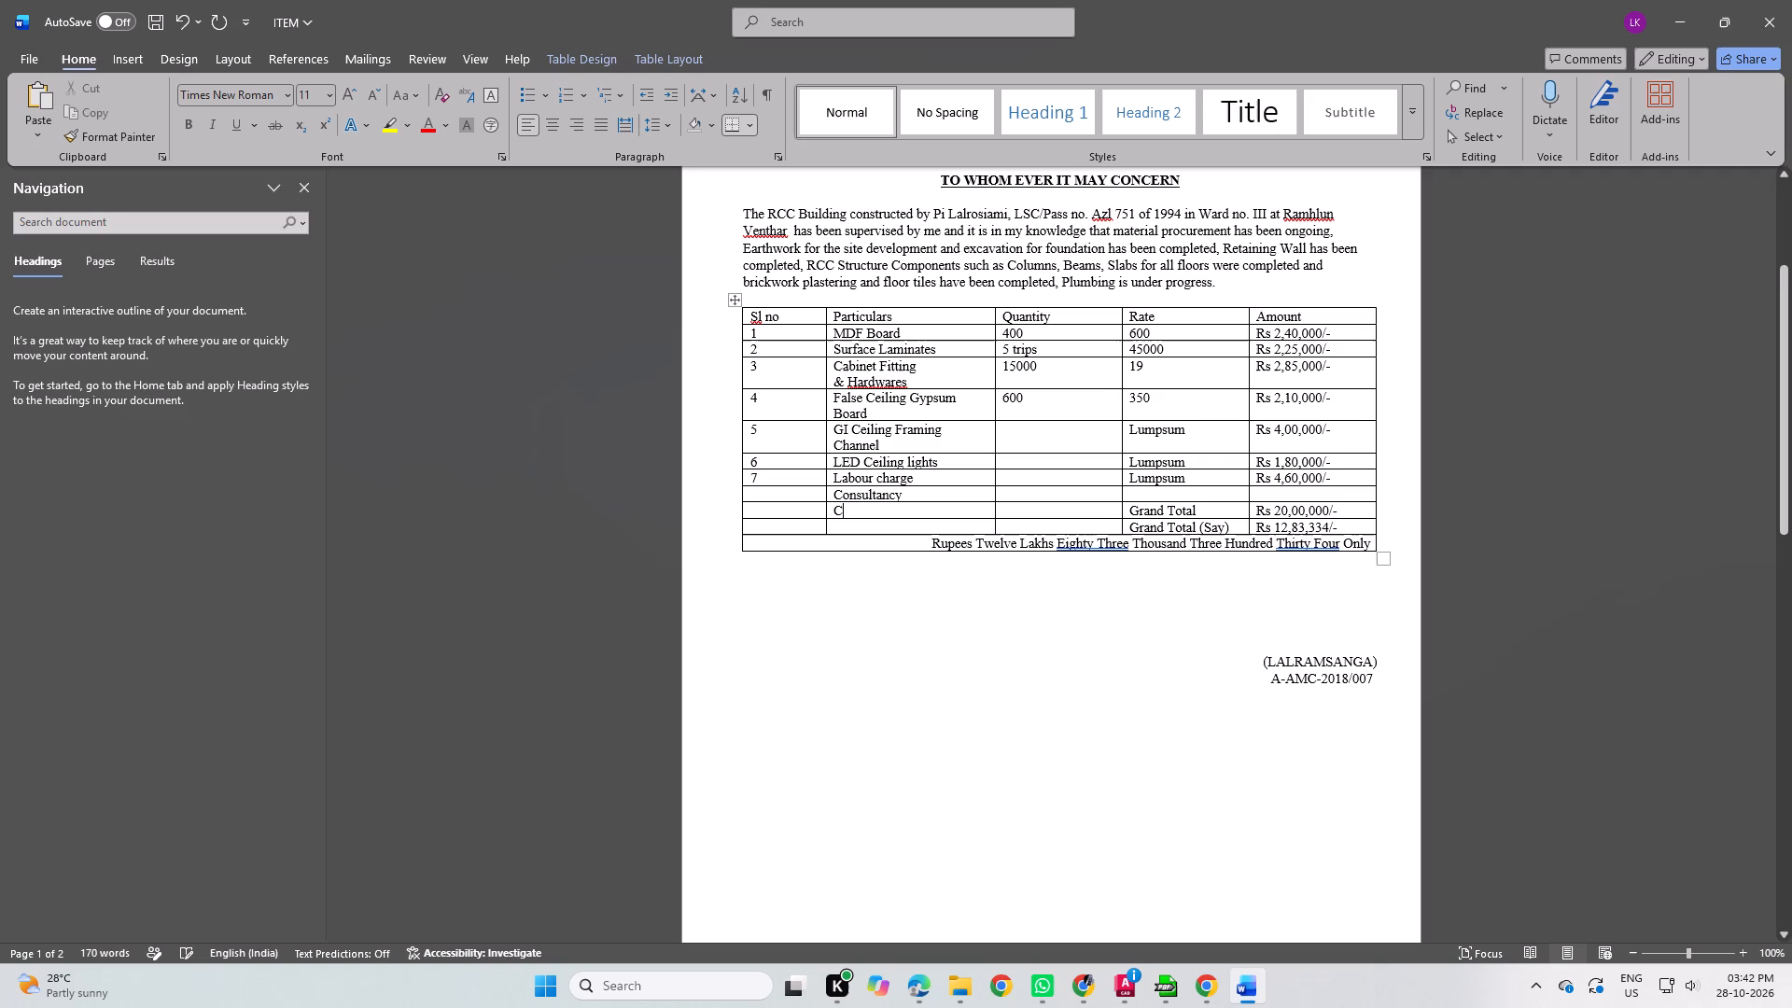
pyautogui.press('BackSpace')
# Narrow the Sl no column of the cost table, giving the freed width to the Particulars column.
pyautogui.moveTo(825, 313); pyautogui.dragTo(780, 329)
# Join "& Hardwares" onto the same line as "Cabinet Fitting" in the row 3 Particulars cell.
pyautogui.click(875, 390)
pyautogui.click(855, 390)
pyautogui.click(791, 387)
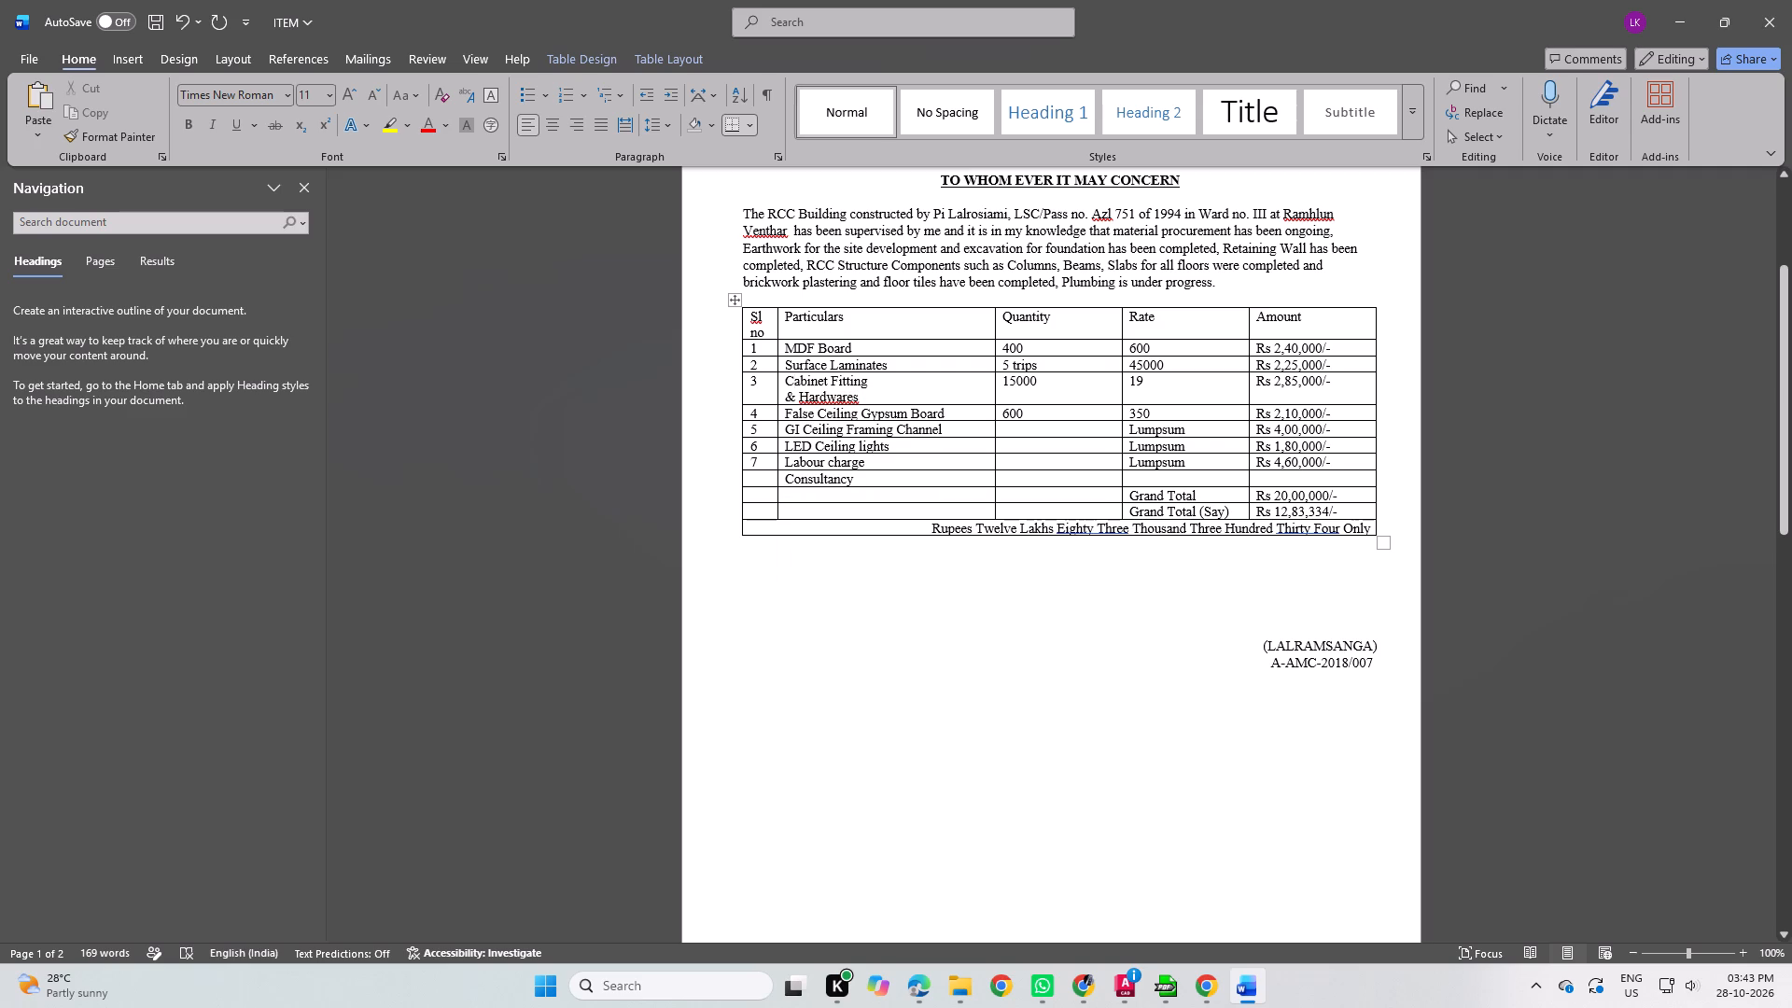
pyautogui.click(888, 381)
pyautogui.click(896, 381)
pyautogui.moveTo(746, 406); pyautogui.dragTo(751, 391)
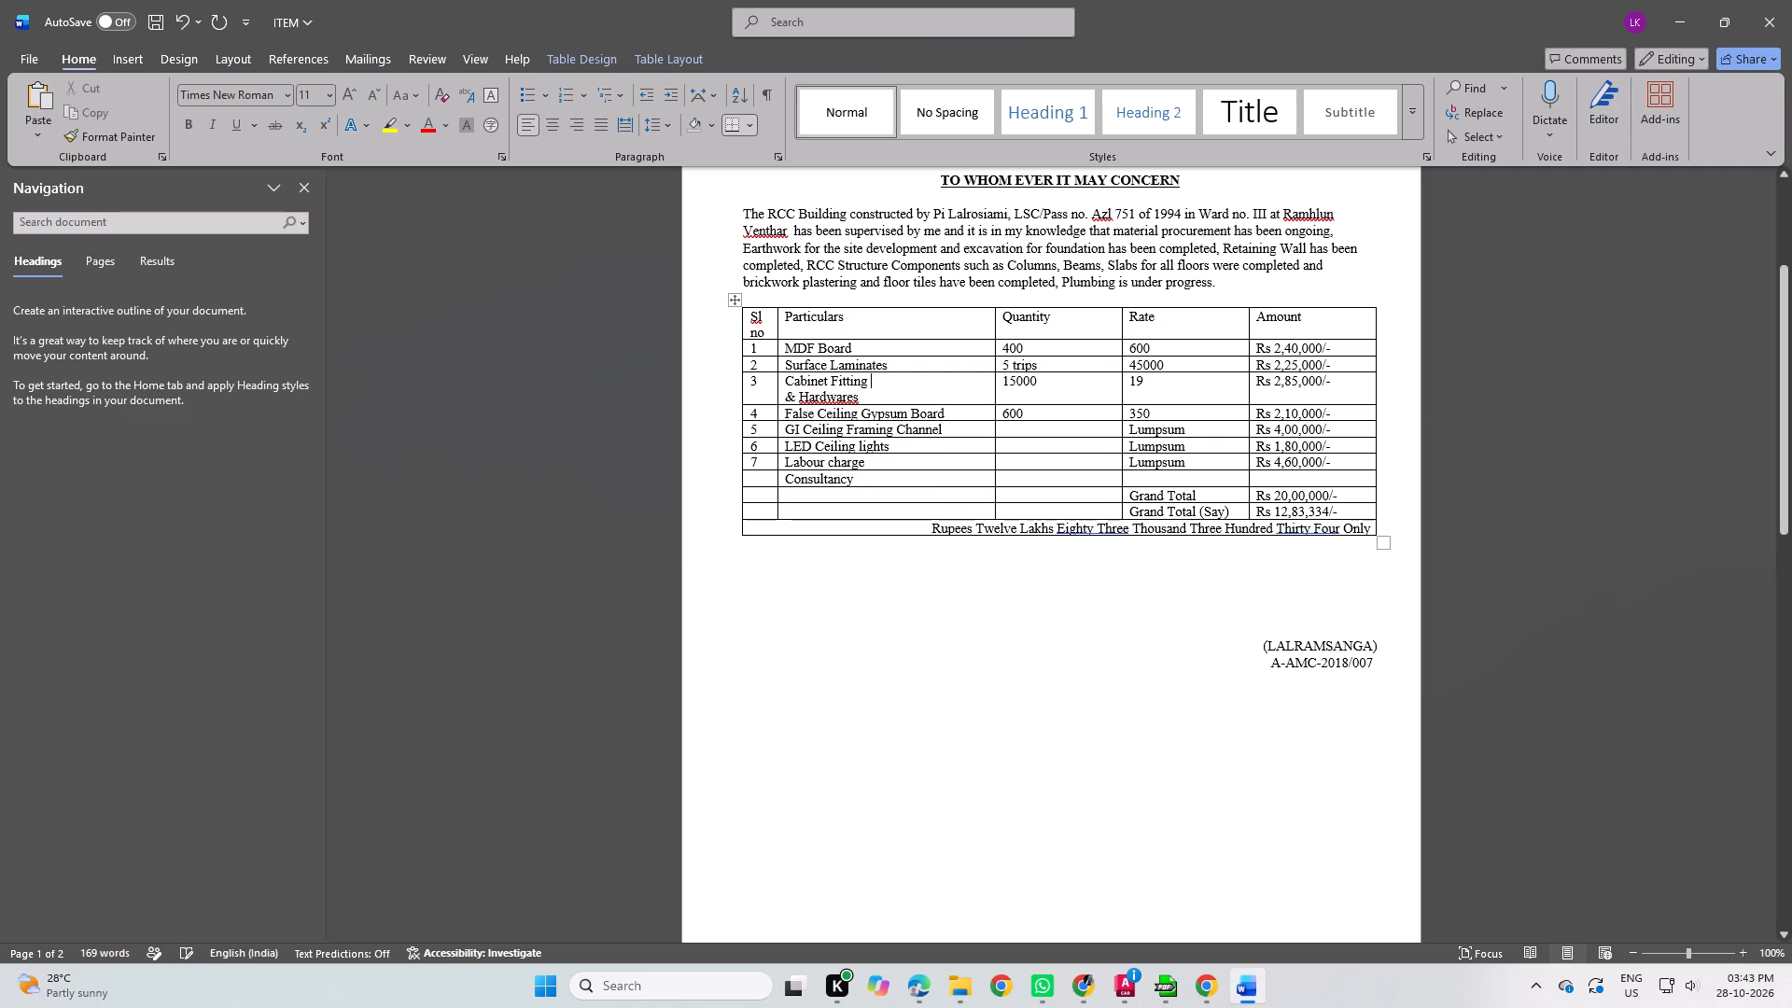
pyautogui.click(780, 399)
pyautogui.doubleClick(779, 397)
pyautogui.click(786, 398)
pyautogui.press('BackSpace')
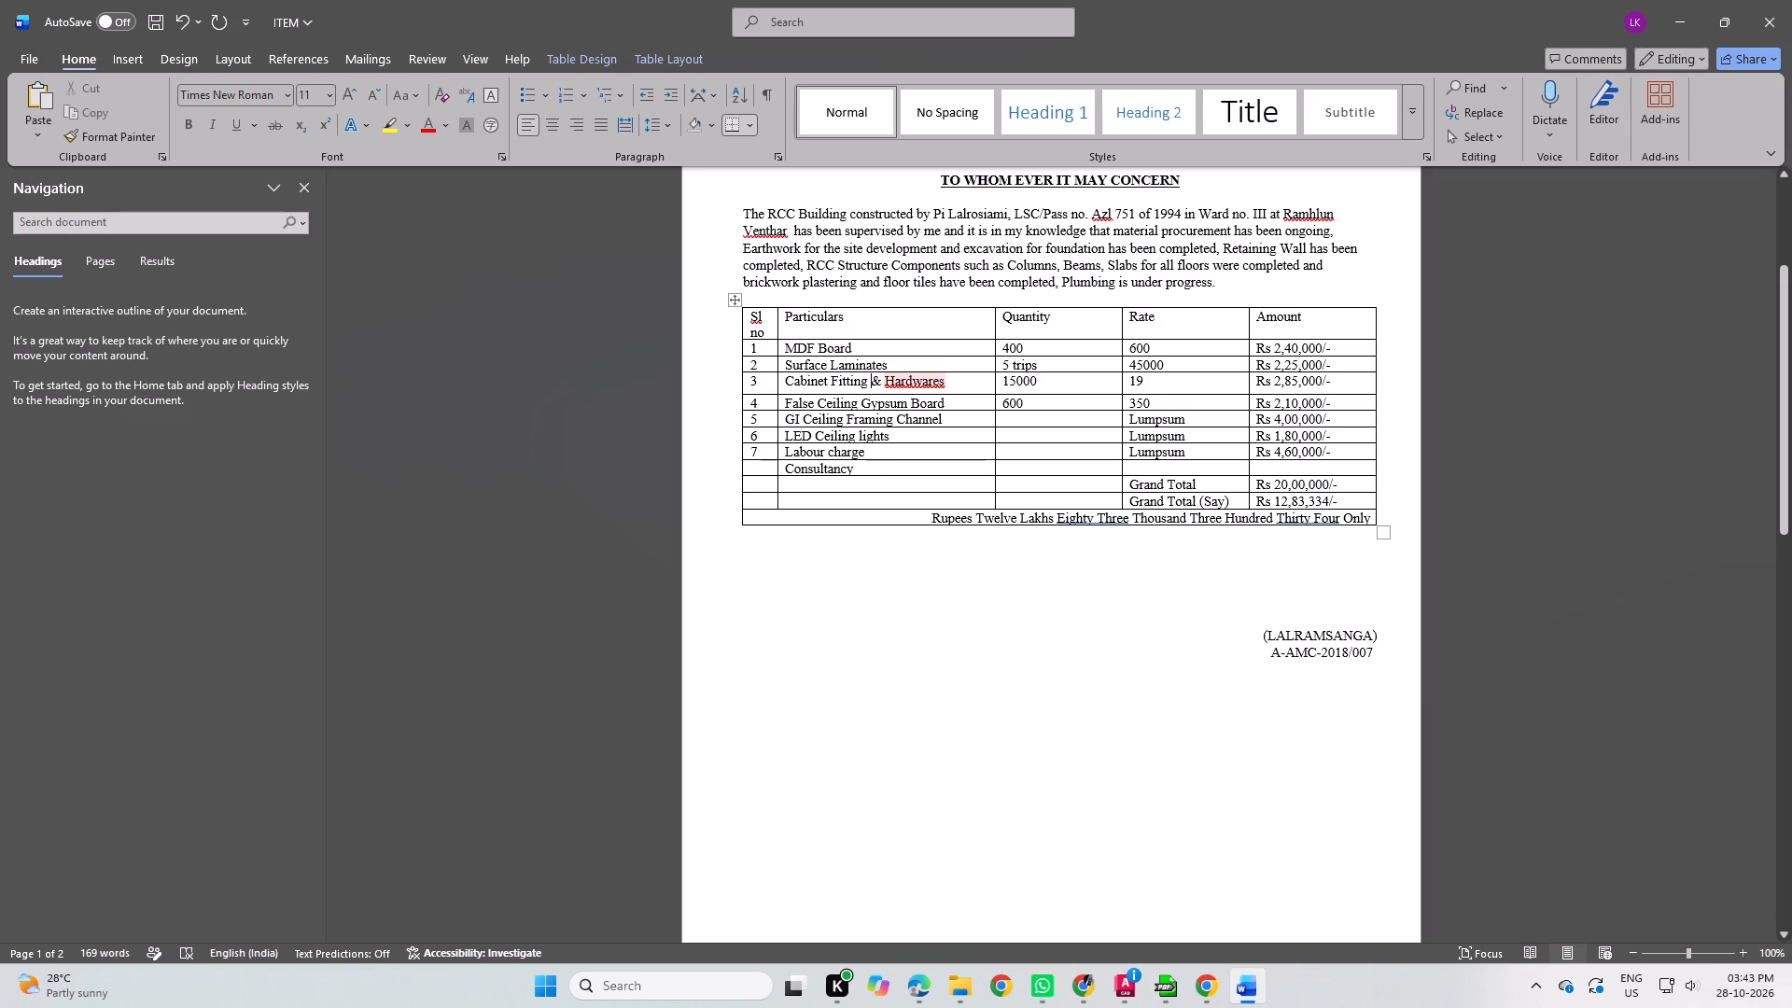
# Correct the spelling of "Hardwares" to "Hardware" in the row 3 Particulars cell.
pyautogui.click(920, 457)
pyautogui.click(917, 535)
pyautogui.click(901, 385)
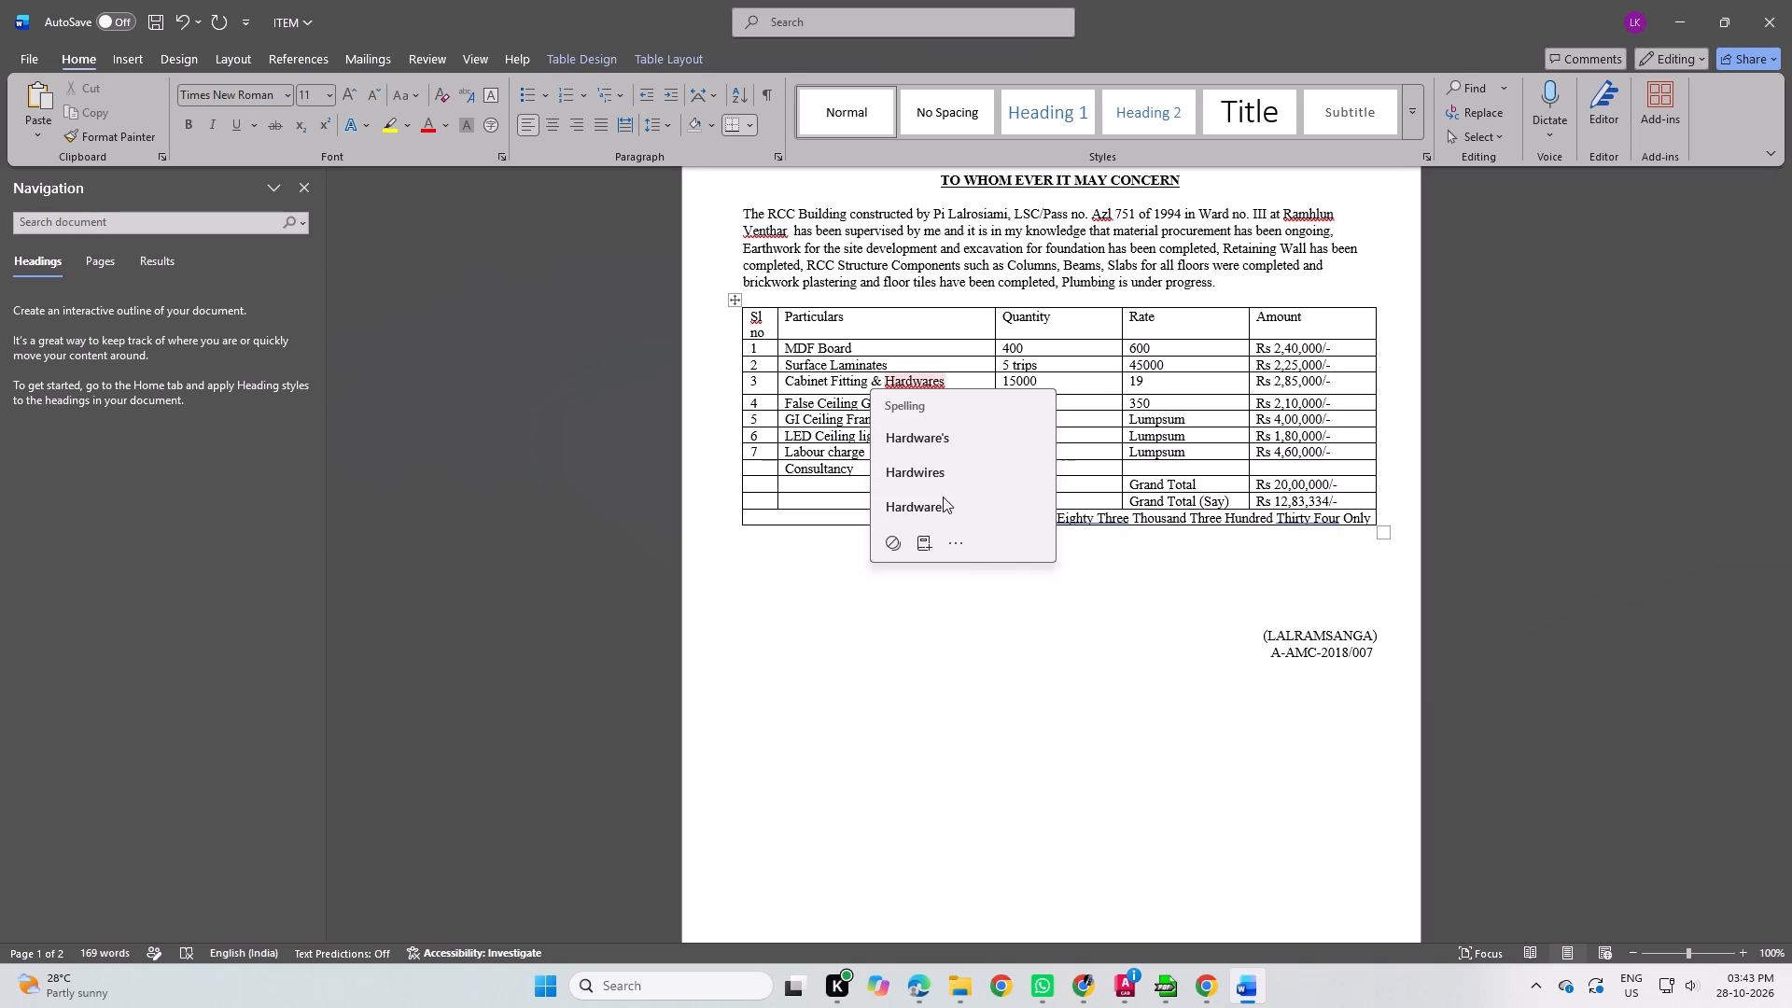
pyautogui.click(942, 505)
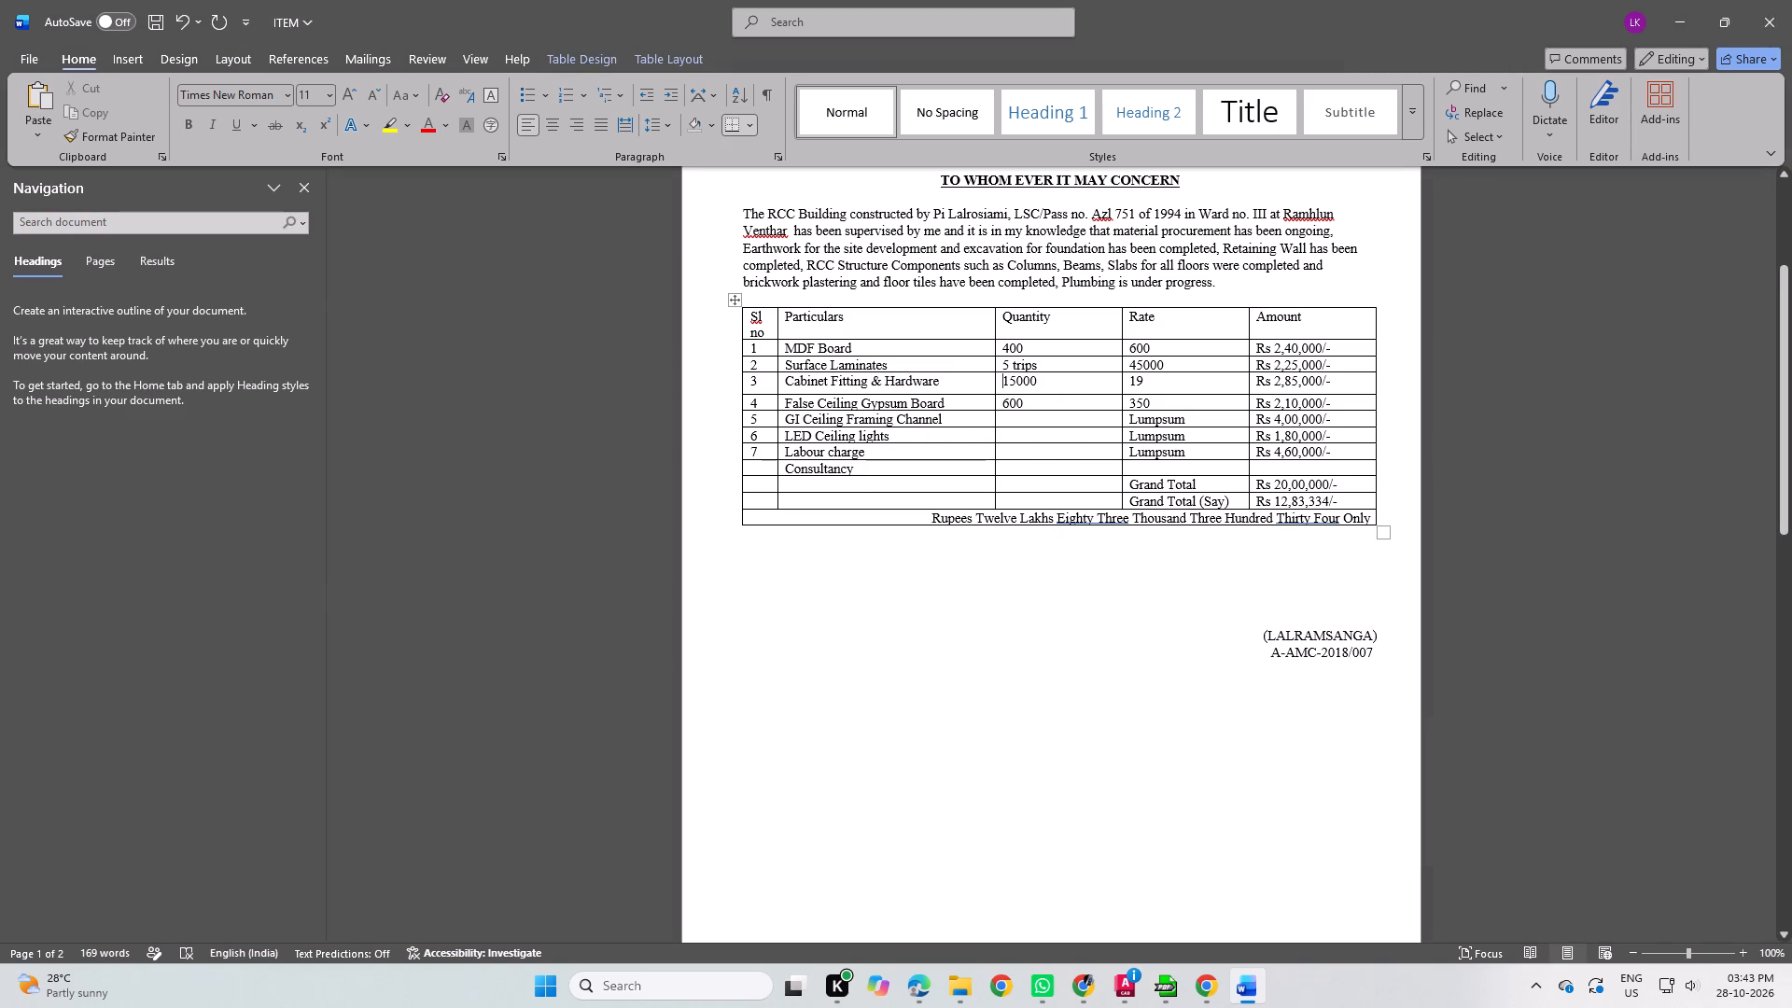
pyautogui.doubleClick(745, 394)
pyautogui.tripleClick(745, 394)
pyautogui.click(912, 462)
# Set the Quantity to 100 for MDF Board and to 150 for Surface Laminates in the cost table.
pyautogui.moveTo(1041, 353); pyautogui.dragTo(1018, 347)
pyautogui.moveTo(1018, 347); pyautogui.dragTo(1001, 347)
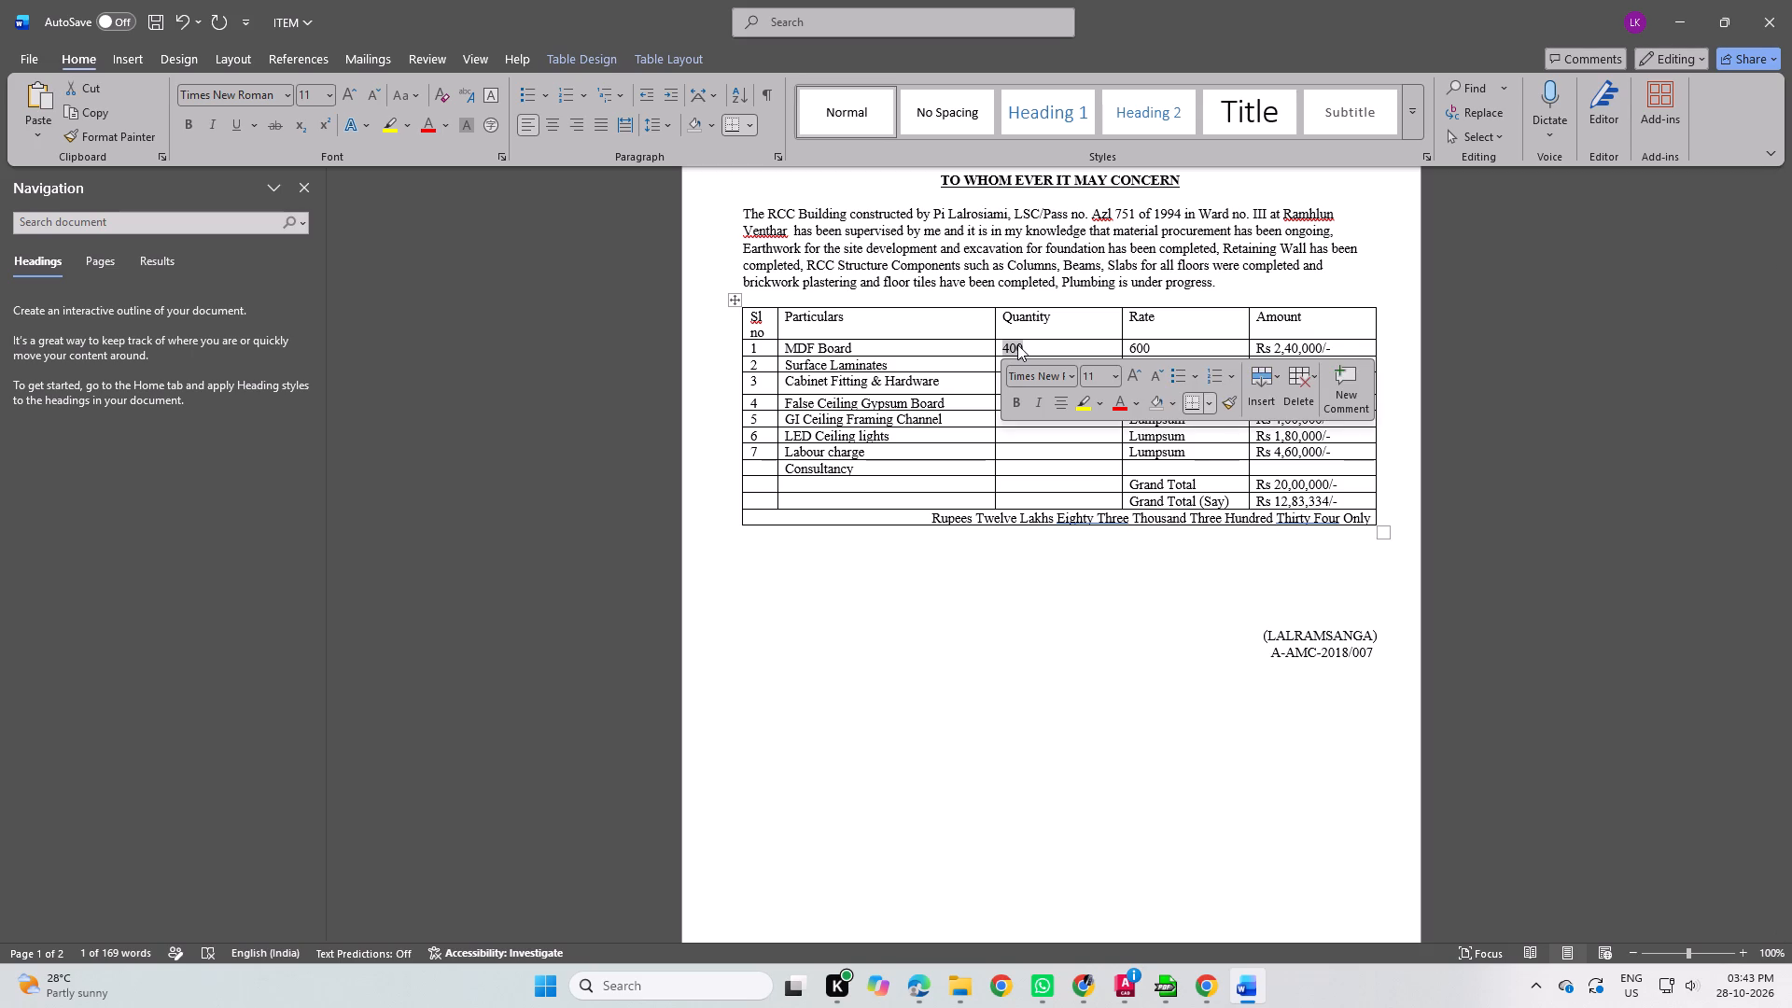
pyautogui.write('100')
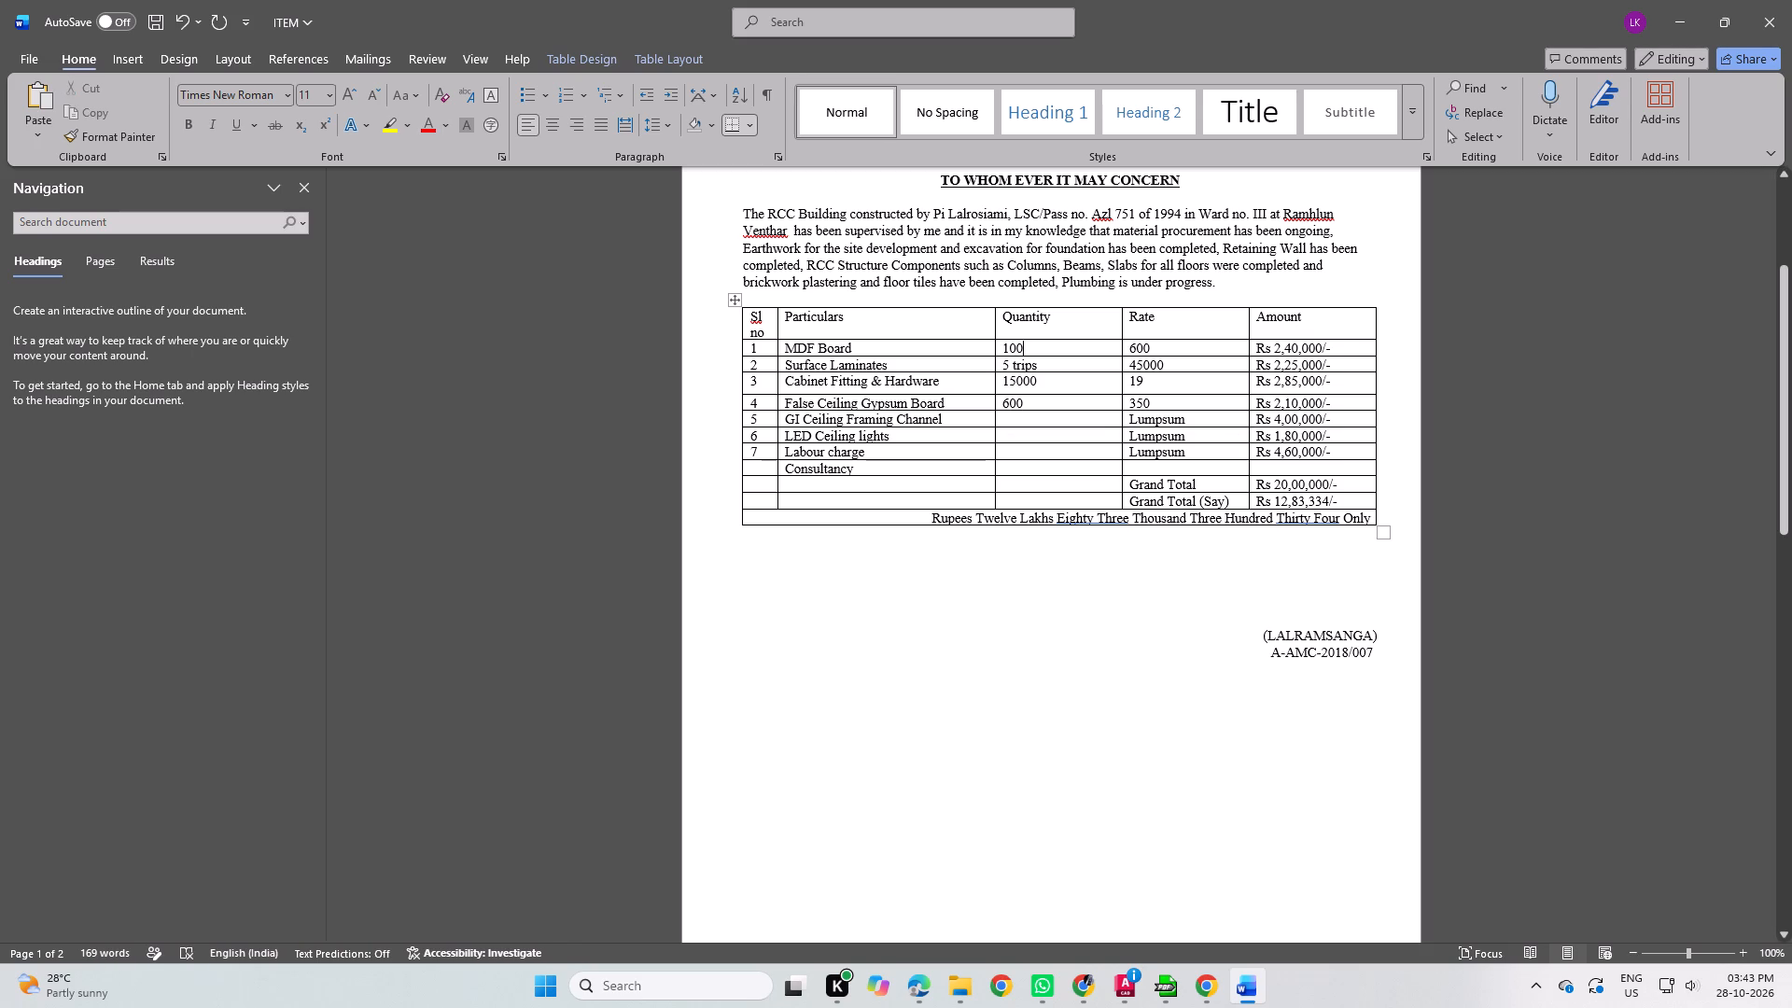
pyautogui.click(1045, 364)
pyautogui.press('BackSpace')
pyautogui.press('BackSpace')
pyautogui.press('BackSpace')
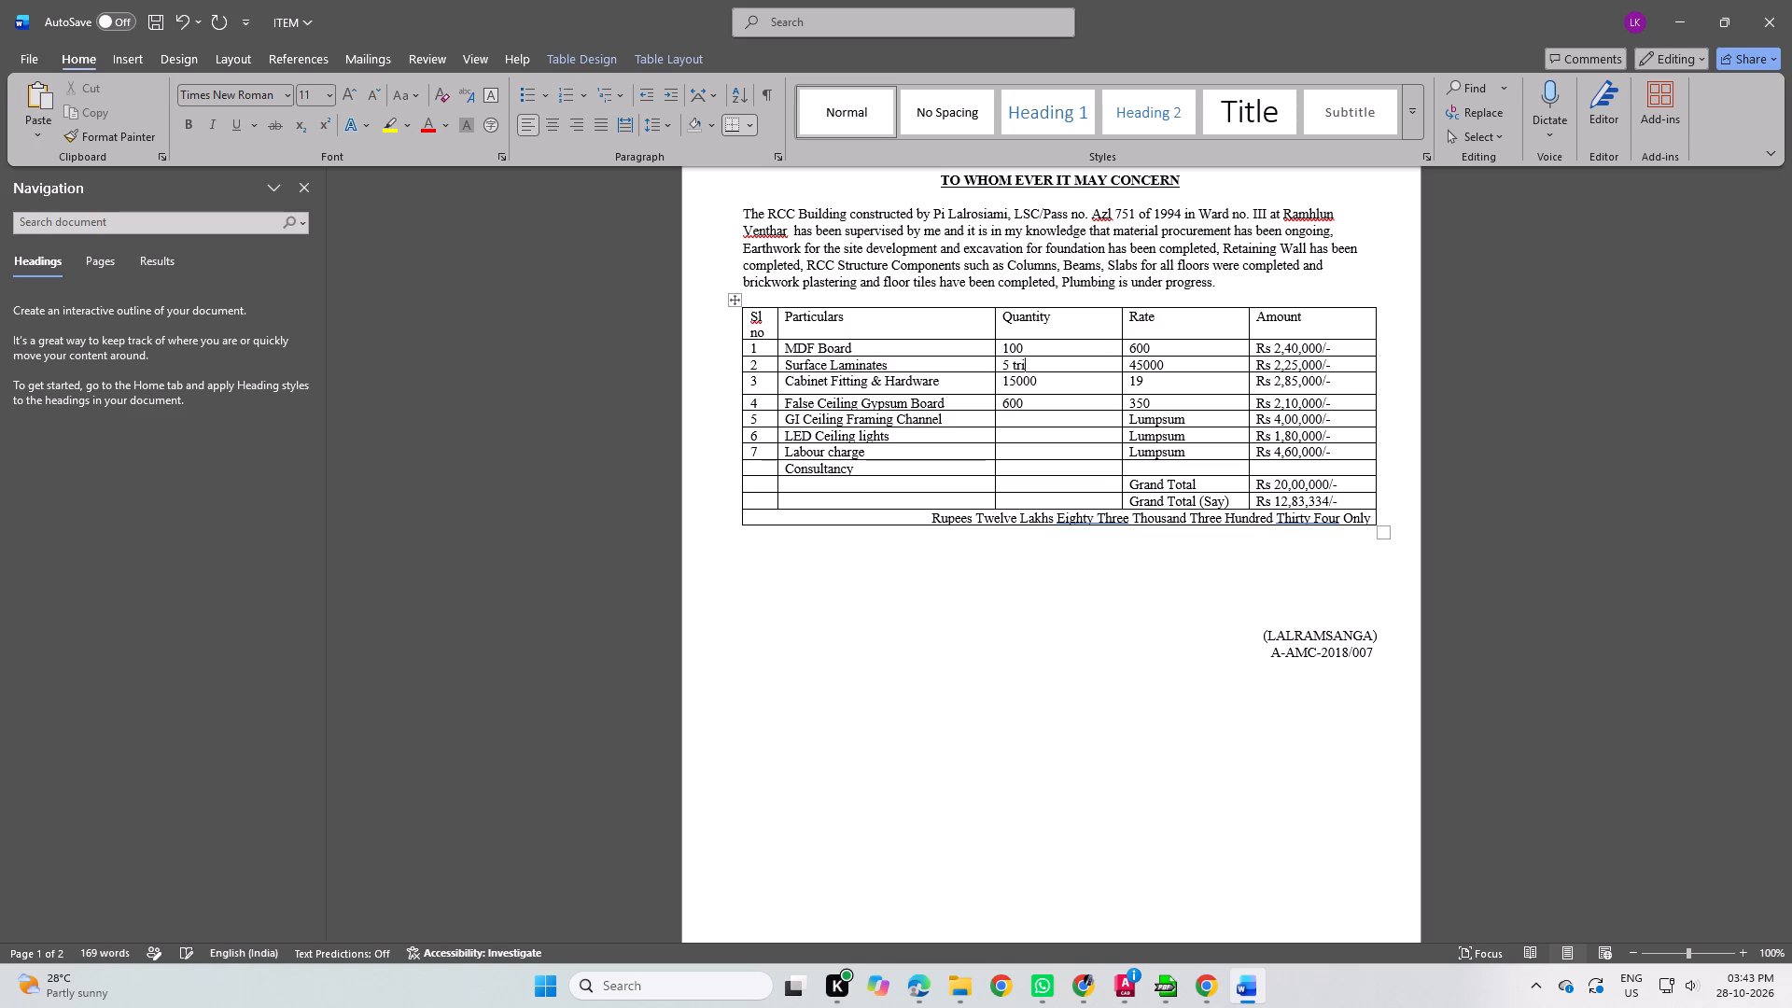
pyautogui.press('BackSpace')
pyautogui.press('BackSpace')
pyautogui.press('BackSpace')
pyautogui.press('BackSpace')
pyautogui.write('150')
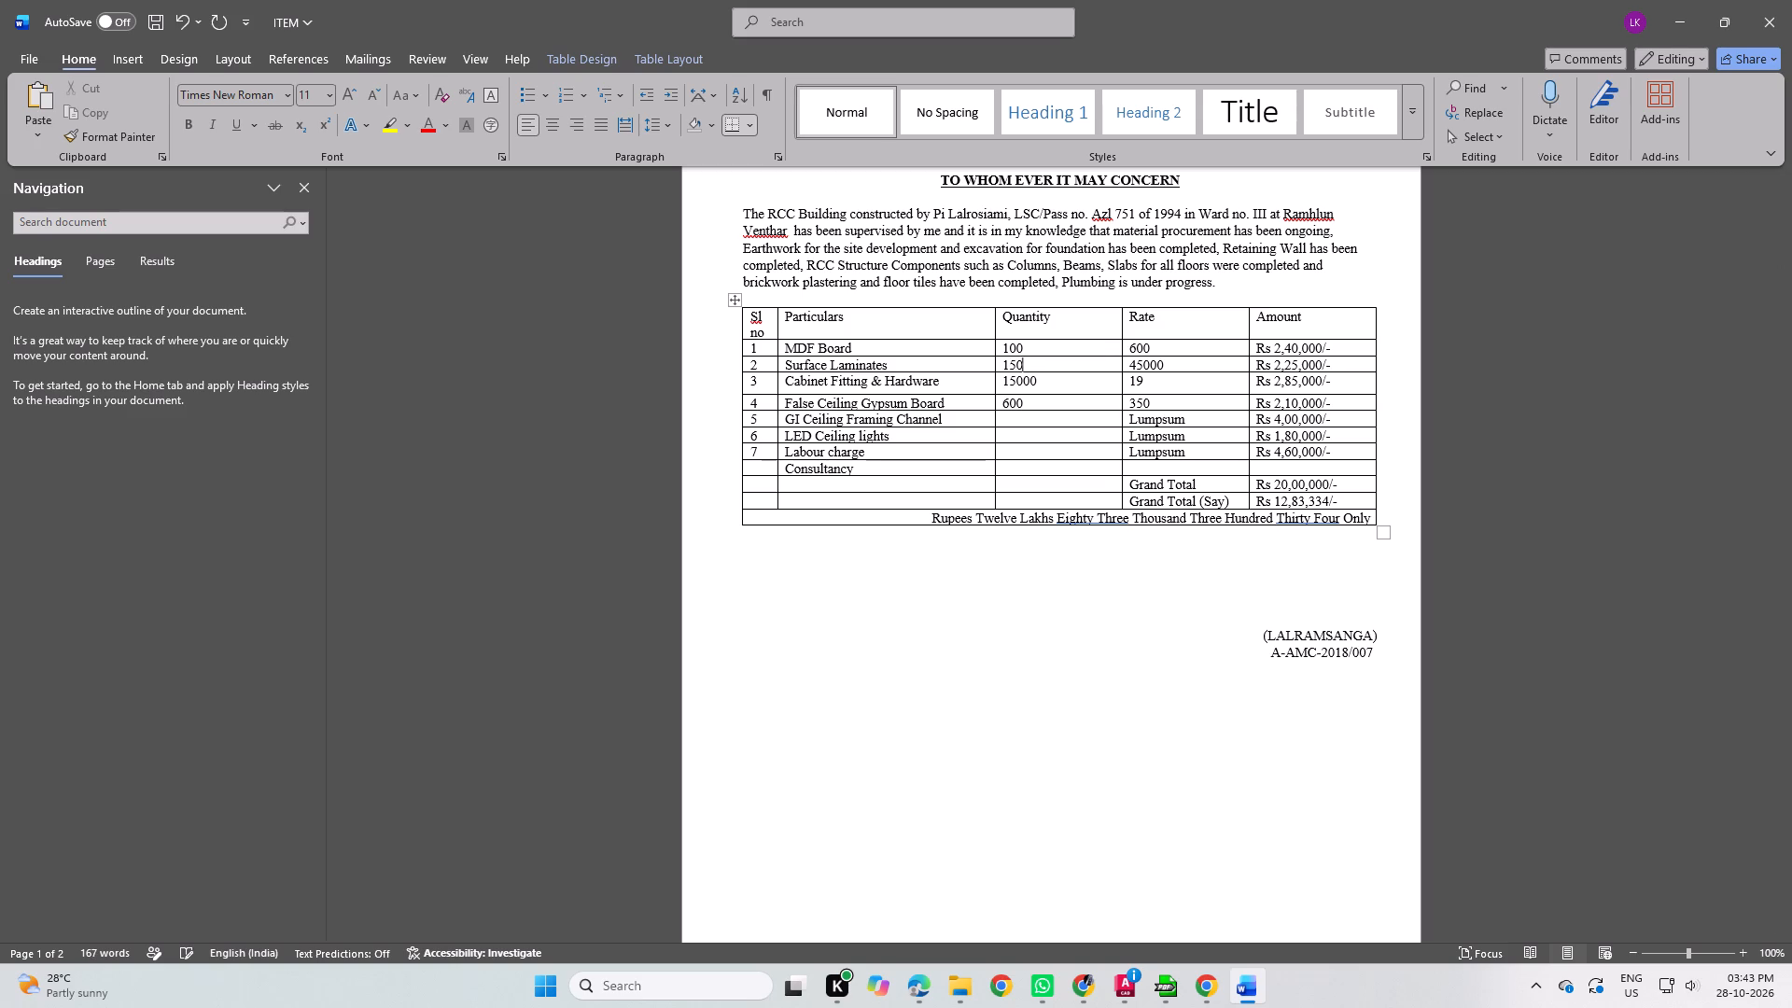
# Add the unit "Sheet" after the quantities of MDF Board and Surface Laminates.
pyautogui.click(1043, 346)
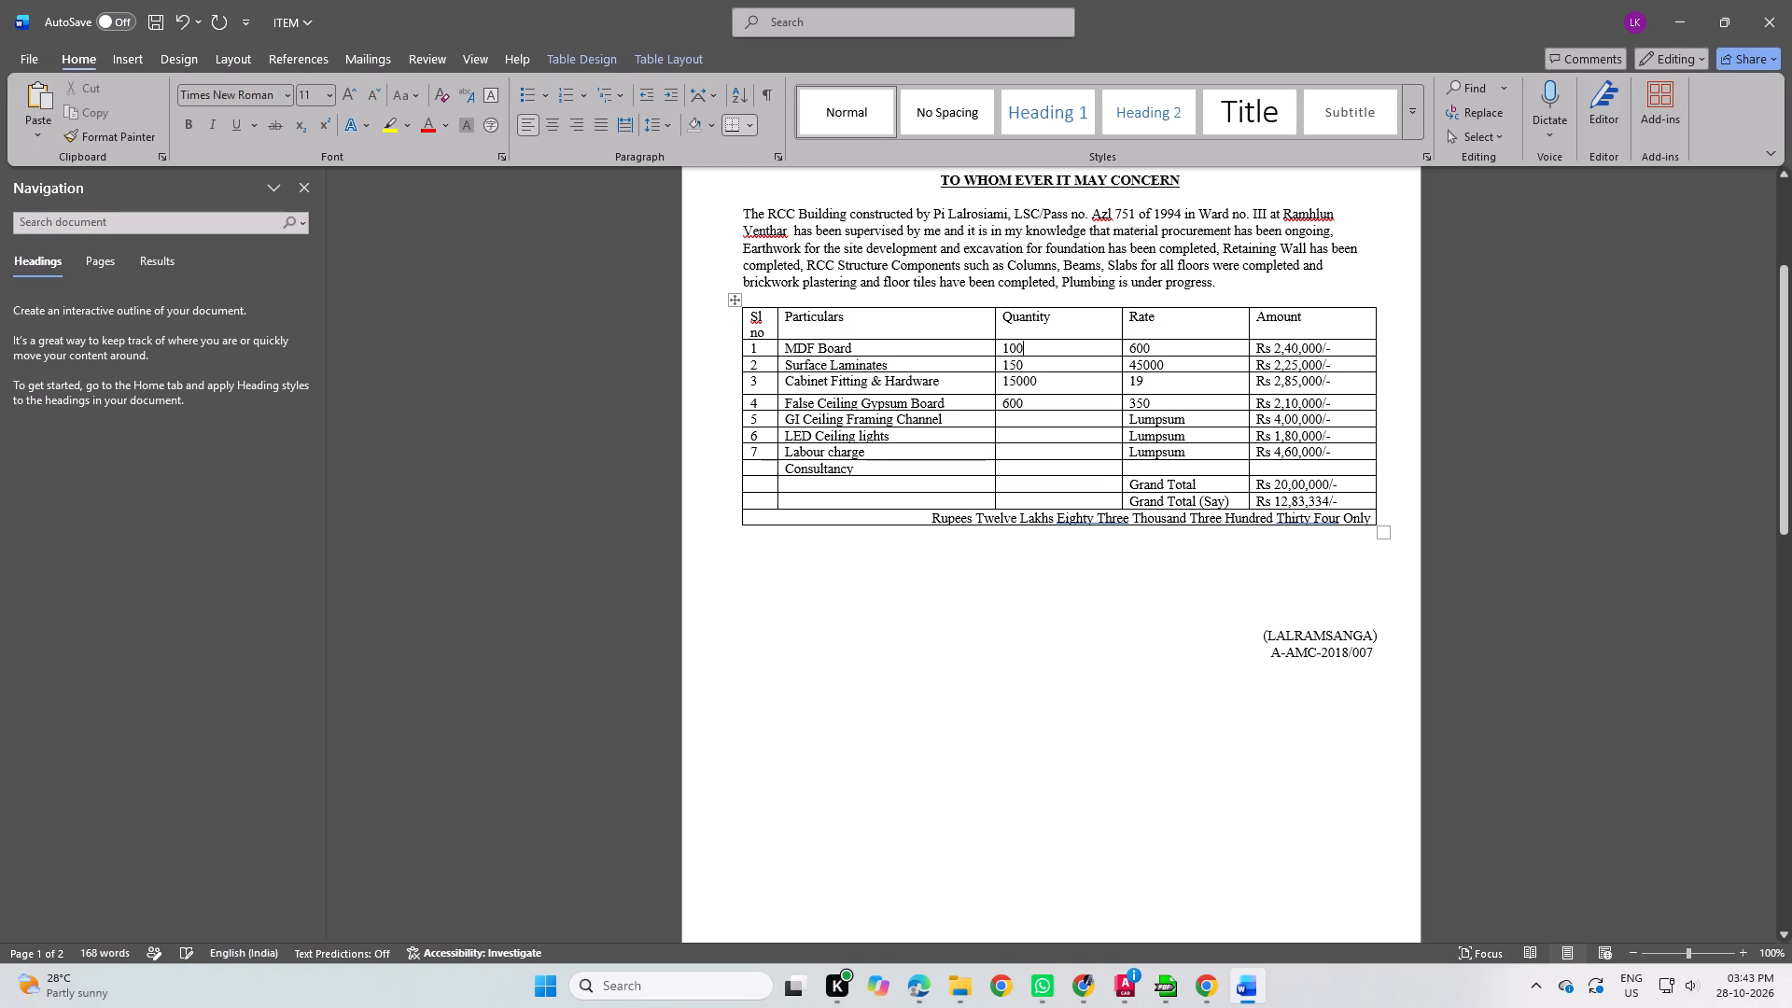
pyautogui.press('space')
pyautogui.write('Sheet')
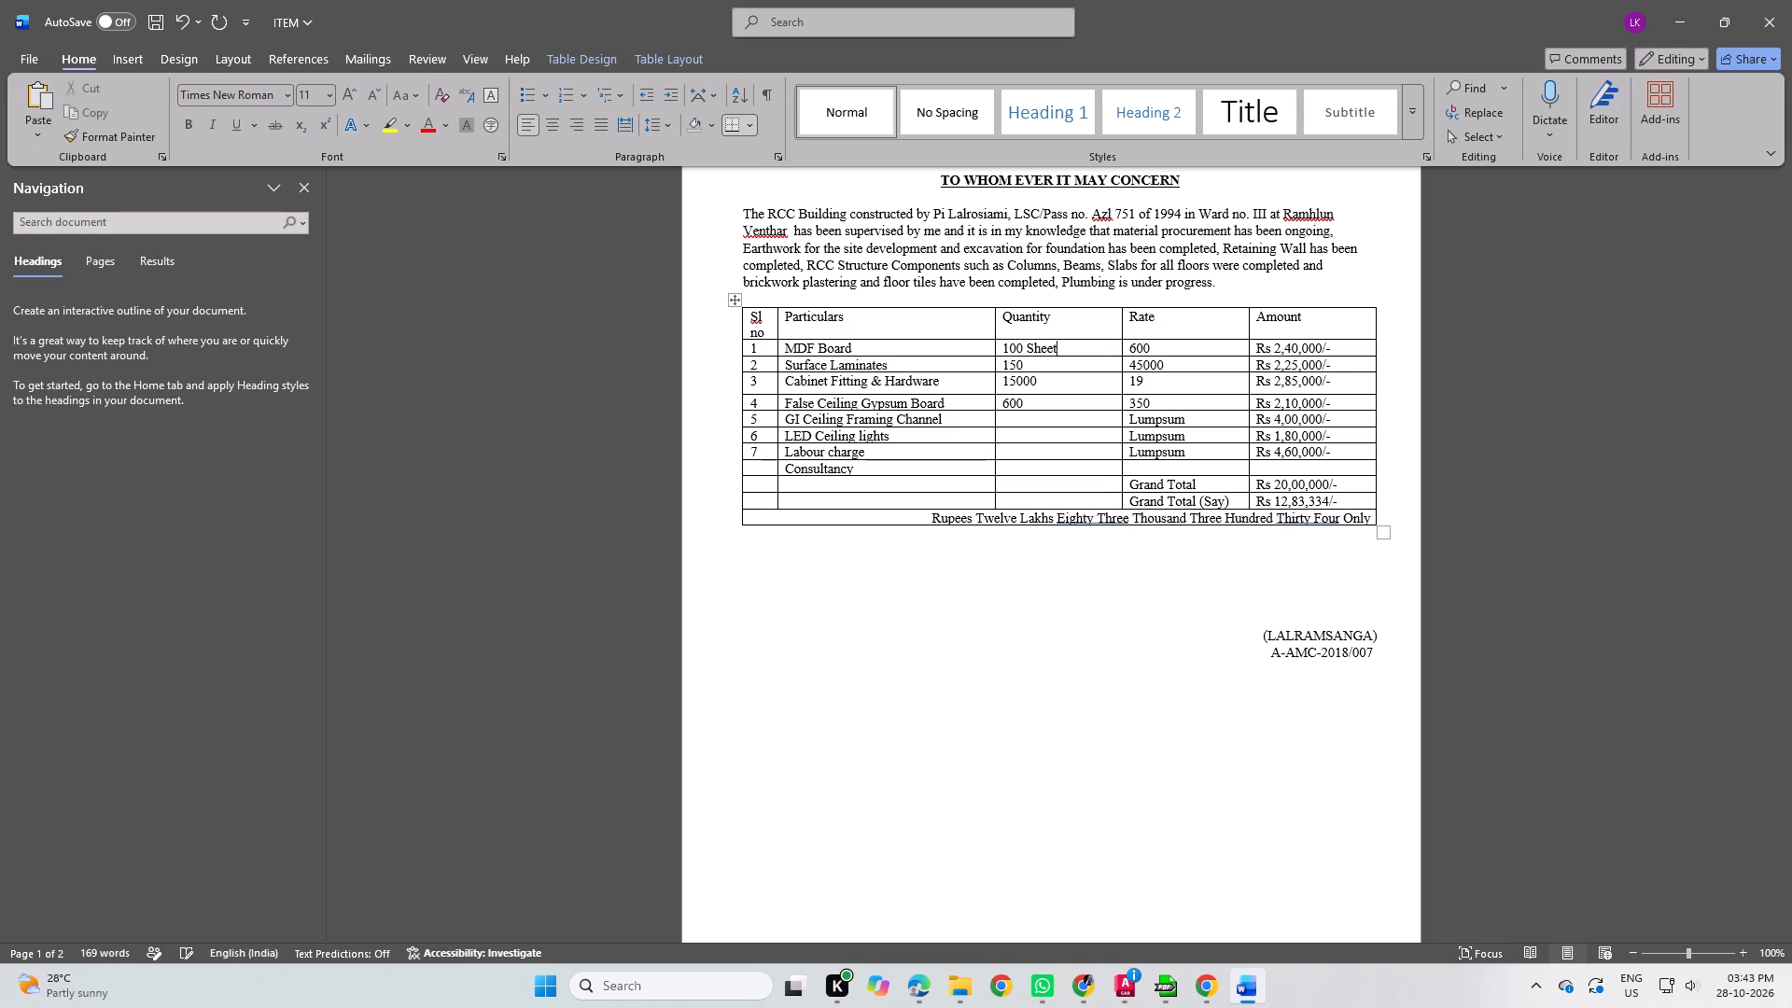
pyautogui.click(1051, 365)
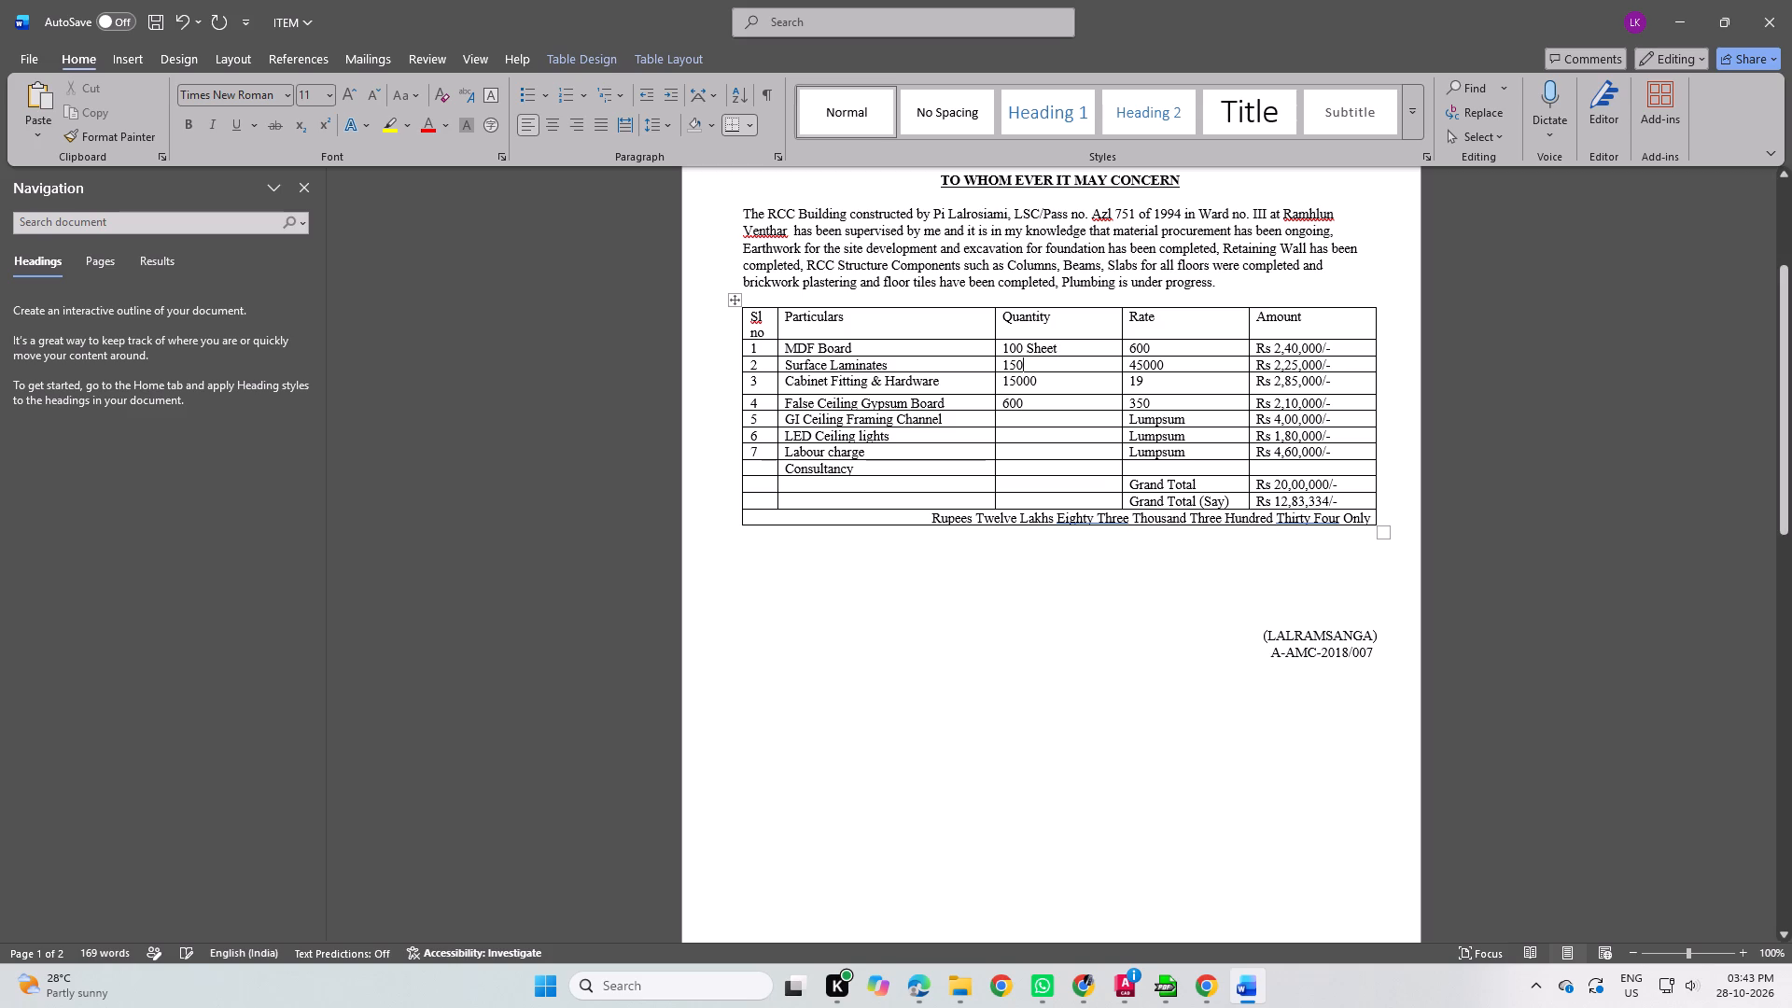
pyautogui.press('c')
pyautogui.press('BackSpace')
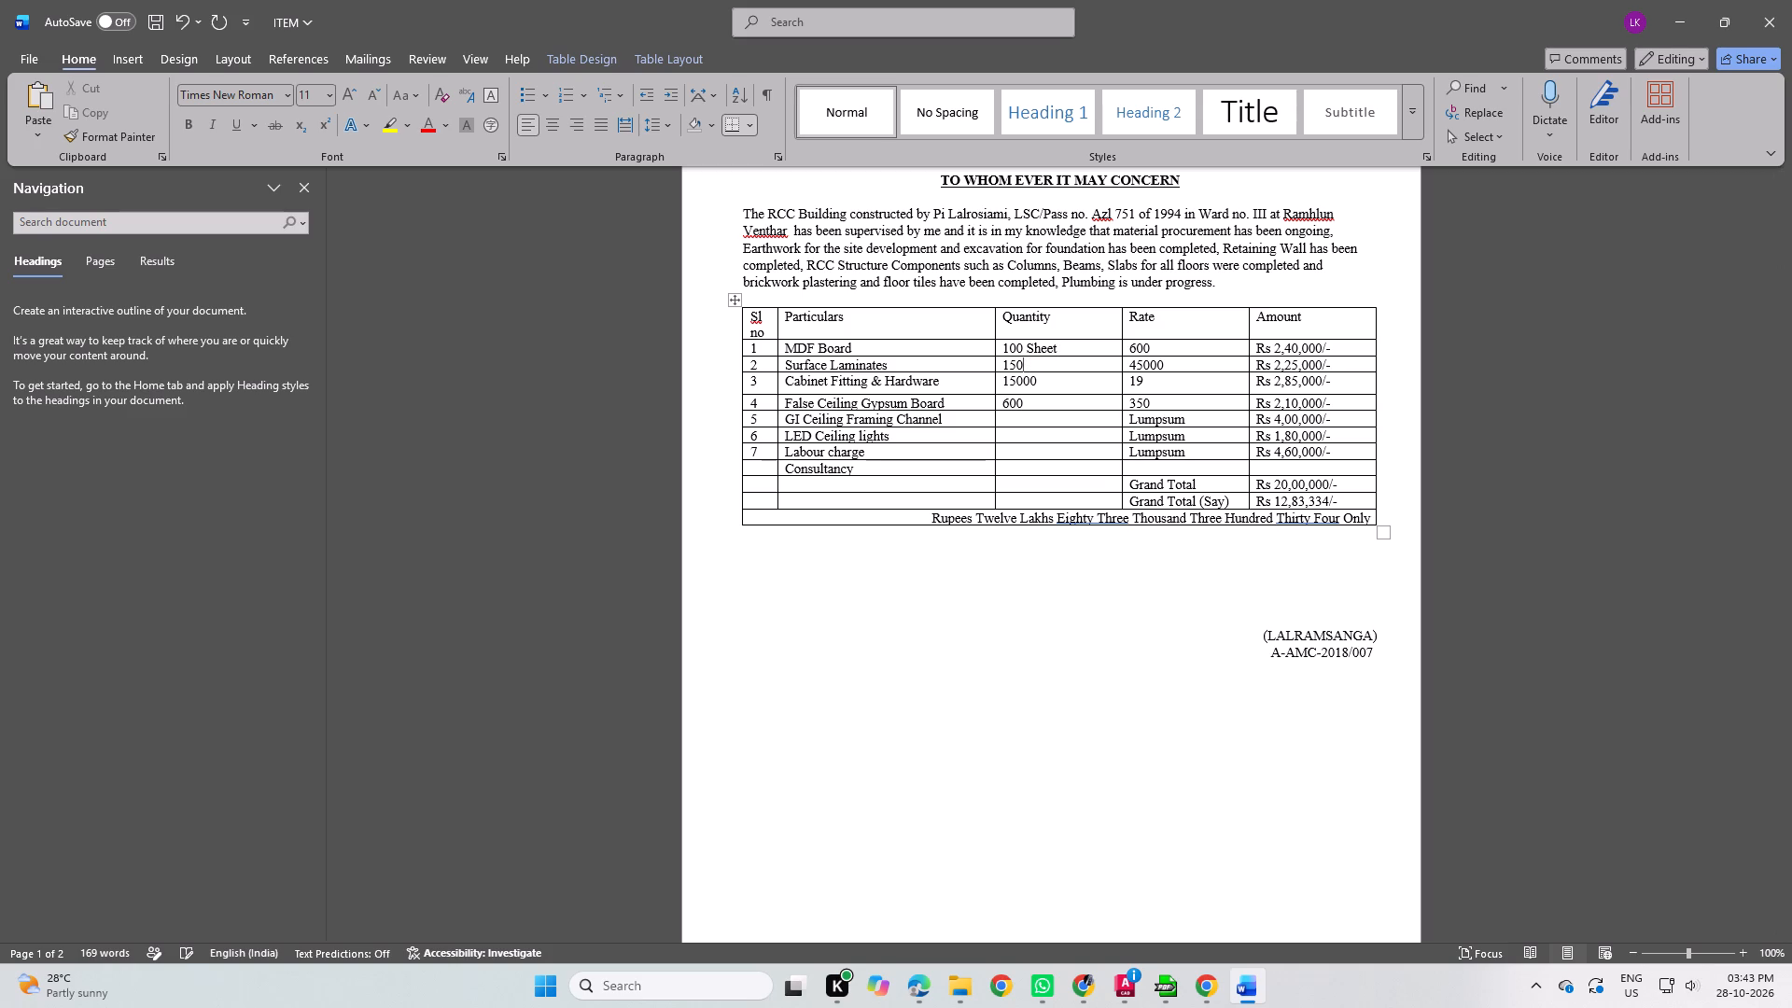
pyautogui.press('space')
pyautogui.write('Sheet')
# Set the Quantity of Cabinet Fitting & Hardware in row 3 to 80.
pyautogui.moveTo(1045, 377); pyautogui.dragTo(1001, 379)
pyautogui.write('80')
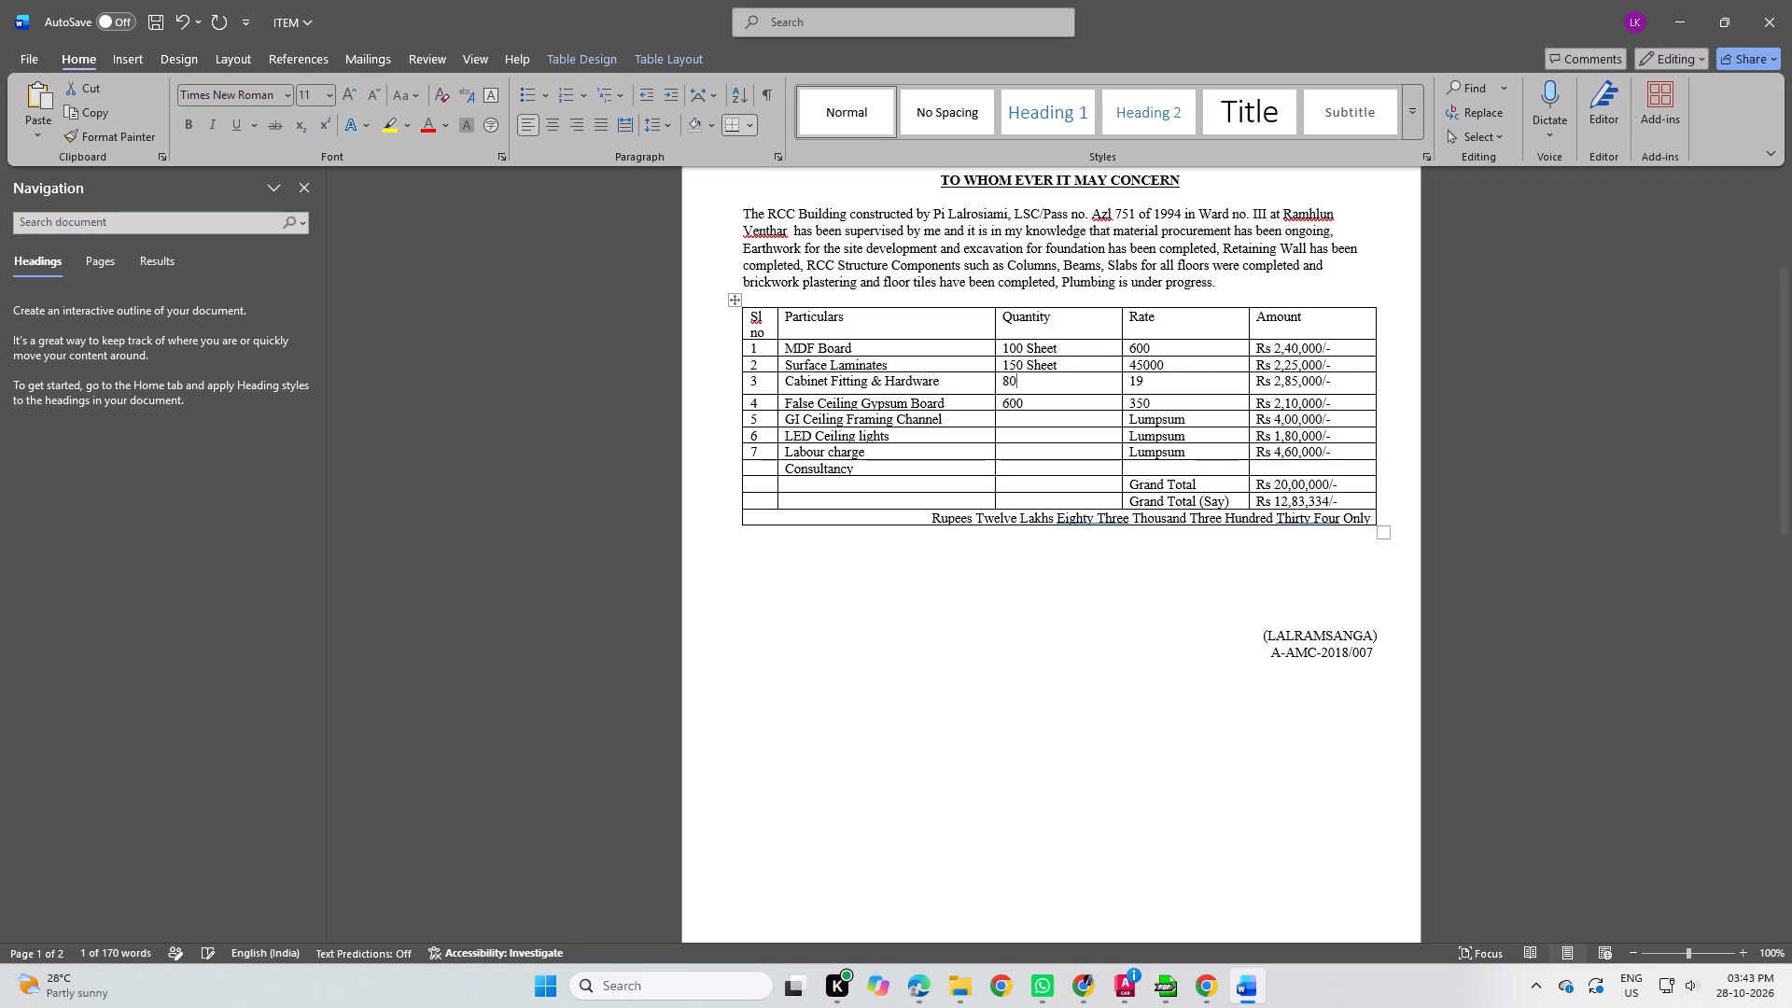
# Add the unit "Set" after the quantity of Cabinet Fitting & Hardware in row 3.
pyautogui.press('space')
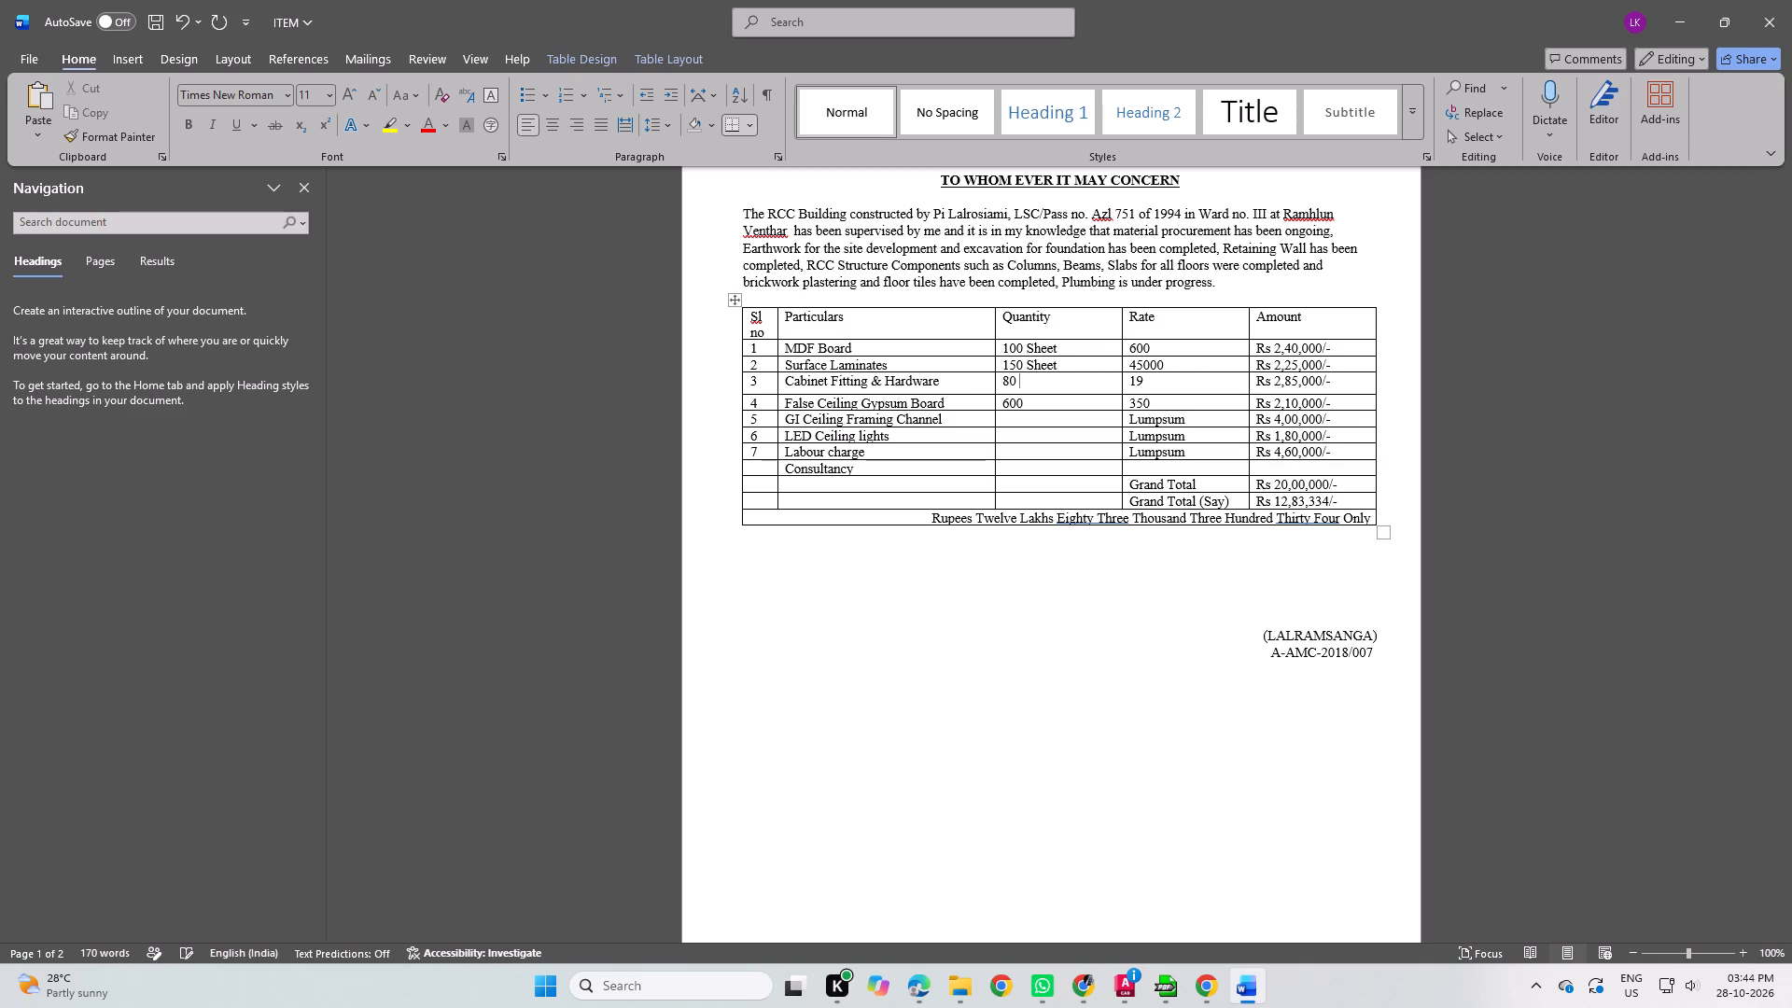
pyautogui.write('Sey')
pyautogui.press('BackSpace')
pyautogui.press('t')
# Set the Quantity of False Ceiling Gypsum Board in row 4 to "200 Sheet".
pyautogui.moveTo(1045, 401); pyautogui.dragTo(989, 412)
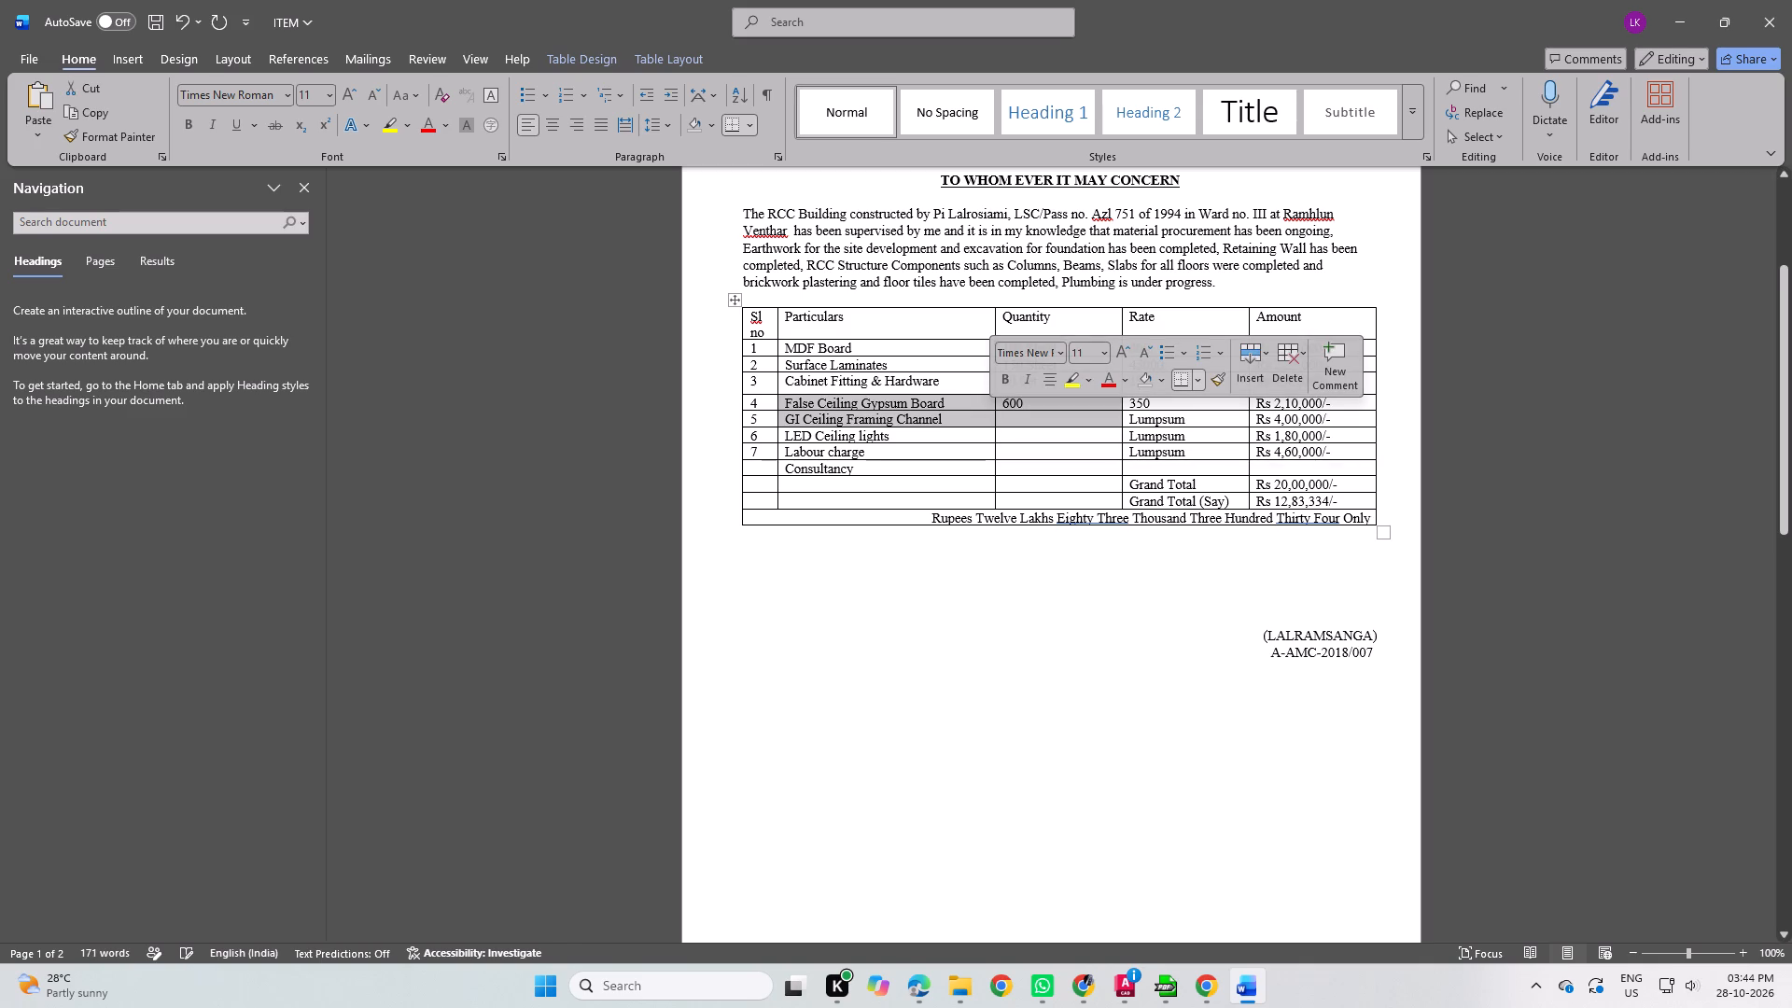
pyautogui.click(1033, 404)
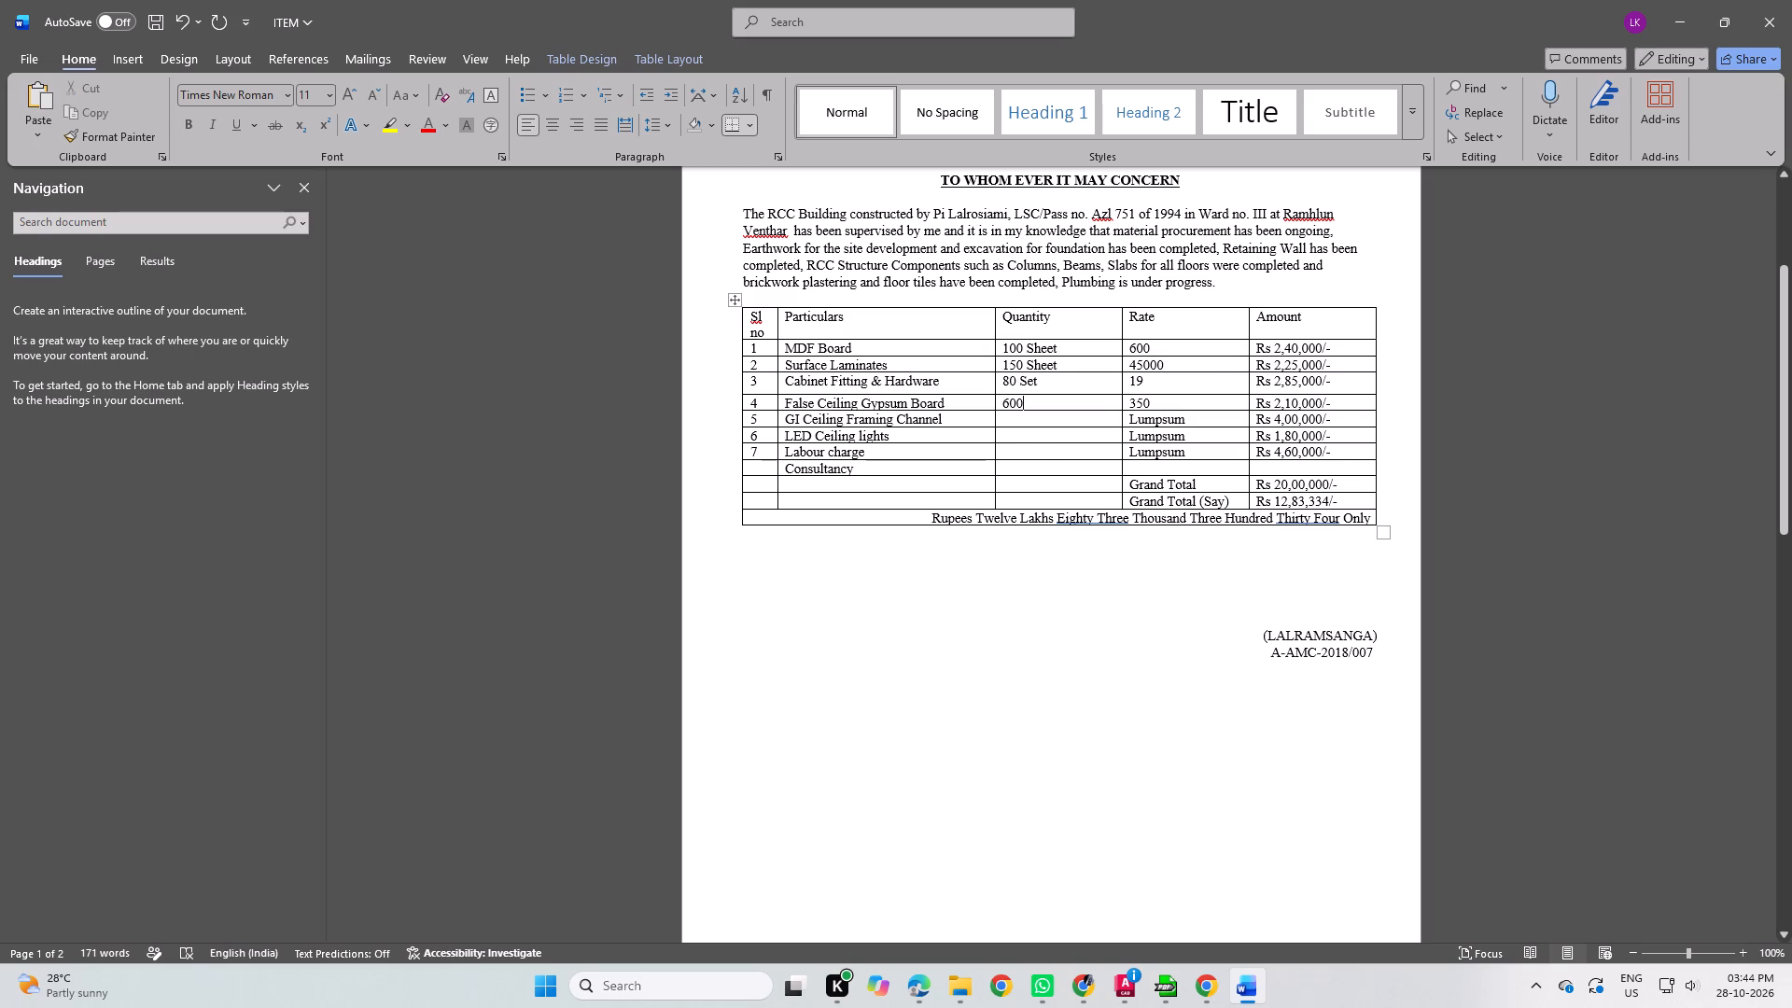
pyautogui.moveTo(1033, 395); pyautogui.dragTo(1007, 398)
pyautogui.moveTo(1043, 403); pyautogui.dragTo(1002, 399)
pyautogui.write('20')
pyautogui.press('0')
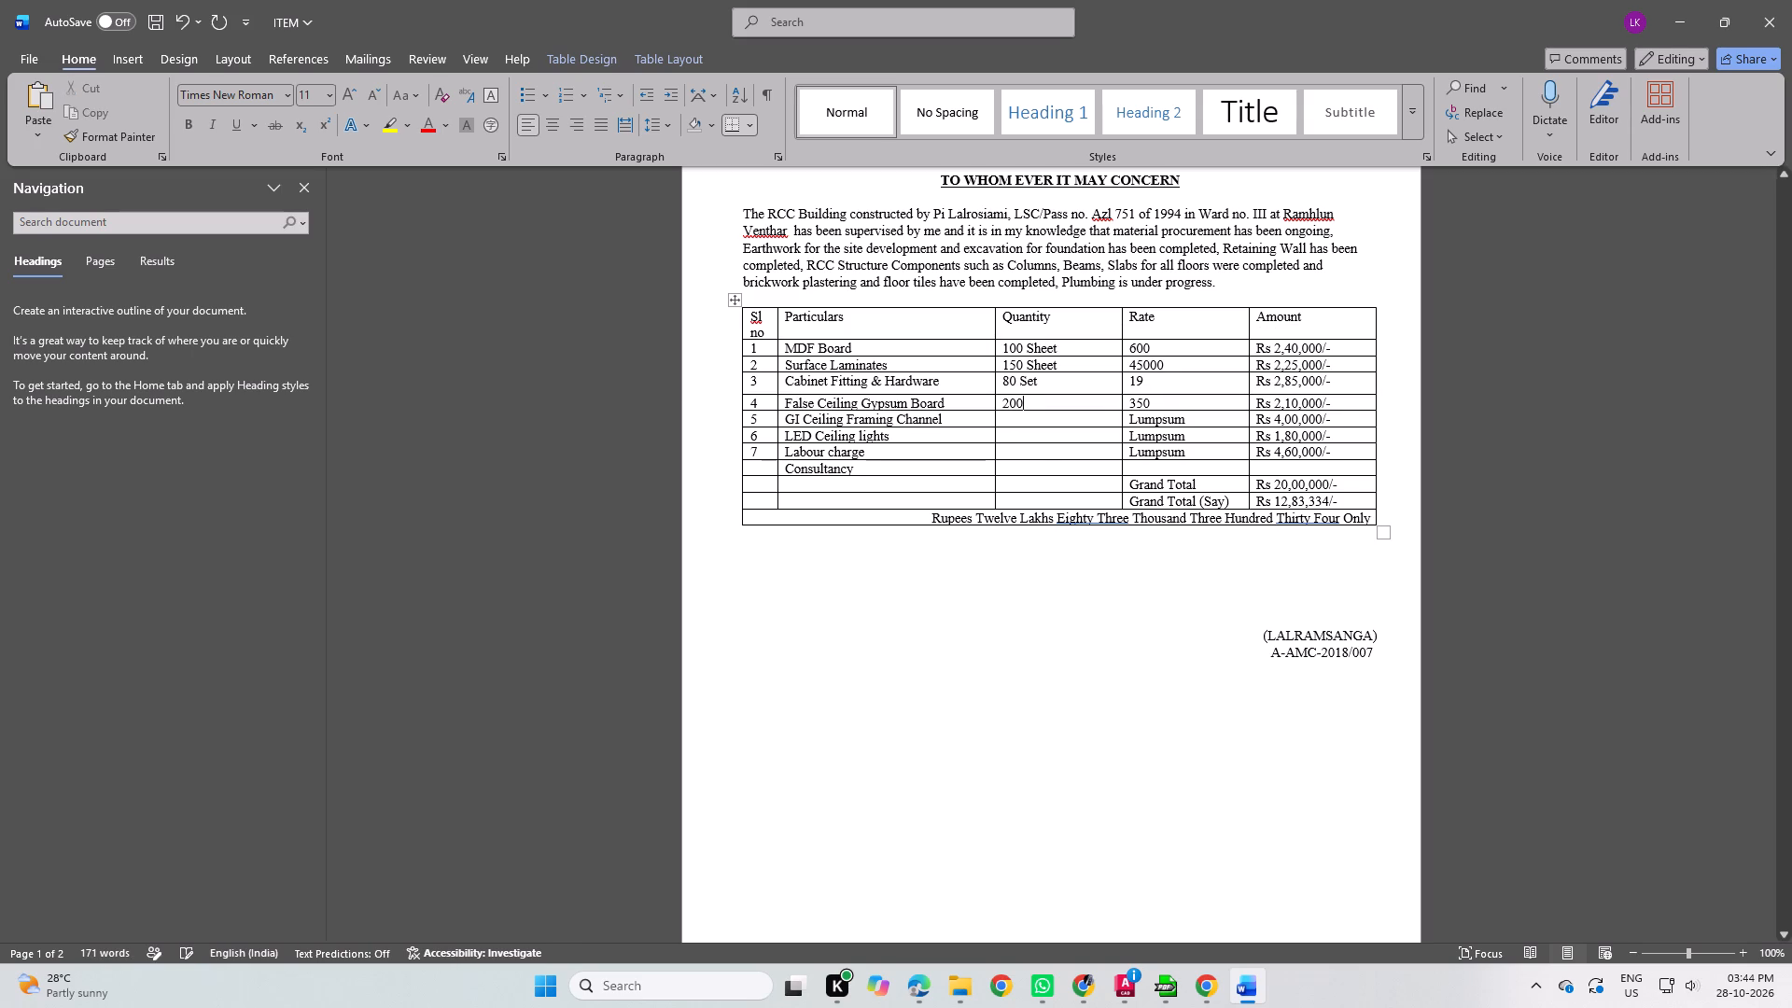
pyautogui.press('space')
pyautogui.write('Shhet')
pyautogui.press('BackSpace')
pyautogui.press('BackSpace')
pyautogui.press('BackSpace')
pyautogui.press('BackSpace')
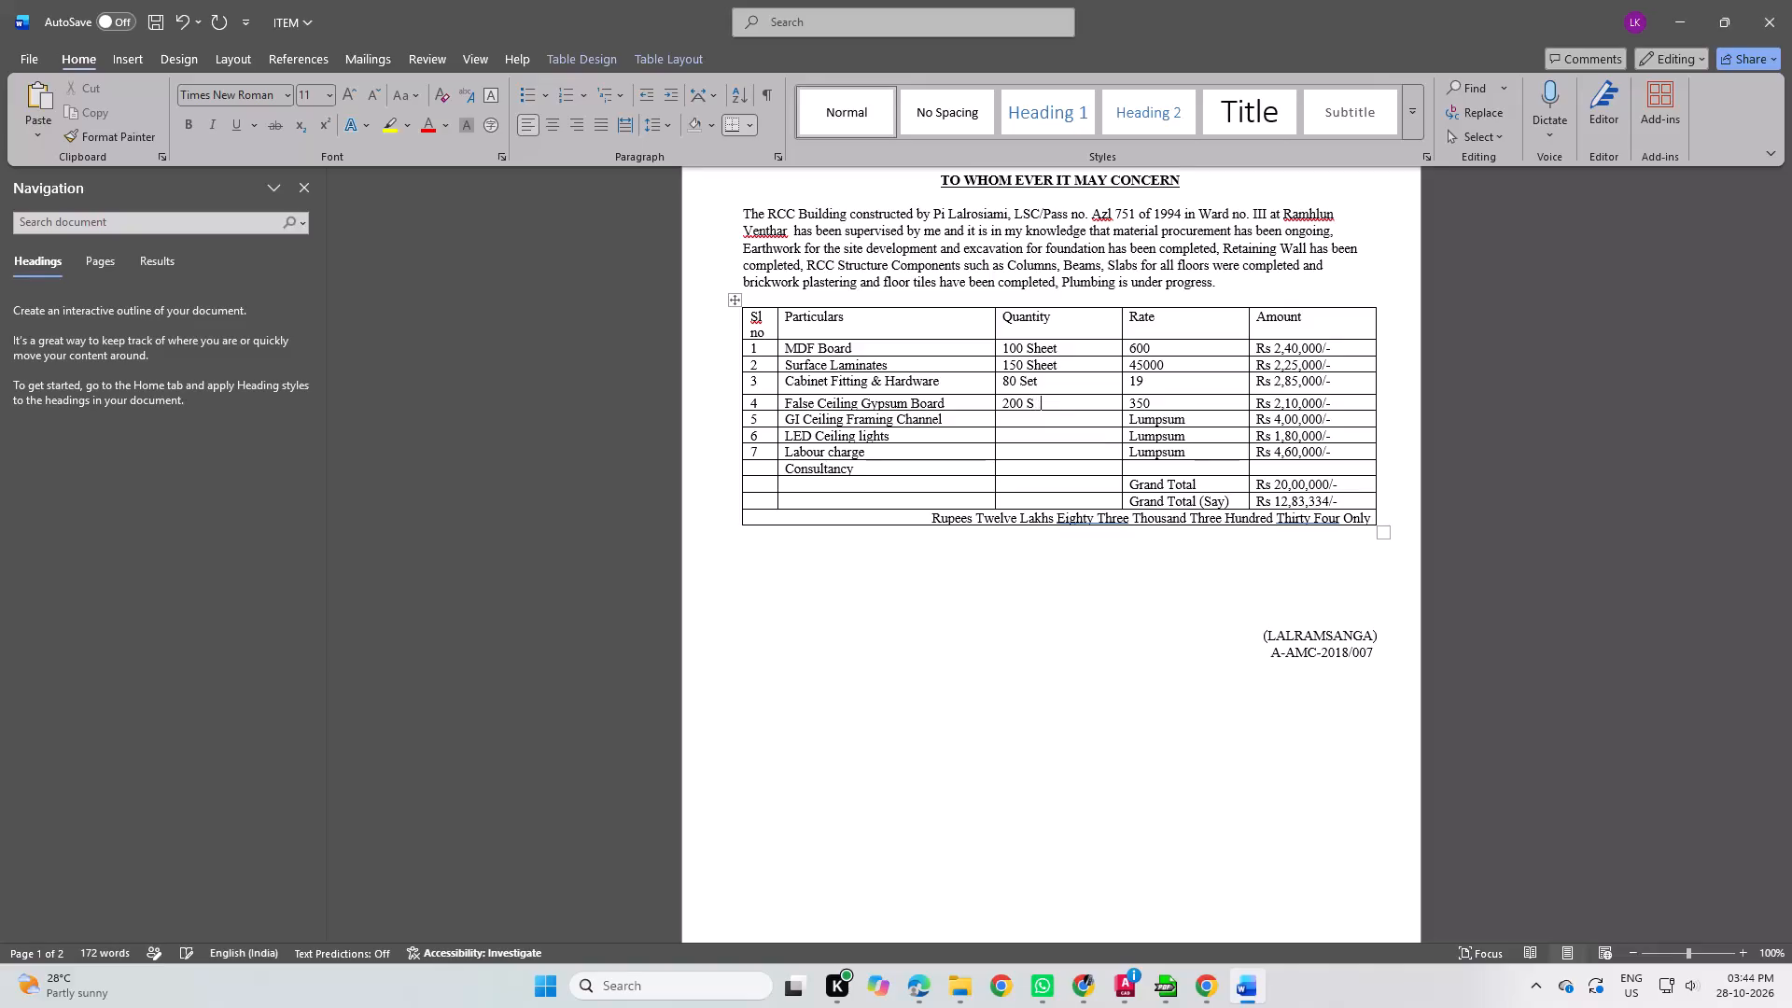
pyautogui.write('hhet')
pyautogui.press('BackSpace')
pyautogui.press('BackSpace')
pyautogui.press('BackSpace')
pyautogui.write('eet')
# Enter "300 Rft" as the Quantity of GI Ceiling Framing Channel in row 5.
pyautogui.click(1058, 418)
pyautogui.write('33')
pyautogui.press('BackSpace')
pyautogui.write('00')
pyautogui.press('space')
pyautogui.write('m')
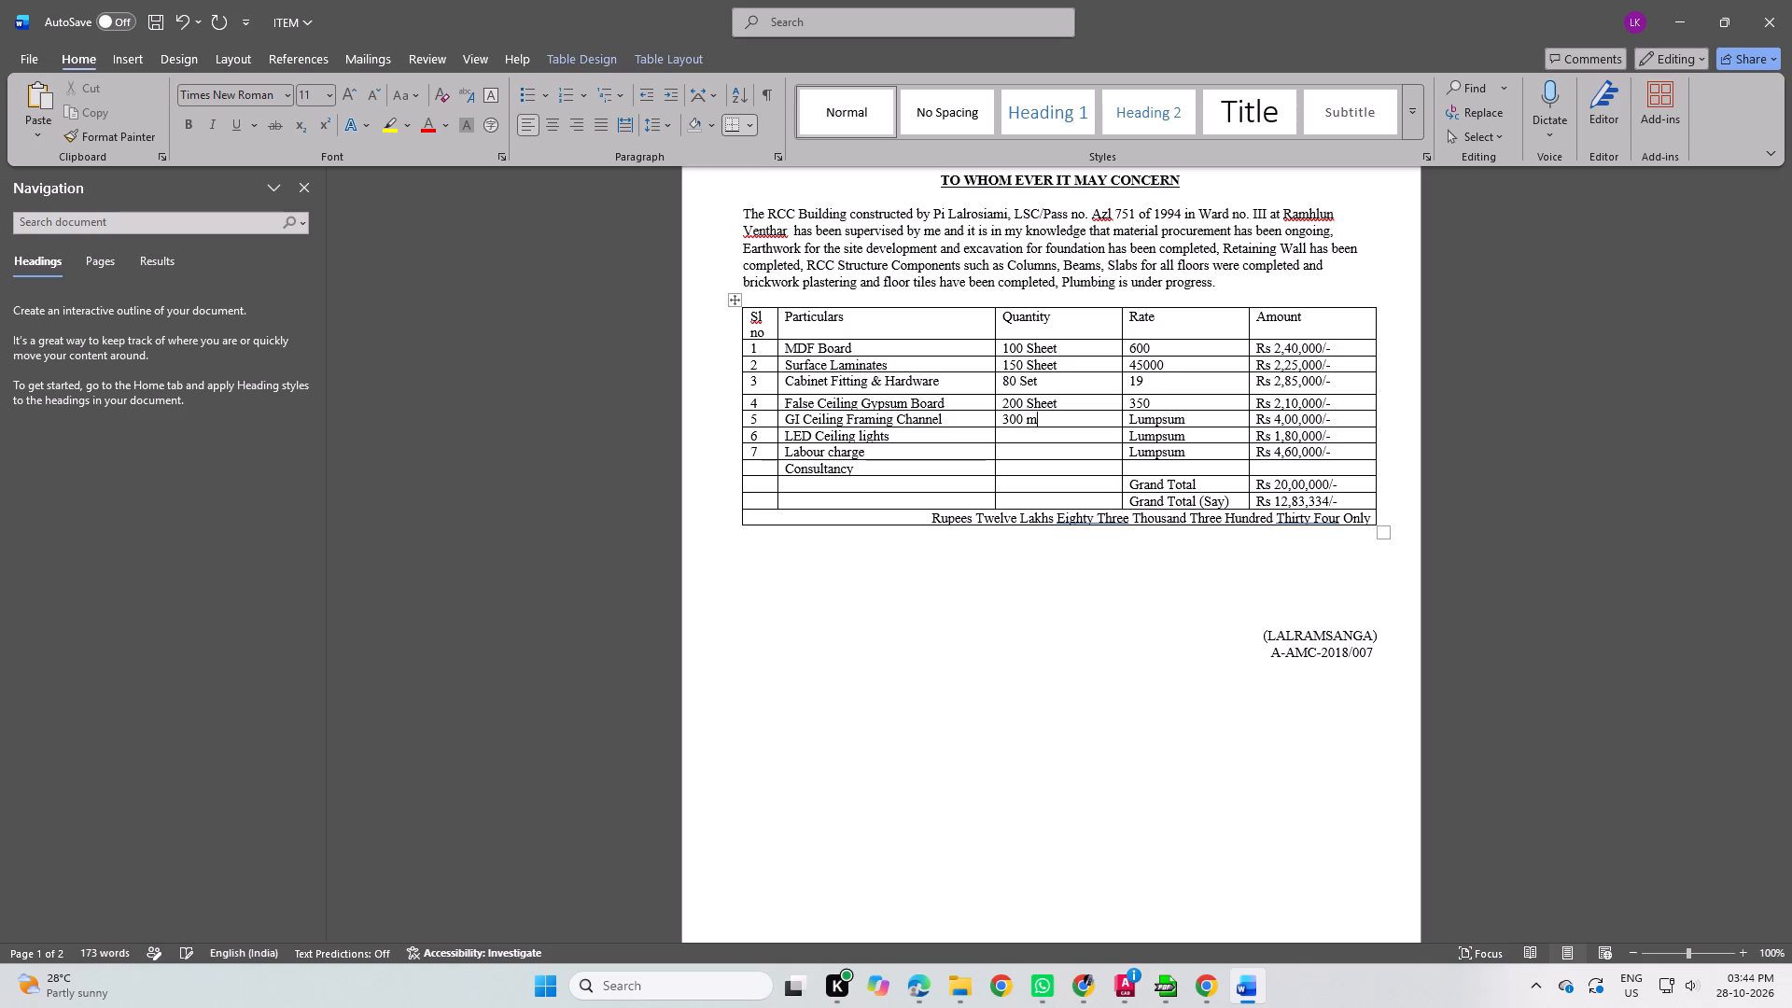
pyautogui.press('BackSpace')
pyautogui.hotkey('shift', 'r')
pyautogui.write('ft')
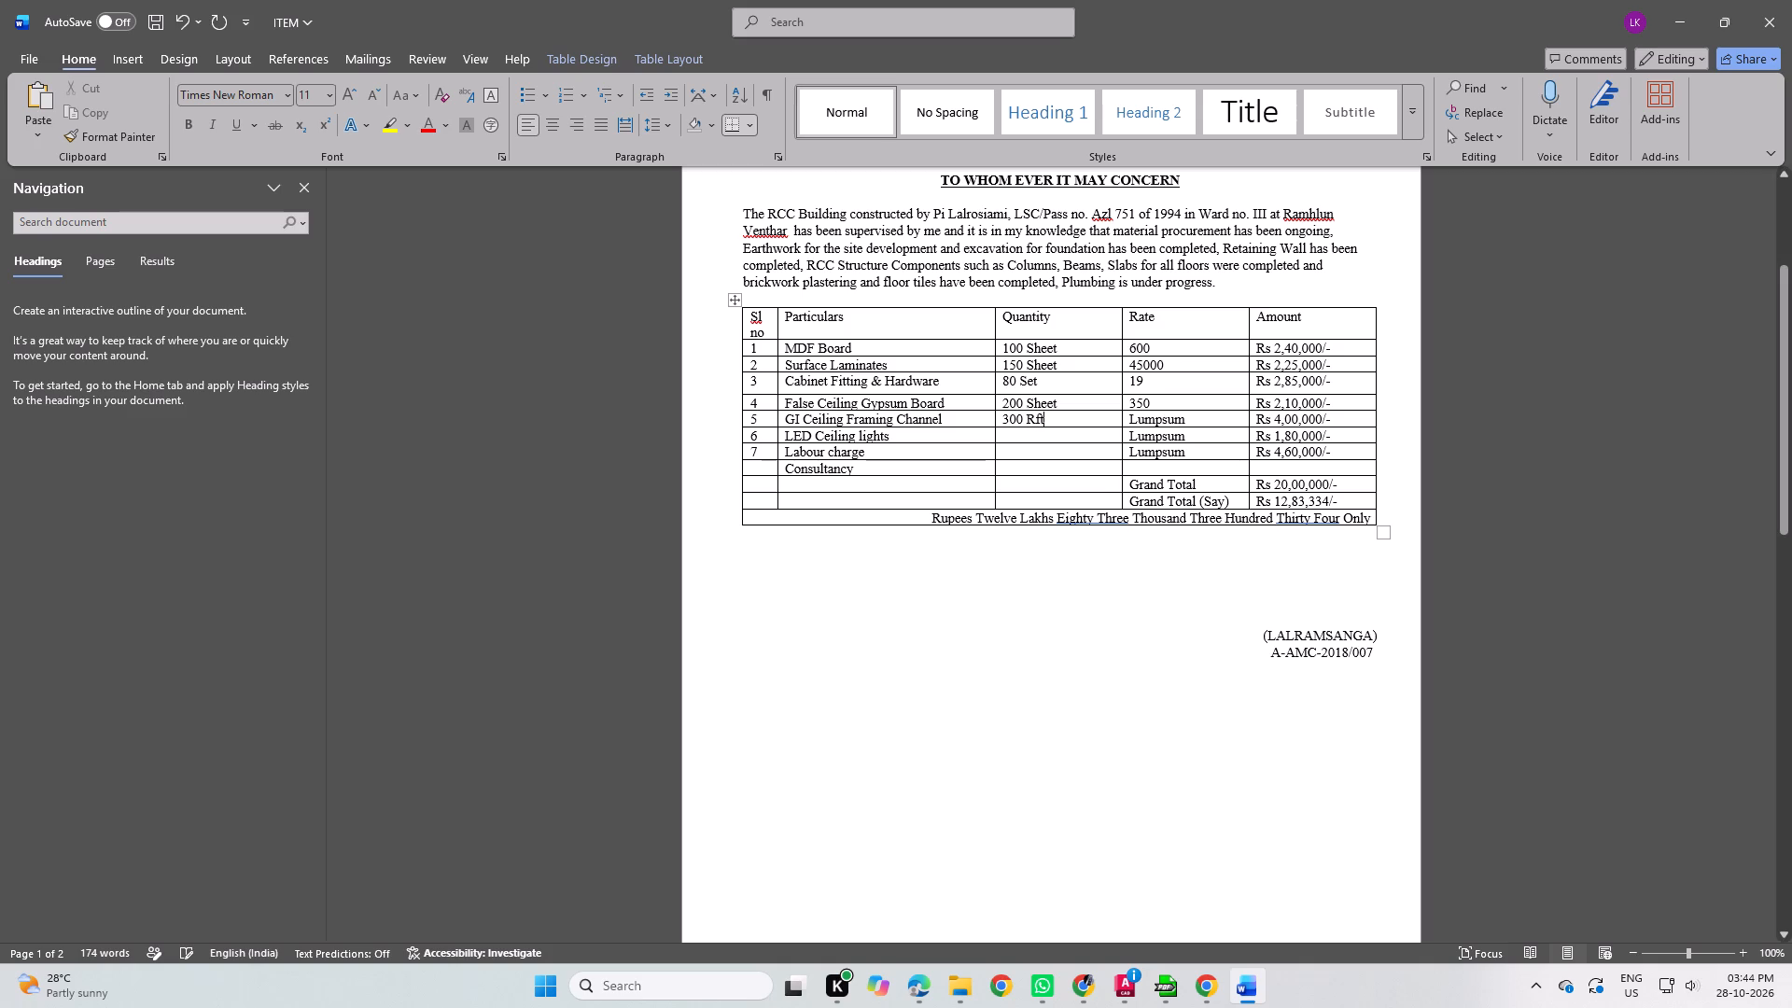
# Enter "50 nos" as the Quantity of LED Ceiling lights in row 6.
pyautogui.click(1027, 434)
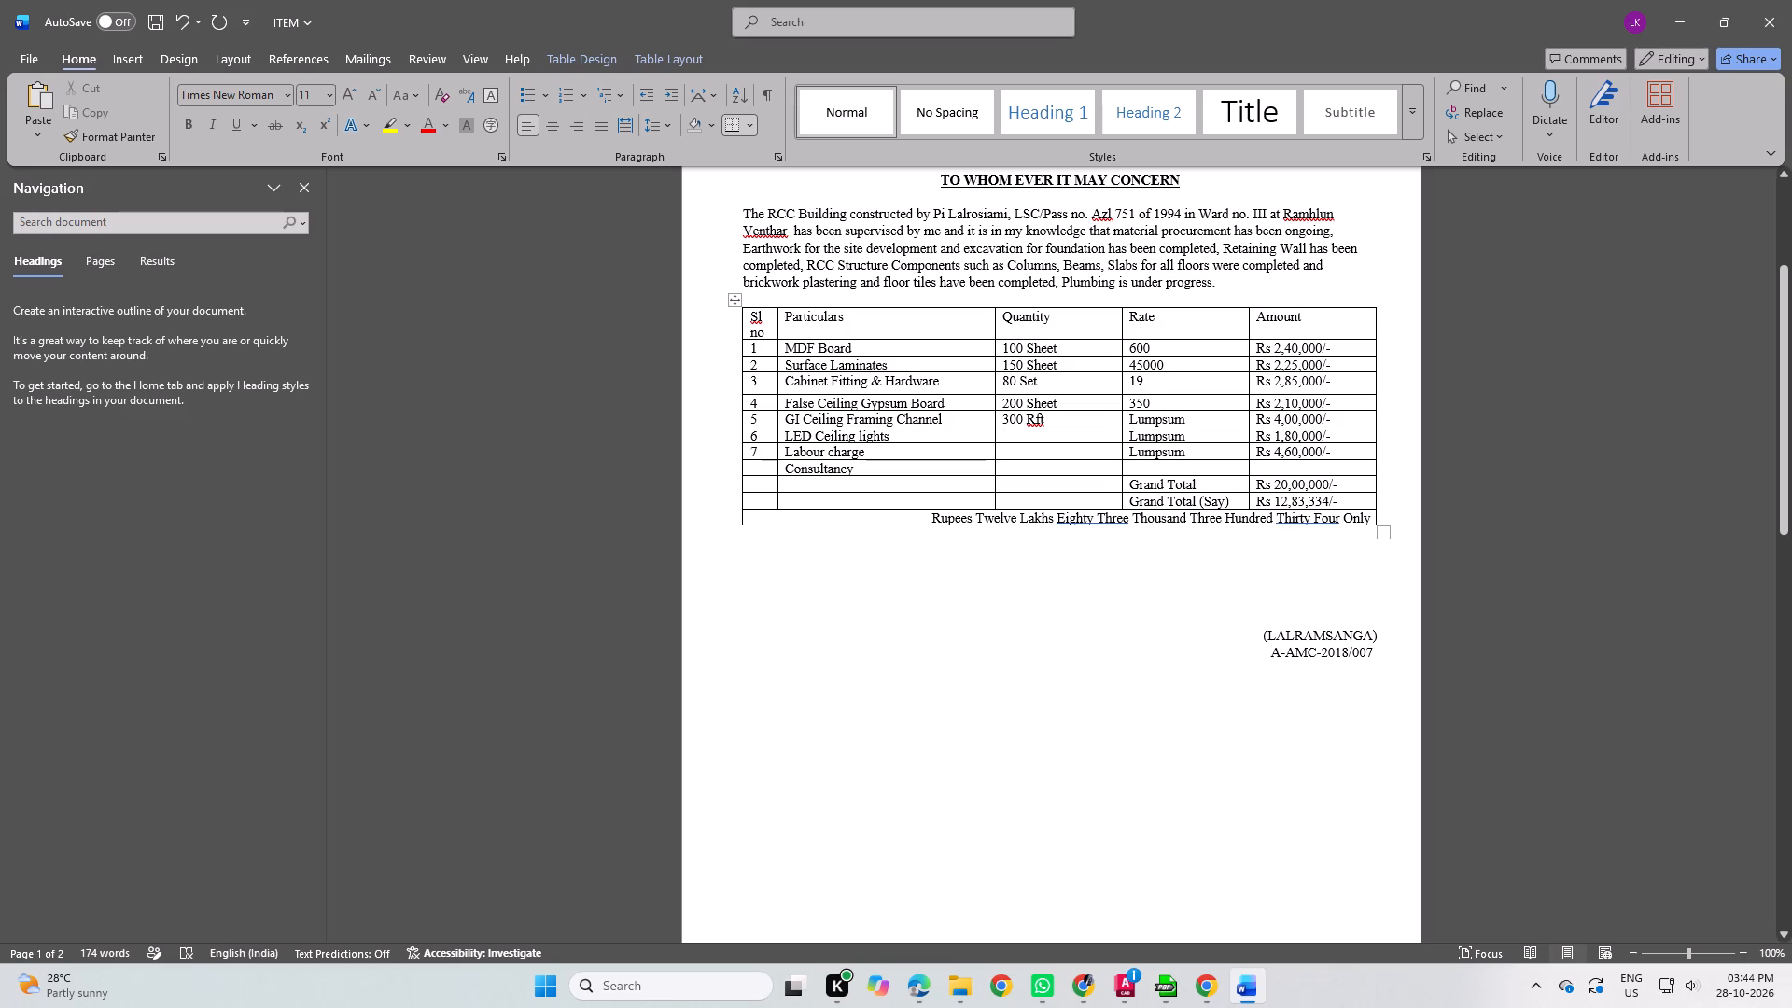
pyautogui.write('50')
pyautogui.press('space')
pyautogui.write('nod')
pyautogui.press('BackSpace')
pyautogui.press('s')
pyautogui.click(1006, 452)
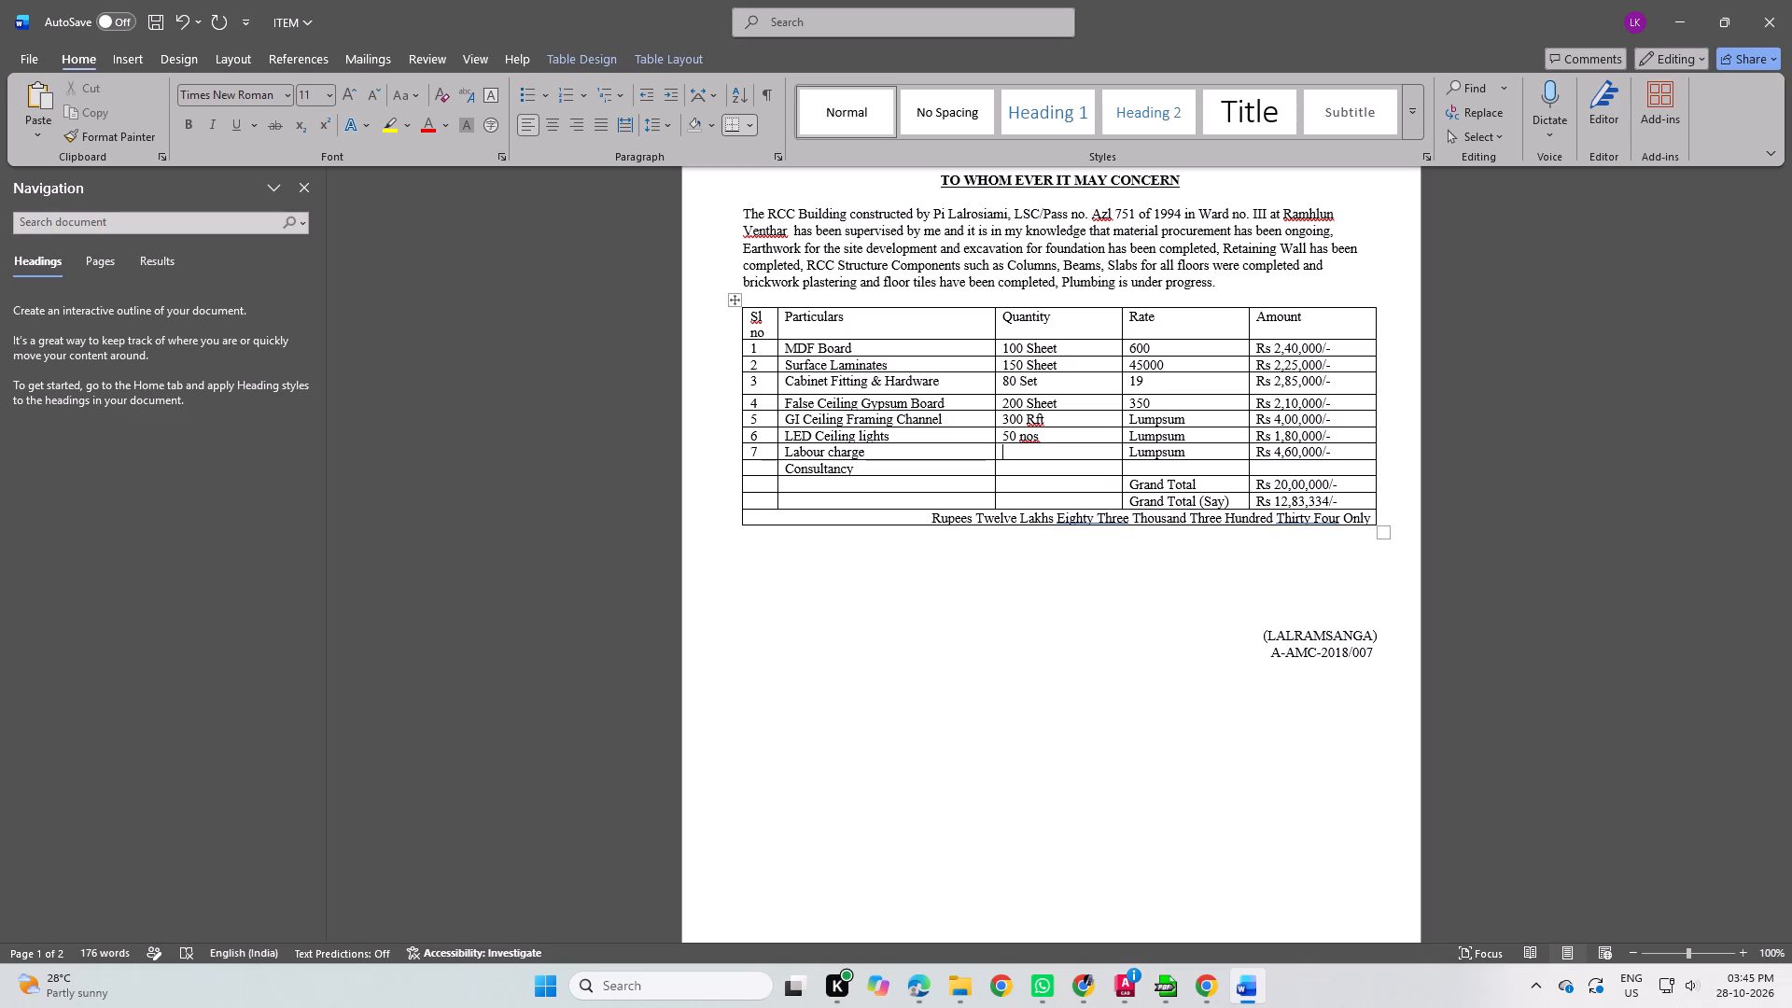
# Change the sheet quantities to 90 for MDF Board and 140 for Surface Laminates, keeping the unit "Sheet".
pyautogui.click(1023, 351)
pyautogui.press('BackSpace')
pyautogui.press('BackSpace')
pyautogui.press('BackSpace')
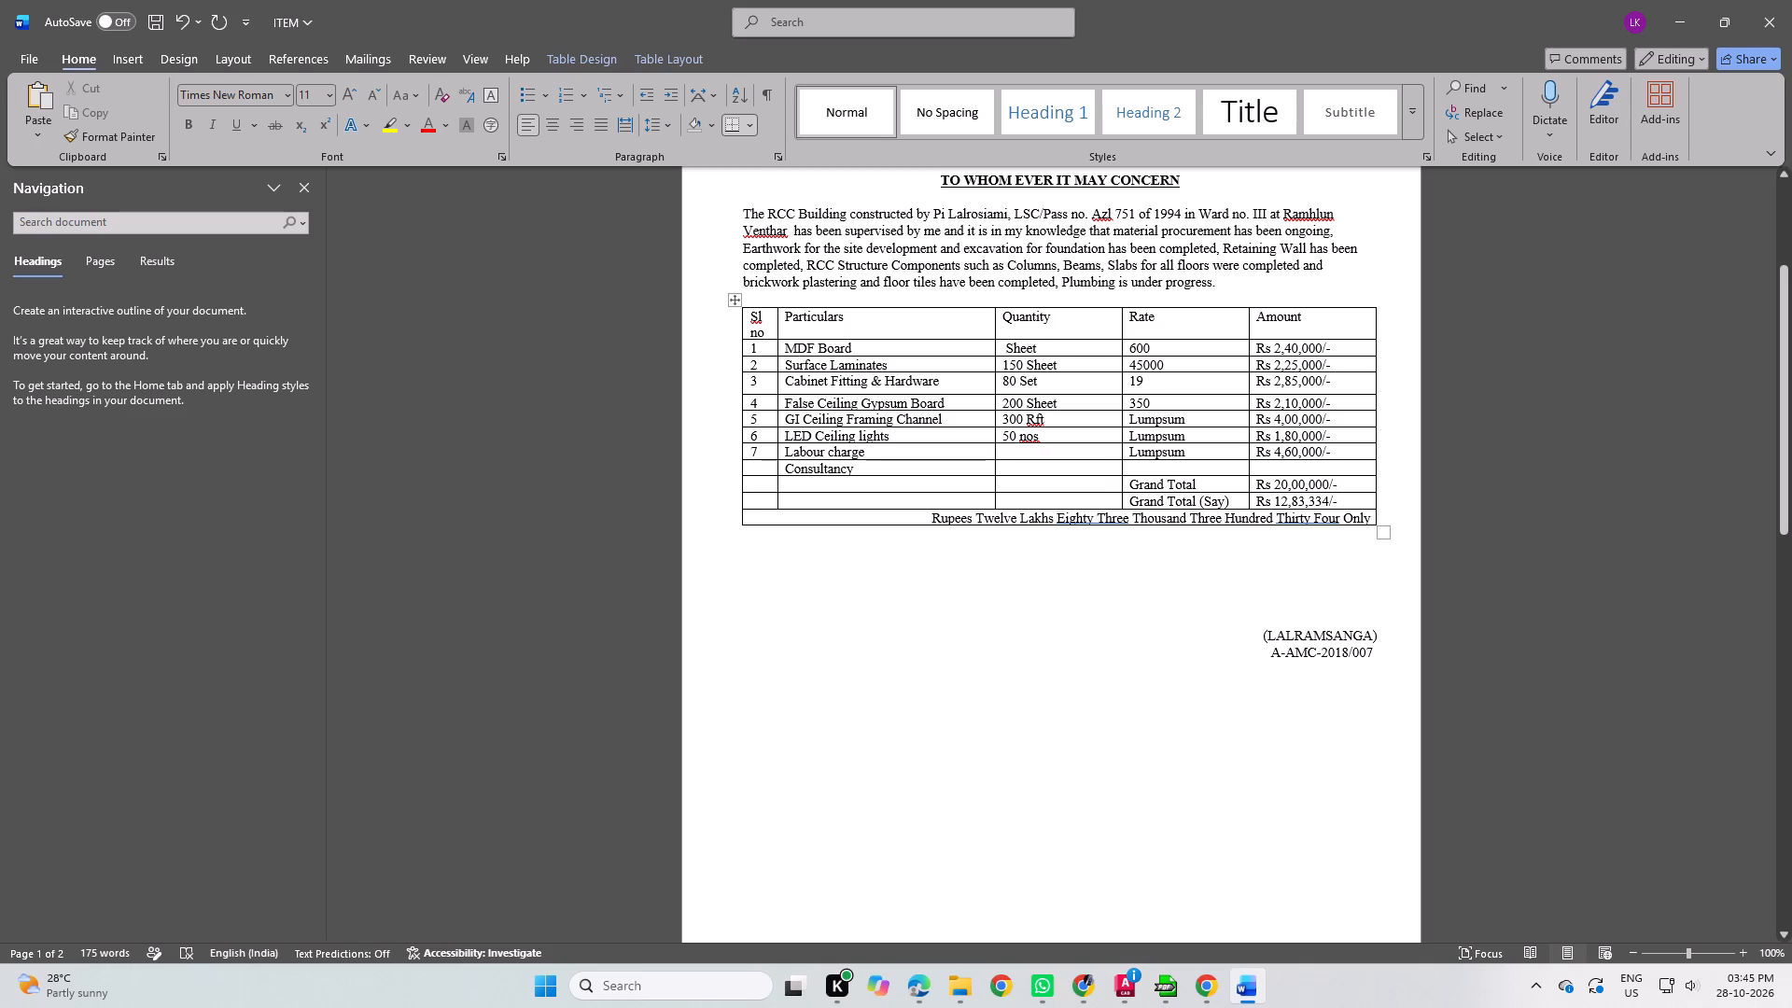
pyautogui.write('90')
pyautogui.click(1027, 366)
pyautogui.press('BackSpace')
pyautogui.press('BackSpace')
pyautogui.press('4')
pyautogui.press('0')
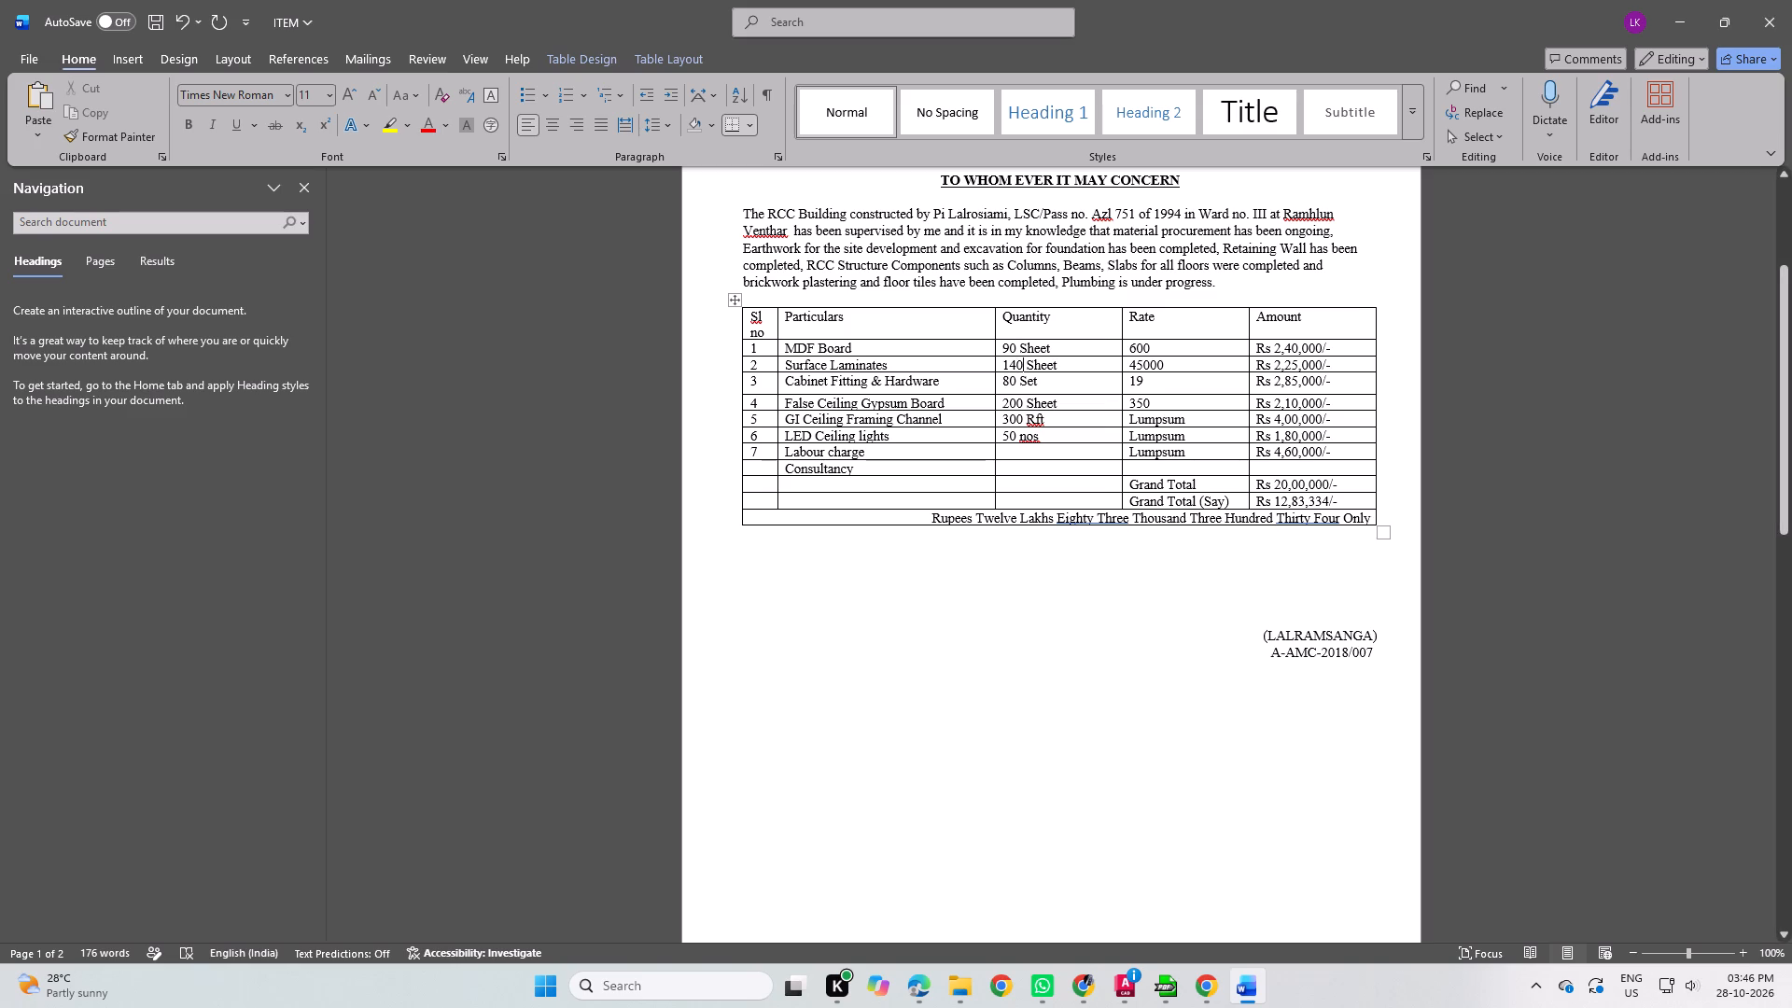
# Change the quantities to 300 Sheet for False Ceiling Gypsum Board and 450 Rft for GI Ceiling Framing Channel.
pyautogui.click(1010, 404)
pyautogui.press('BackSpace')
pyautogui.press('3')
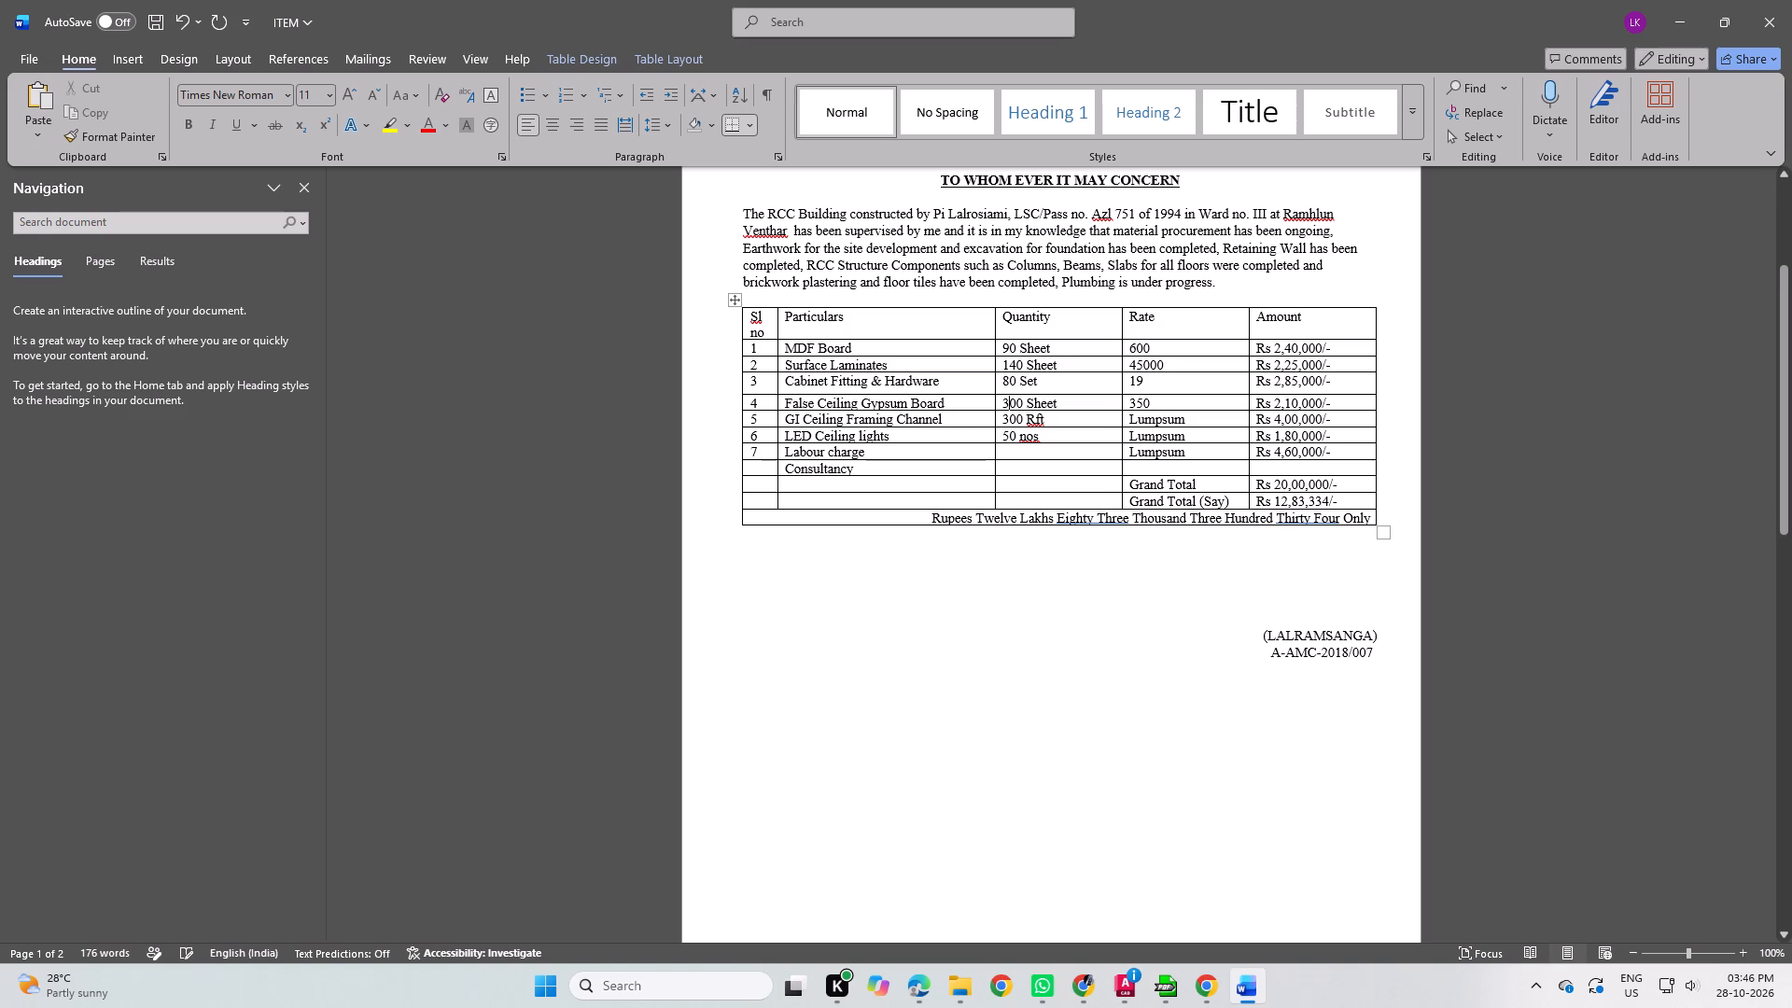
pyautogui.click(1017, 419)
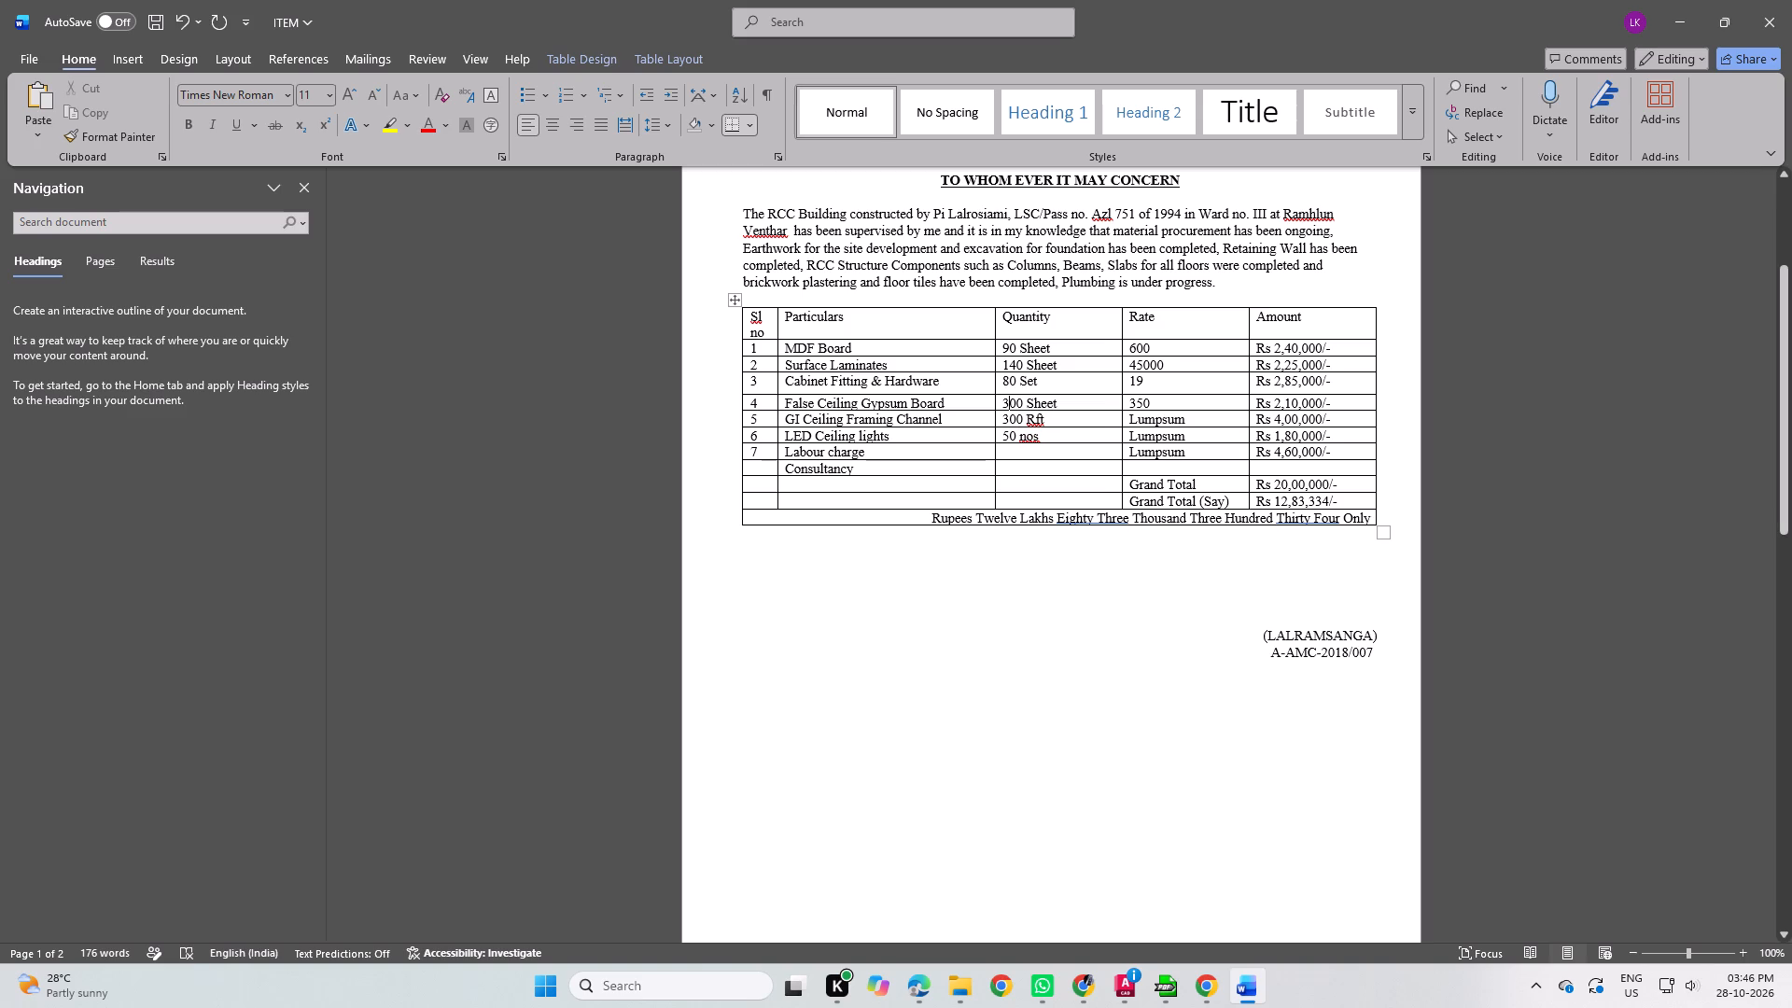
pyautogui.press('BackSpace')
pyautogui.press('BackSpace')
pyautogui.press('7')
pyautogui.press('BackSpace')
pyautogui.press('4')
pyautogui.press('5')
# Copy "Lumpsum" from the Labour charge Rate cell into the Rate cell of the Consultancy row.
pyautogui.moveTo(1187, 457); pyautogui.dragTo(1132, 459)
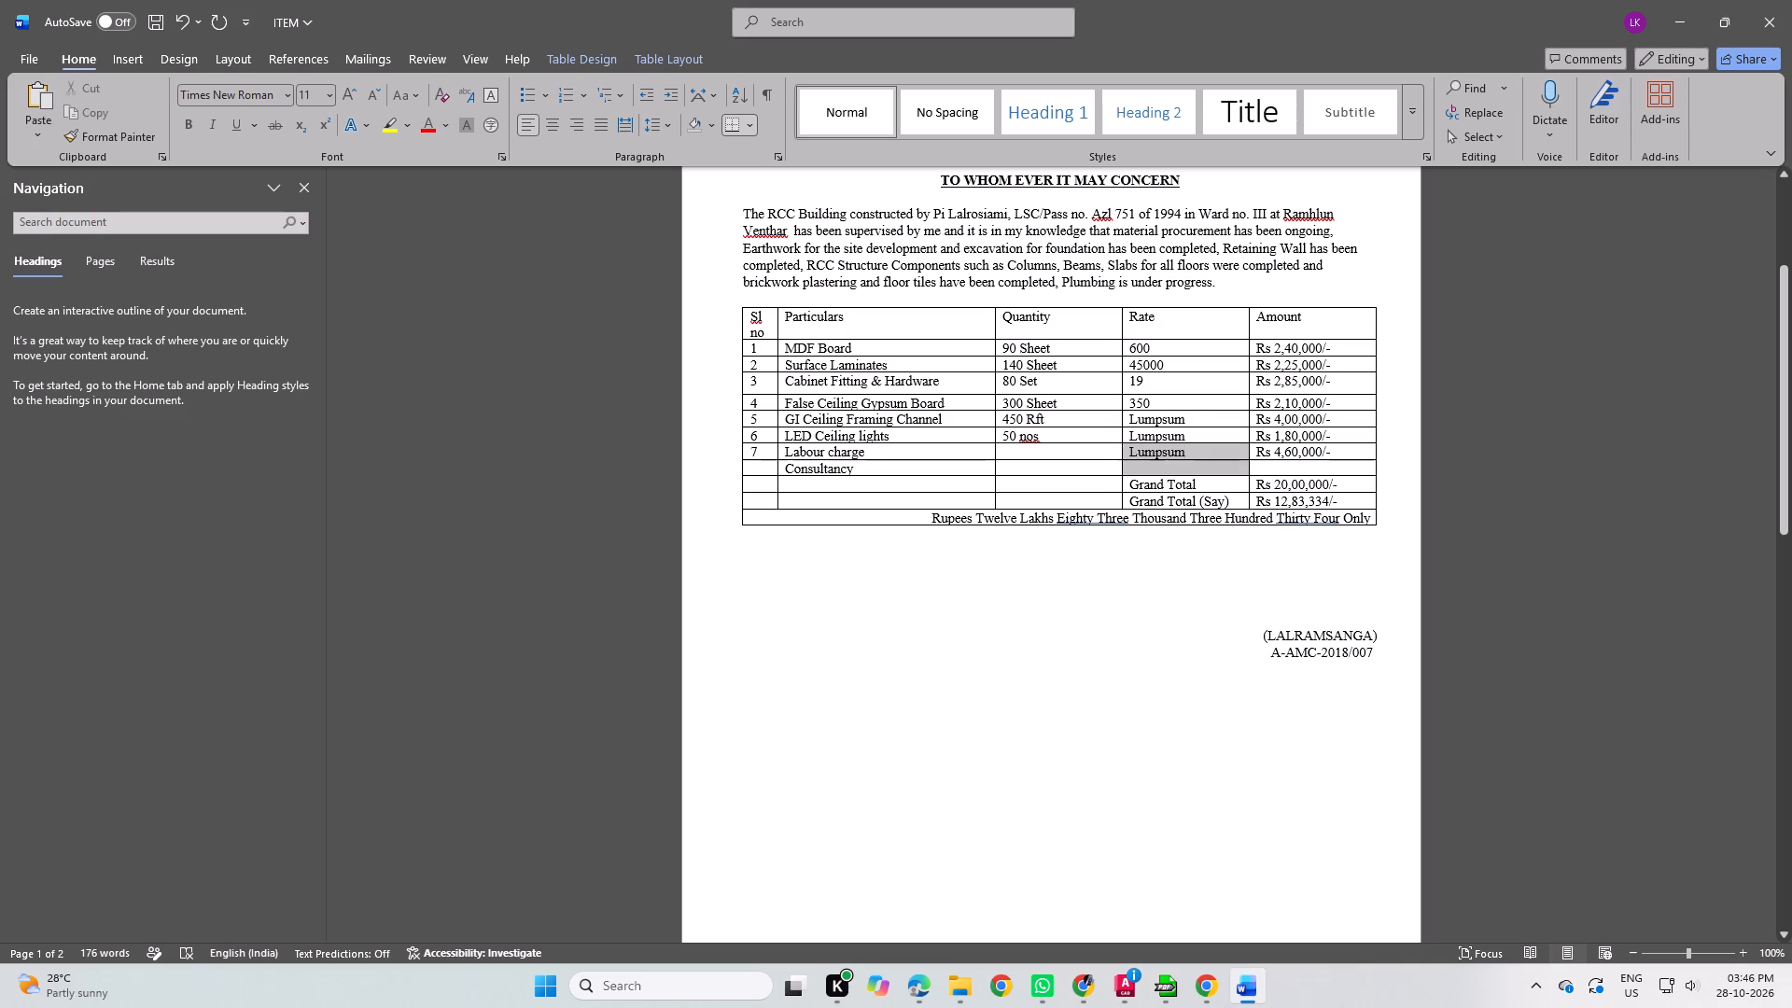
pyautogui.moveTo(1132, 459); pyautogui.dragTo(1127, 449)
pyautogui.hotkey('ctrl', 'c')
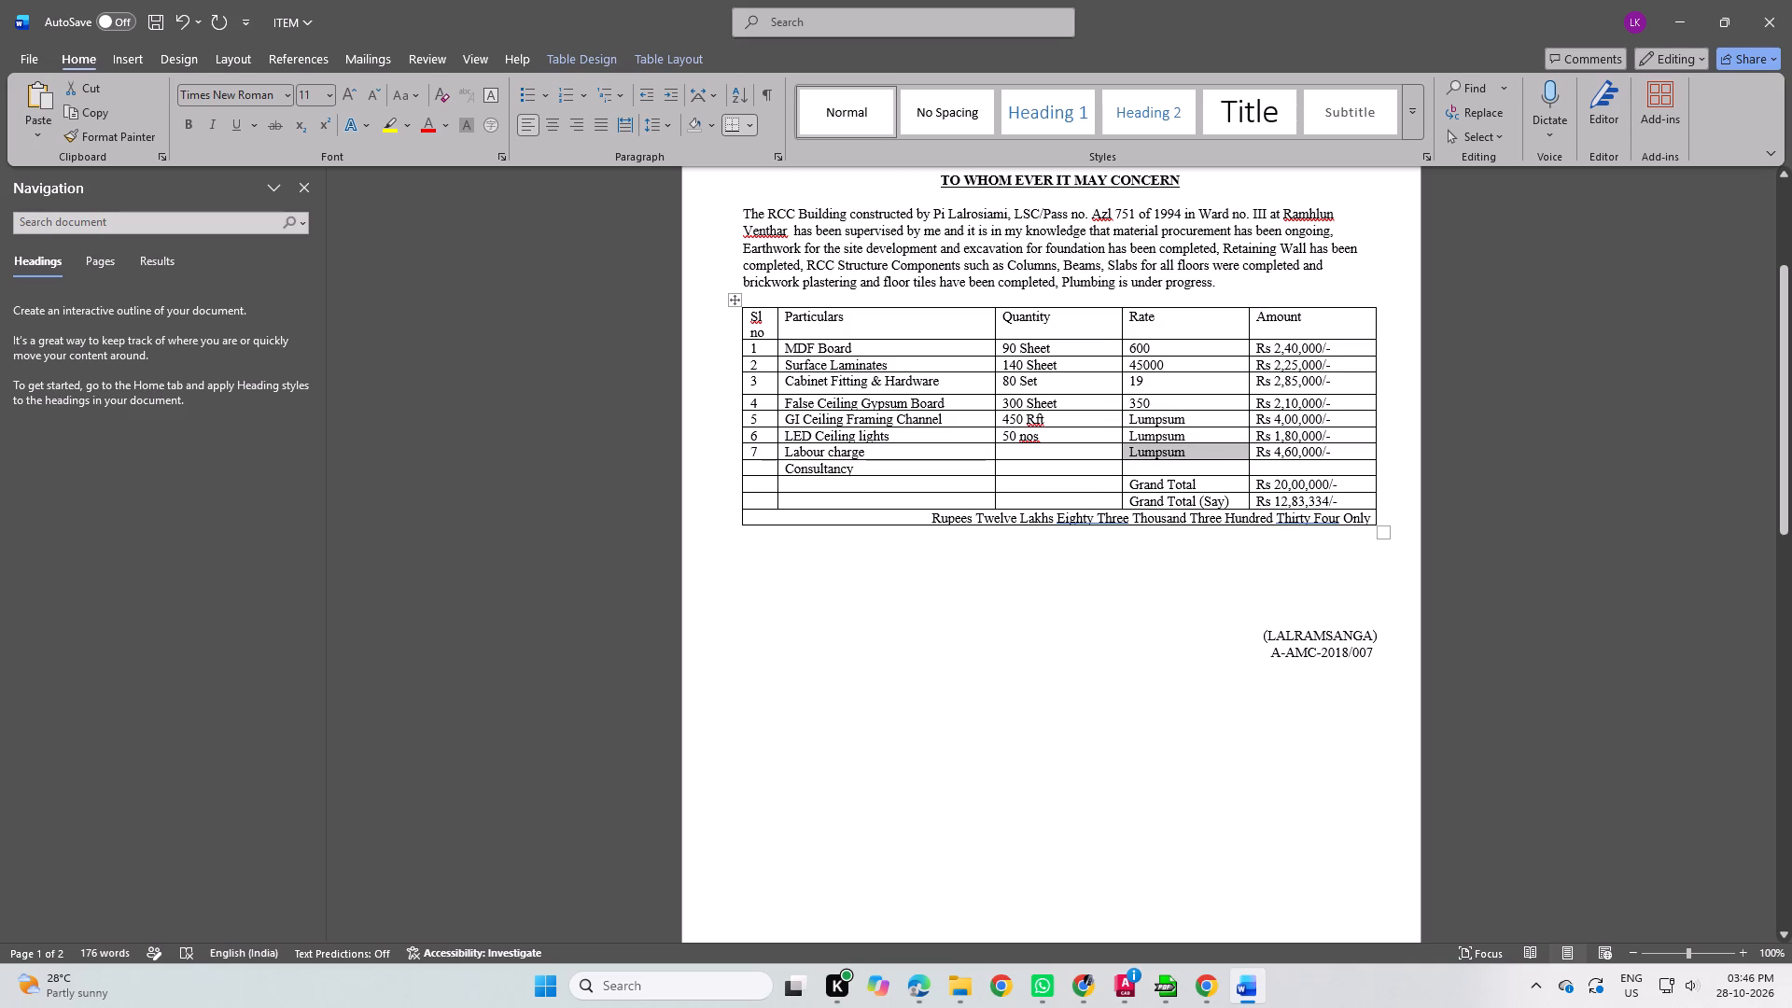
pyautogui.click(1190, 468)
pyautogui.hotkey('ctrl', 'v')
pyautogui.click(1209, 434)
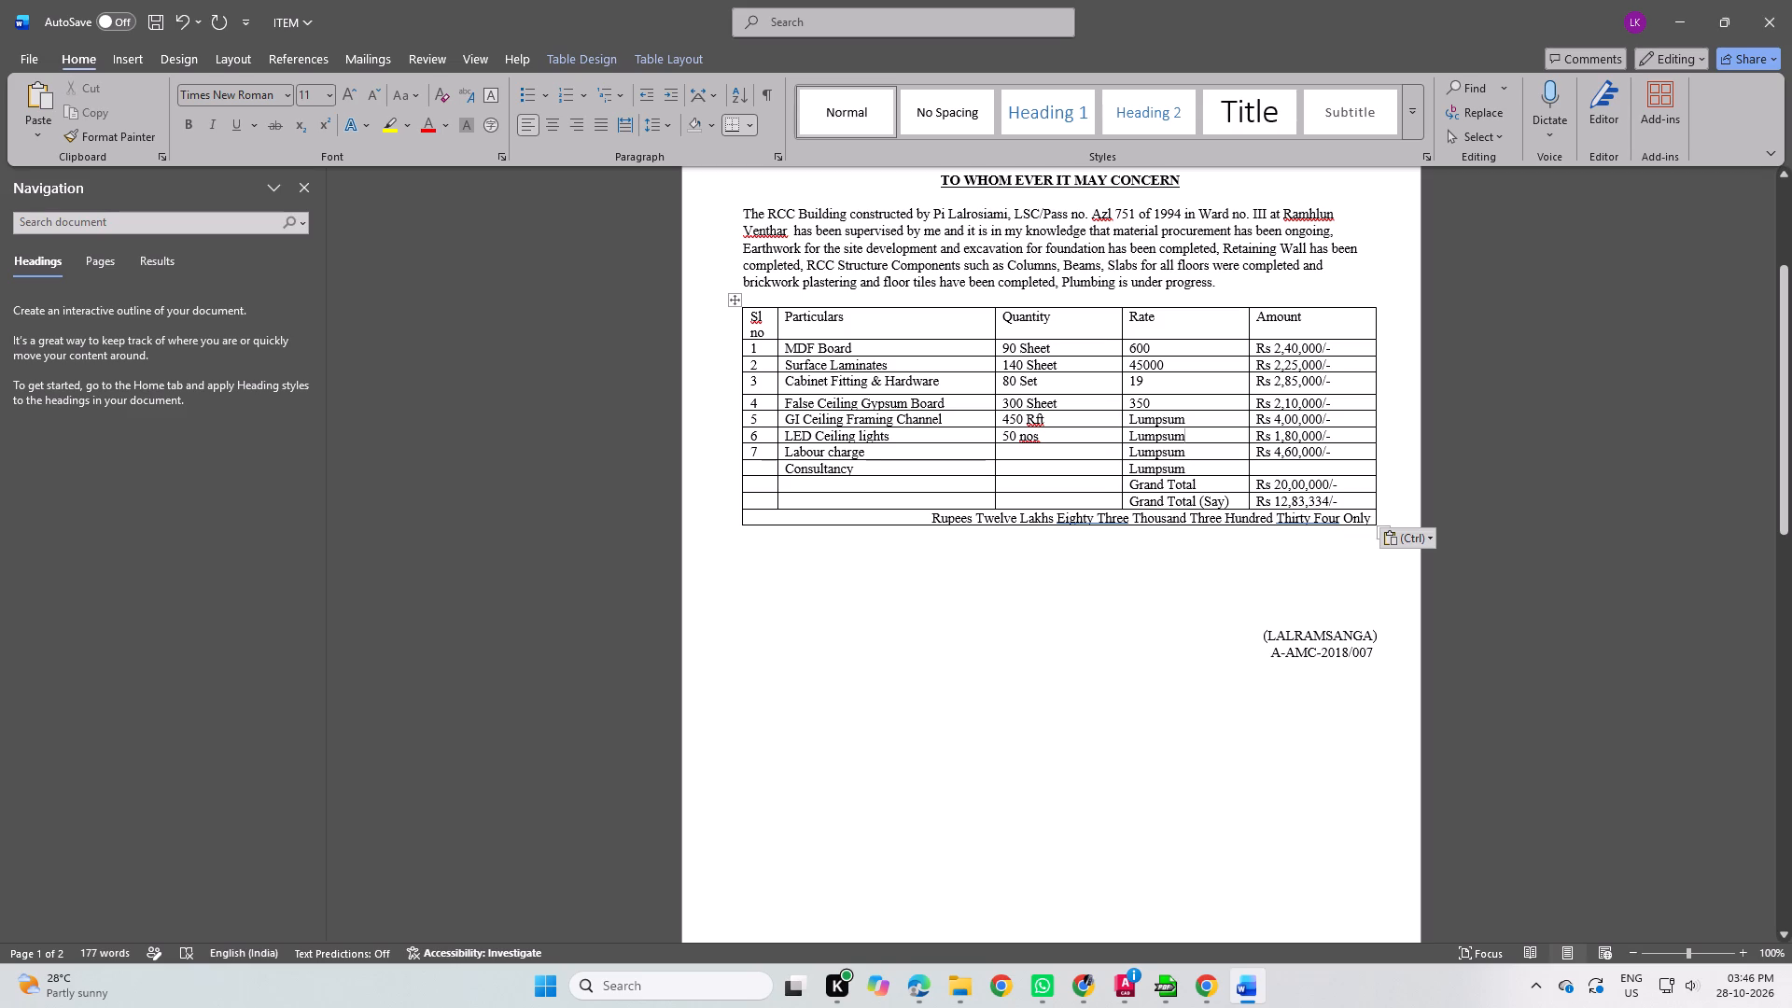
# Set the Rate to 3500 for MDF Board and to 1250 for Surface Laminates.
pyautogui.click(1178, 352)
pyautogui.press('BackSpace')
pyautogui.press('BackSpace')
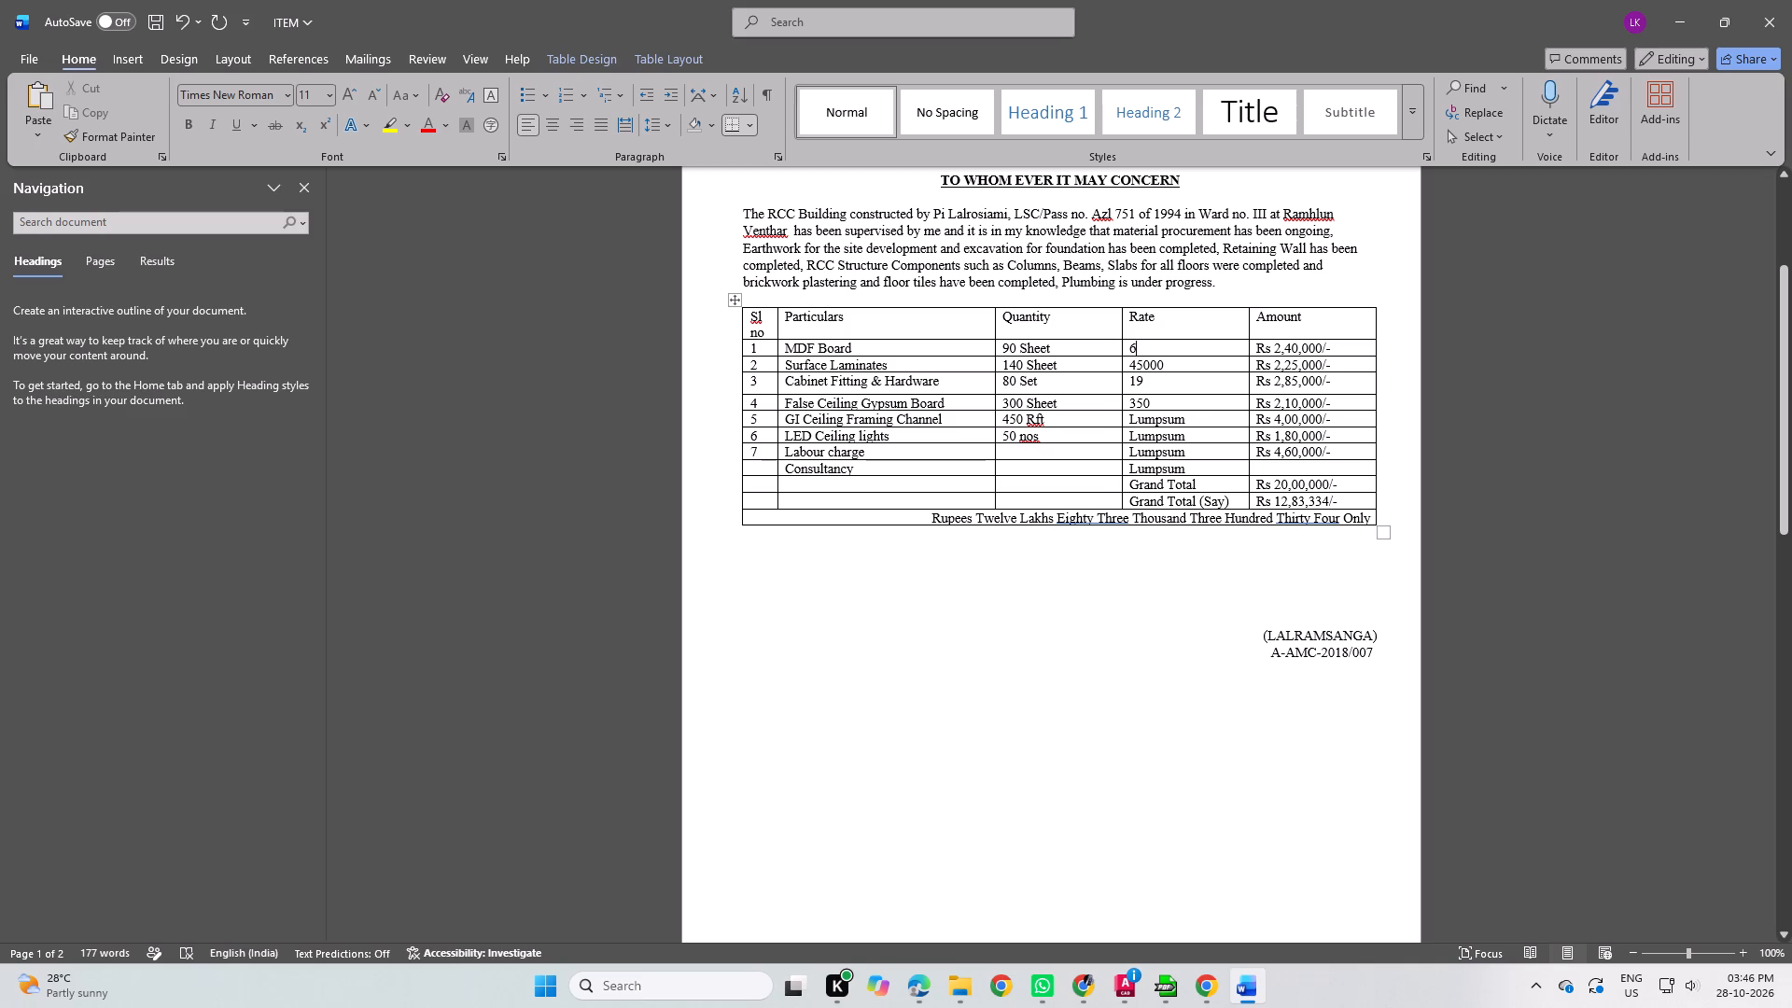
pyautogui.press('BackSpace')
pyautogui.write('3500')
pyautogui.click(1188, 370)
pyautogui.press('BackSpace')
pyautogui.press('BackSpace')
pyautogui.press('BackSpace')
pyautogui.press('BackSpace')
pyautogui.press('BackSpace')
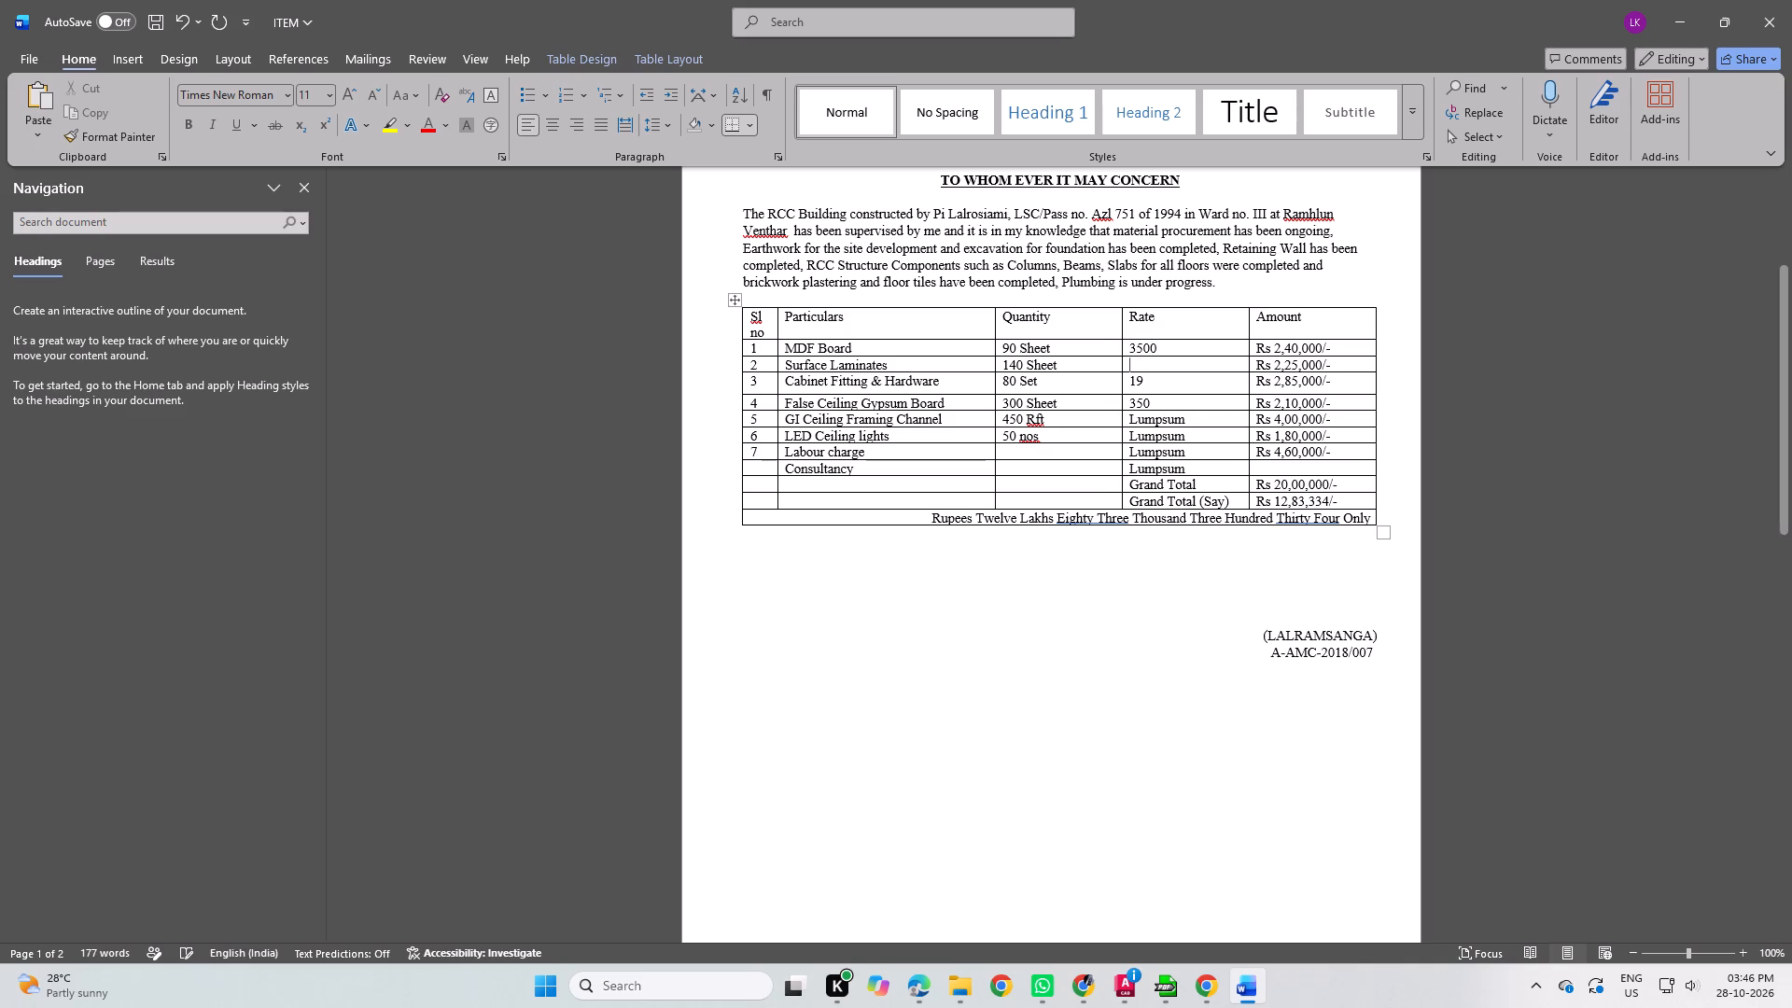
pyautogui.press('1')
pyautogui.press('2')
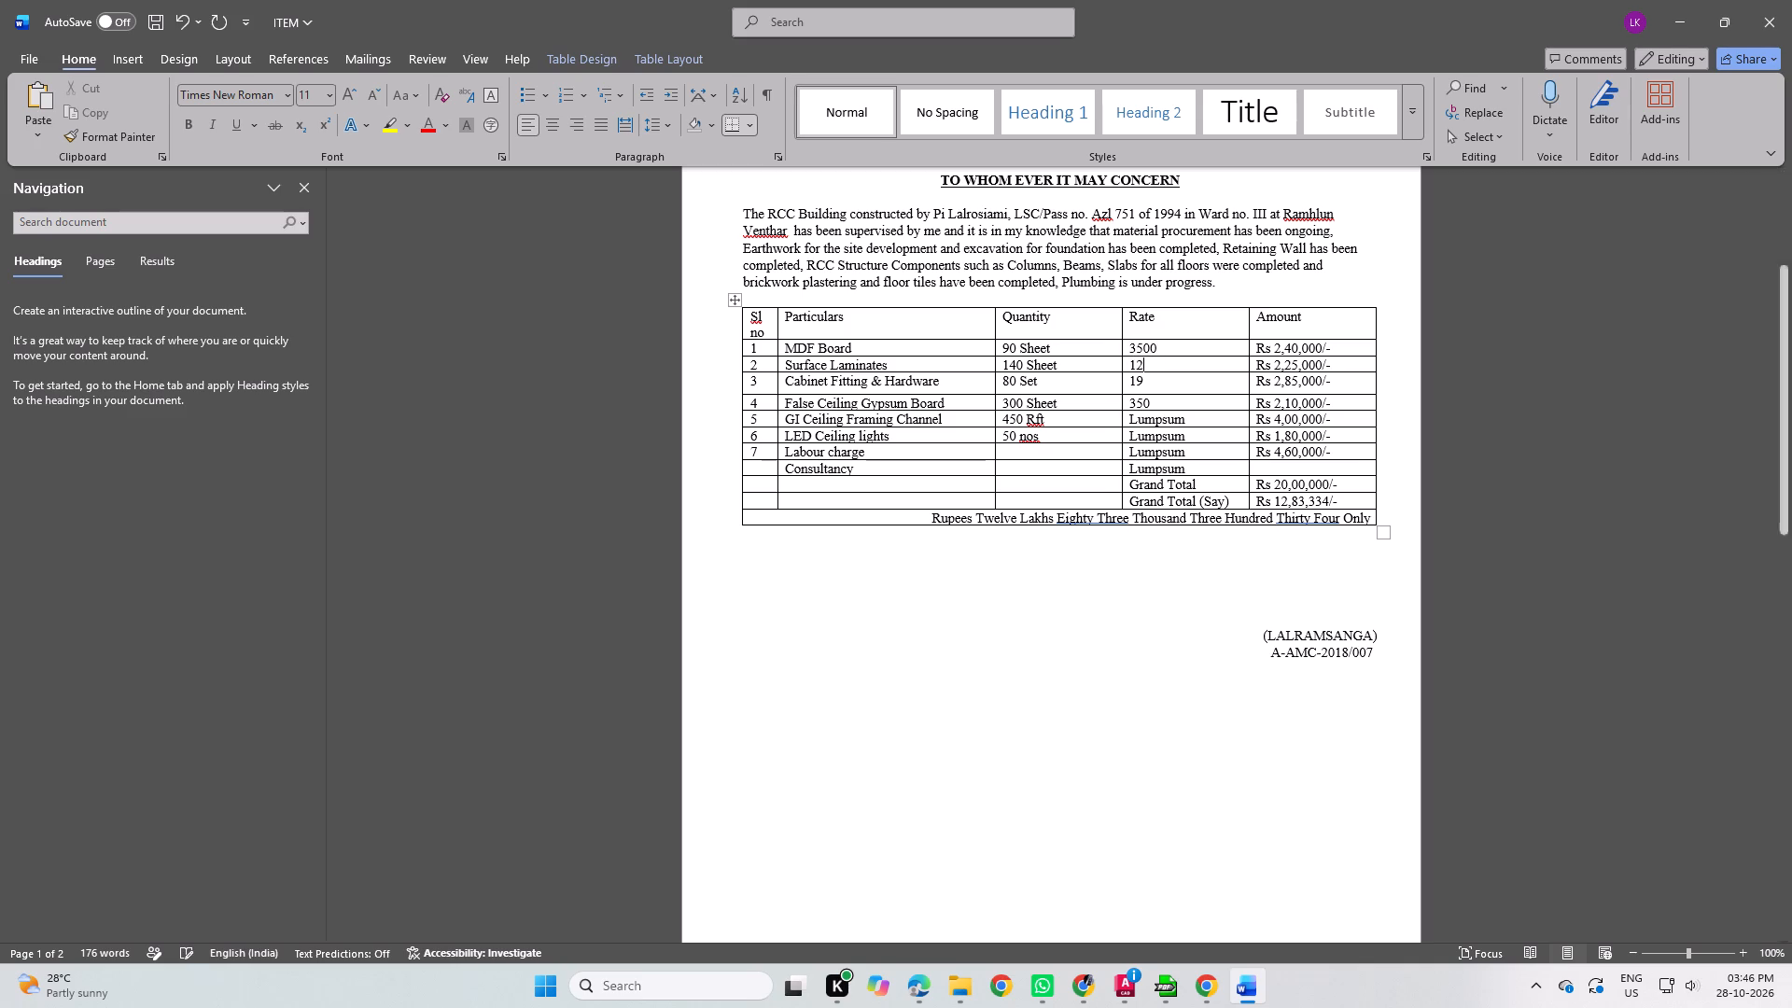
pyautogui.press('5')
pyautogui.press('0')
# Set the Rate to 1875 for Cabinet Fitting & Hardware and to 900 for False Ceiling Gypsum Board.
pyautogui.click(1164, 390)
pyautogui.press('BackSpace')
pyautogui.press('BackSpace')
pyautogui.write('1875')
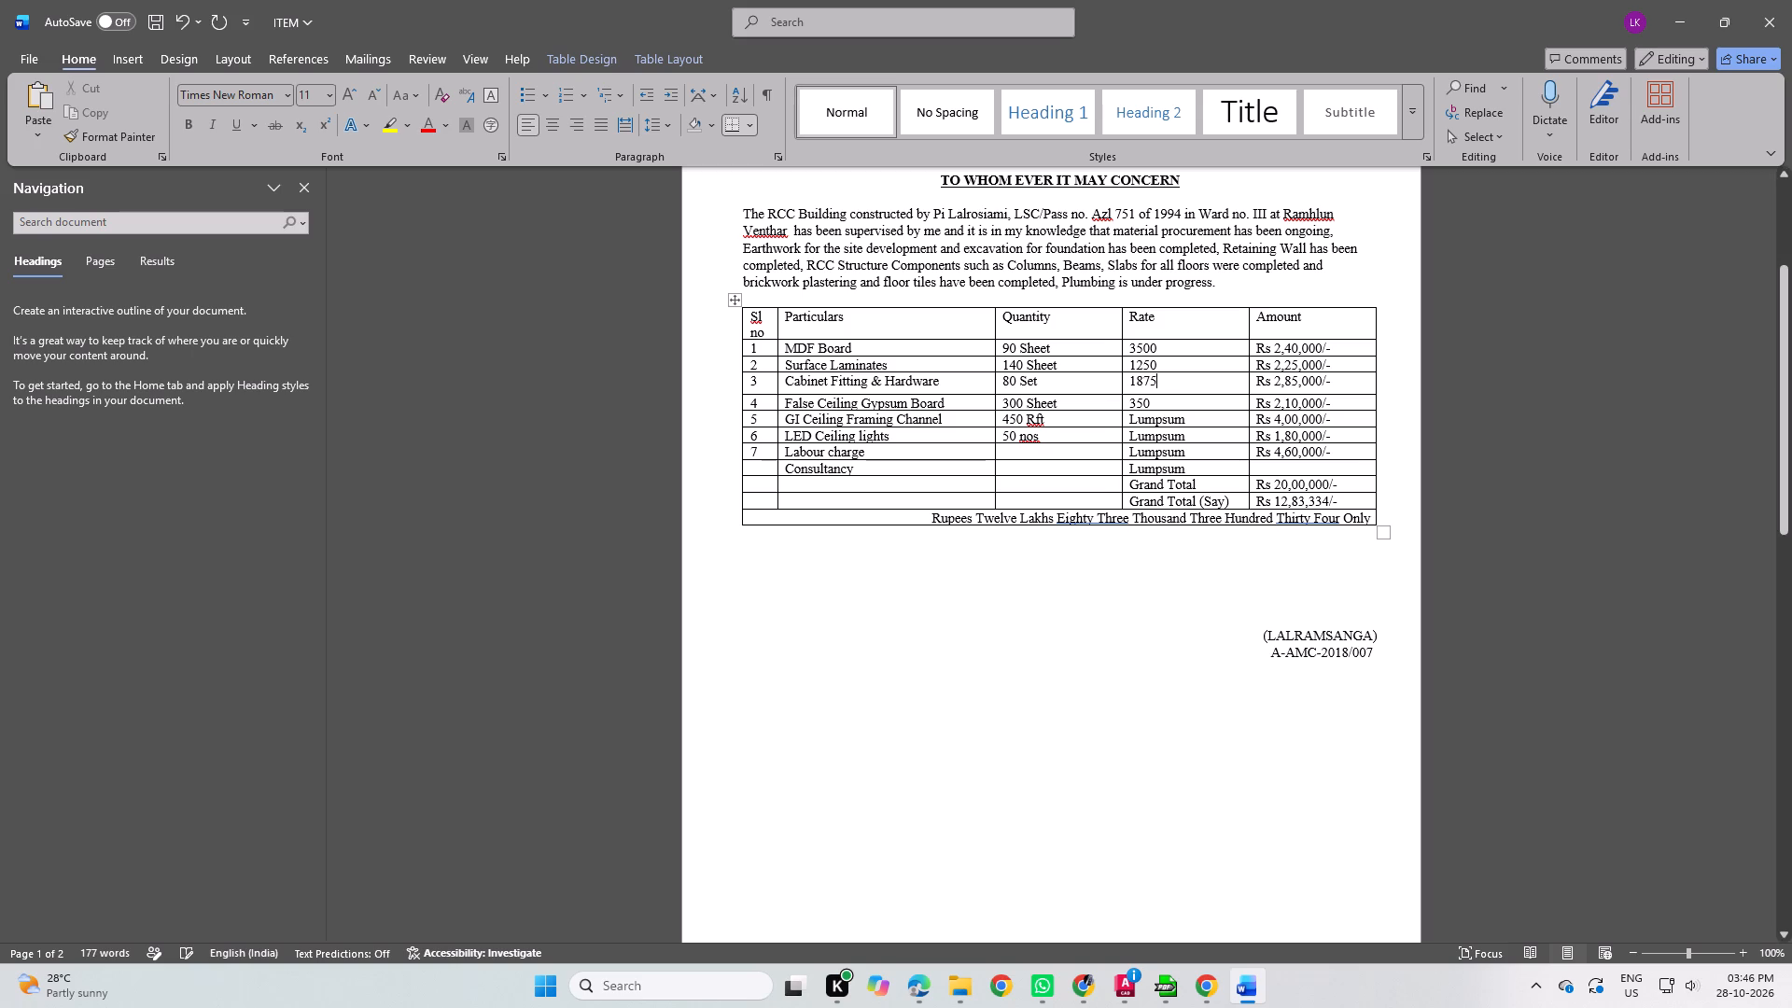
pyautogui.click(1173, 401)
pyautogui.press('BackSpace')
pyautogui.press('BackSpace')
pyautogui.press('BackSpace')
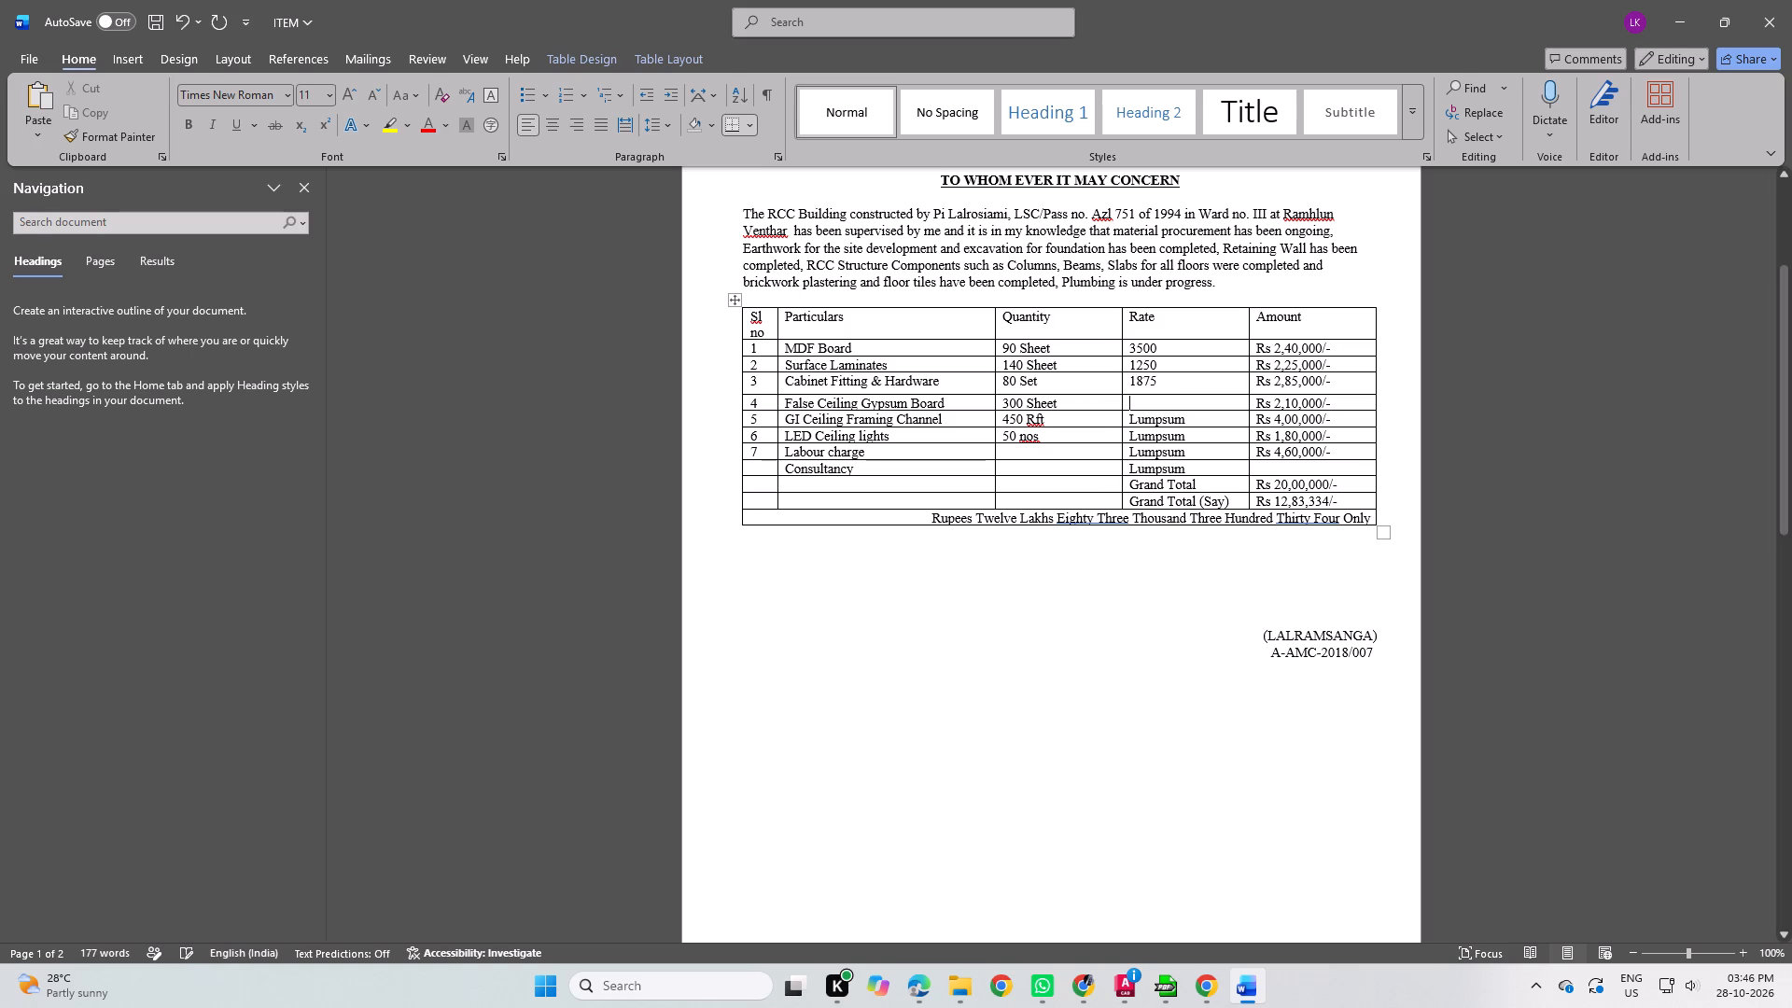
pyautogui.press('9')
pyautogui.write('00')
# Replace the Rate for GI Ceiling Framing Channel with 400.
pyautogui.click(1208, 415)
pyautogui.press('BackSpace')
pyautogui.press('BackSpace')
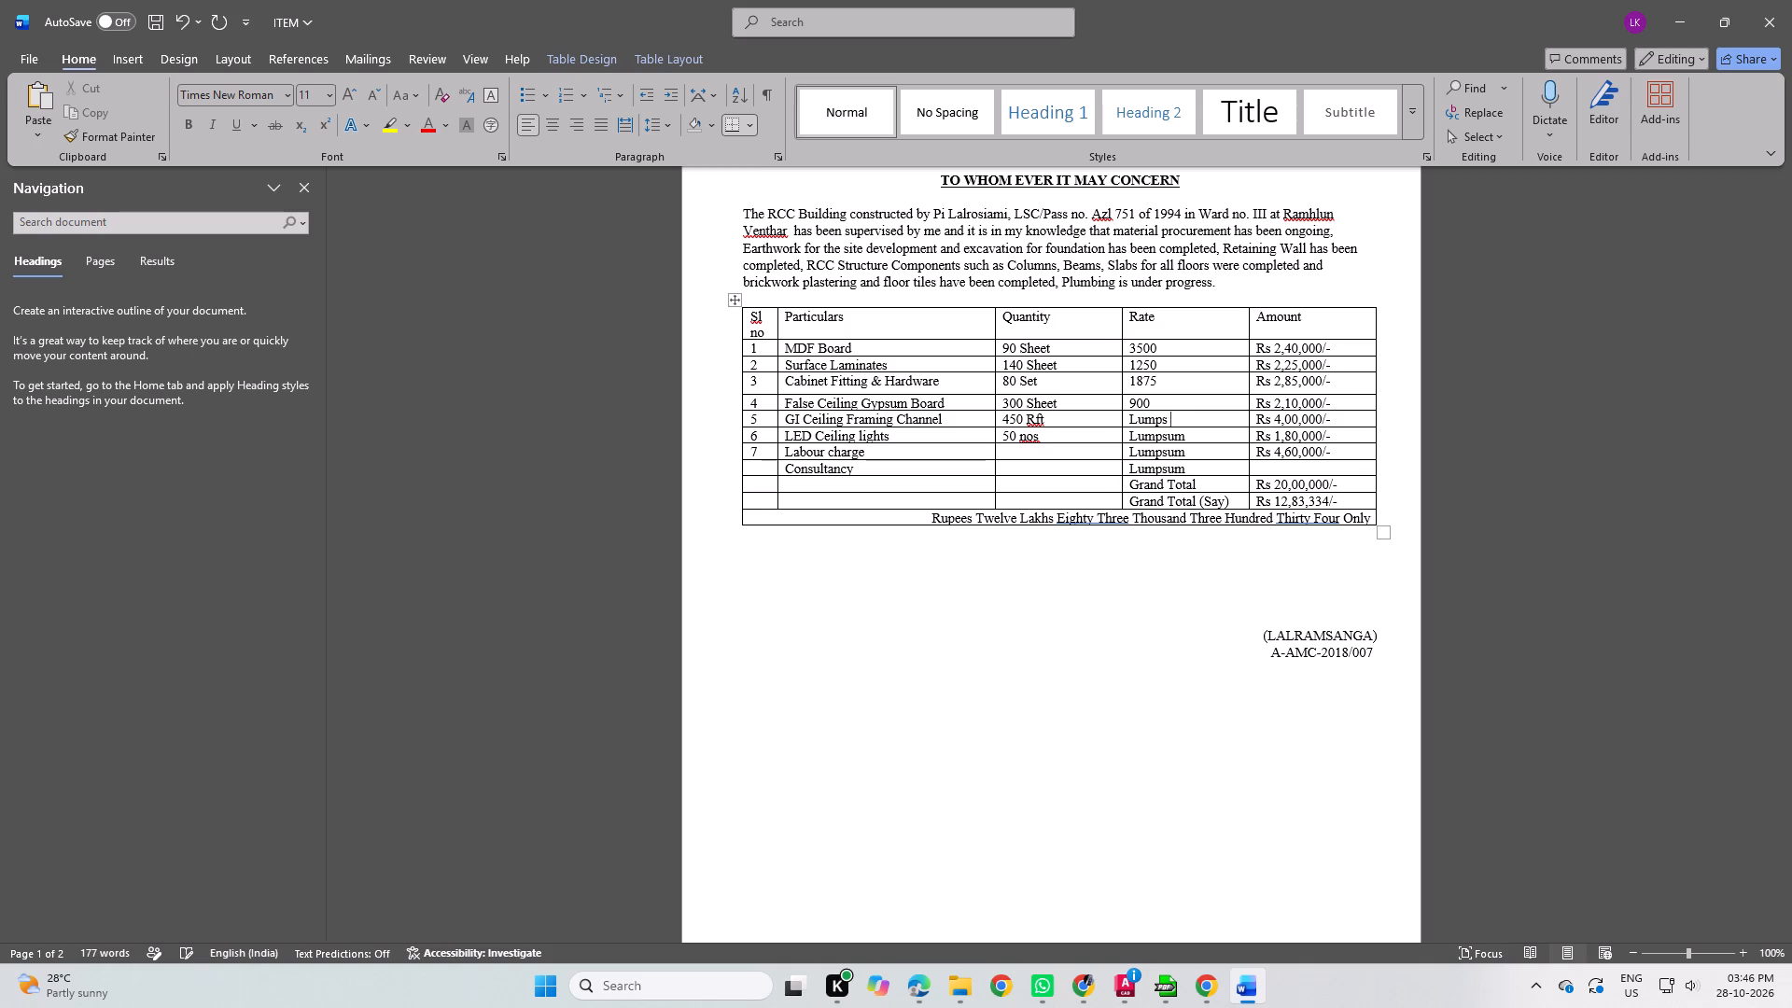
pyautogui.press('BackSpace')
pyautogui.press('BackSpace')
pyautogui.press('BackSpace')
pyautogui.press('BackSpace')
pyautogui.press('BackSpace')
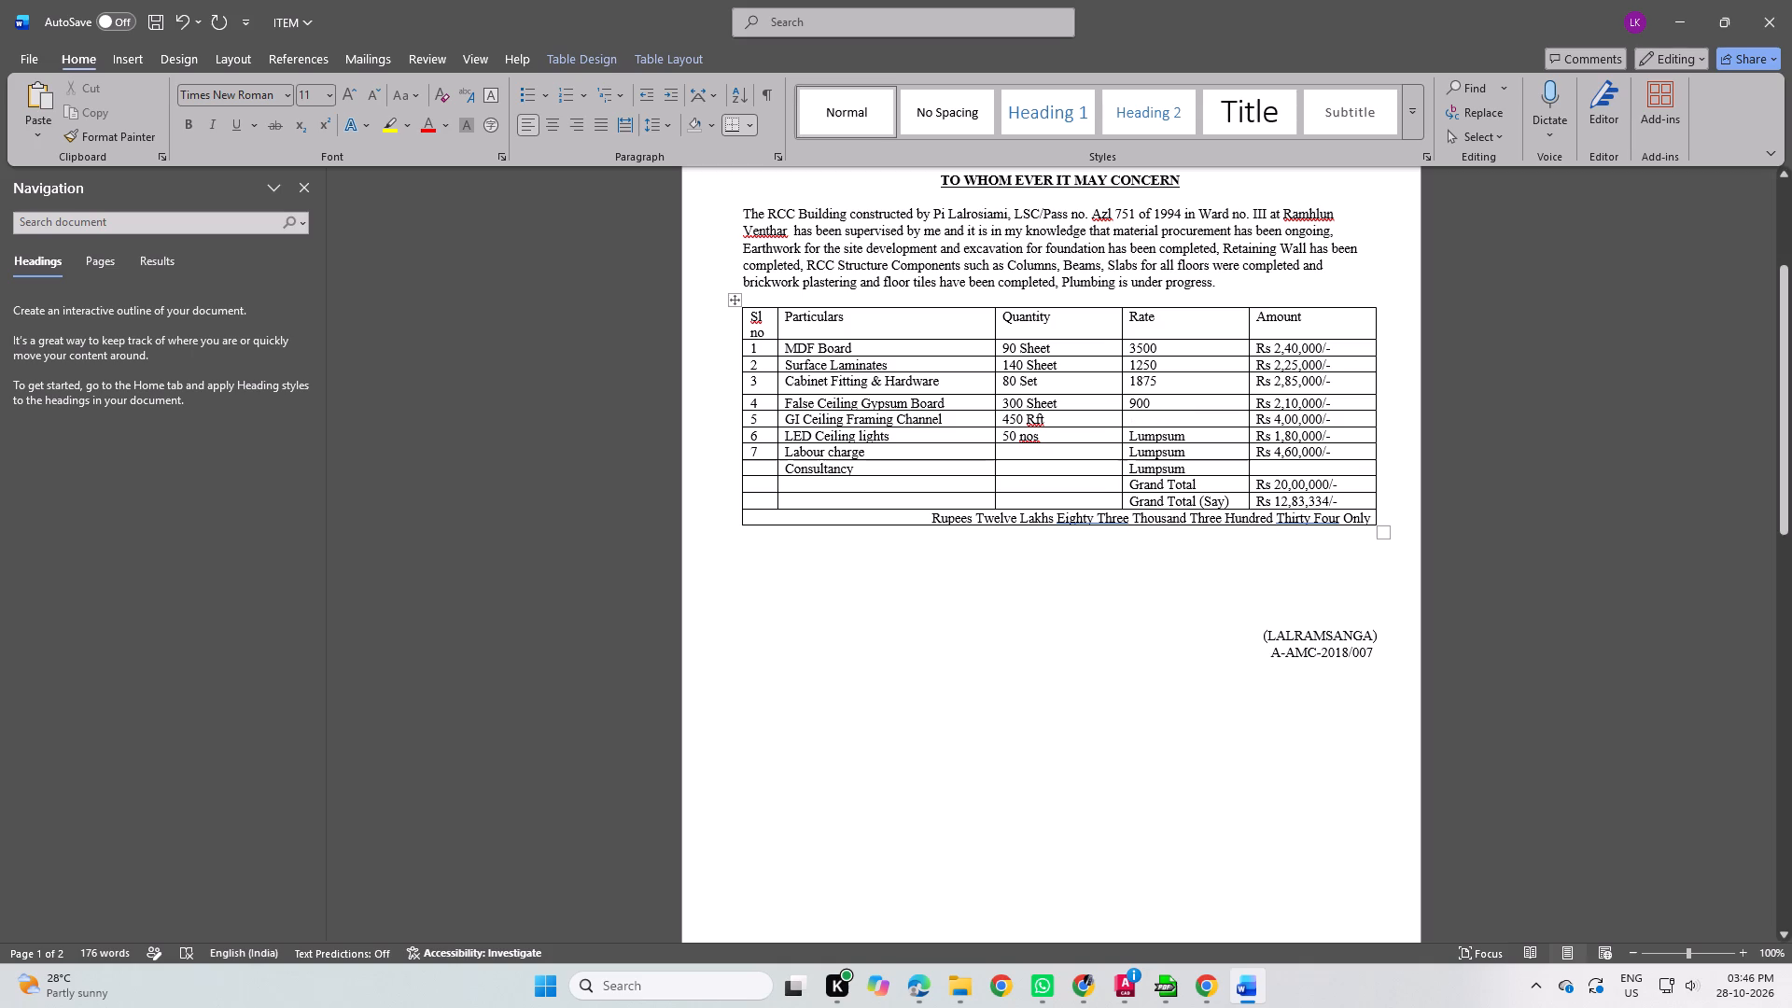
pyautogui.press('4')
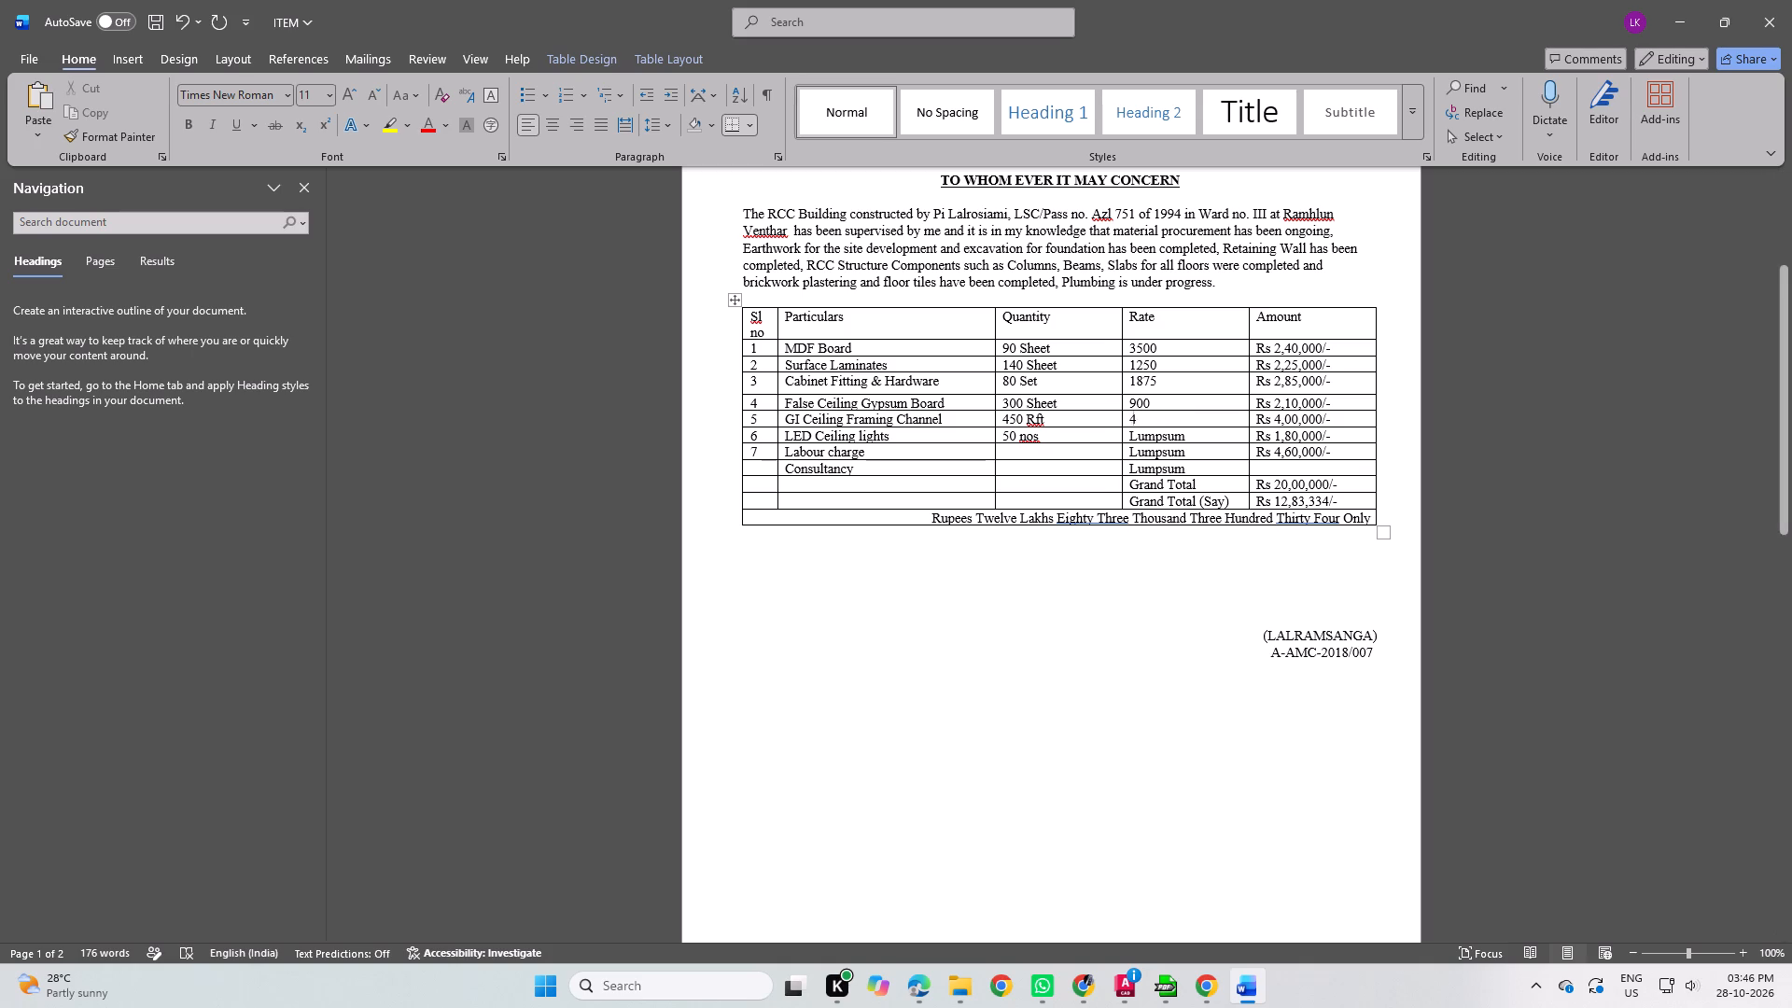
pyautogui.press('0')
pyautogui.press('0')
# Replace the Rate for LED Ceiling lights with 900.
pyautogui.click(1206, 437)
pyautogui.press('BackSpace')
pyautogui.press('BackSpace')
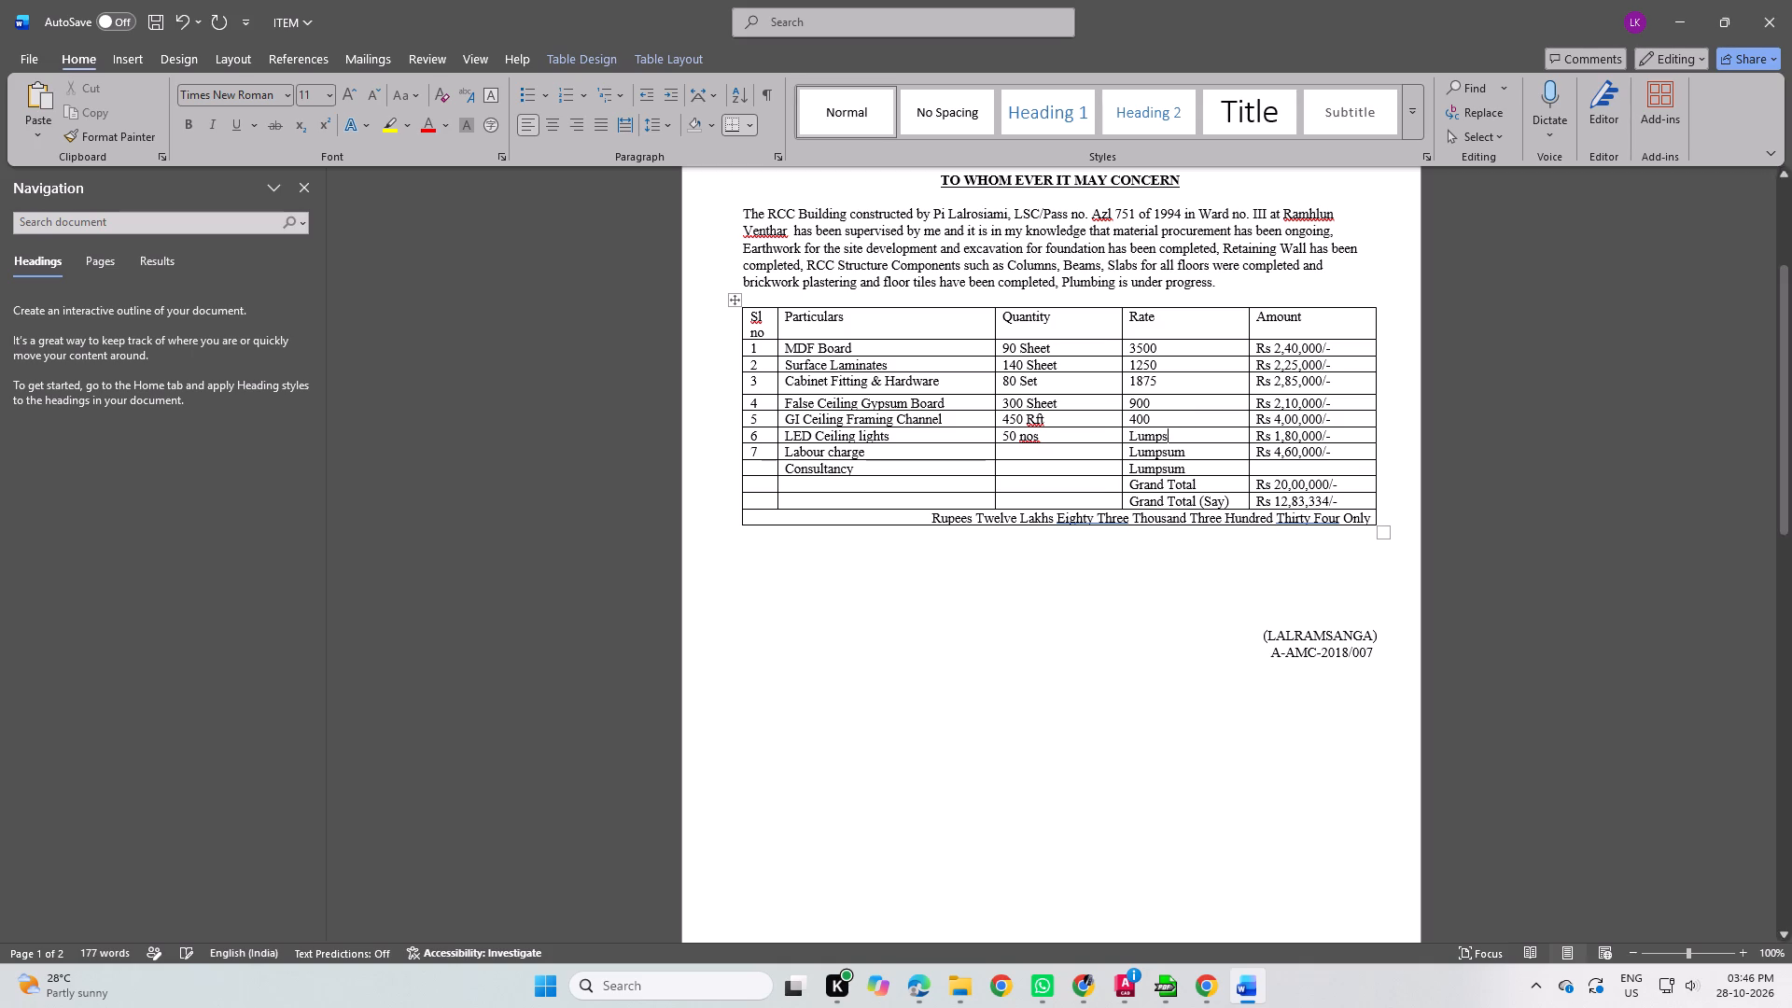
pyautogui.press('BackSpace')
pyautogui.press('BackSpace')
pyautogui.press('BackSpace')
pyautogui.press('BackSpace')
pyautogui.press('BackSpace')
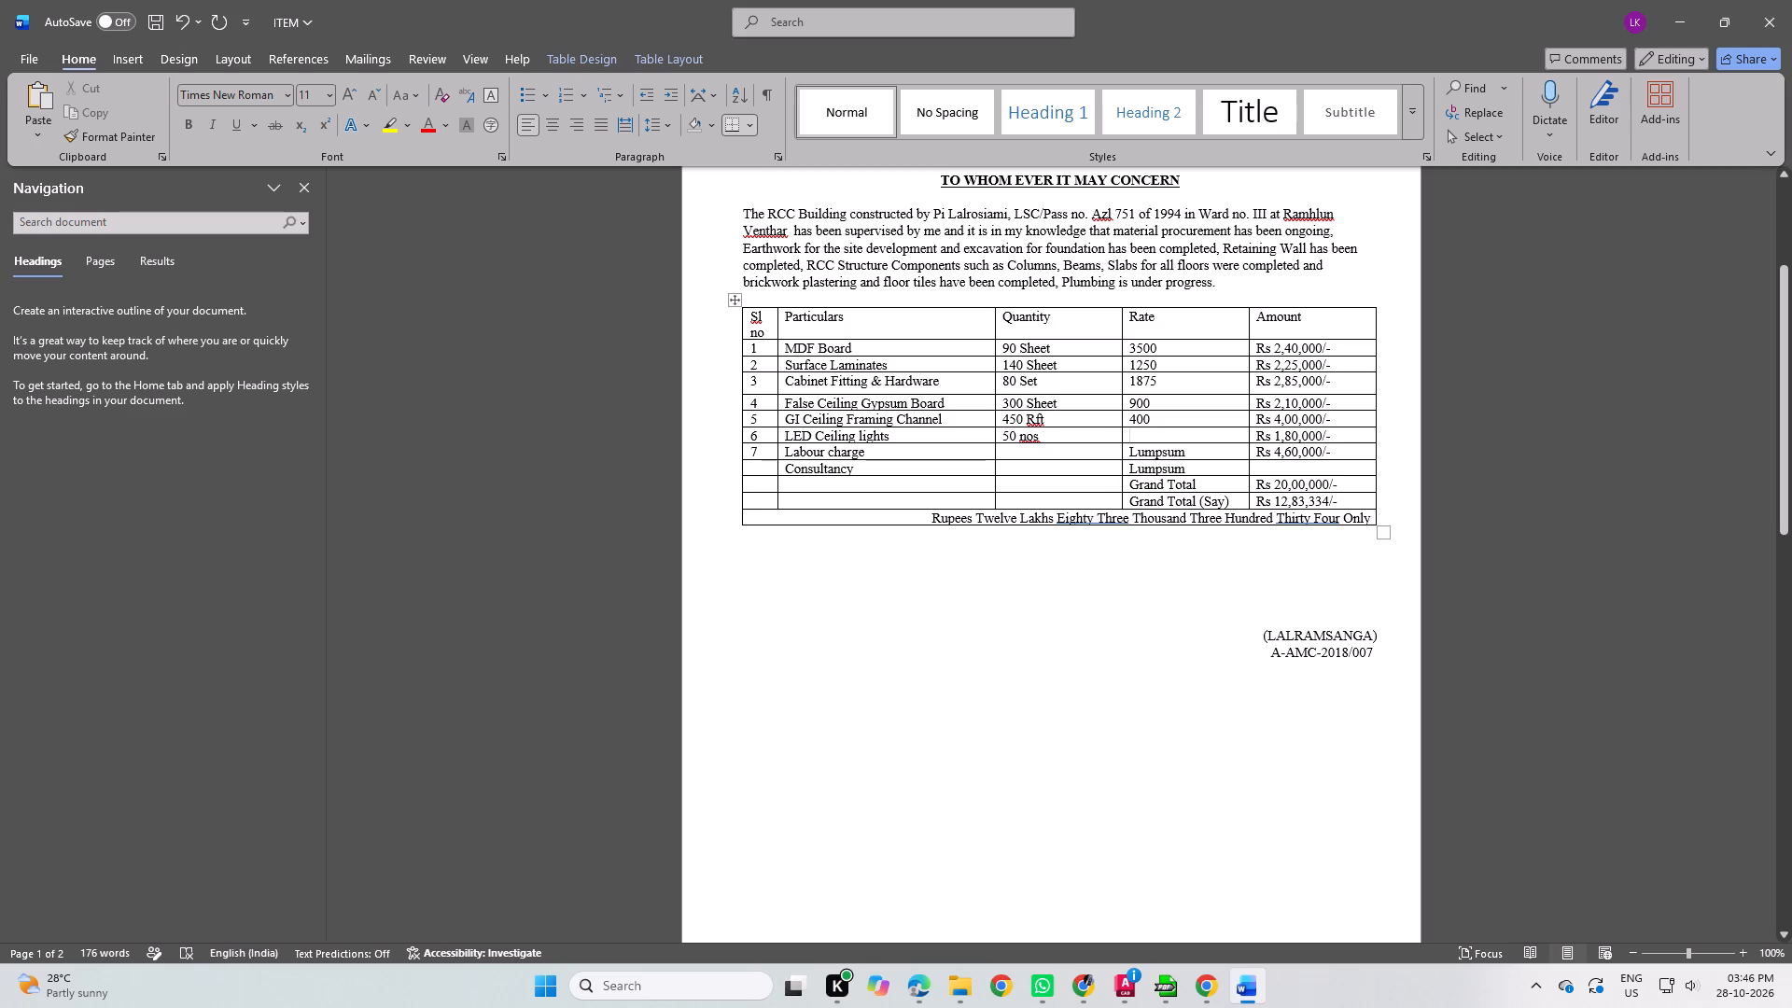
pyautogui.press('9')
pyautogui.press('0')
pyautogui.press('0')
# Change the Amount for MDF Board to Rs 3,15,000/-.
pyautogui.click(1289, 463)
pyautogui.click(1296, 346)
pyautogui.press('BackSpace')
pyautogui.press('BackSpace')
pyautogui.press('1')
pyautogui.press('5')
pyautogui.click(1281, 348)
pyautogui.press('BackSpace')
pyautogui.press('3')
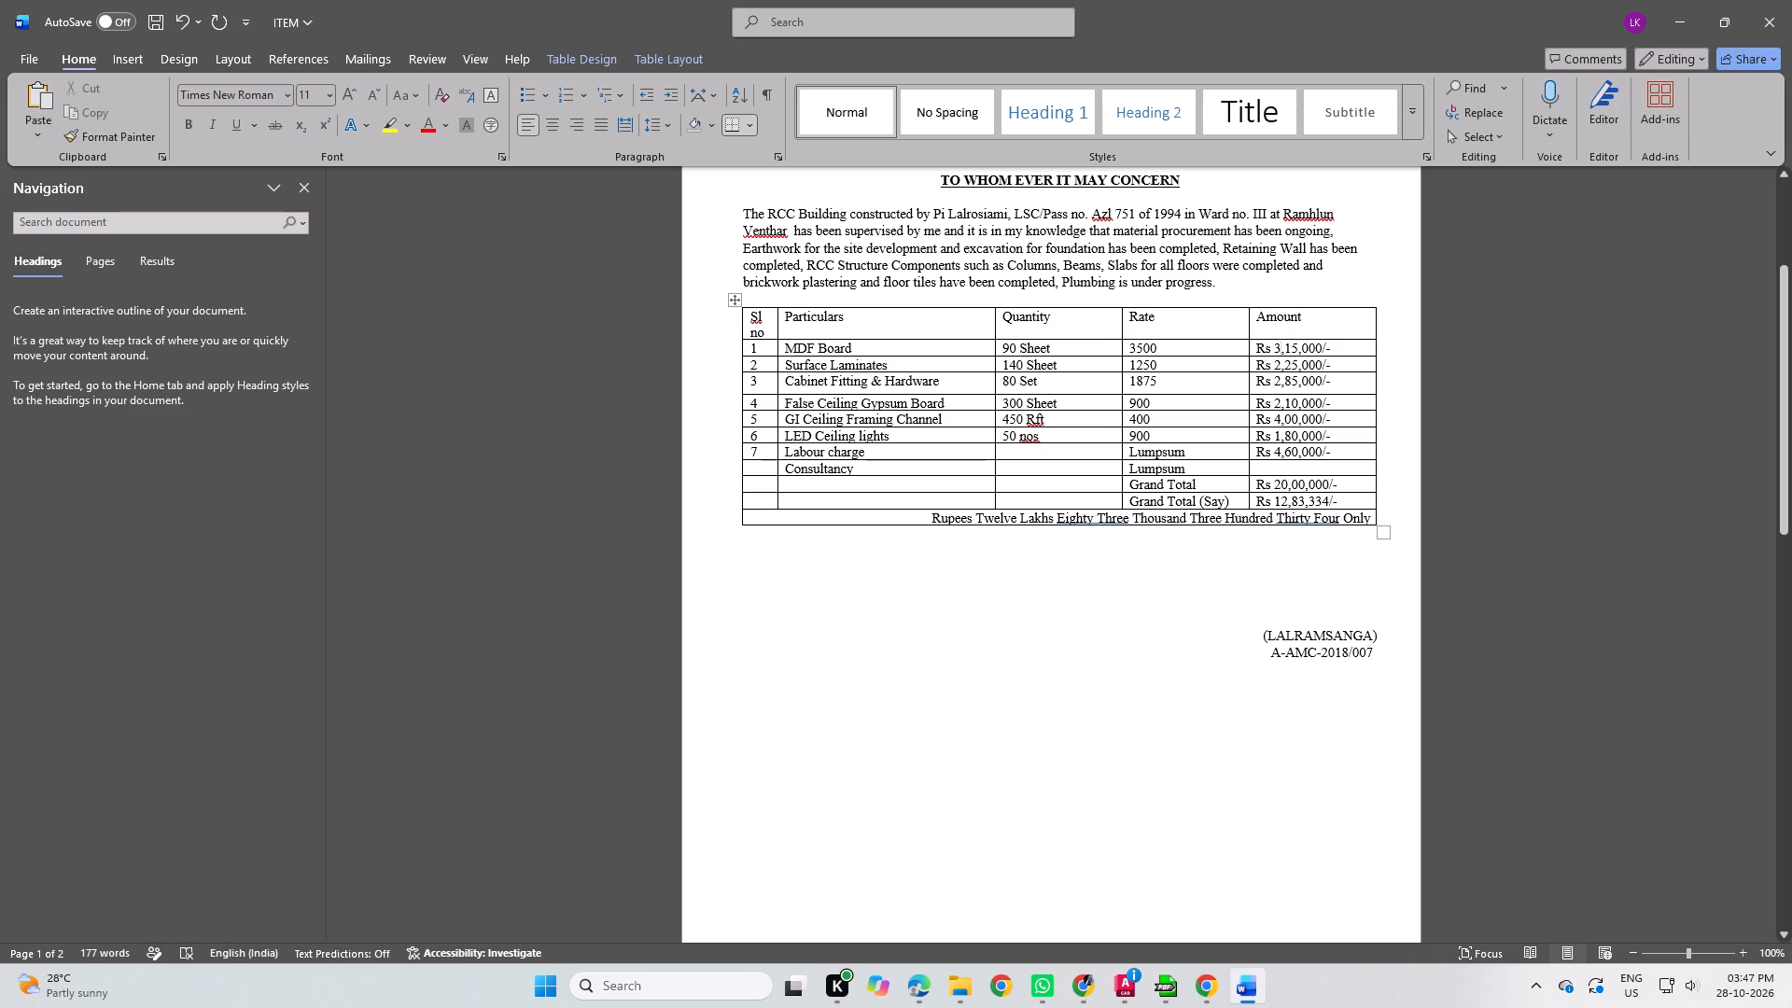
# Change the Amount for Surface Laminates to Rs 1,75,000/-.
pyautogui.click(1278, 365)
pyautogui.press('BackSpace')
pyautogui.press('1')
pyautogui.click(1291, 363)
pyautogui.press('BackSpace')
pyautogui.press('7')
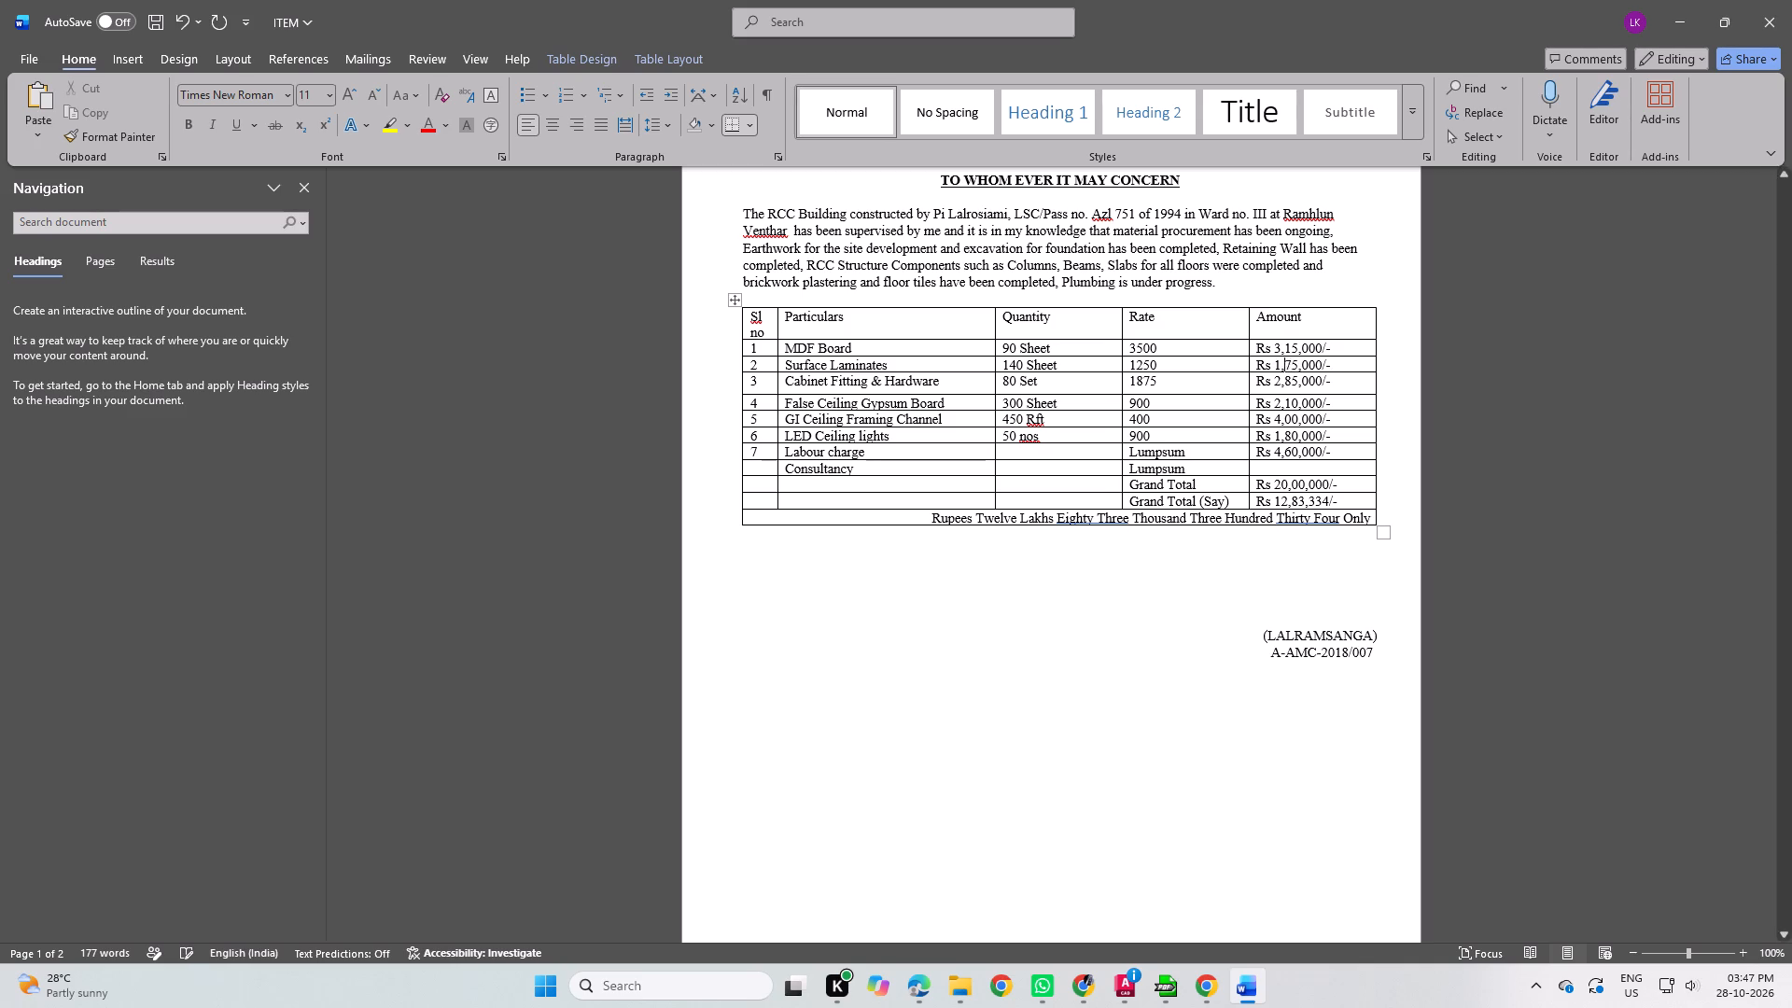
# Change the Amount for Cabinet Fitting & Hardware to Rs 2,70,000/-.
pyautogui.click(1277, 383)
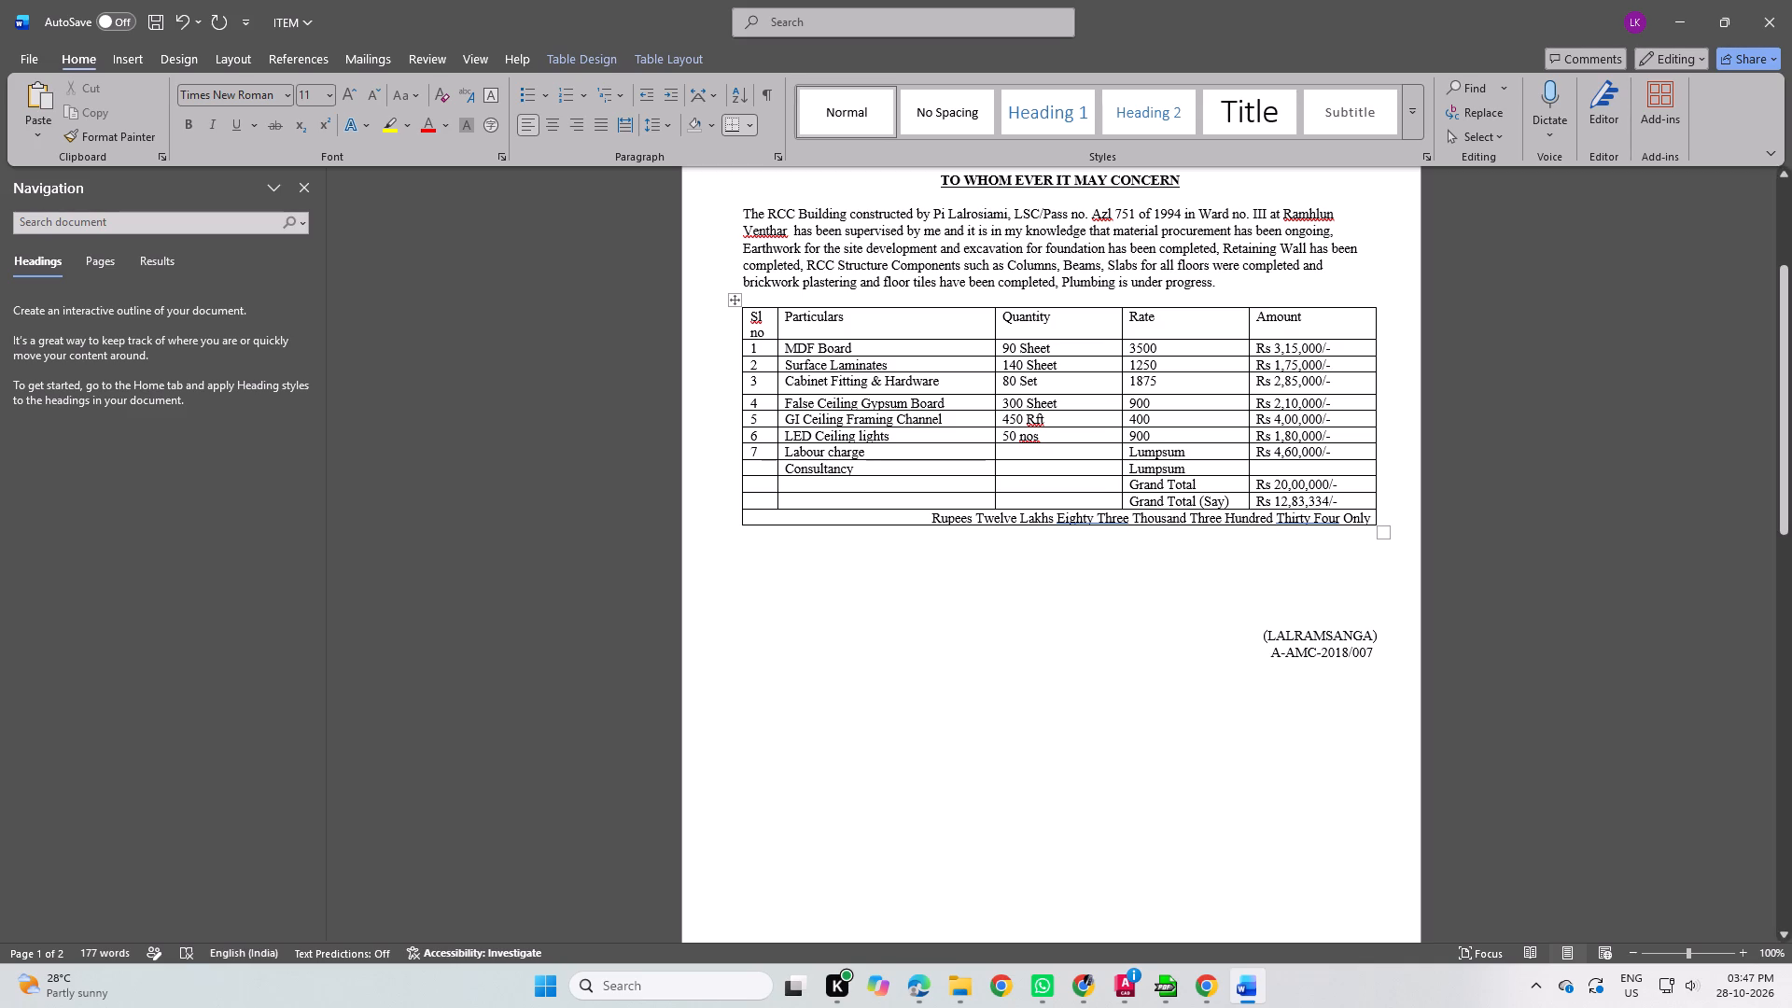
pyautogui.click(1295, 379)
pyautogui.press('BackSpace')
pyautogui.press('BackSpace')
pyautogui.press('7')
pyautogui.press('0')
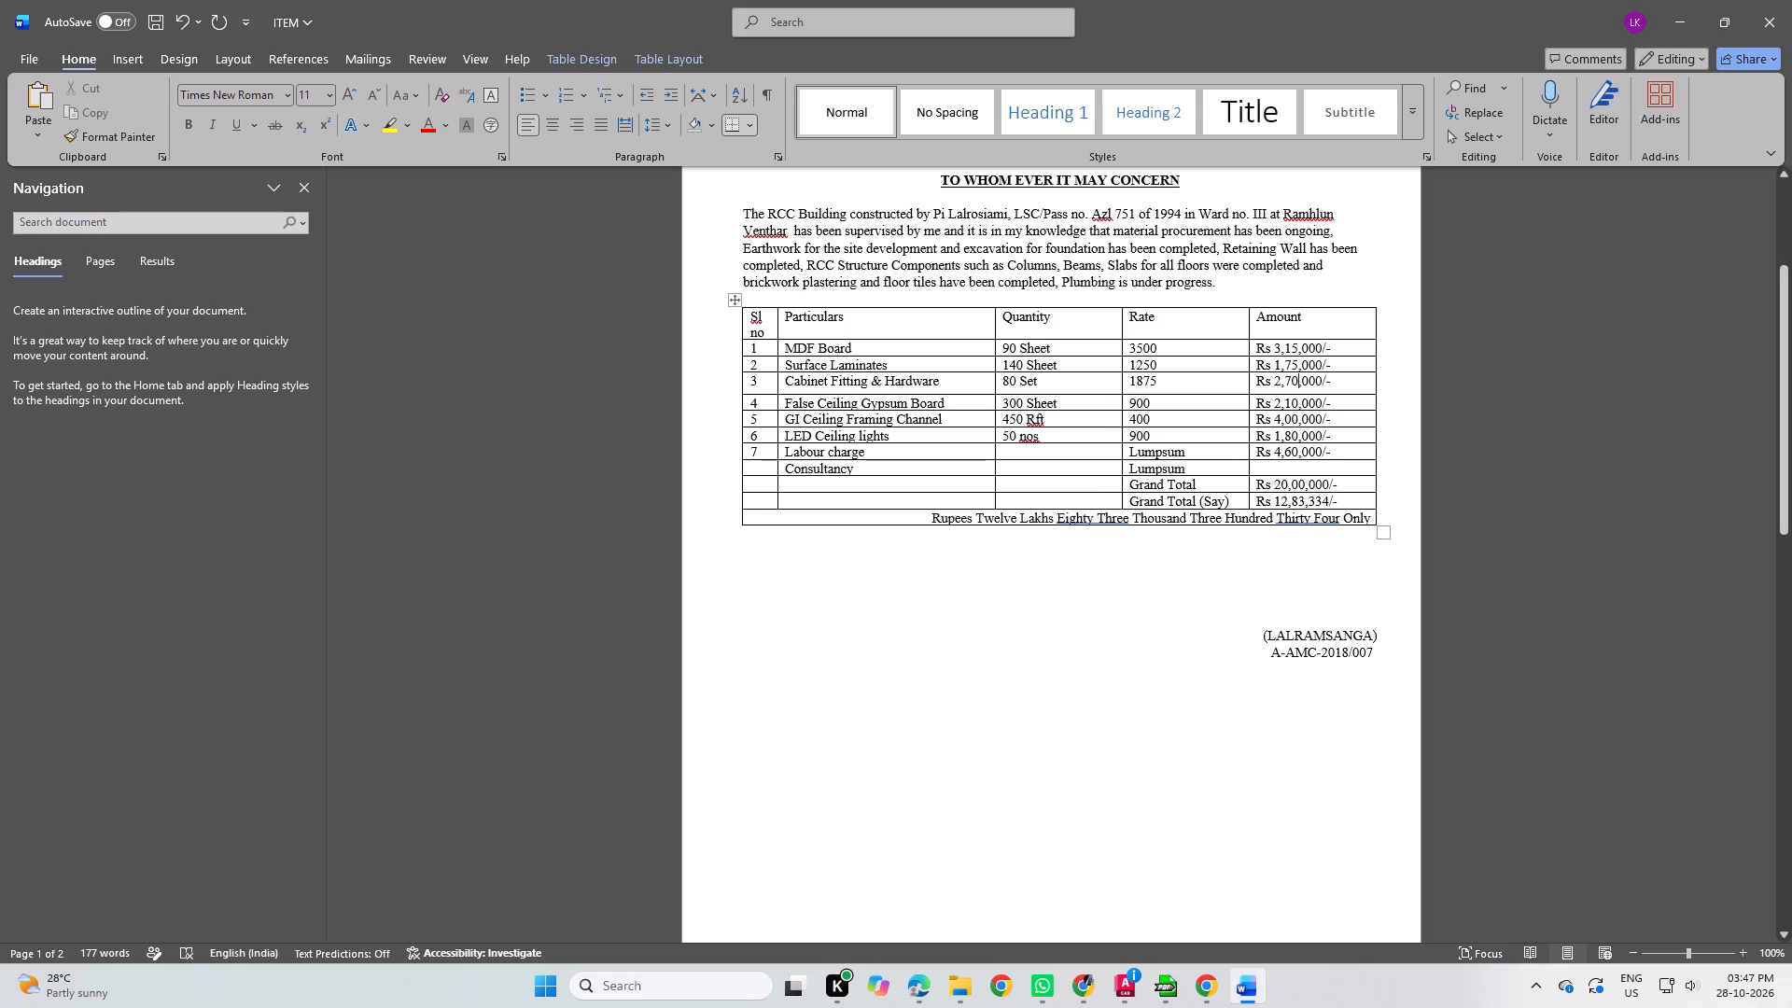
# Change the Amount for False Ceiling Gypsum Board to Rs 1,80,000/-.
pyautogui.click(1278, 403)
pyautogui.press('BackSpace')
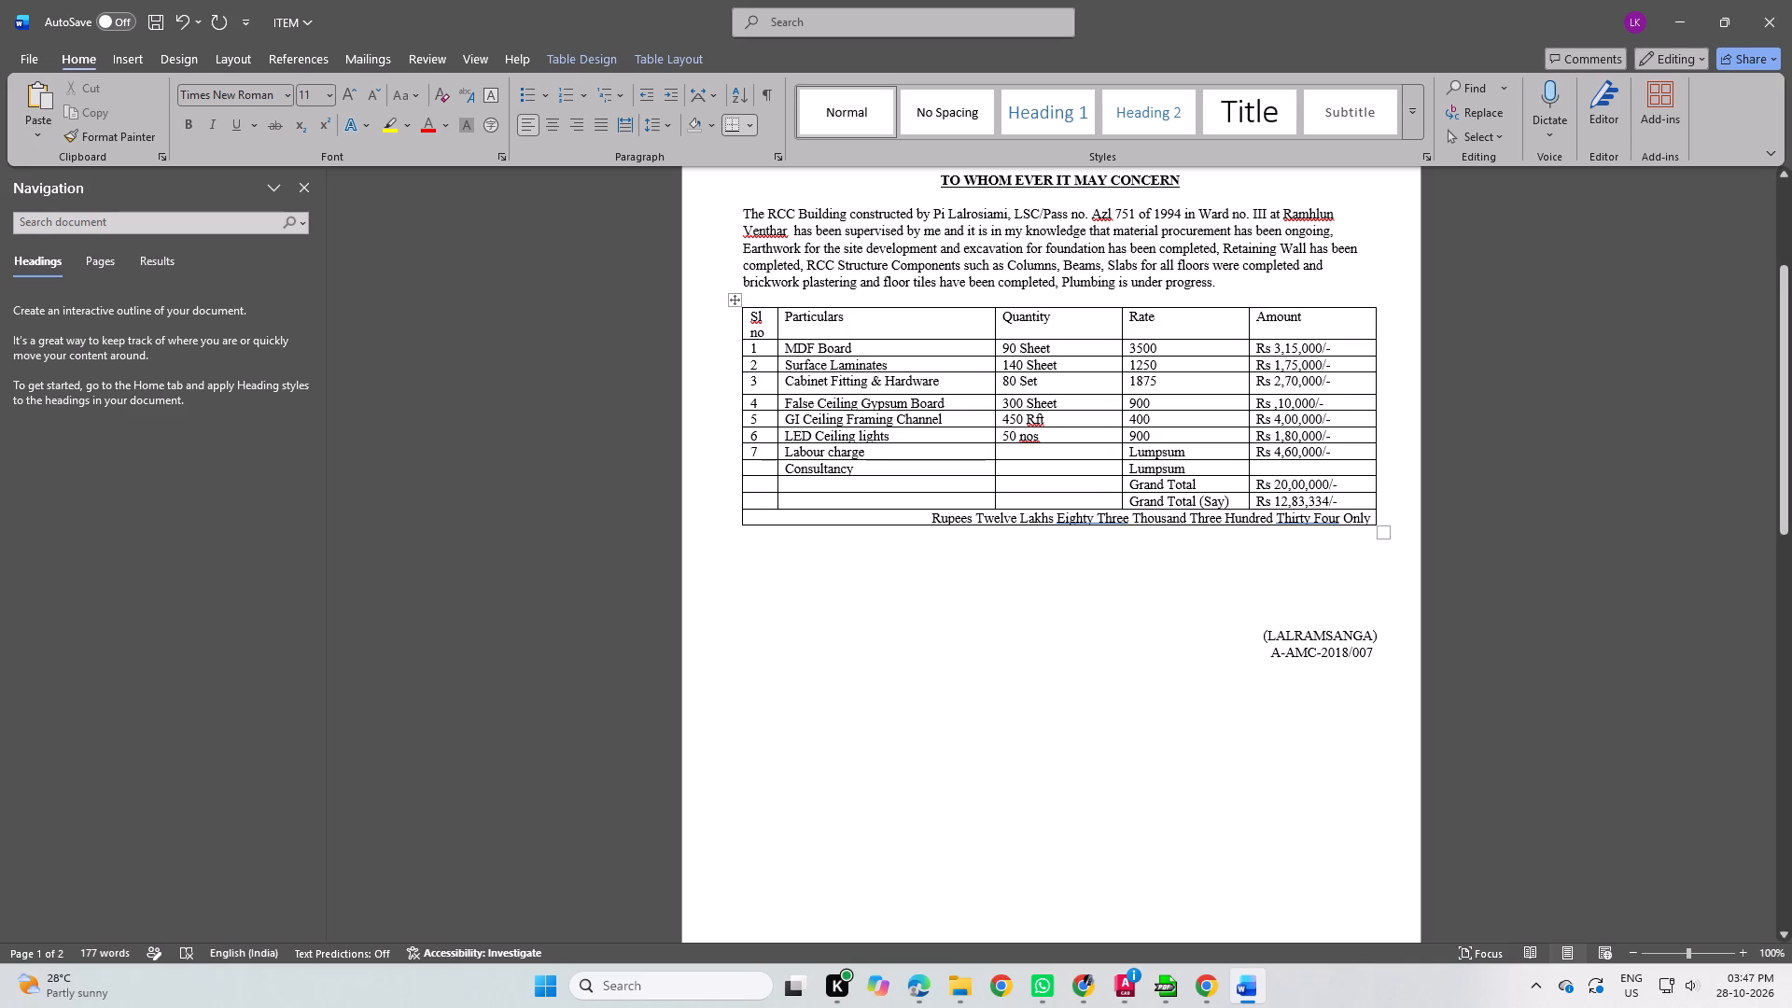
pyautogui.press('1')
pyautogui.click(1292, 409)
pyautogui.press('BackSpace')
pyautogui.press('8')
# Delete the leading digit from the Amount for GI Ceiling Framing Channel.
pyautogui.click(1281, 420)
pyautogui.press('BackSpace')
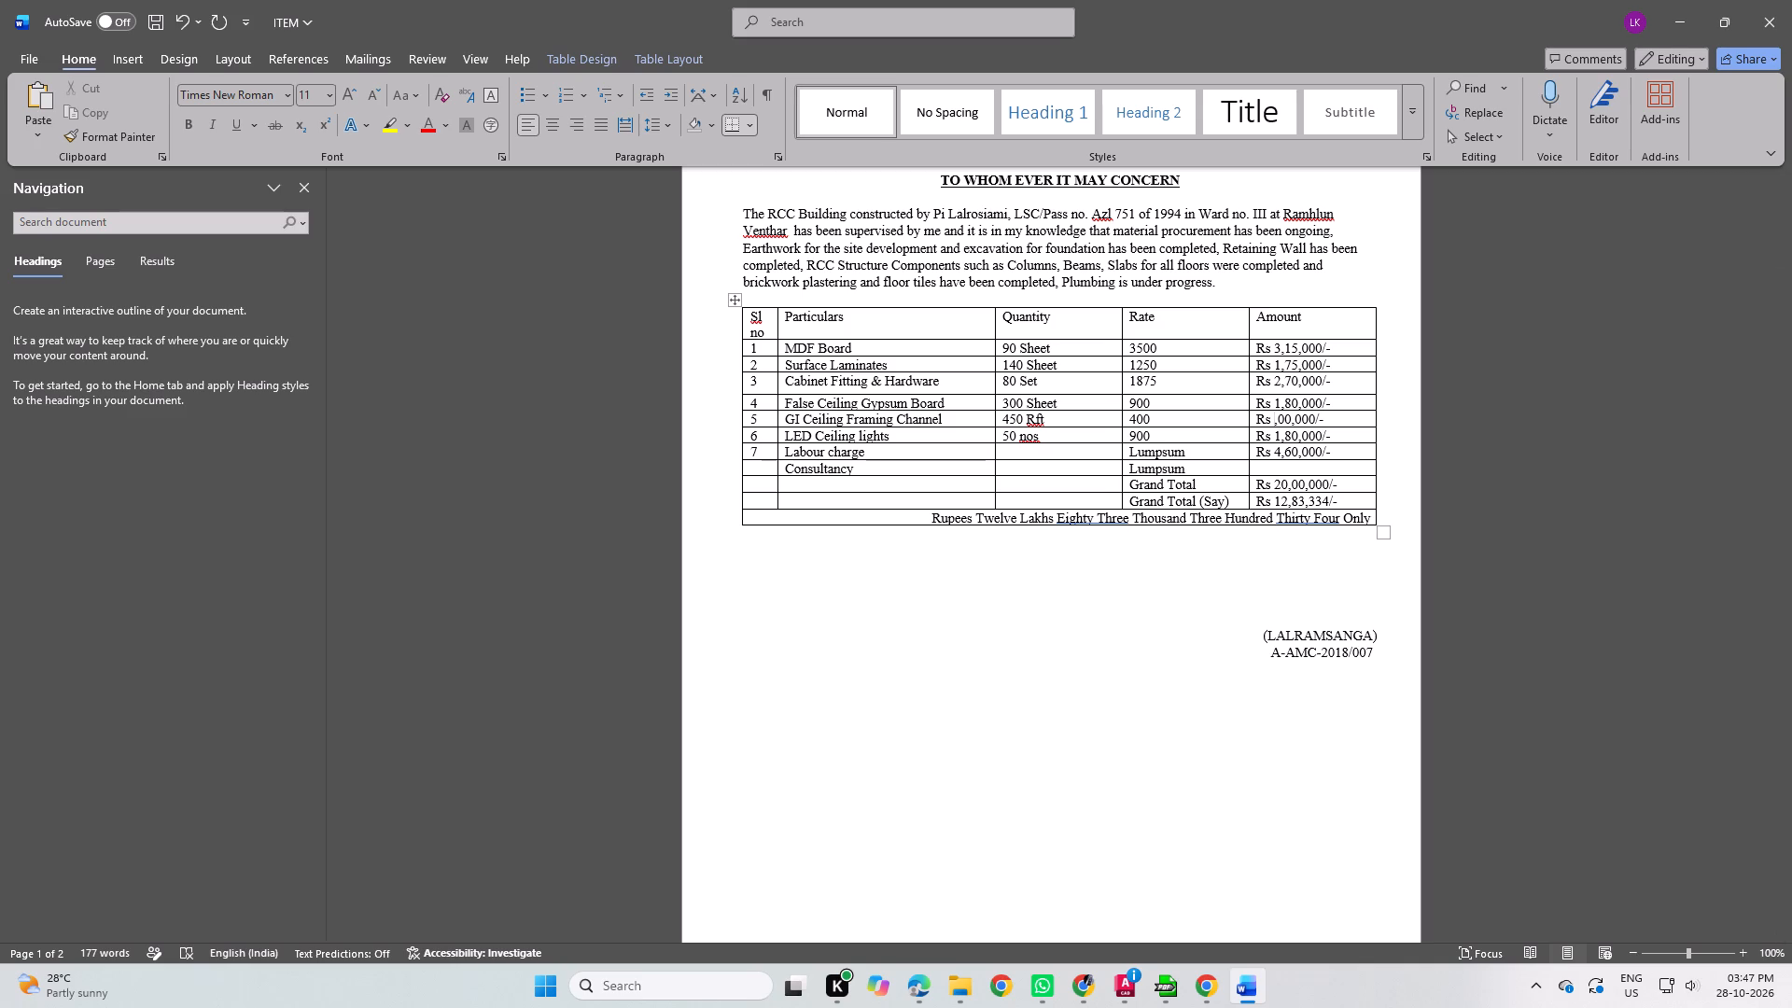
# Set the Amount for Cabinet Fitting & Hardware to Rs 1,50,000/-.
pyautogui.click(1280, 385)
pyautogui.press('BackSpace')
pyautogui.press('1')
pyautogui.click(1291, 385)
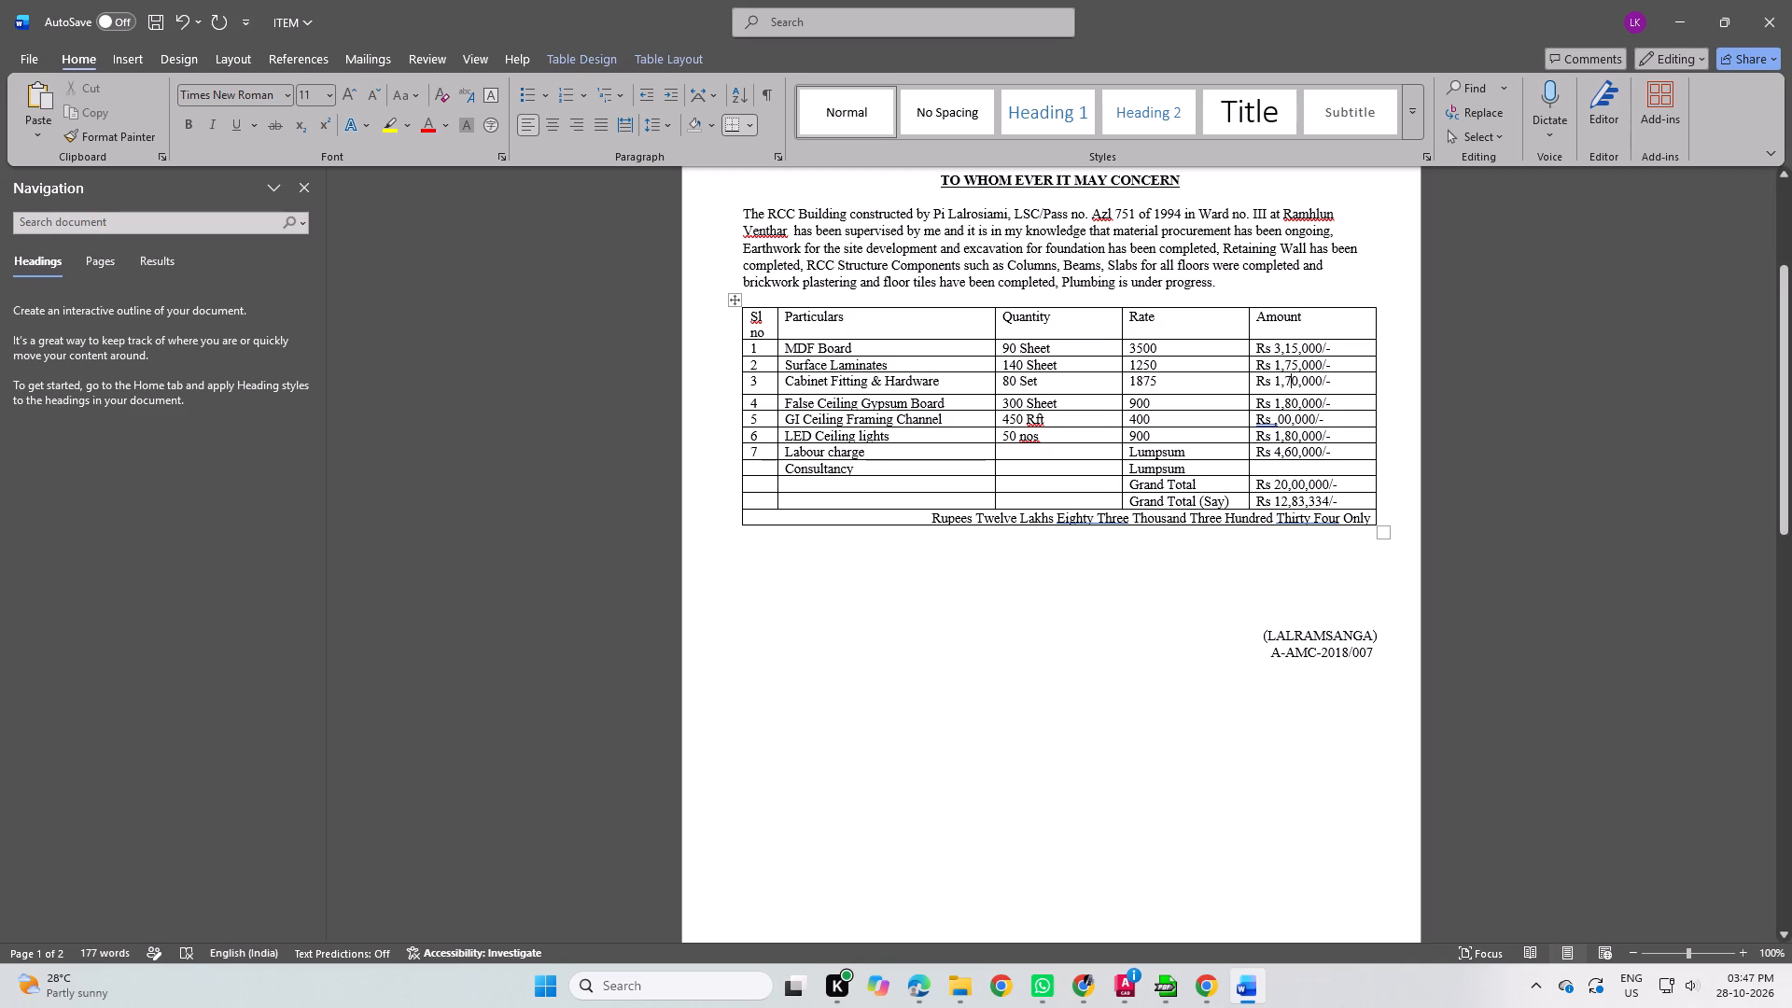
pyautogui.press('BackSpace')
pyautogui.press('5')
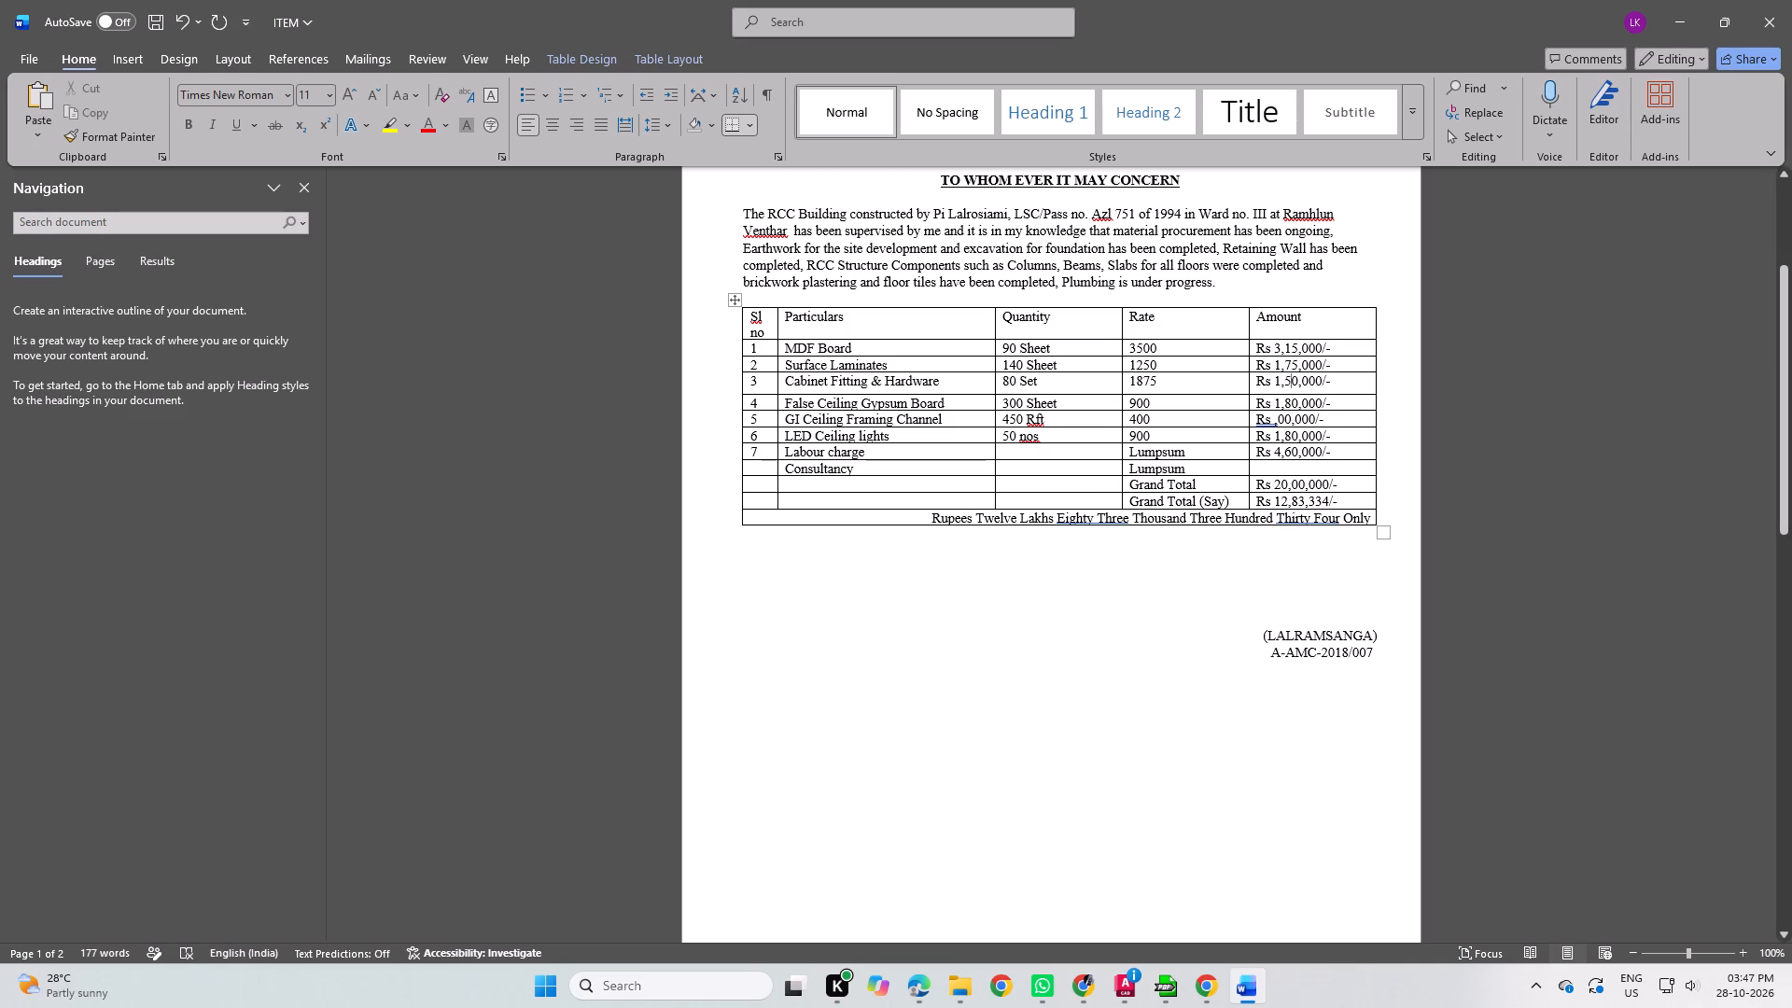
# Set the Amount for False Ceiling Gypsum Board to Rs 2,75,000/-.
pyautogui.click(1290, 400)
pyautogui.click(1296, 402)
pyautogui.press('BackSpace')
pyautogui.press('BackSpace')
pyautogui.write('75')
pyautogui.click(1281, 402)
pyautogui.press('BackSpace')
pyautogui.press('2')
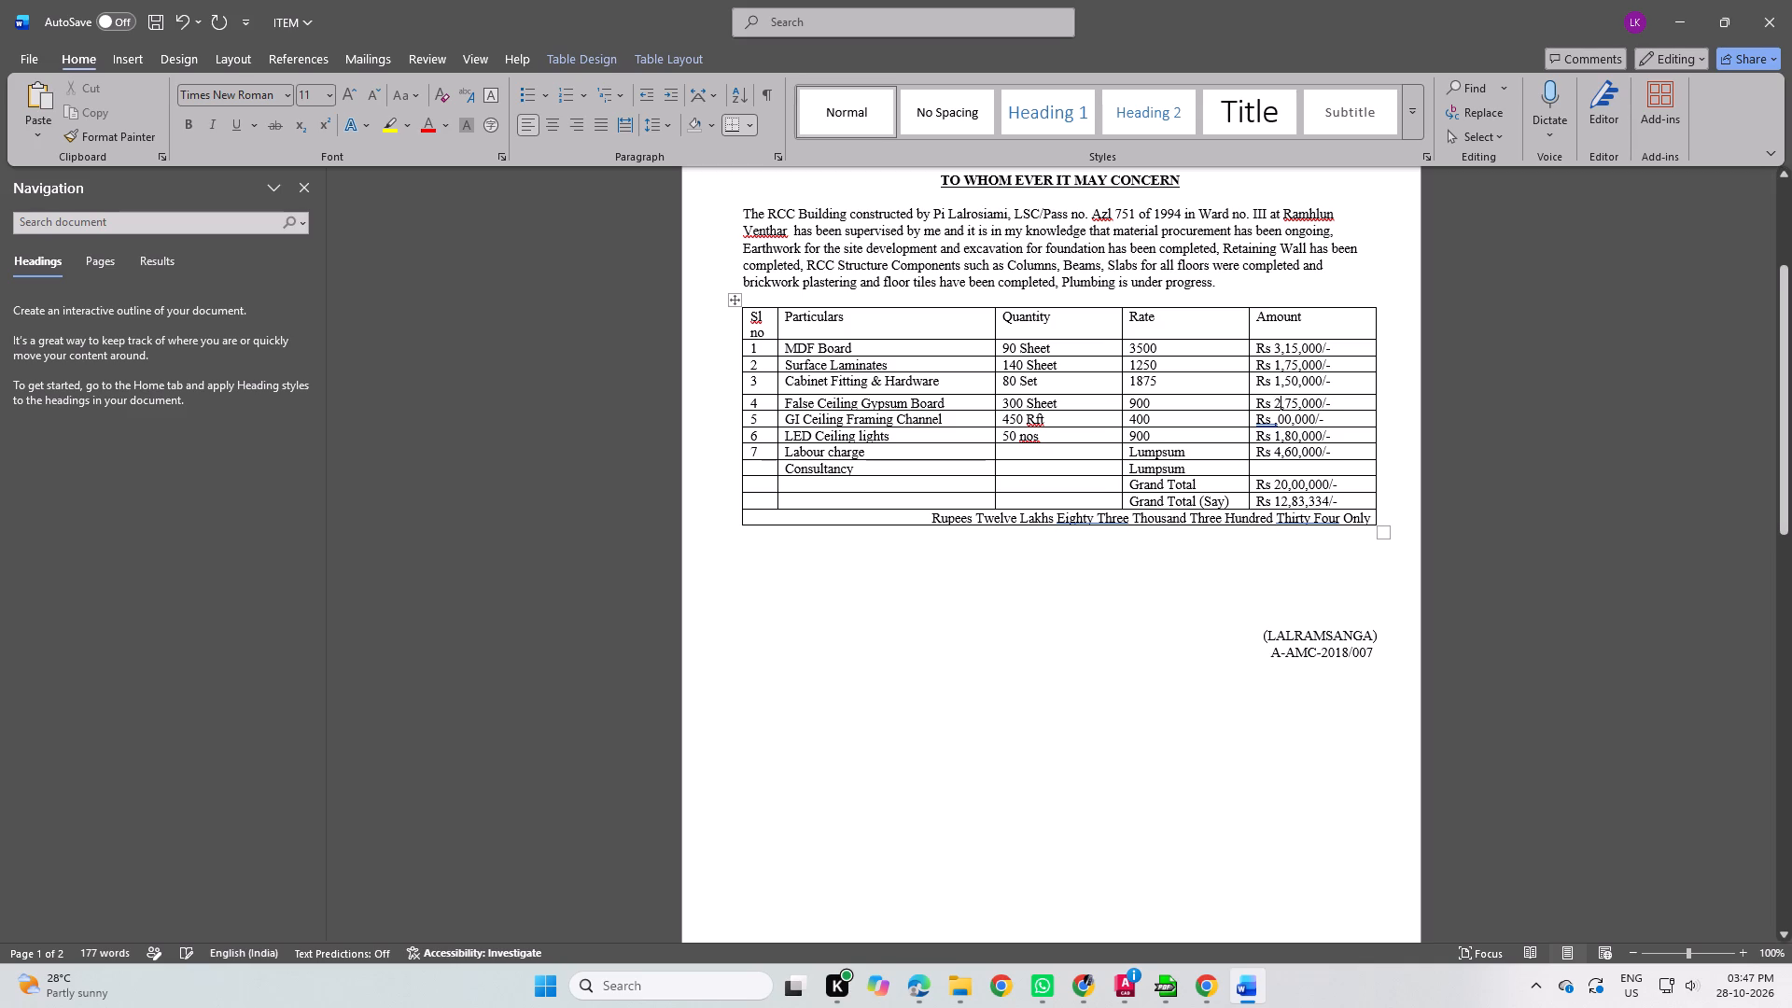
# Set the Amount for GI Ceiling Framing Channel to Rs 1,80,000/-, keeping a space after Rs.
pyautogui.click(1274, 416)
pyautogui.press('BackSpace')
pyautogui.press('1')
pyautogui.click(1268, 423)
pyautogui.press('space')
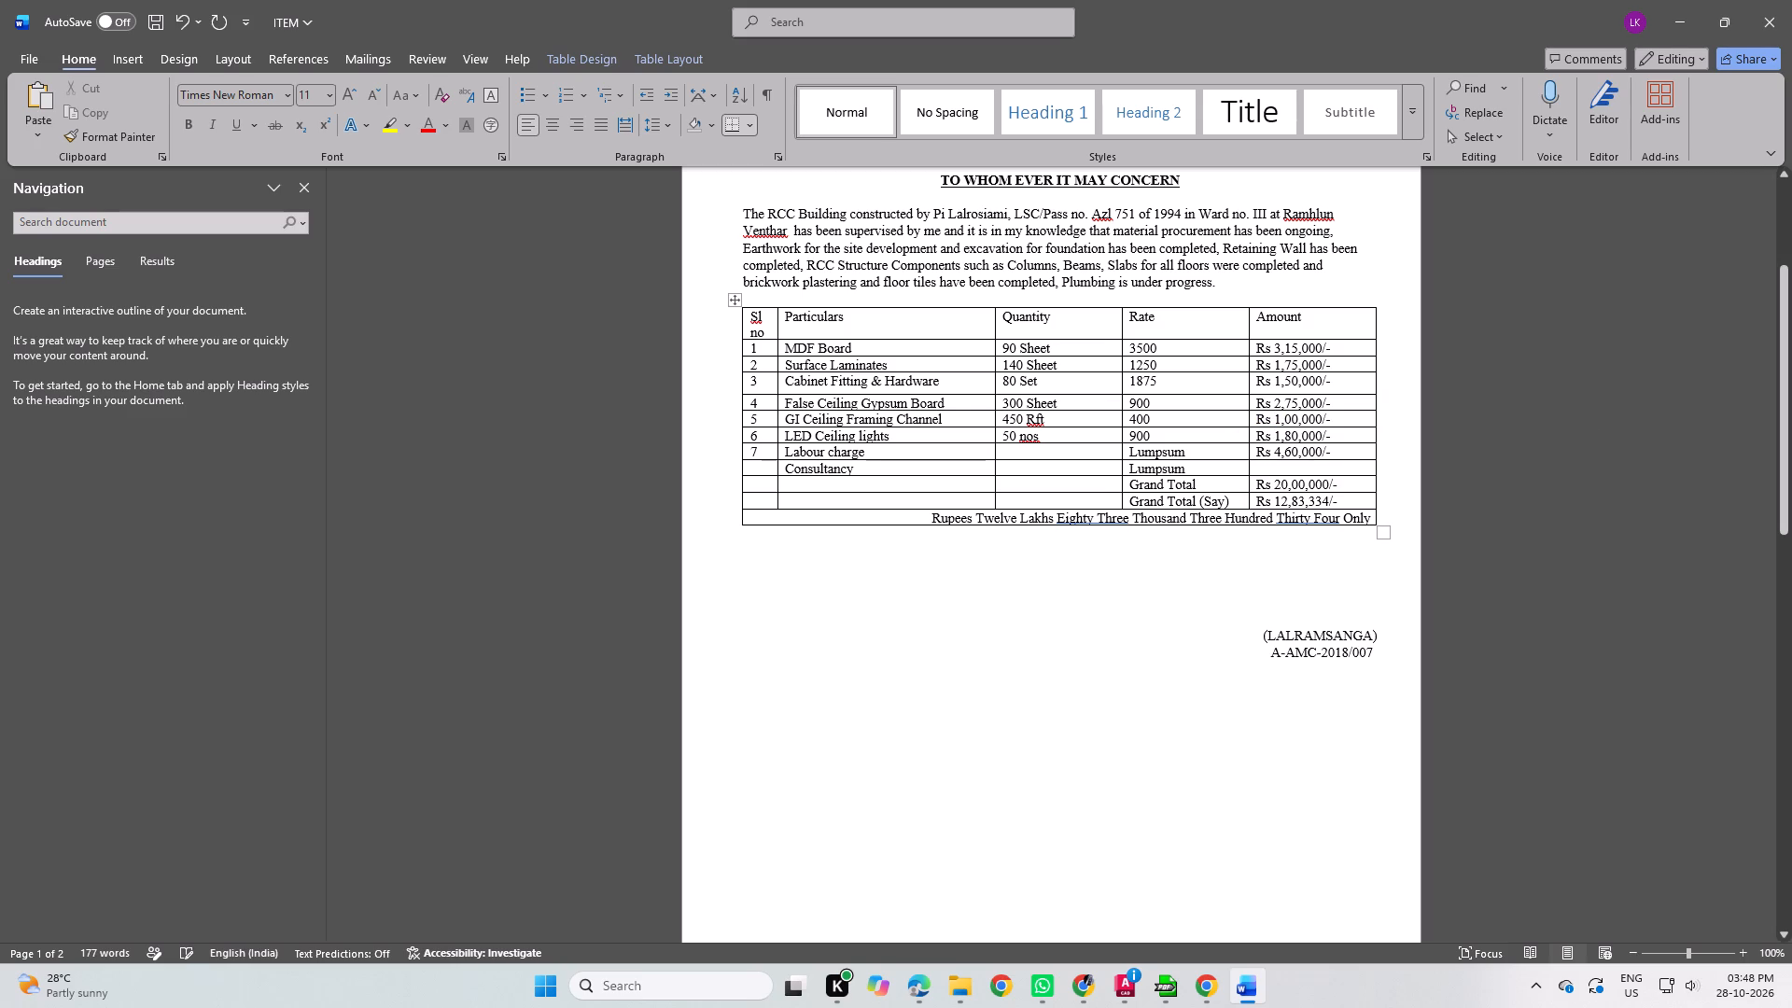
pyautogui.click(1295, 420)
pyautogui.press('BackSpace')
pyautogui.press('BackSpace')
pyautogui.press('8')
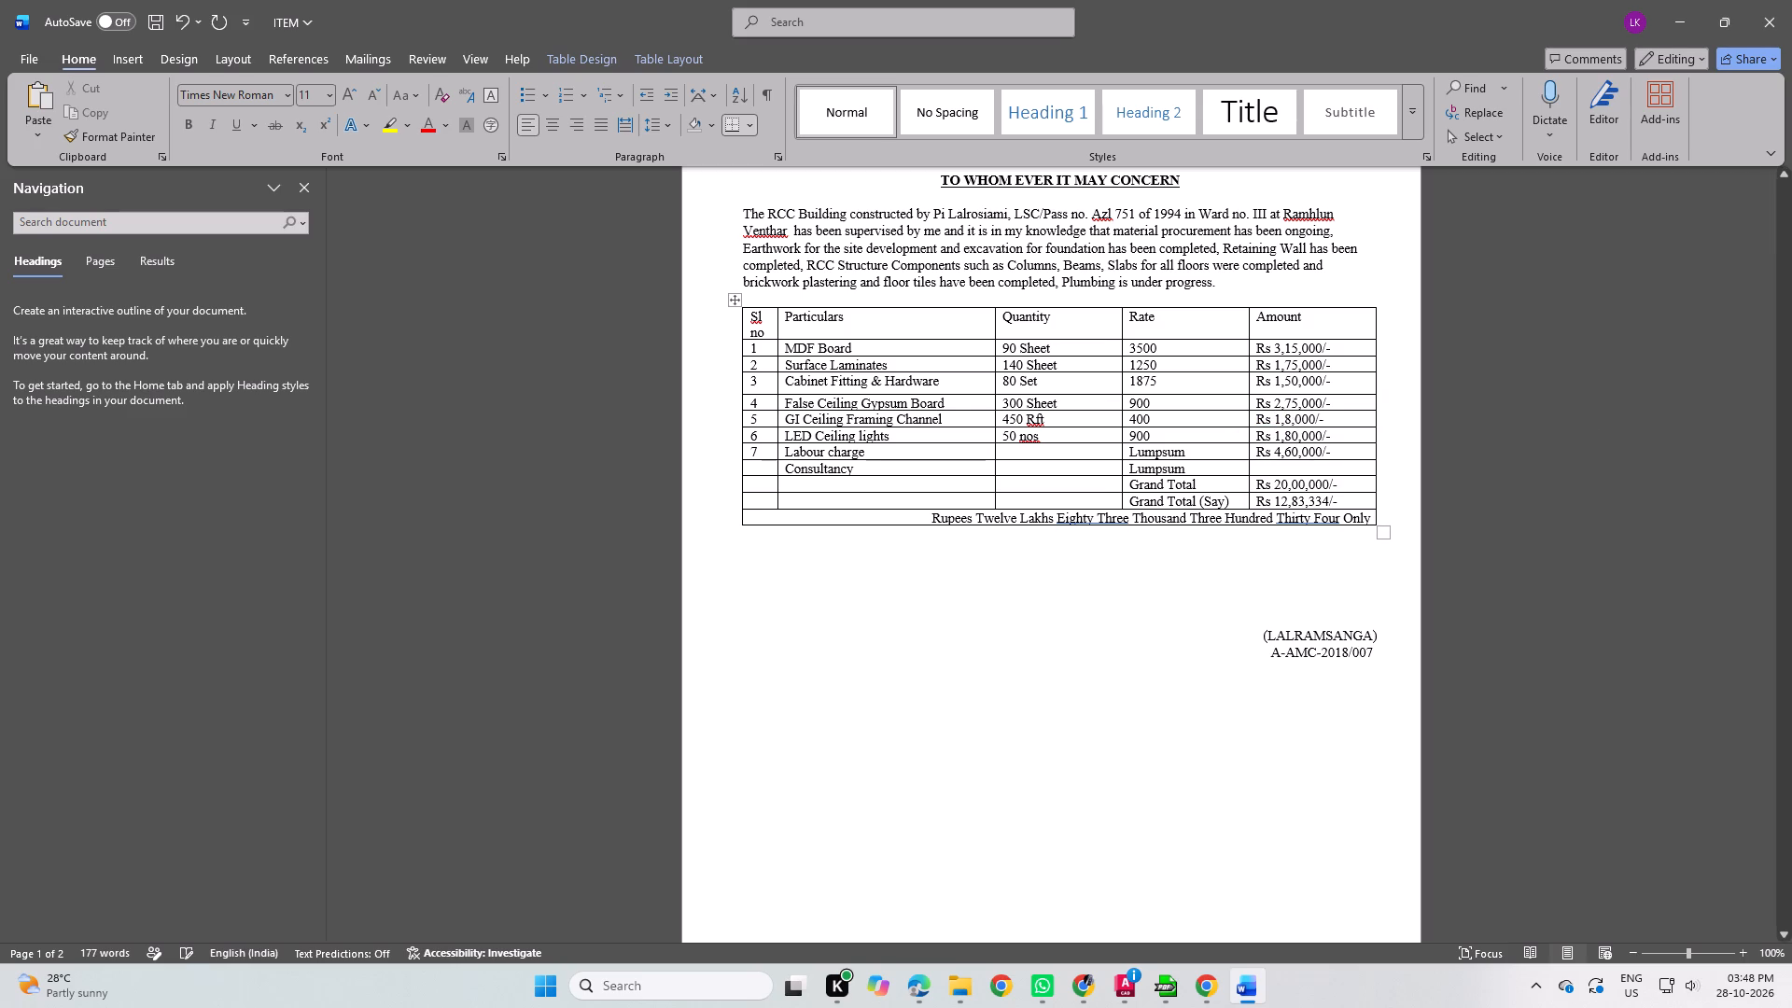
pyautogui.press('0')
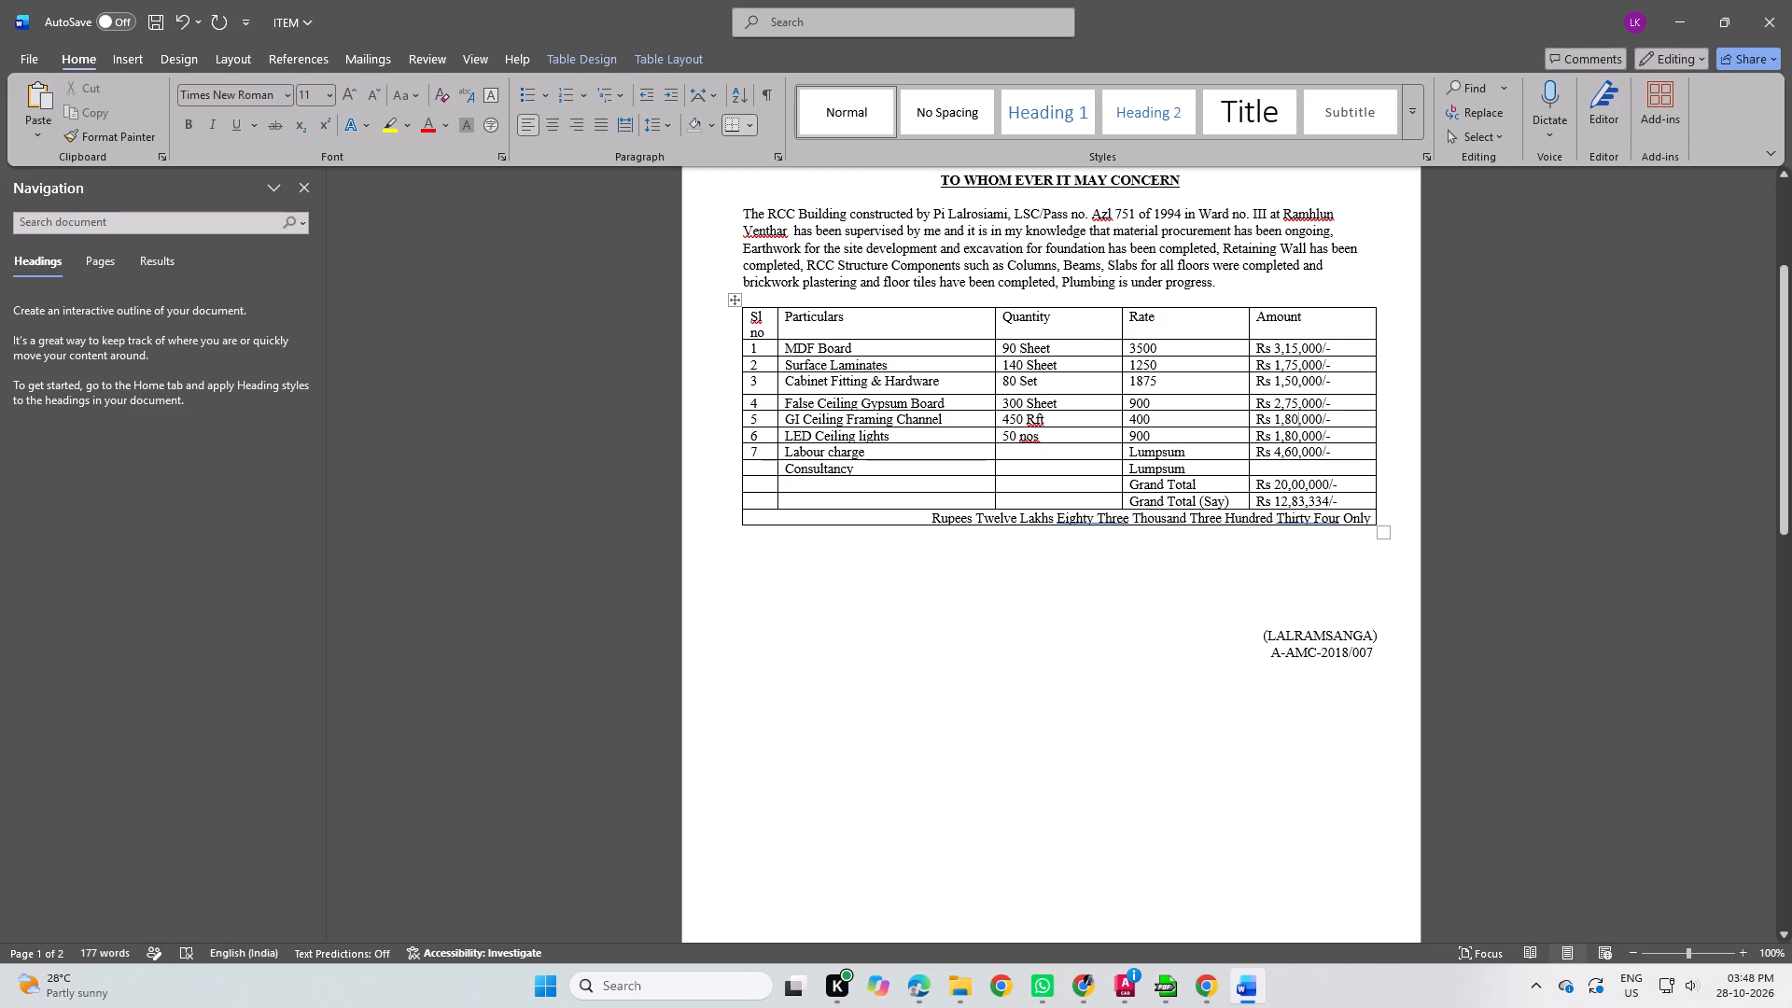
# Change the Amount in the Labour charge row to Rs 45,000/-.
pyautogui.click(1279, 451)
pyautogui.click(1292, 451)
pyautogui.click(1295, 454)
pyautogui.press('BackSpace')
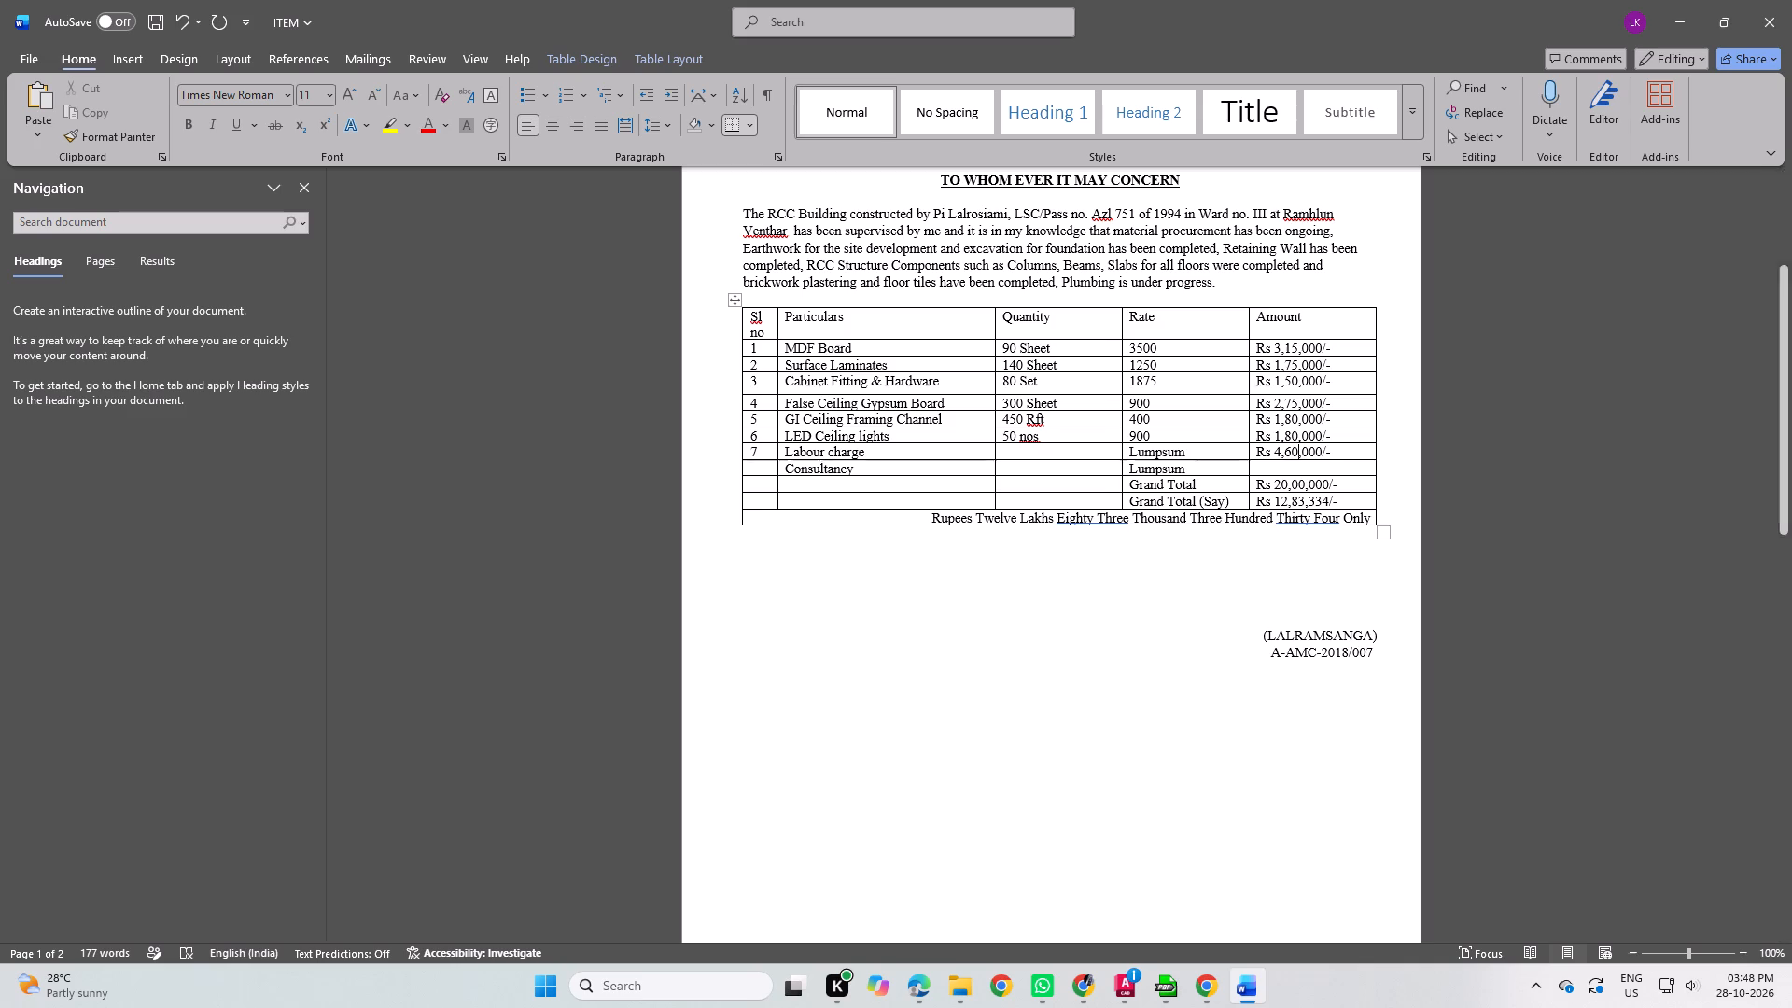
pyautogui.press('BackSpace')
pyautogui.press('BackSpace')
pyautogui.press('BackSpace')
pyautogui.press('4')
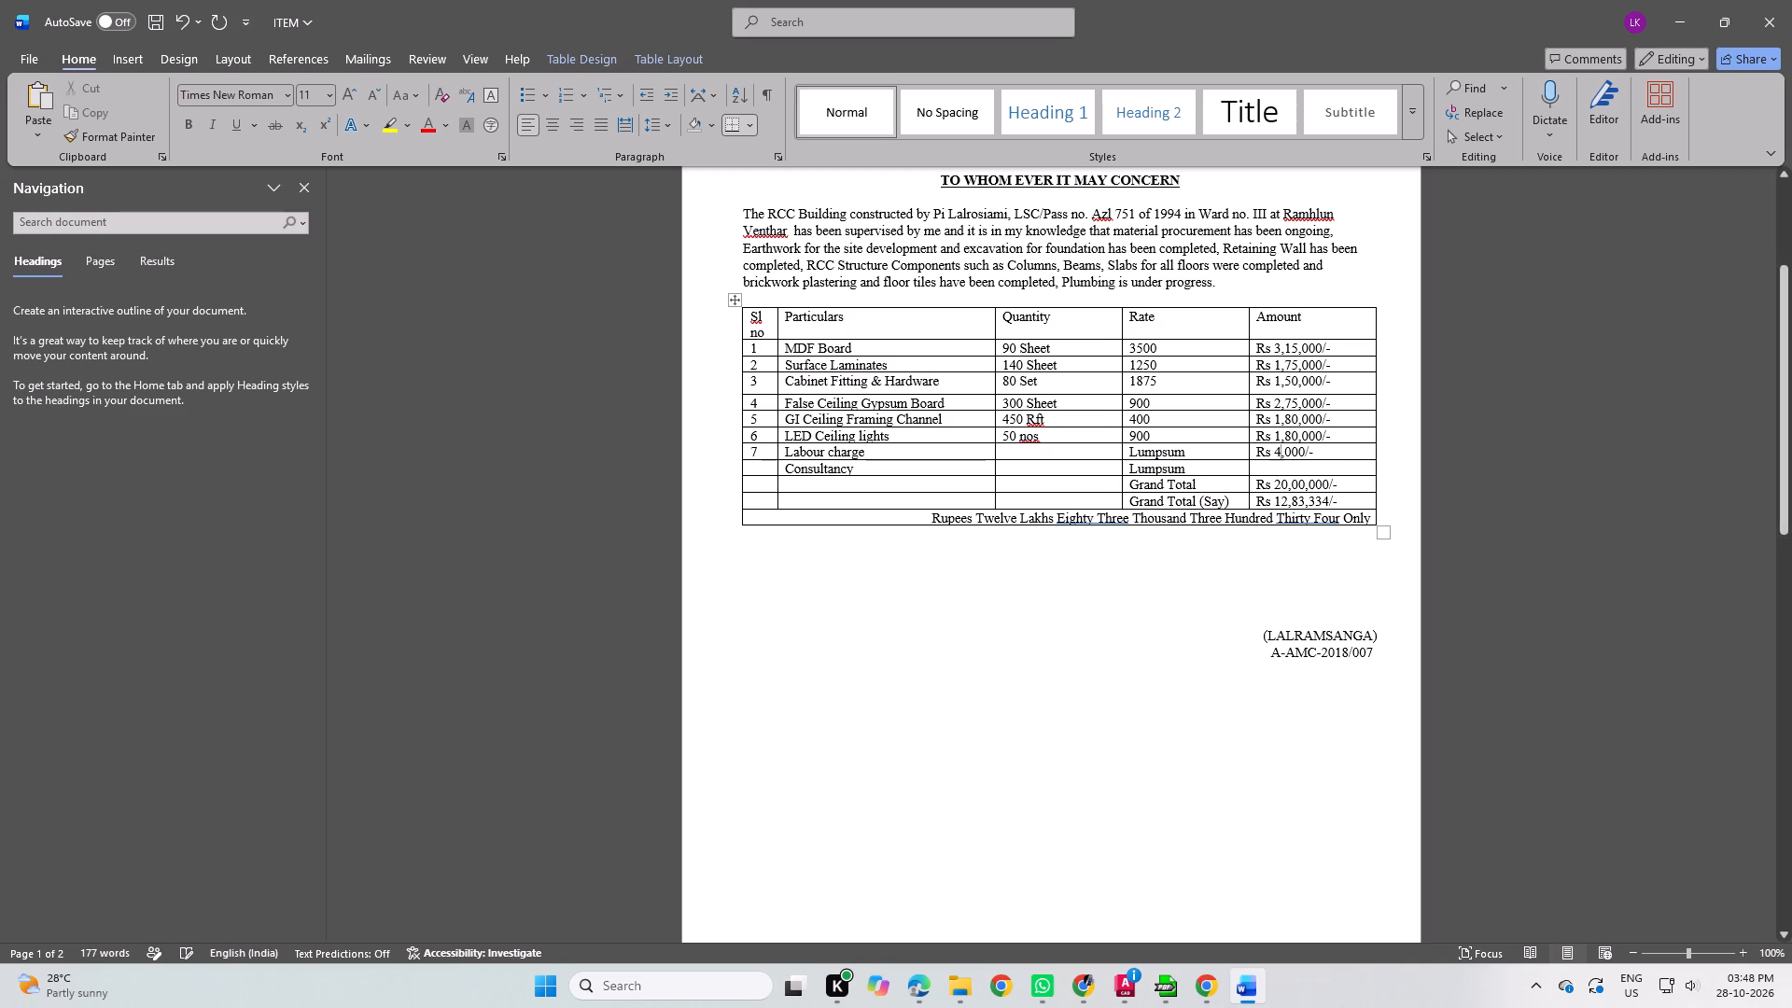
pyautogui.press('5')
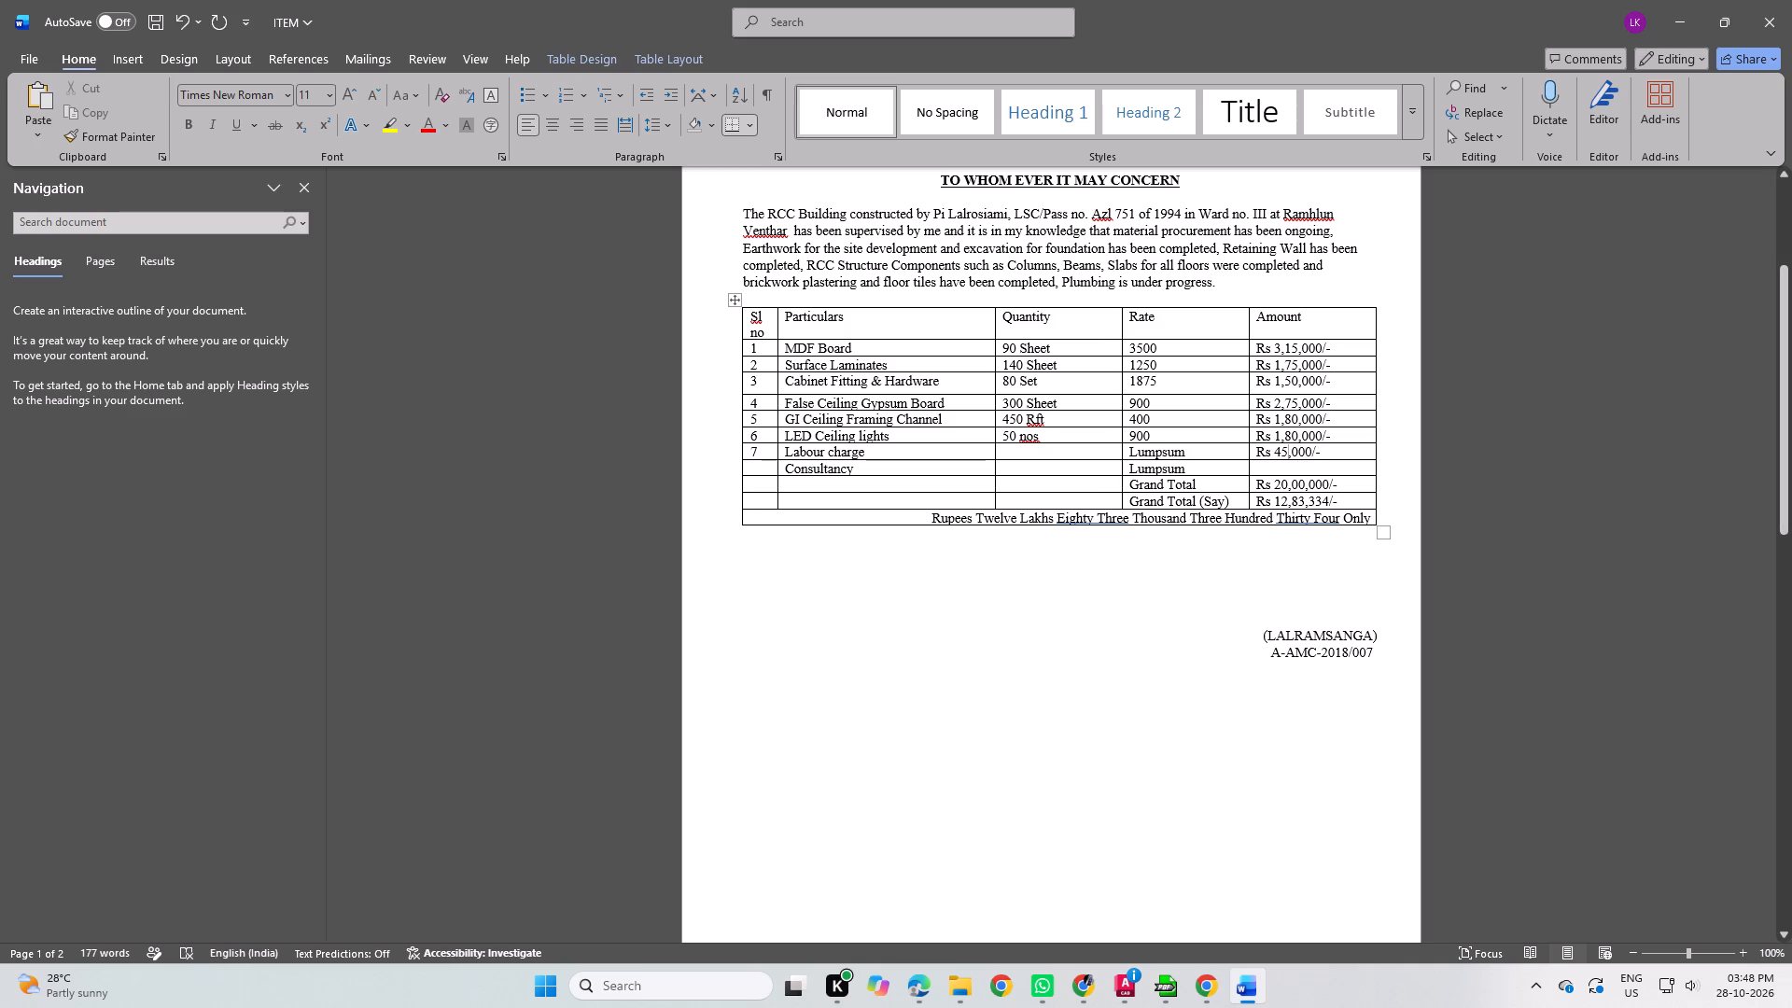
# Copy the Labour charge amount into the Consultancy row's Amount cell and change it to Rs 1,00,000/-.
pyautogui.click(1296, 465)
pyautogui.moveTo(1329, 450); pyautogui.dragTo(1272, 450)
pyautogui.moveTo(1272, 450); pyautogui.dragTo(1253, 450)
pyautogui.hotkey('ctrl', 'x')
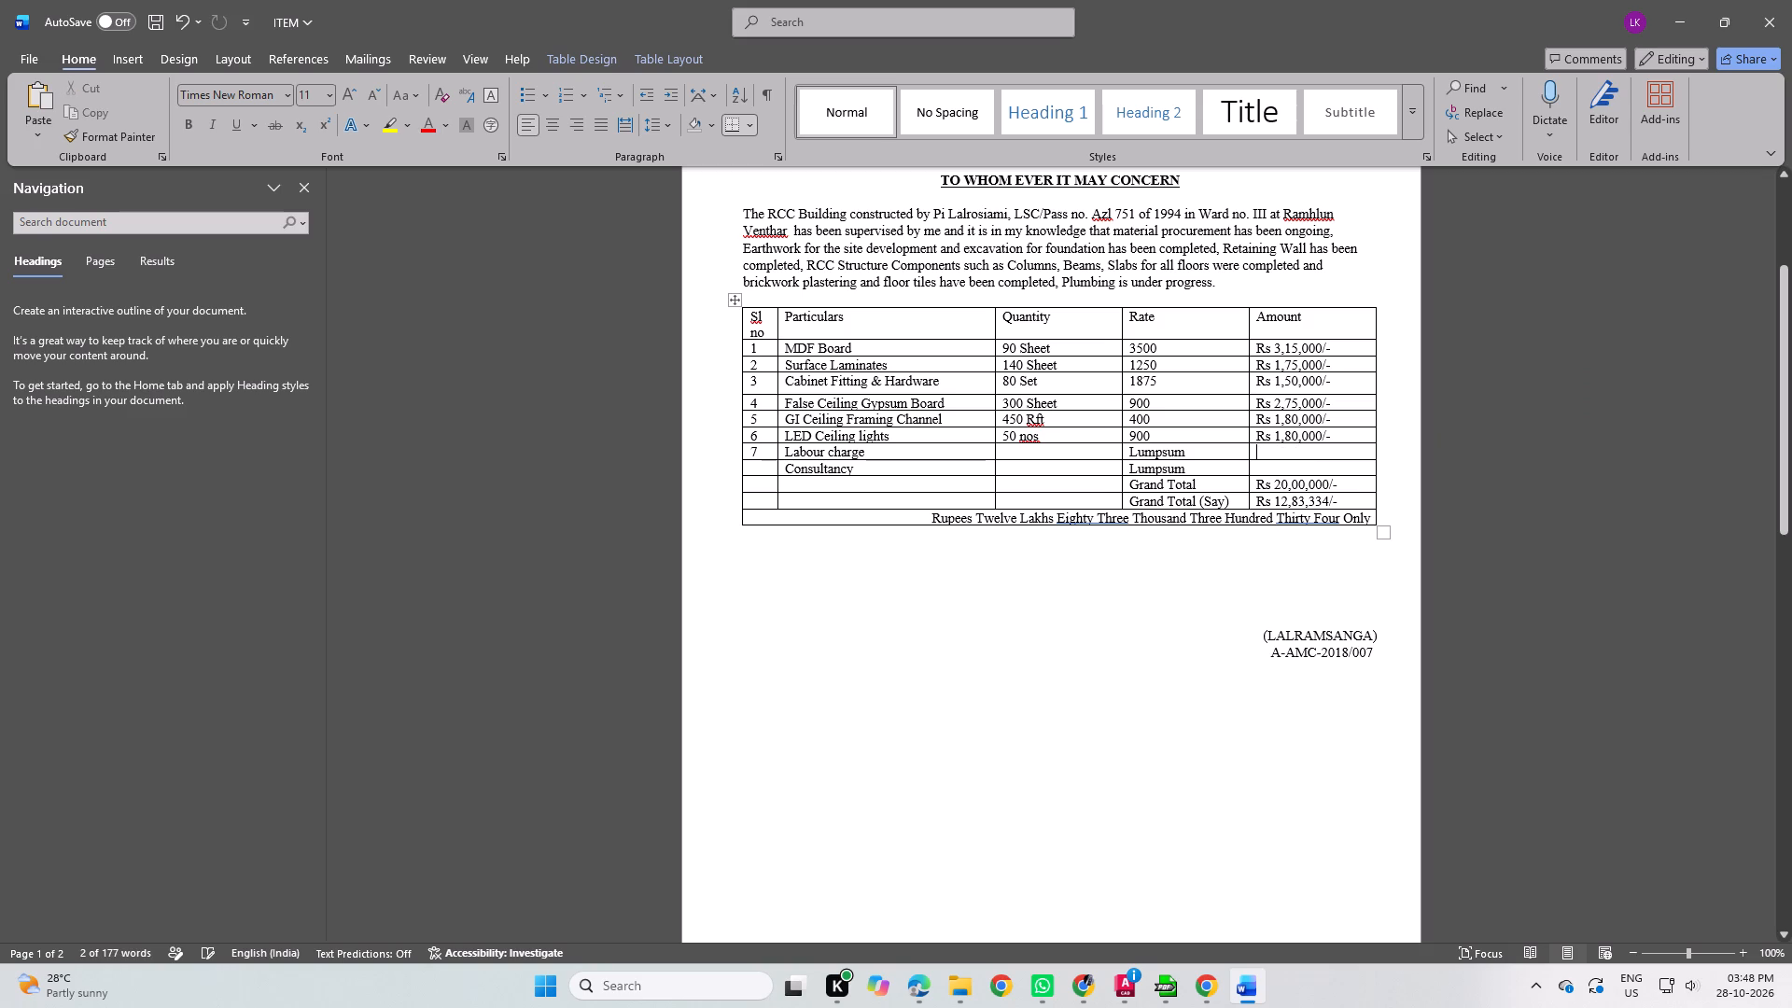
pyautogui.hotkey('ctrl', 'z')
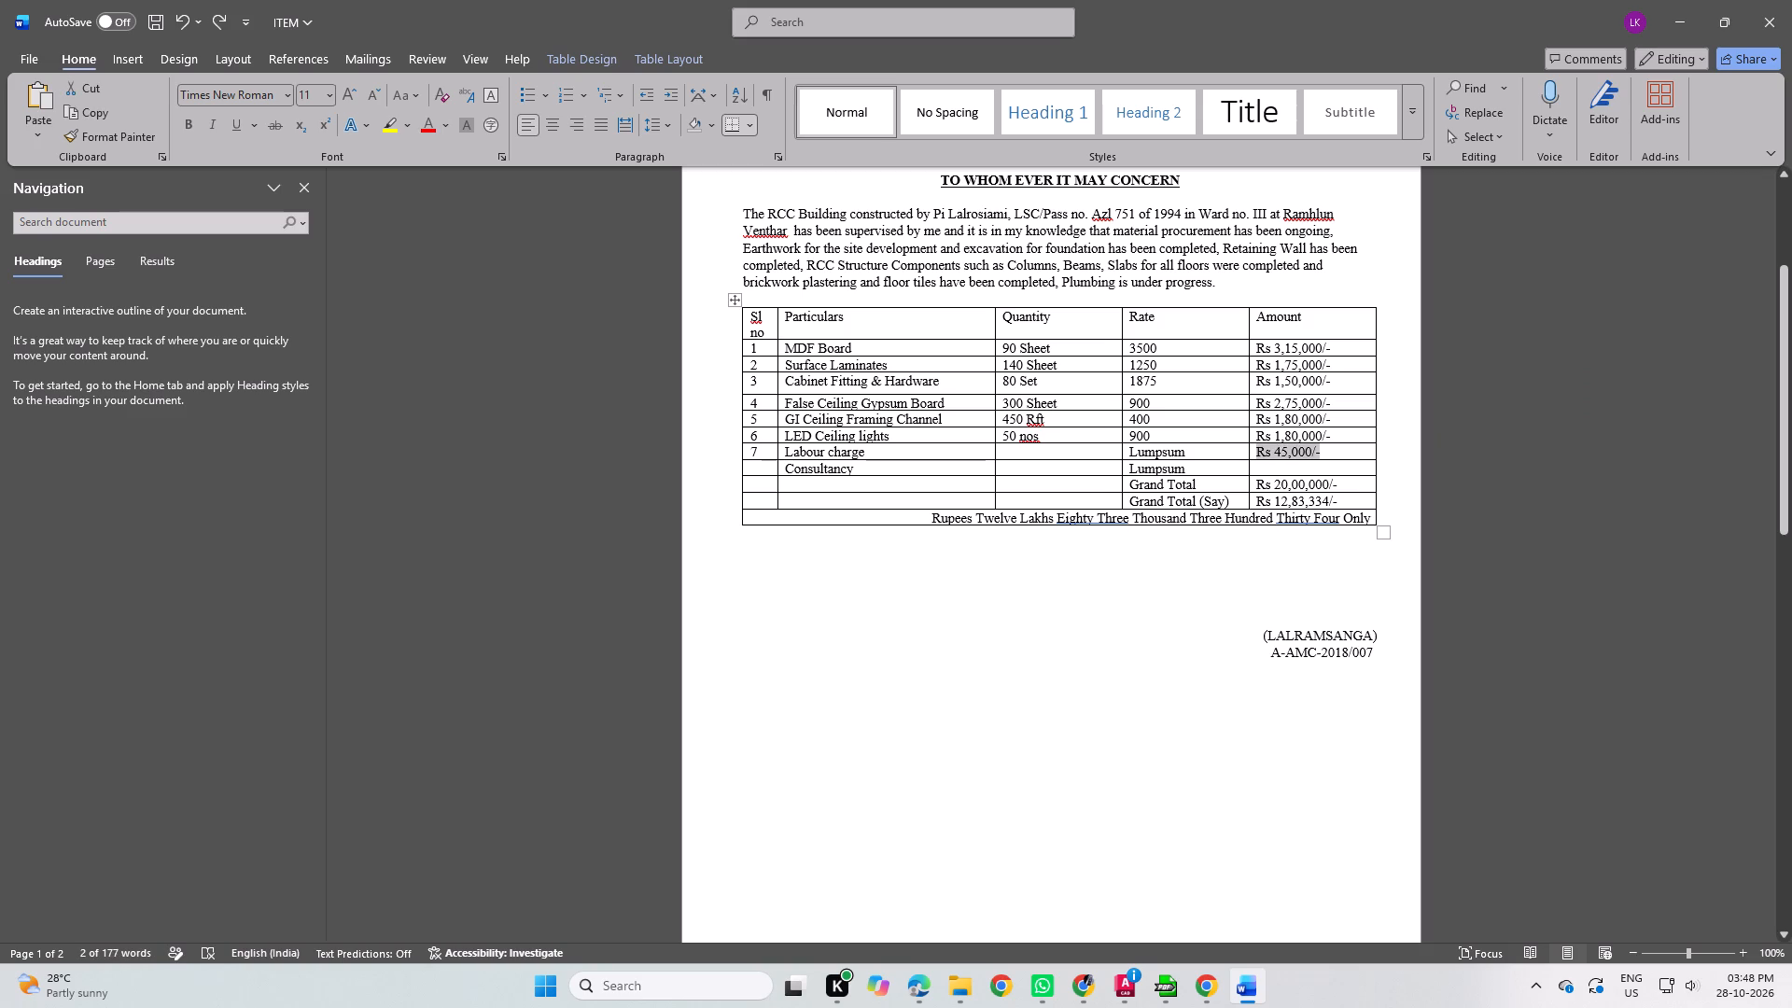
pyautogui.hotkey('ctrl', 'c')
pyautogui.click(1277, 469)
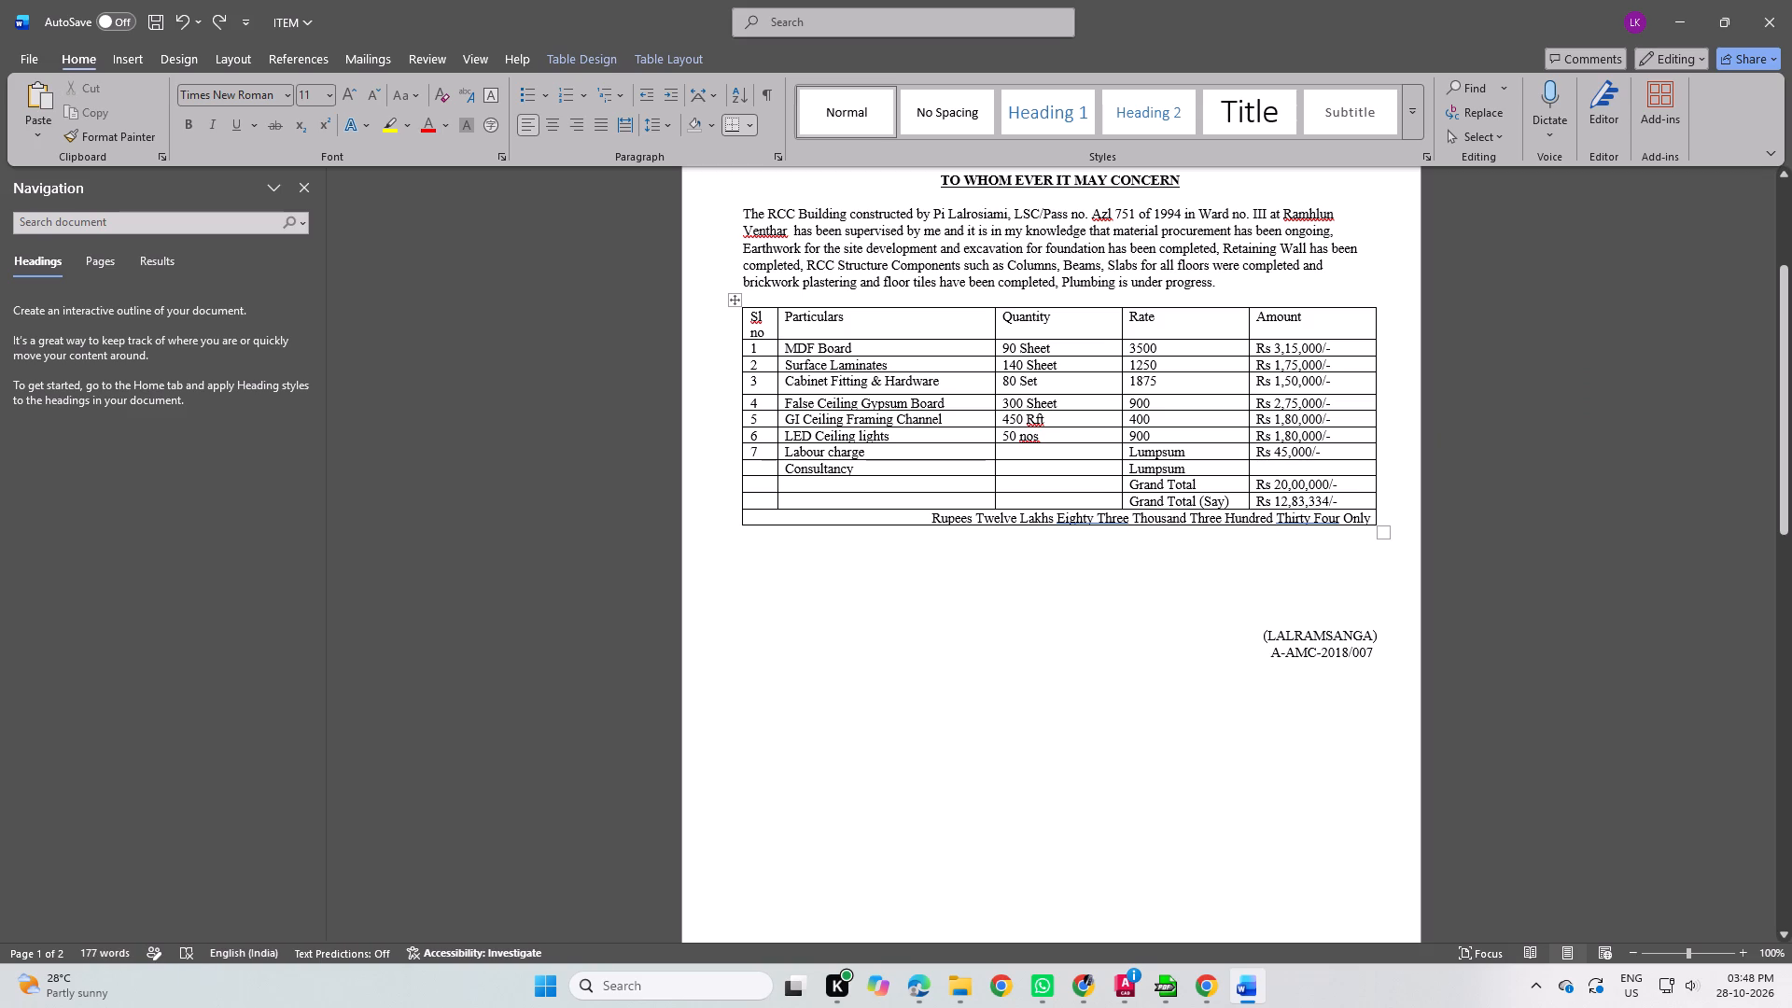
pyautogui.hotkey('ctrl', 'v')
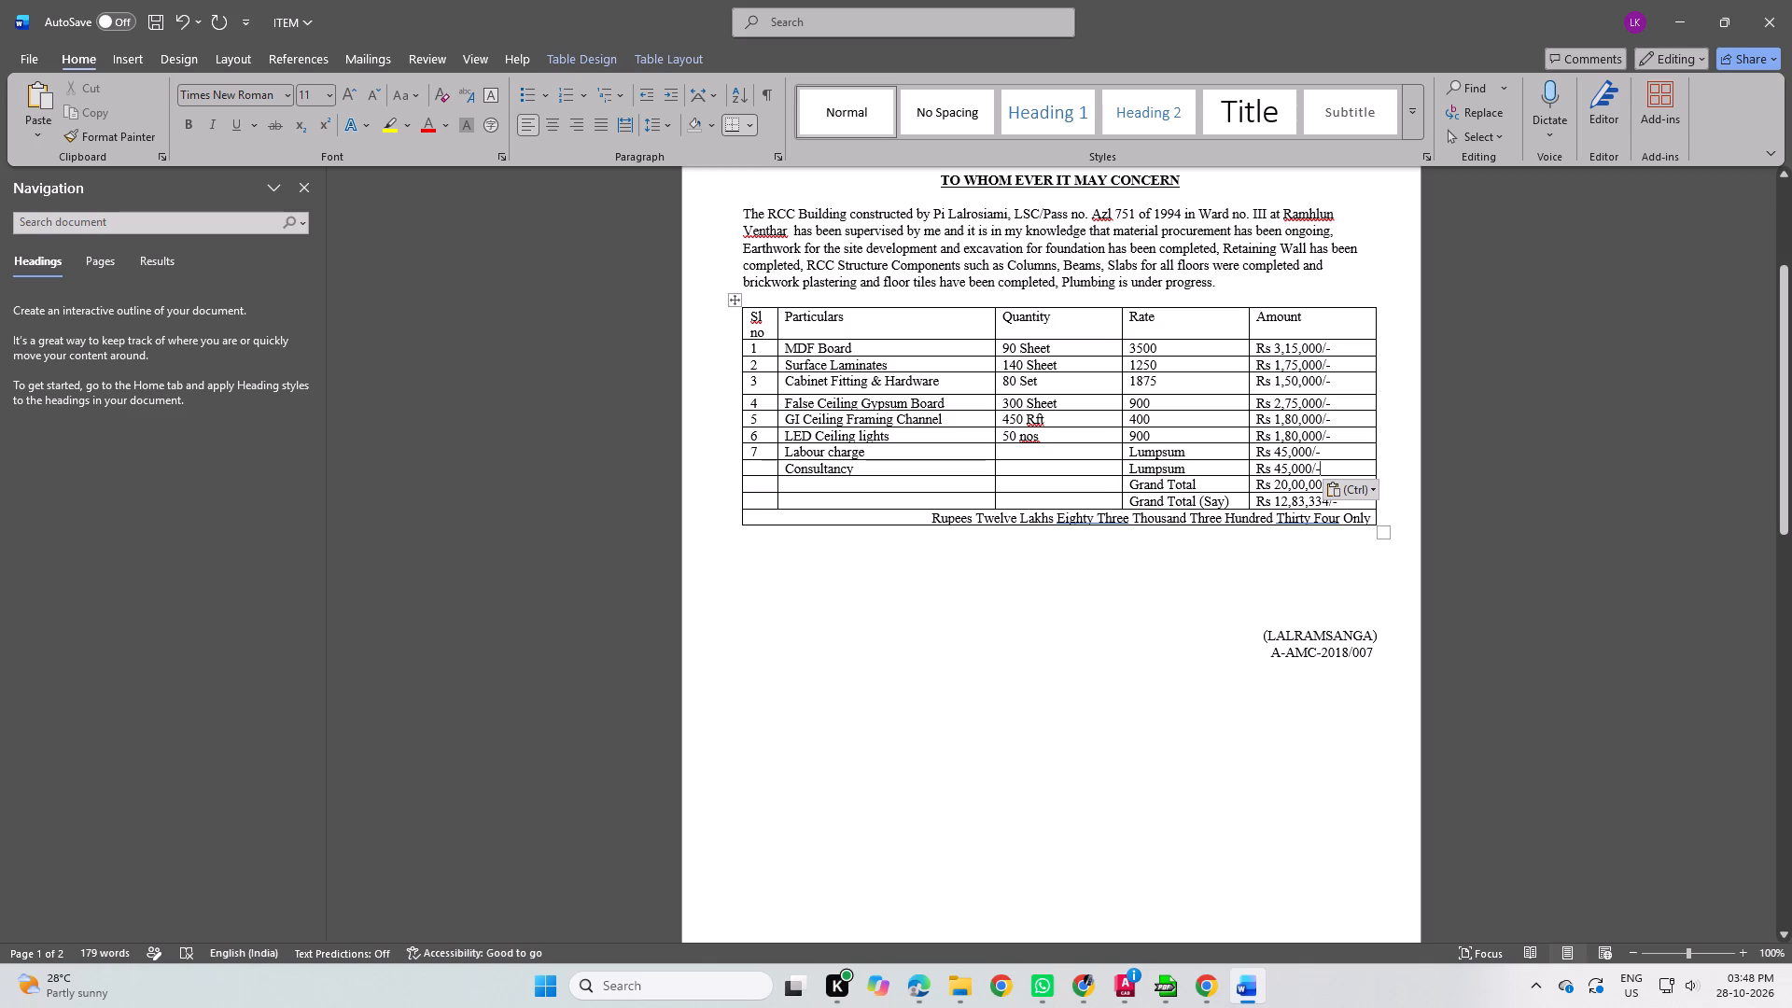
pyautogui.click(1284, 469)
pyautogui.press('BackSpace')
pyautogui.press('BackSpace')
pyautogui.press('1')
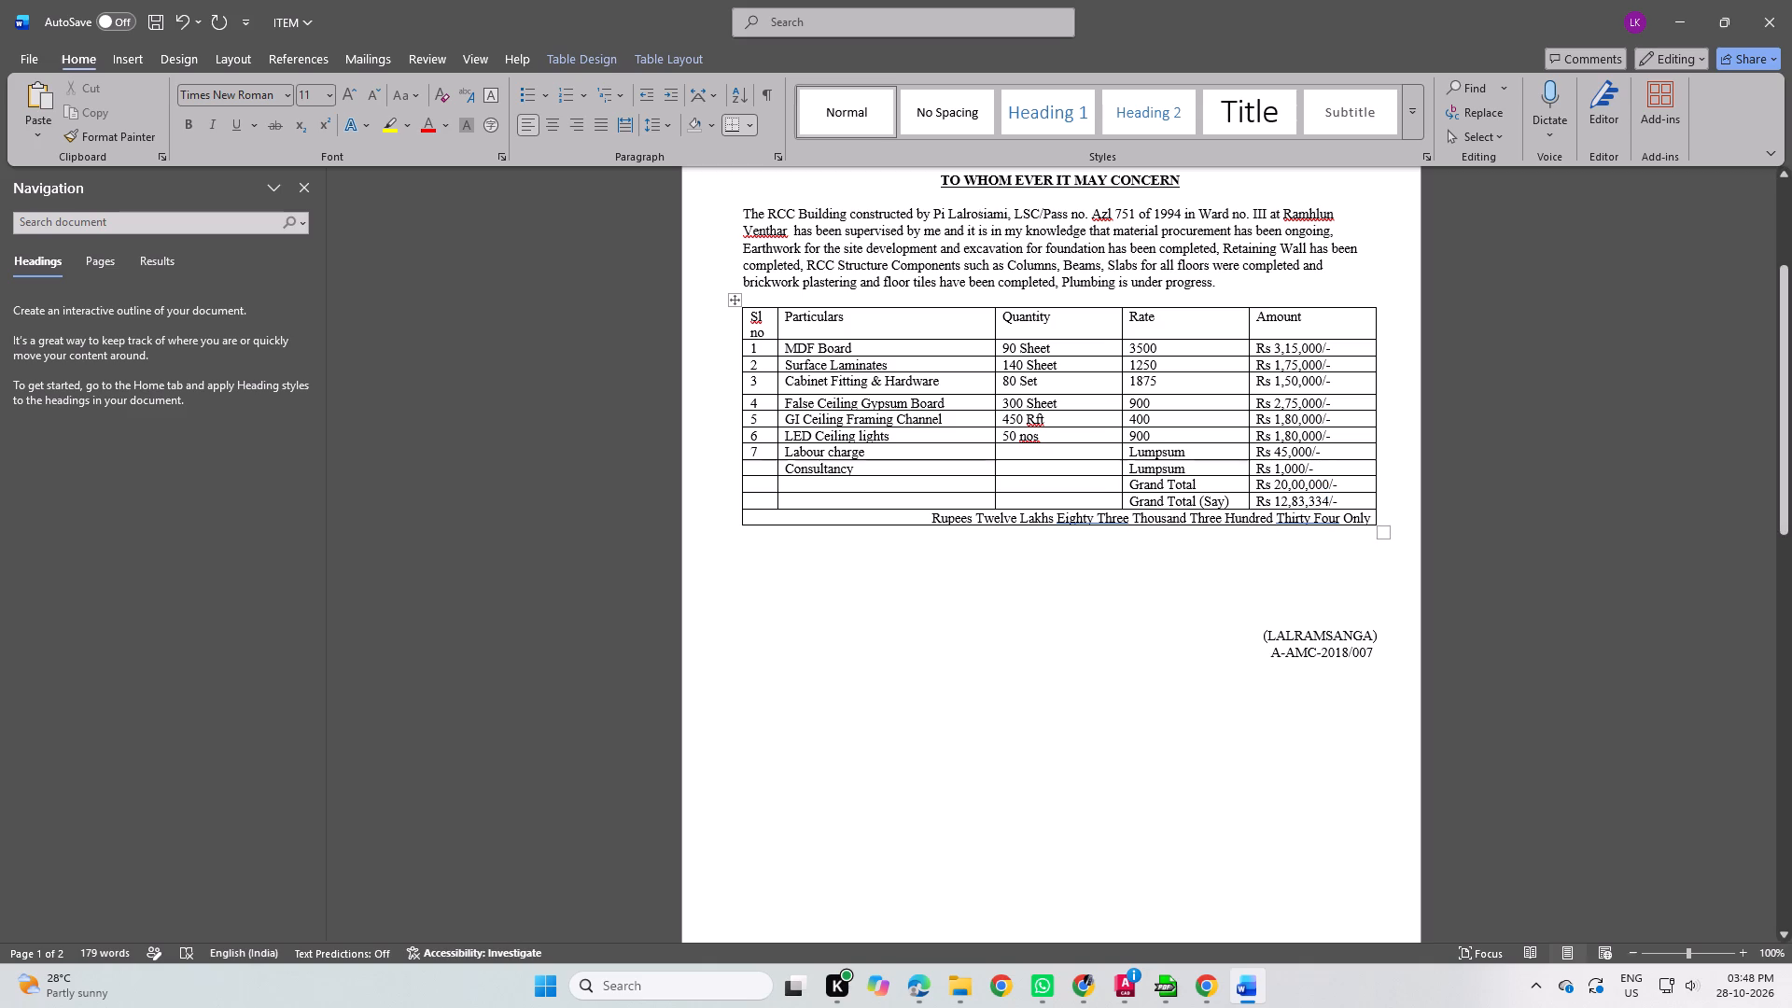
pyautogui.press(',')
pyautogui.write('00')
pyautogui.click(1474, 521)
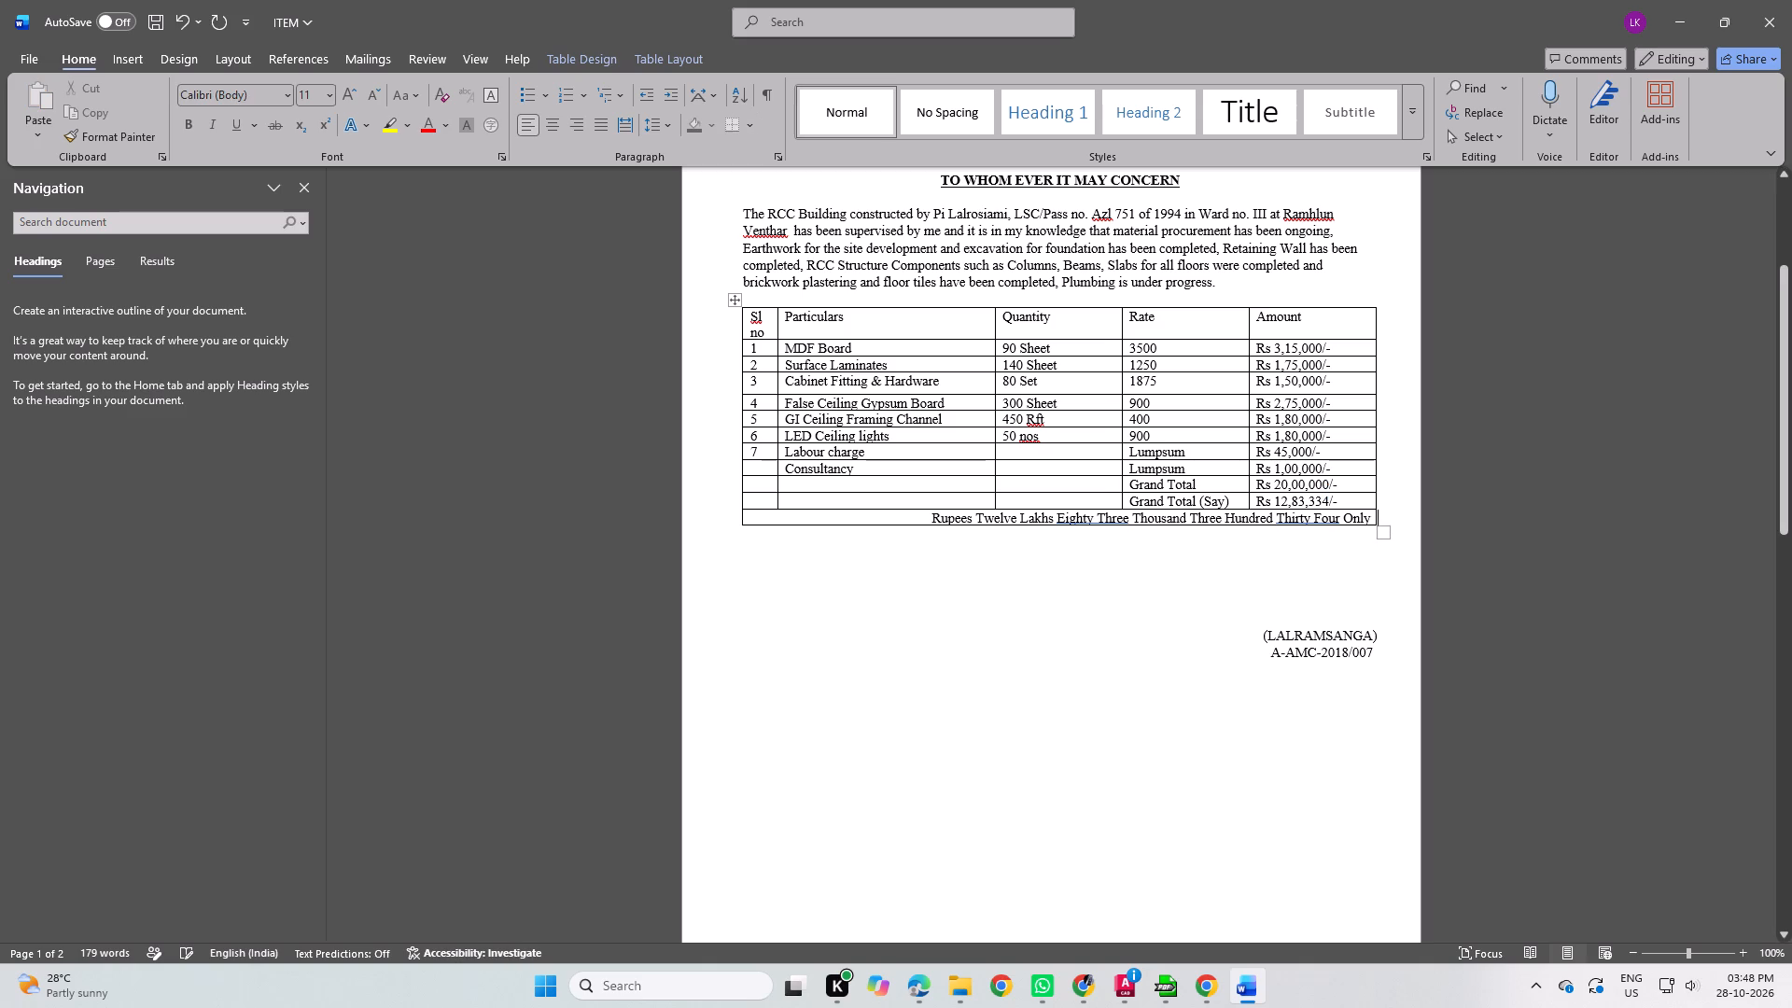
# Set the Amount for LED Ceiling lights to Rs 45,000/-.
pyautogui.click(1286, 487)
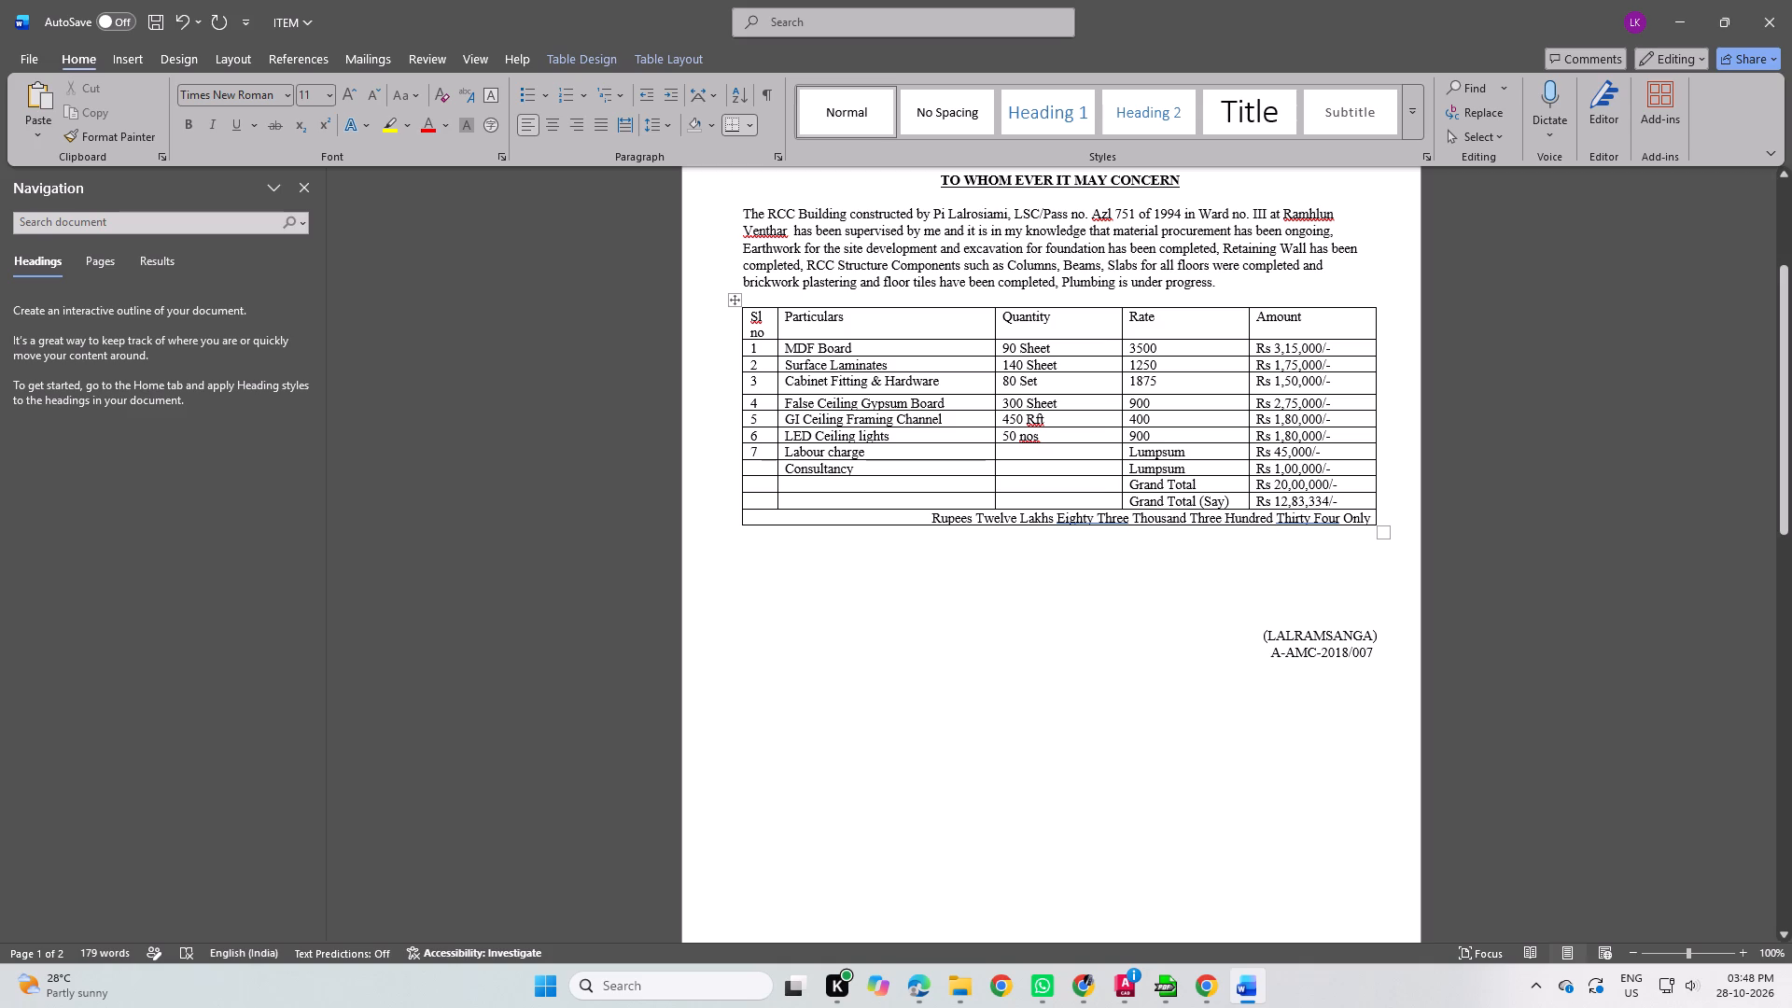
pyautogui.click(1289, 438)
pyautogui.press('BackSpace')
pyautogui.press('BackSpace')
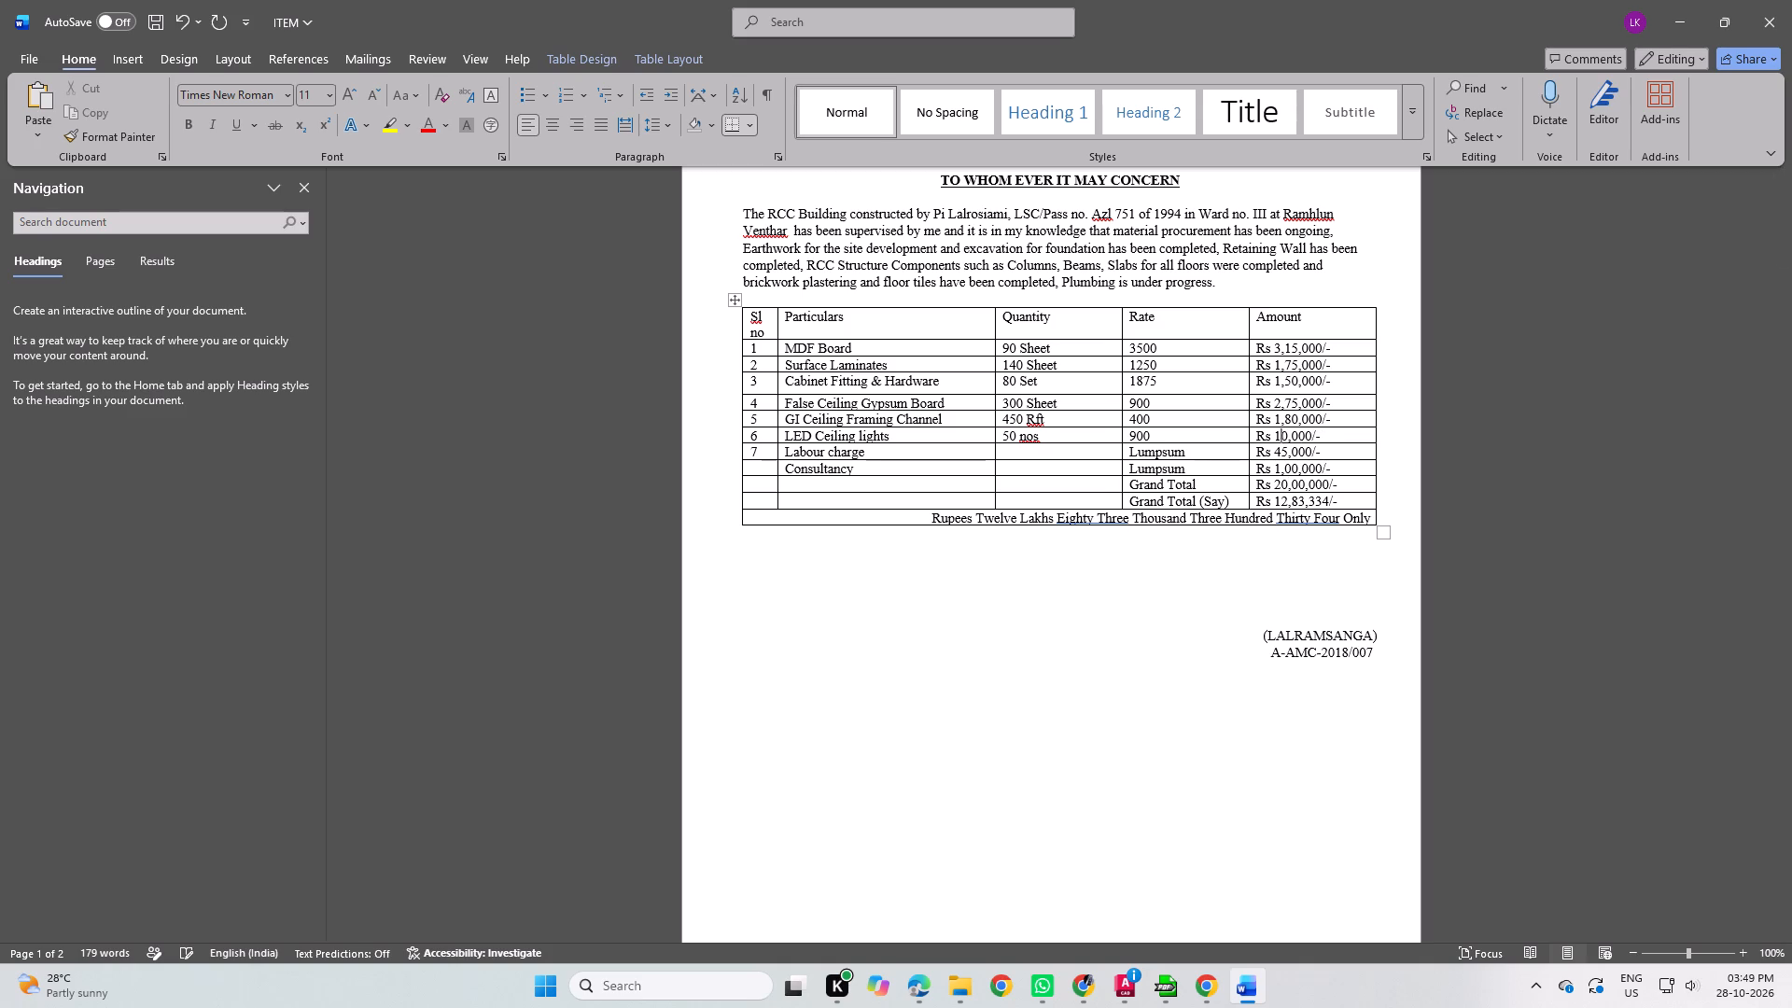
pyautogui.click(1286, 436)
pyautogui.press('BackSpace')
pyautogui.press('BackSpace')
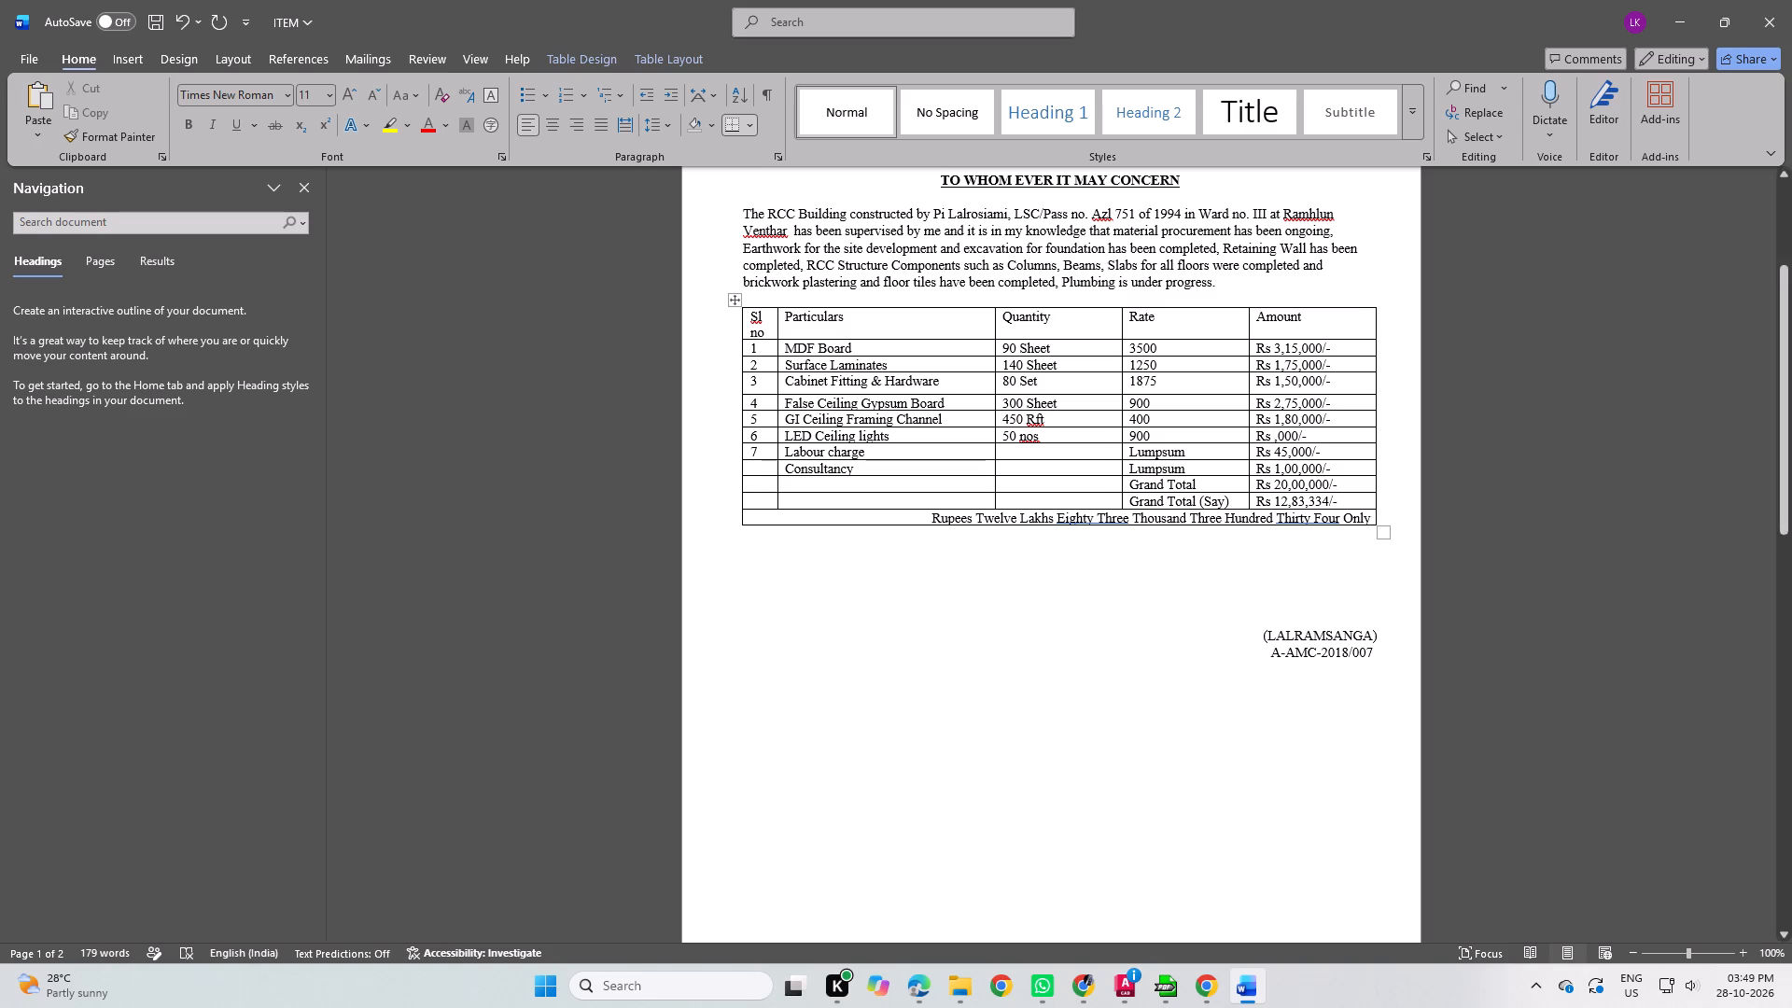
pyautogui.press('4')
pyautogui.press('5')
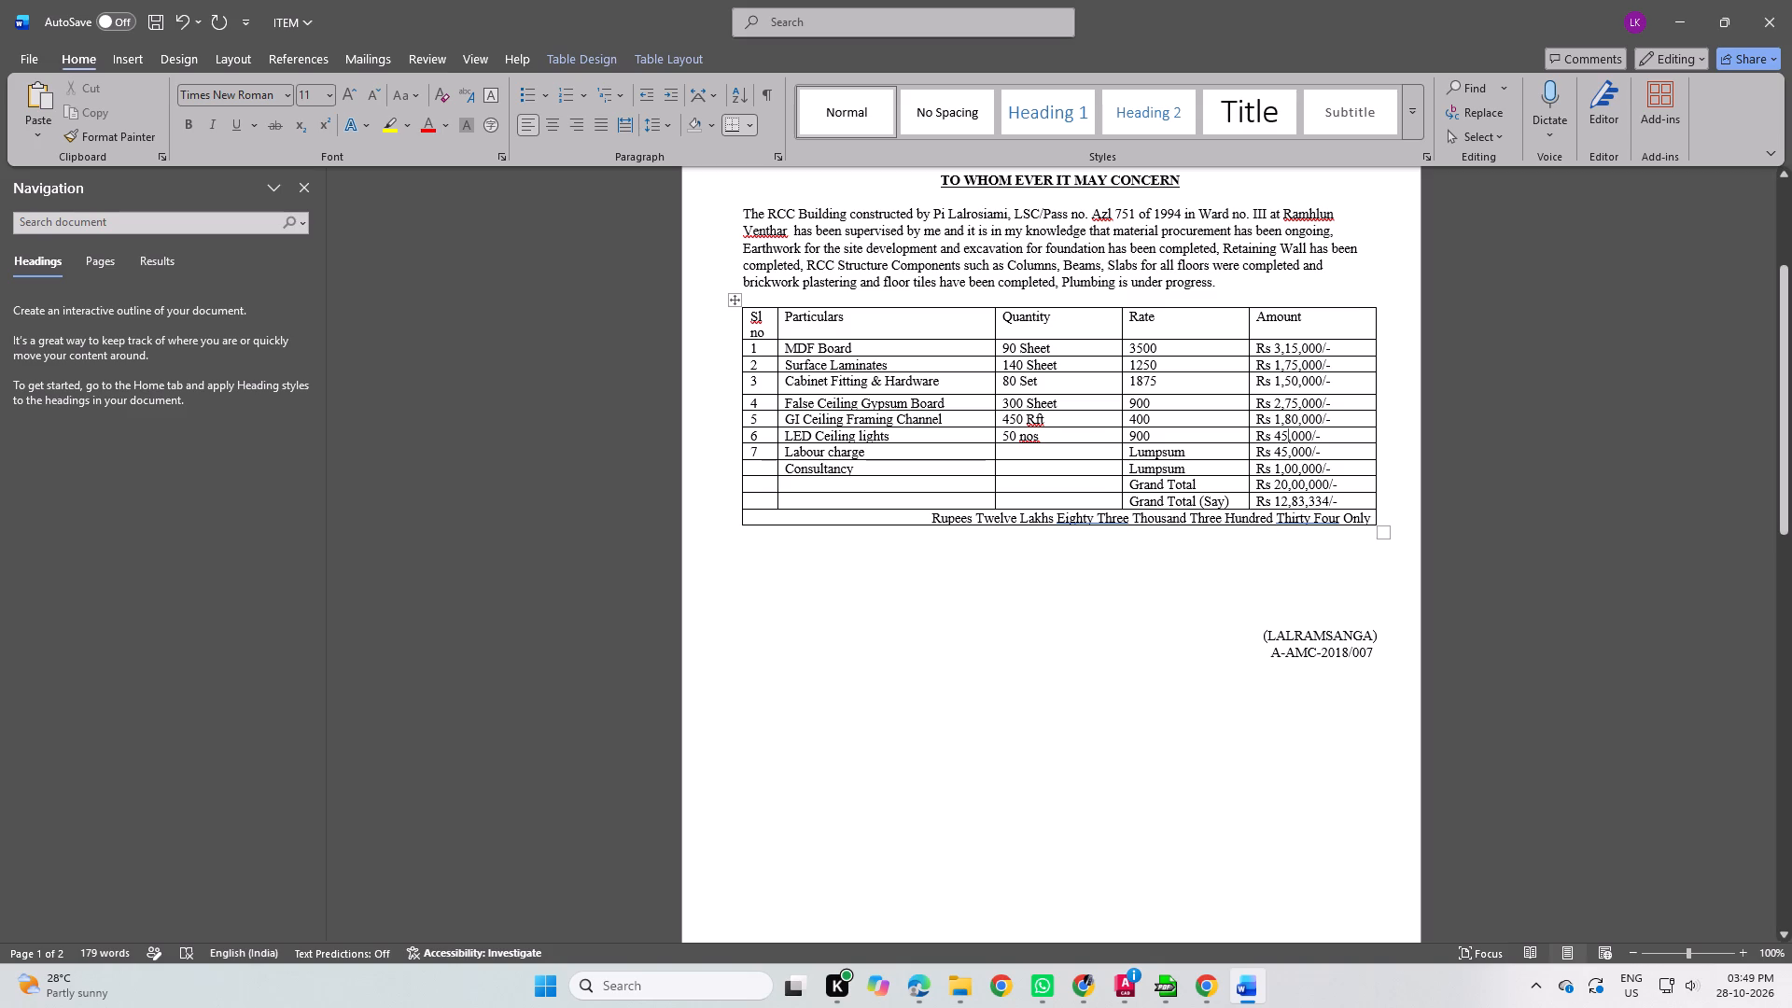
# Set the Amount in the Labour charge row to Rs 1,00,000/-.
pyautogui.click(1285, 452)
pyautogui.press('BackSpace')
pyautogui.press('BackSpace')
pyautogui.press('1')
pyautogui.press(',')
pyautogui.press('0')
pyautogui.press('0')
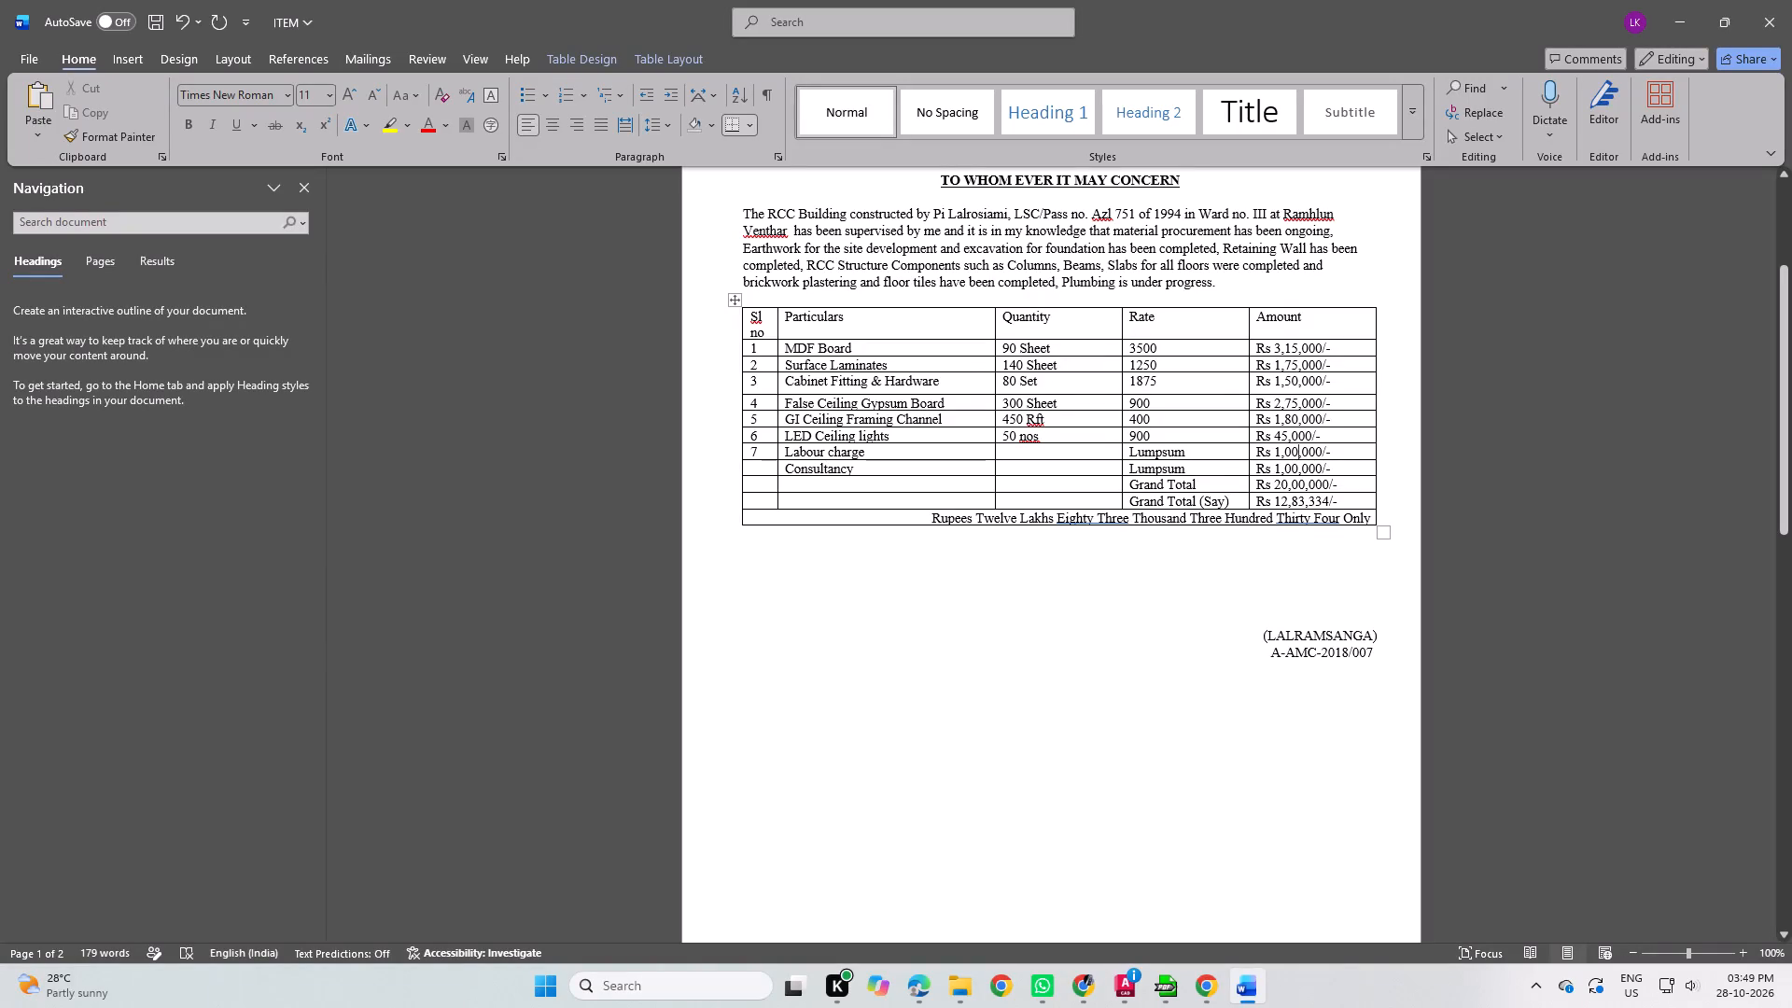
# Set the Amount in the Consultancy row to Rs 48,334/-.
pyautogui.click(1281, 465)
pyautogui.press('BackSpace')
pyautogui.press('4')
pyautogui.click(1292, 469)
pyautogui.press('BackSpace')
pyautogui.press('BackSpace')
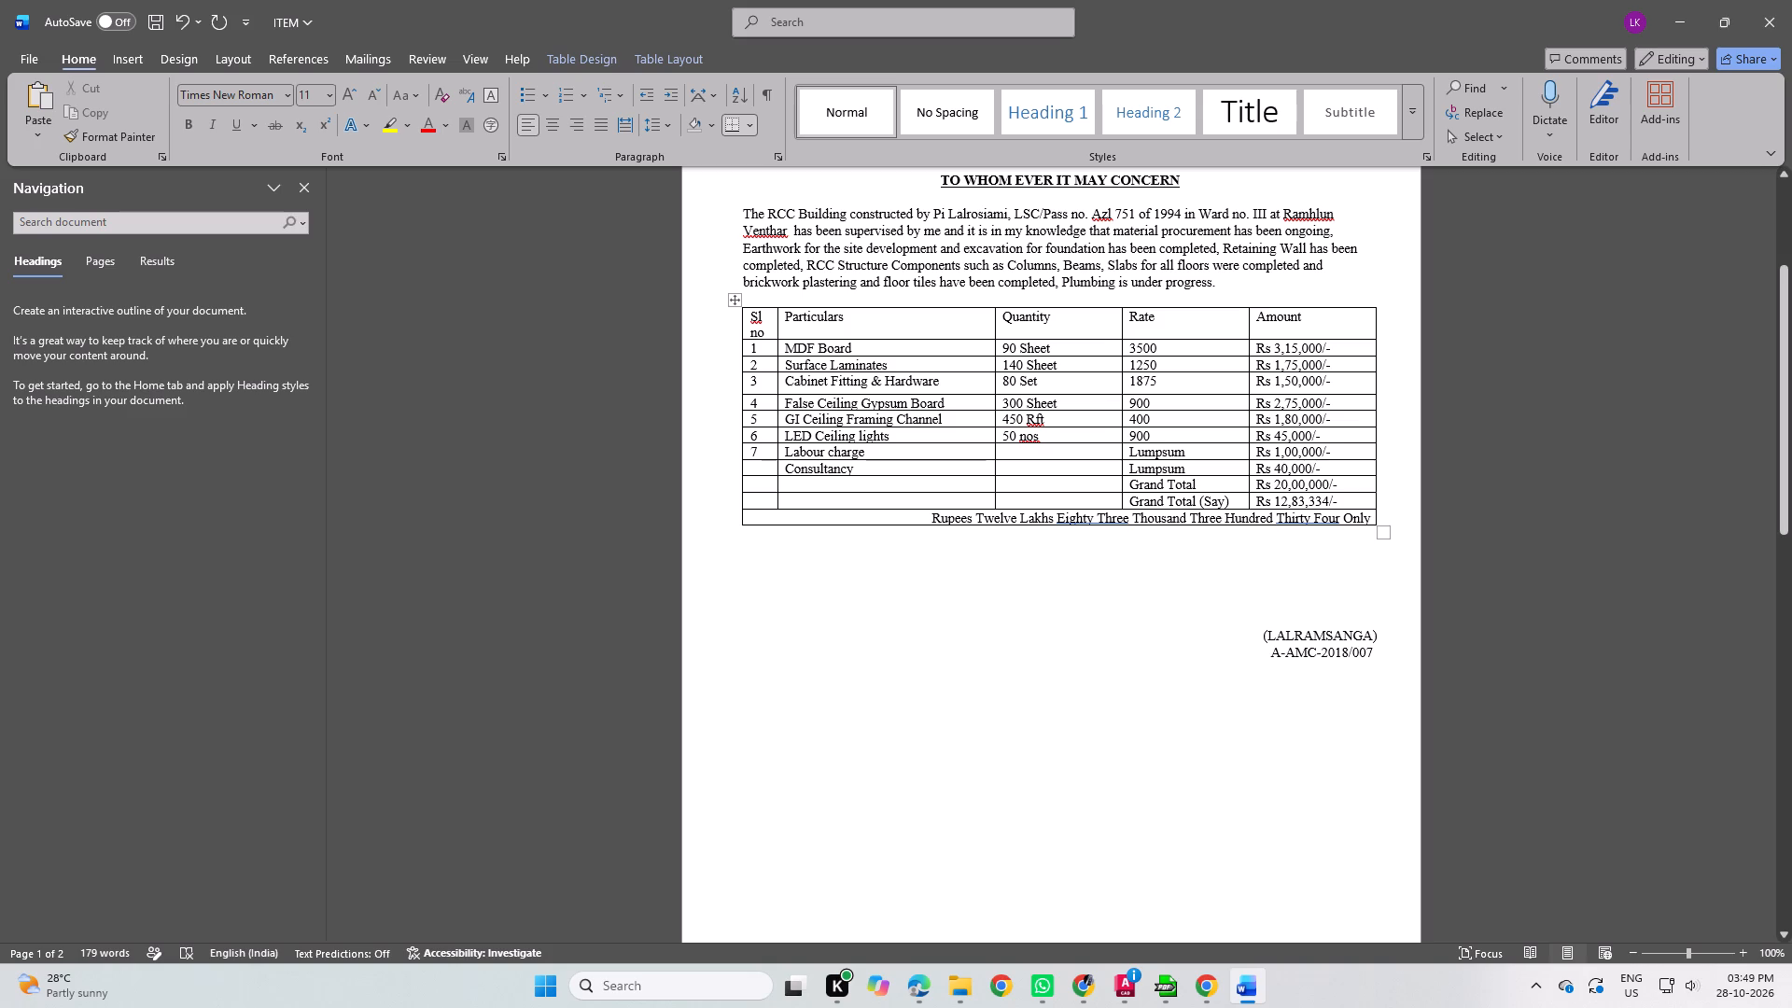
pyautogui.click(1287, 468)
pyautogui.press('BackSpace')
pyautogui.press('8')
pyautogui.click(1309, 469)
pyautogui.press('BackSpace')
pyautogui.press('BackSpace')
pyautogui.press('BackSpace')
pyautogui.write('33')
pyautogui.press('3')
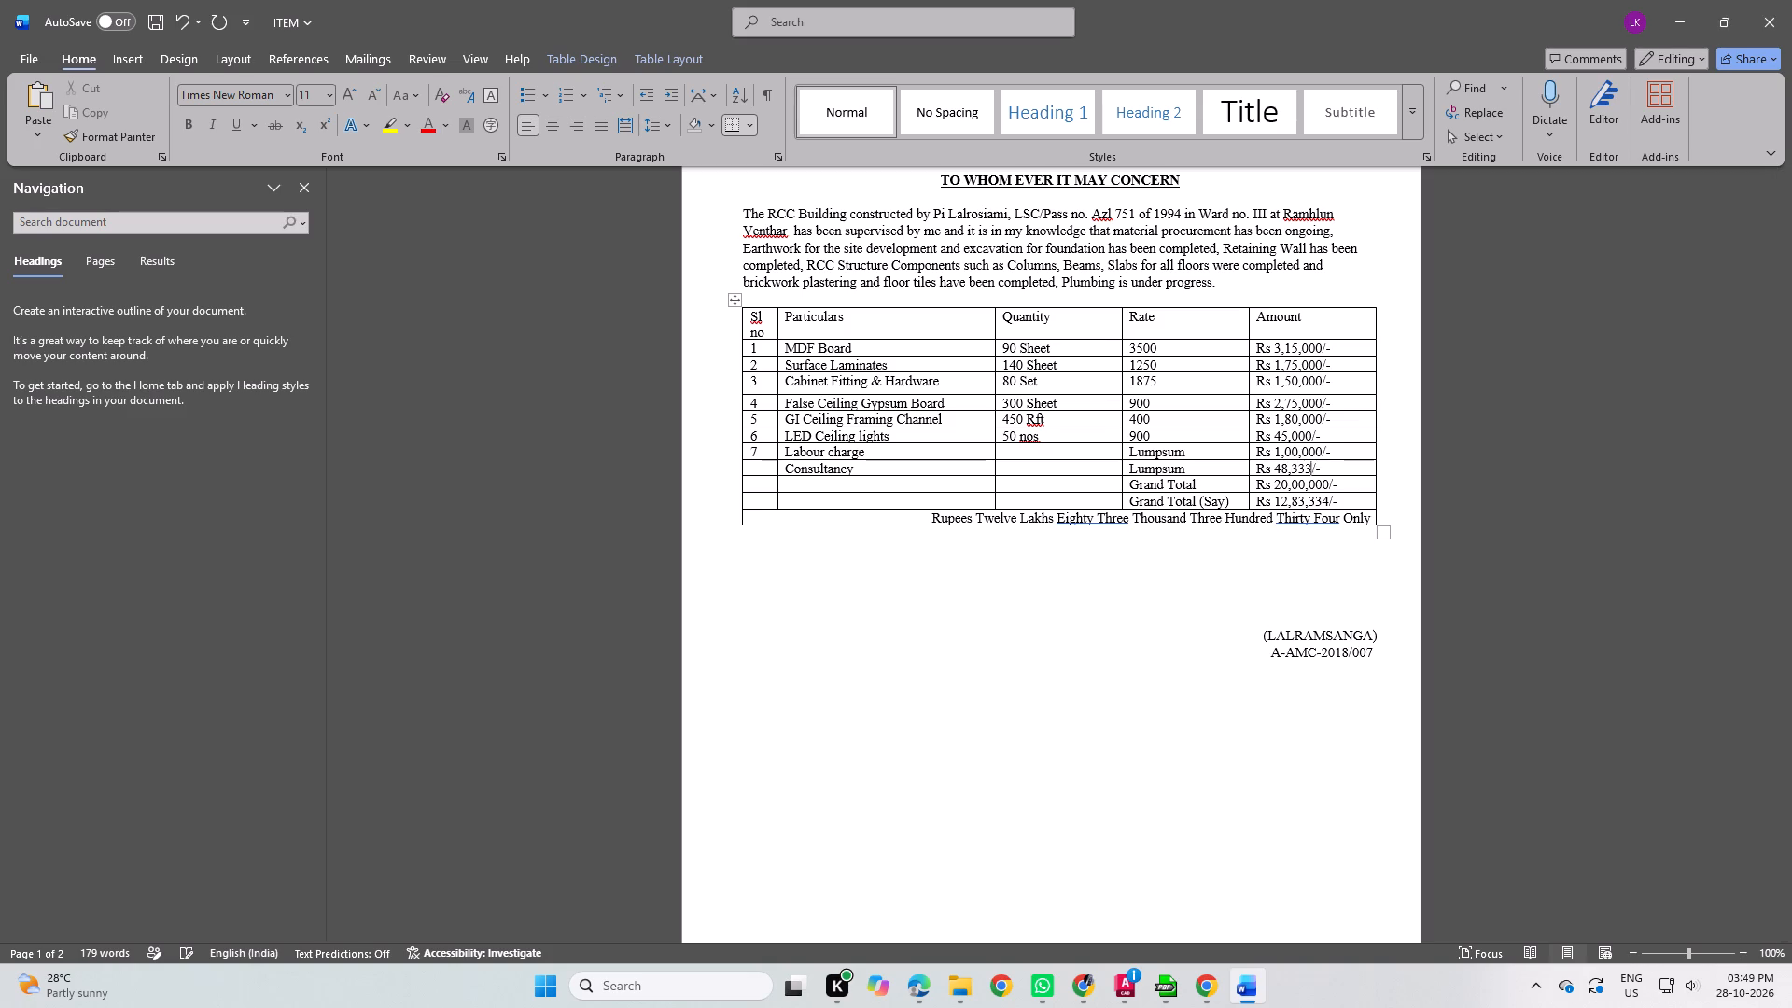
pyautogui.press('BackSpace')
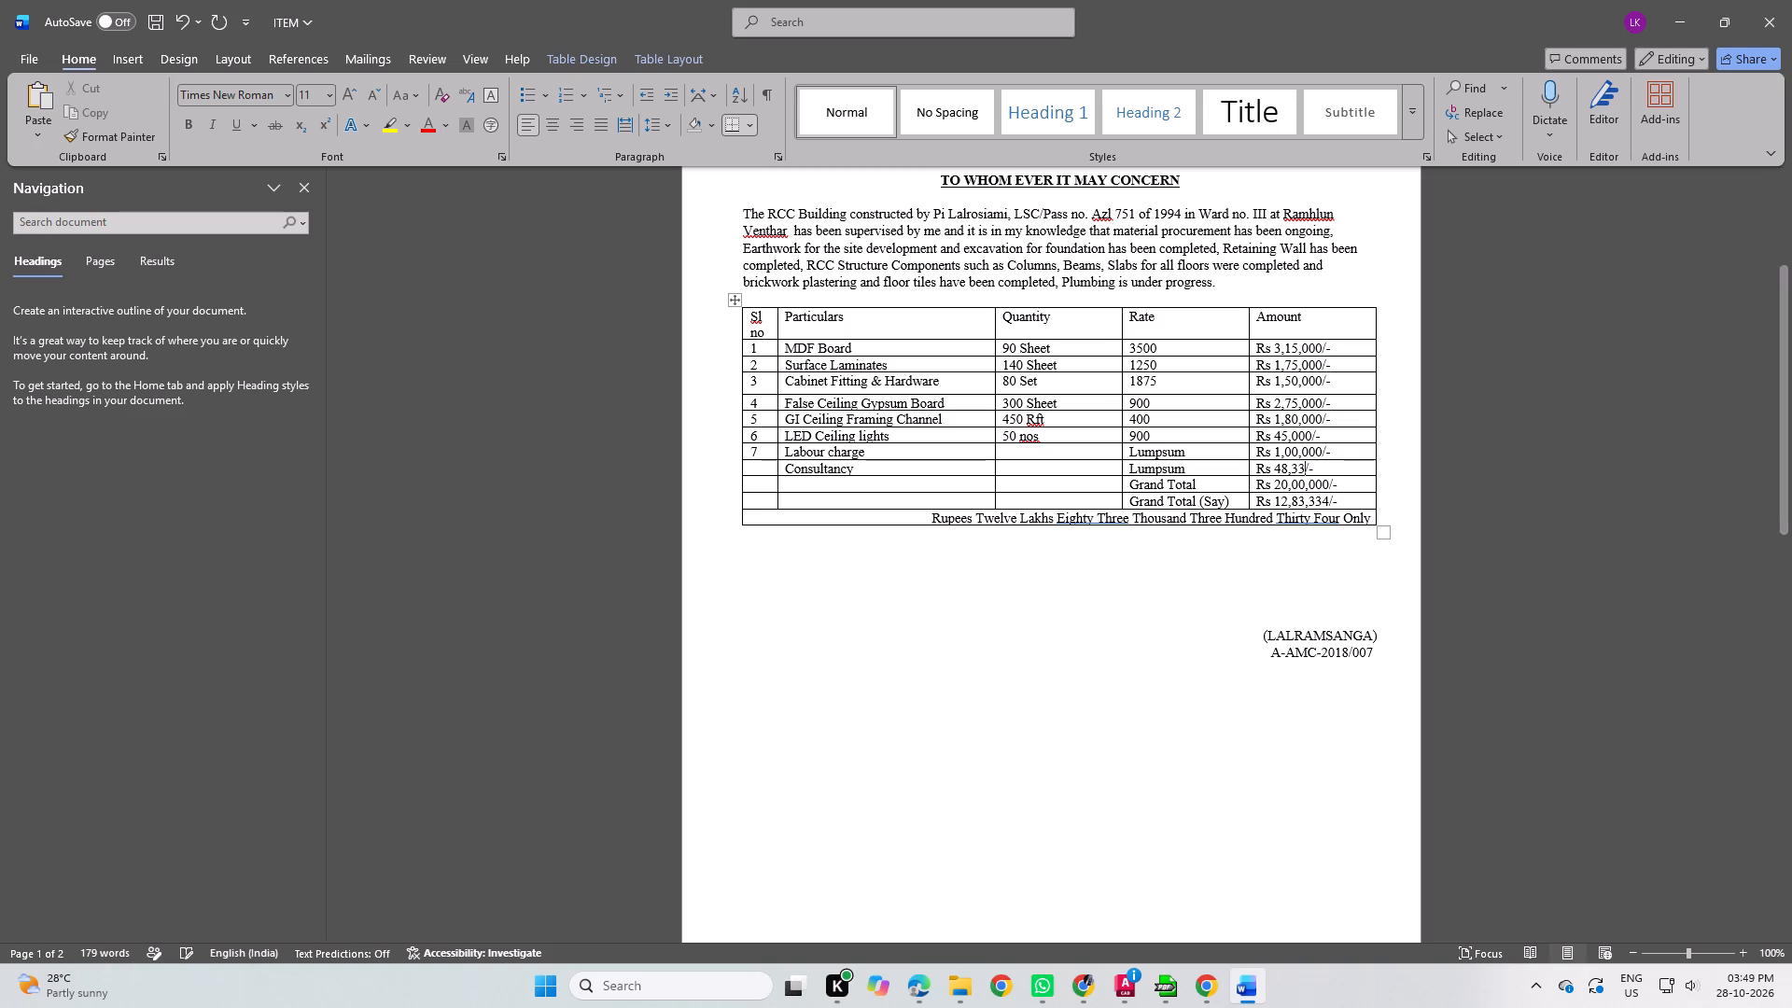
pyautogui.press('4')
pyautogui.click(1521, 558)
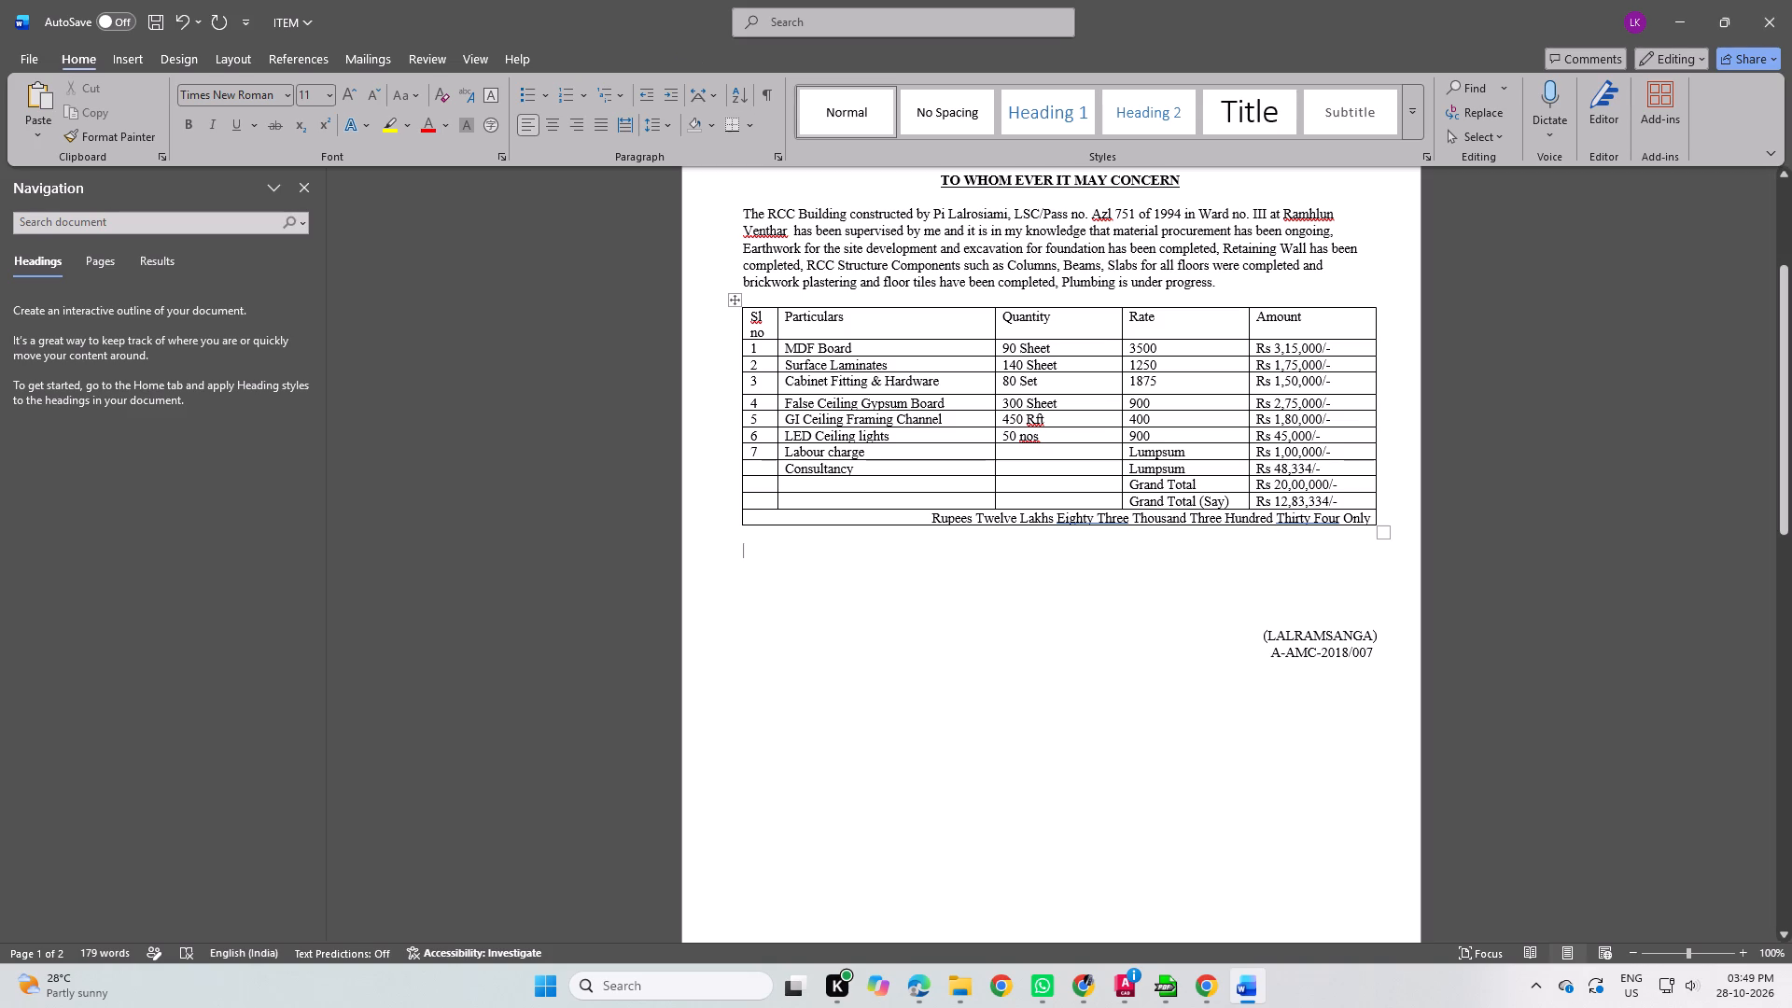
# Replace the Grand Total figure with 12,83,334/- copied from the Grand Total (Say) row.
pyautogui.moveTo(1272, 497); pyautogui.dragTo(1339, 503)
pyautogui.hotkey('ctrl', 'c')
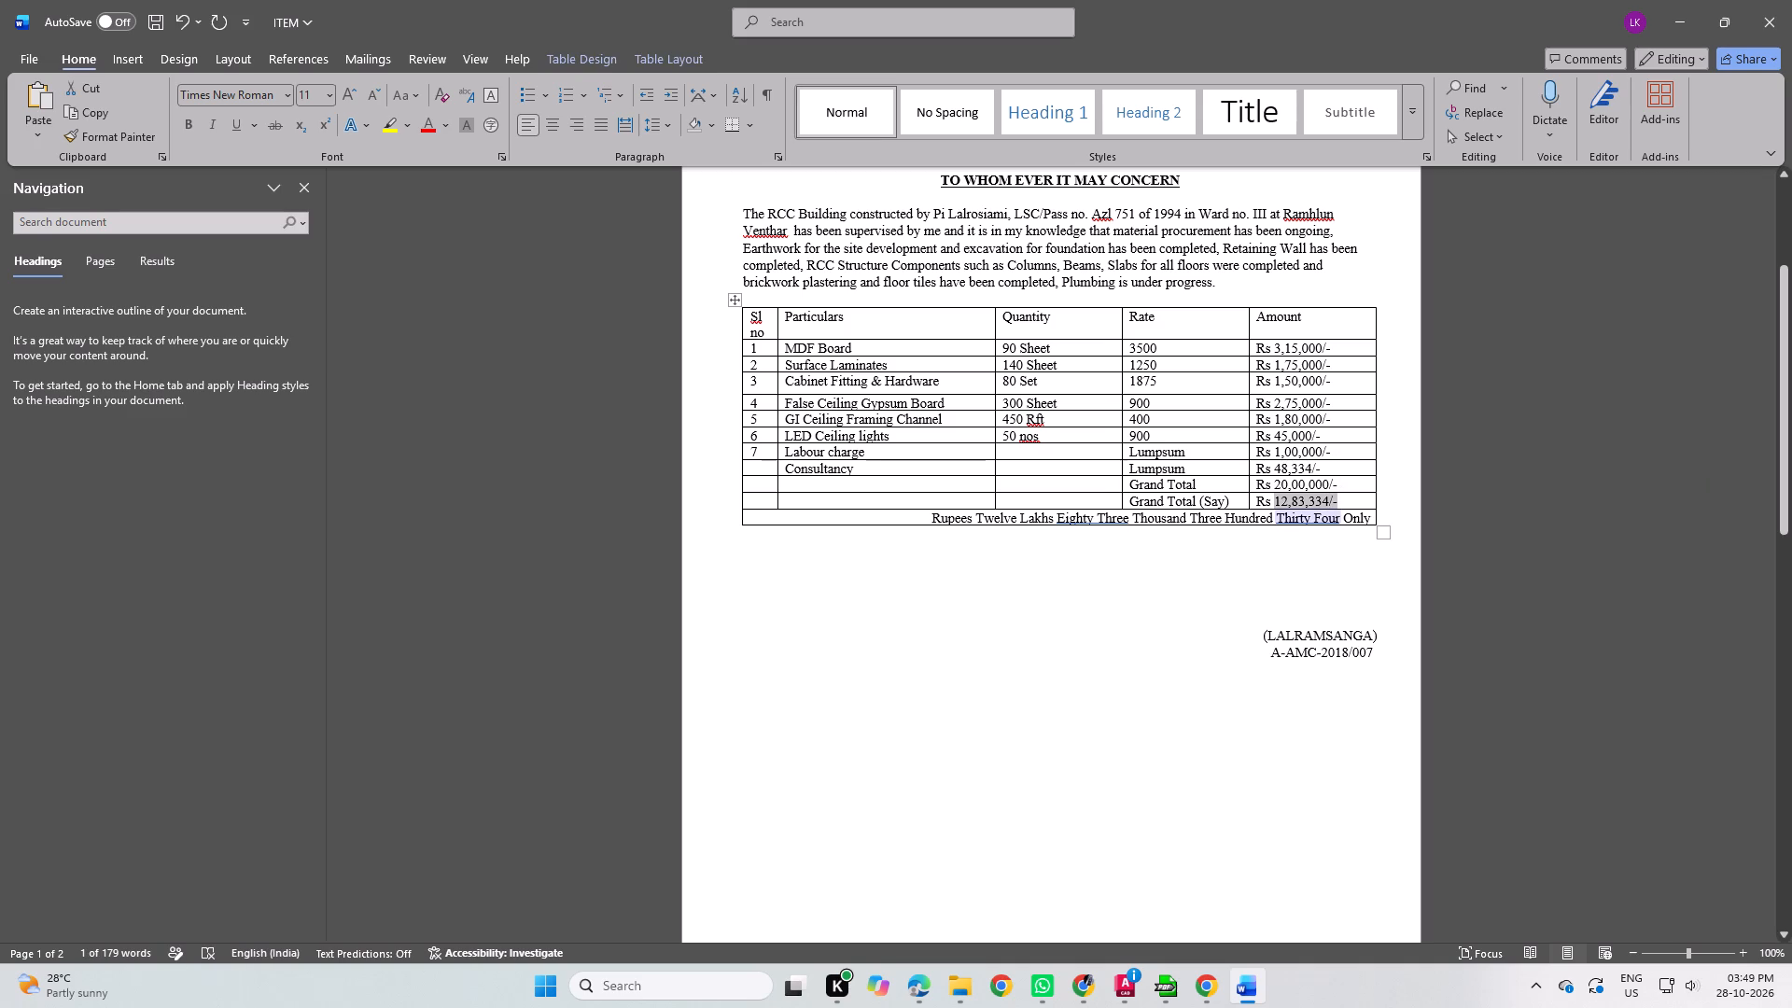
pyautogui.moveTo(1275, 483); pyautogui.dragTo(1361, 486)
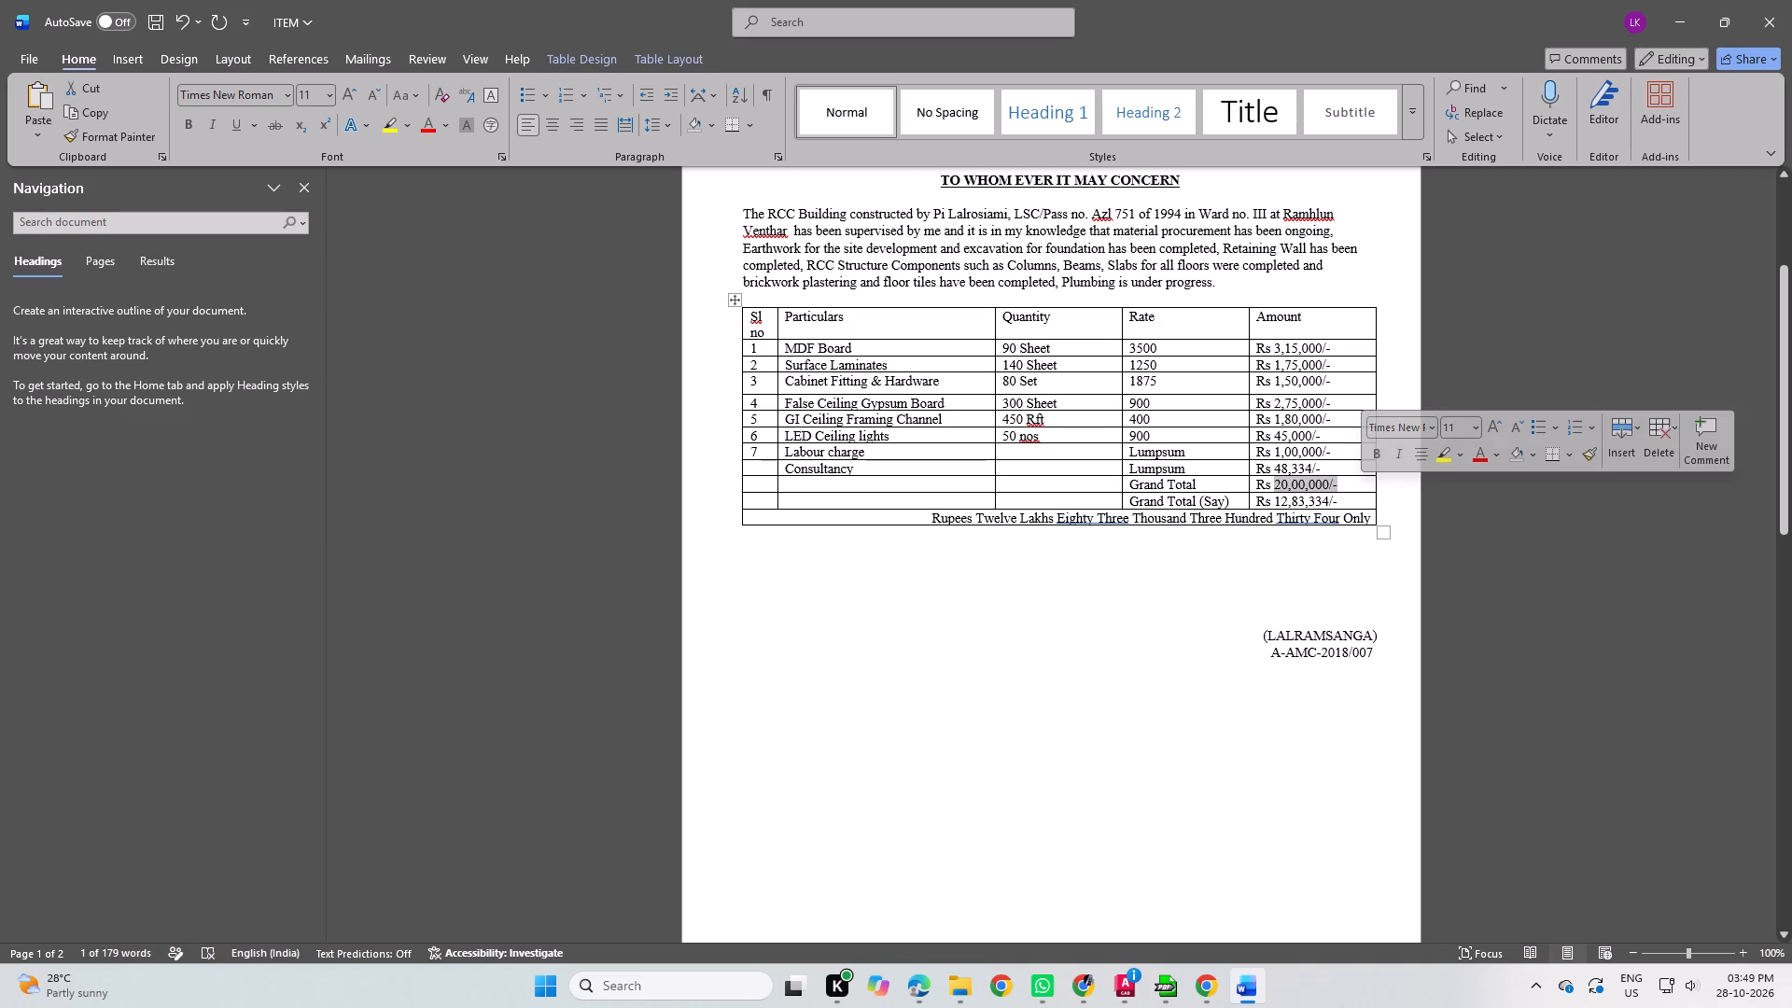
pyautogui.hotkey('ctrl', 'v')
pyautogui.click(1484, 547)
pyautogui.click(1417, 663)
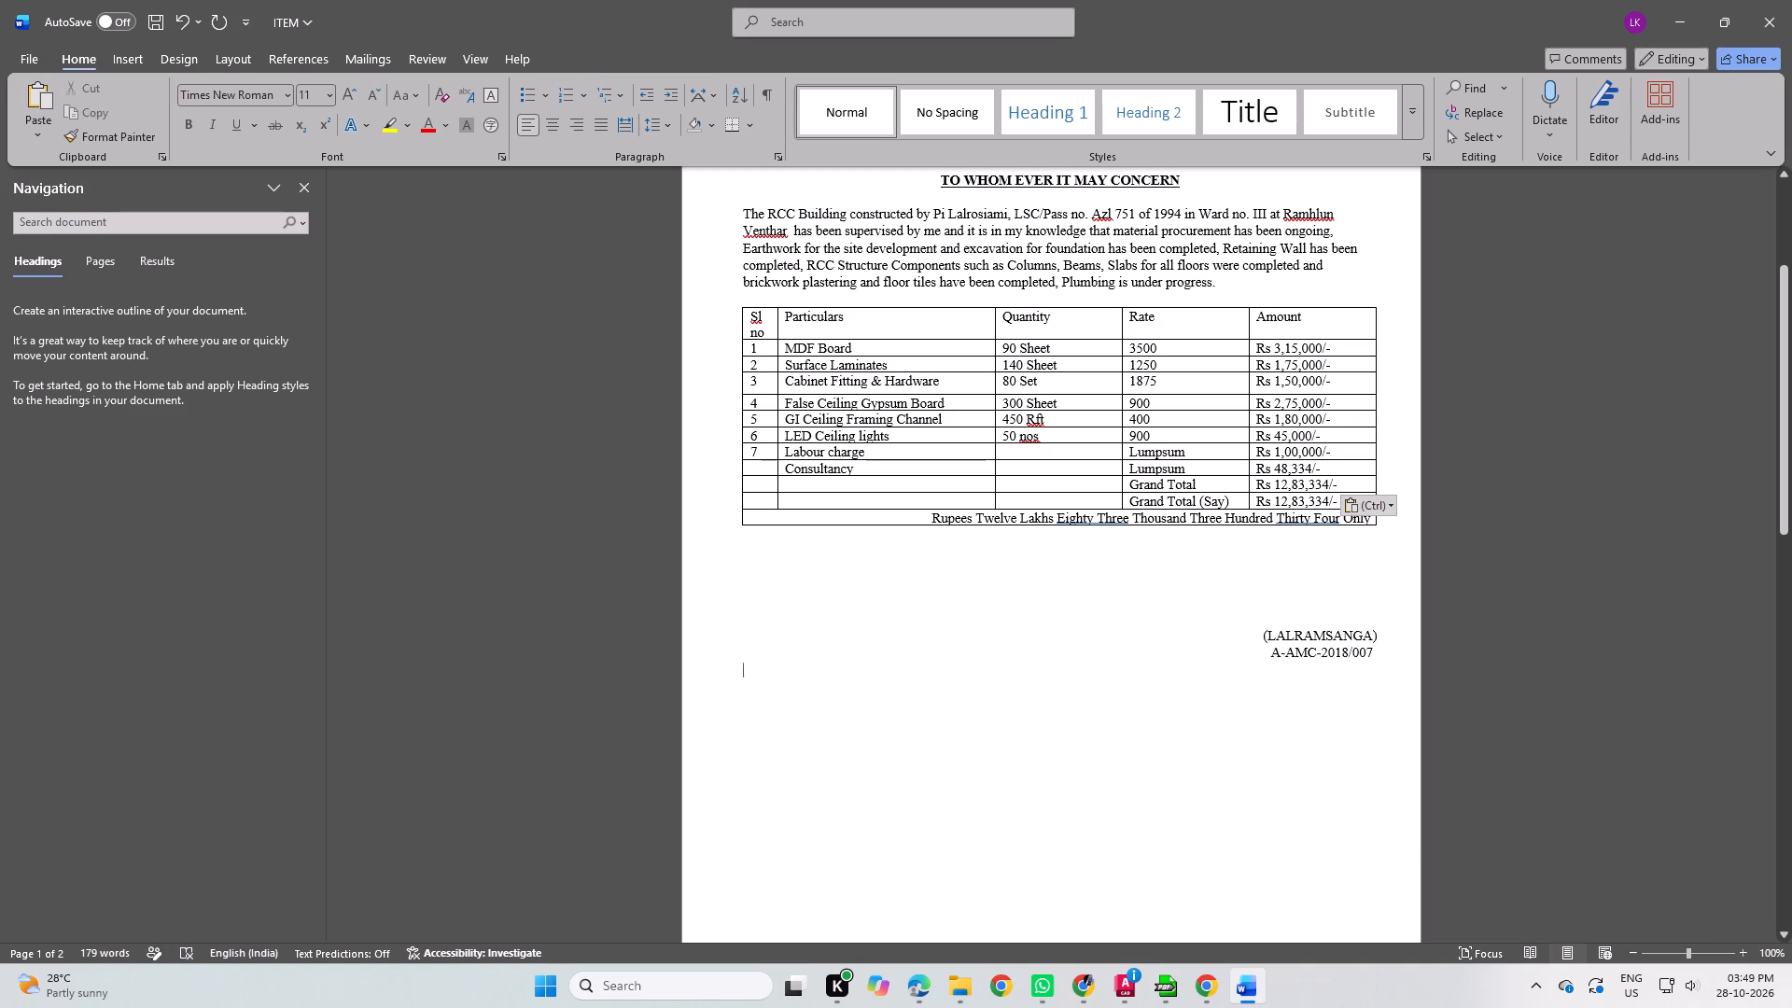
pyautogui.click(1530, 782)
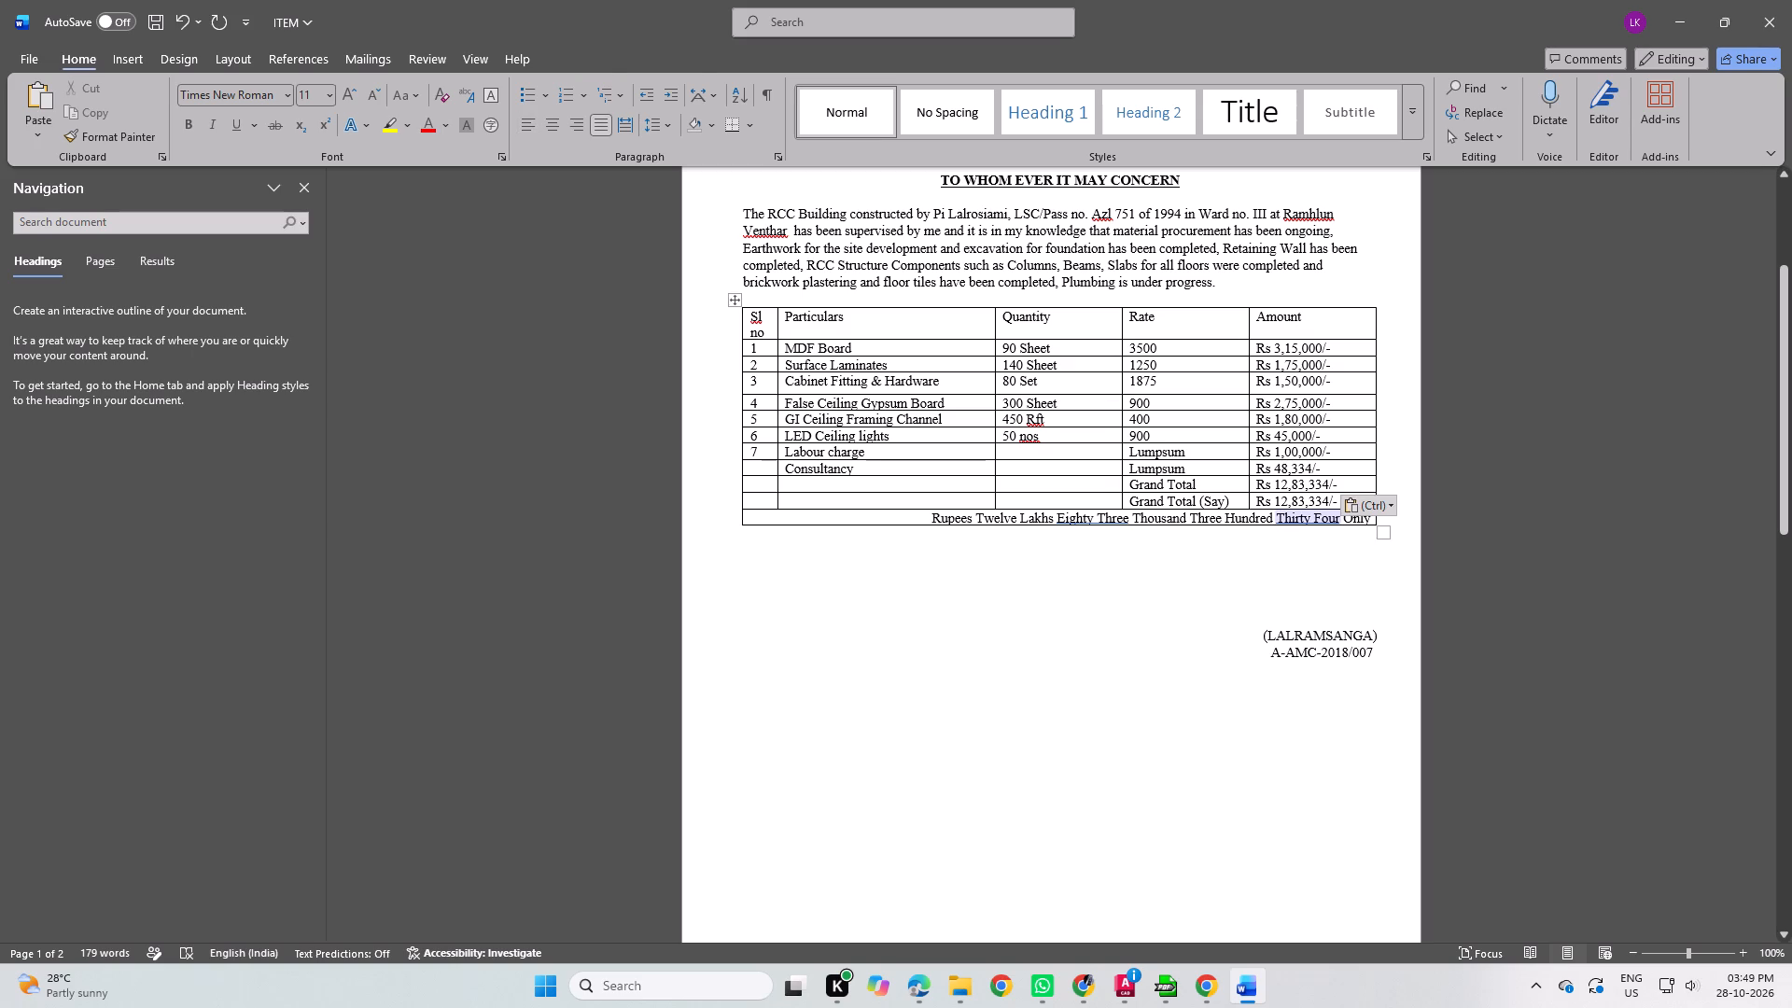
pyautogui.click(1478, 385)
# Spell out the quantity unit for GI Ceiling Framing Channel so it reads 450 Running ft.
pyautogui.click(1034, 418)
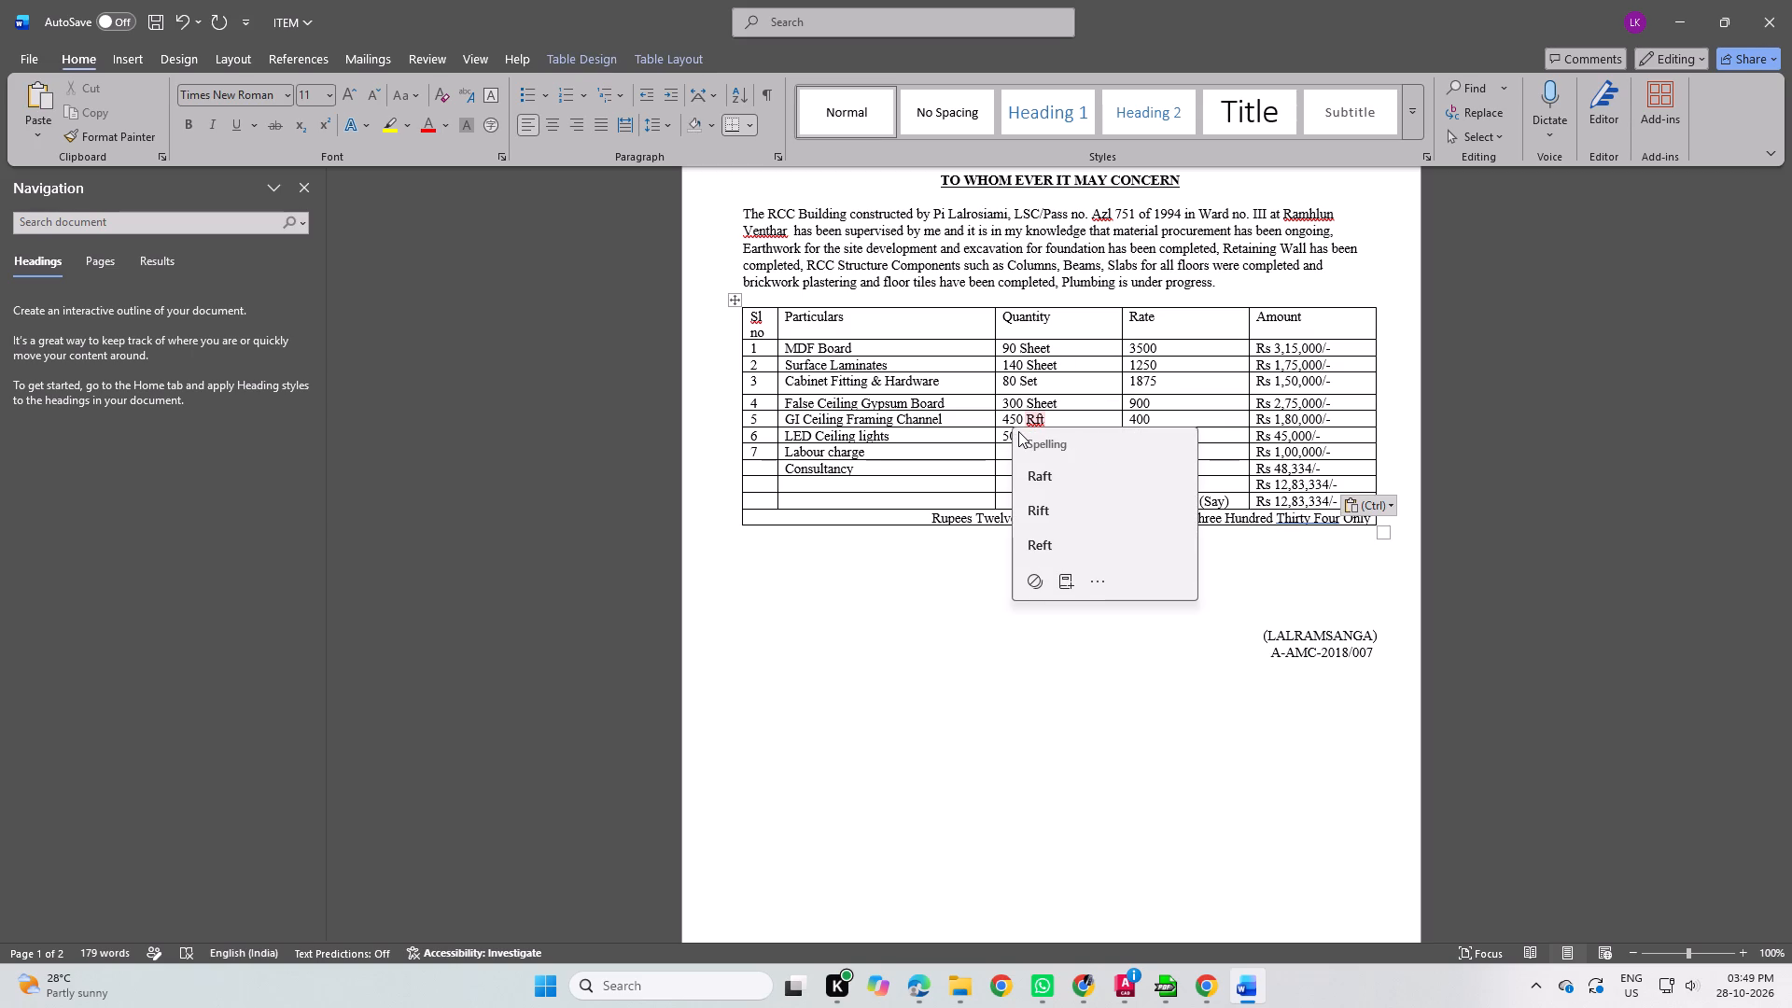
pyautogui.write('unn')
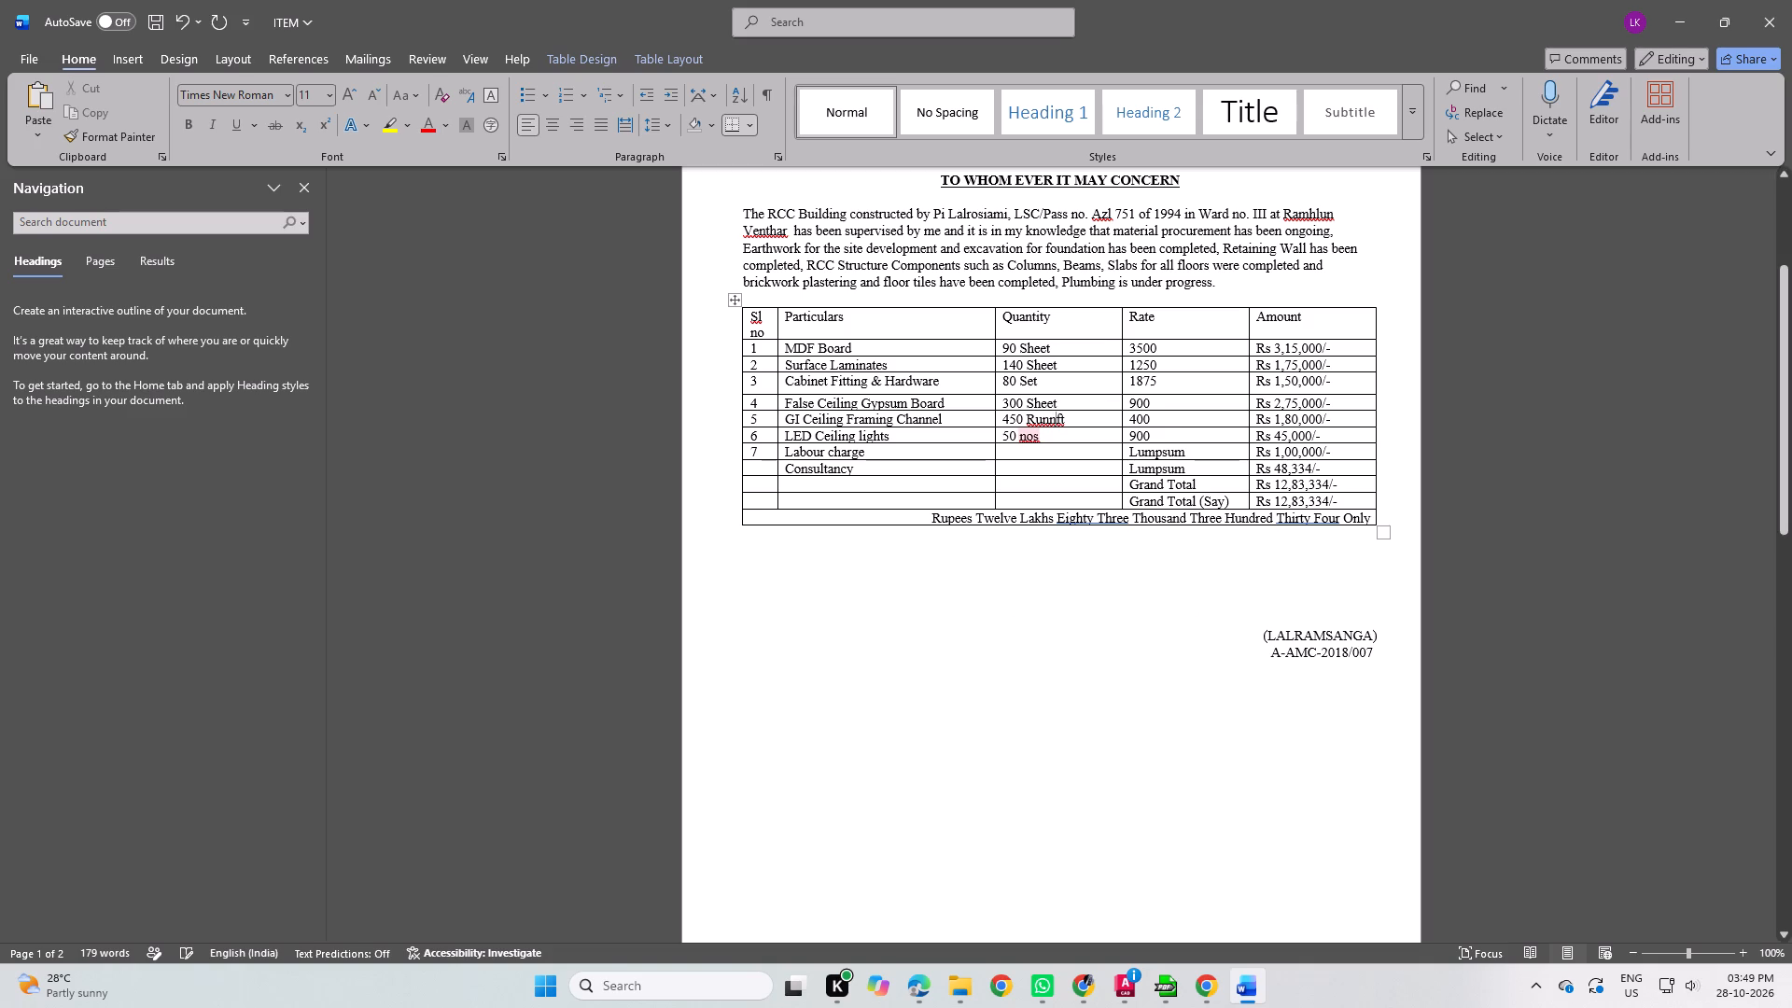
pyautogui.press('i')
pyautogui.press('n')
pyautogui.write('g')
pyautogui.press('space')
pyautogui.click(1031, 439)
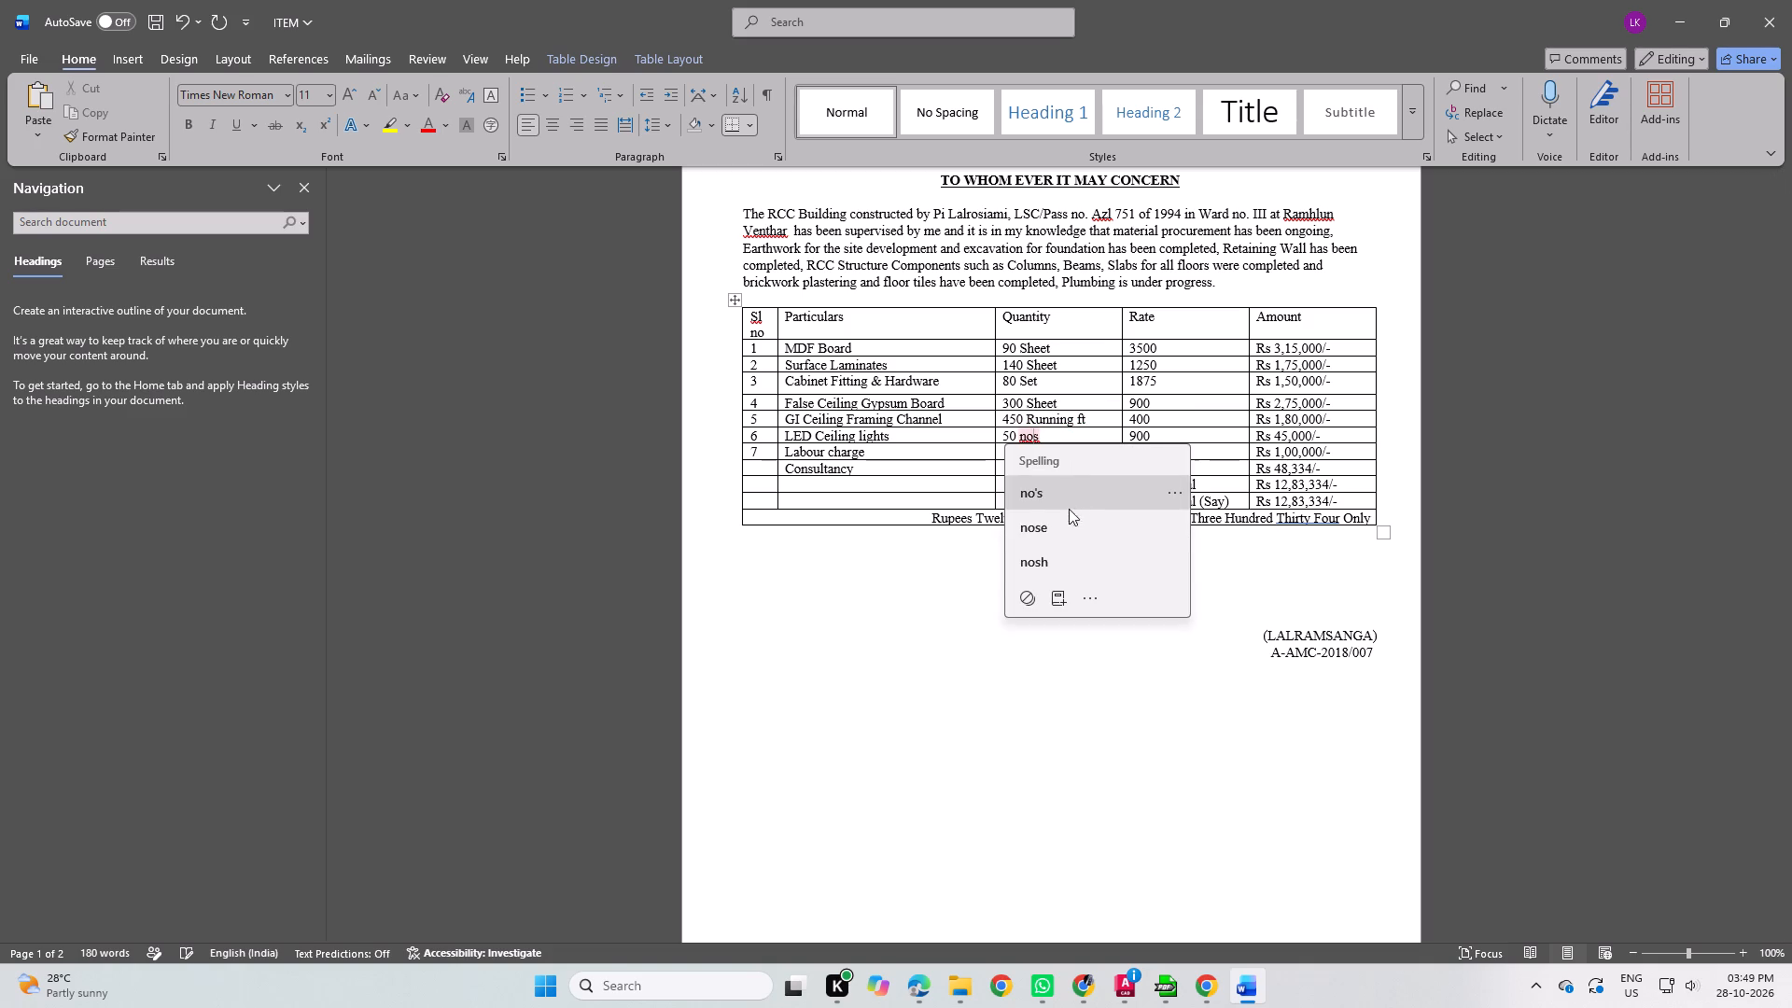
pyautogui.click(1143, 685)
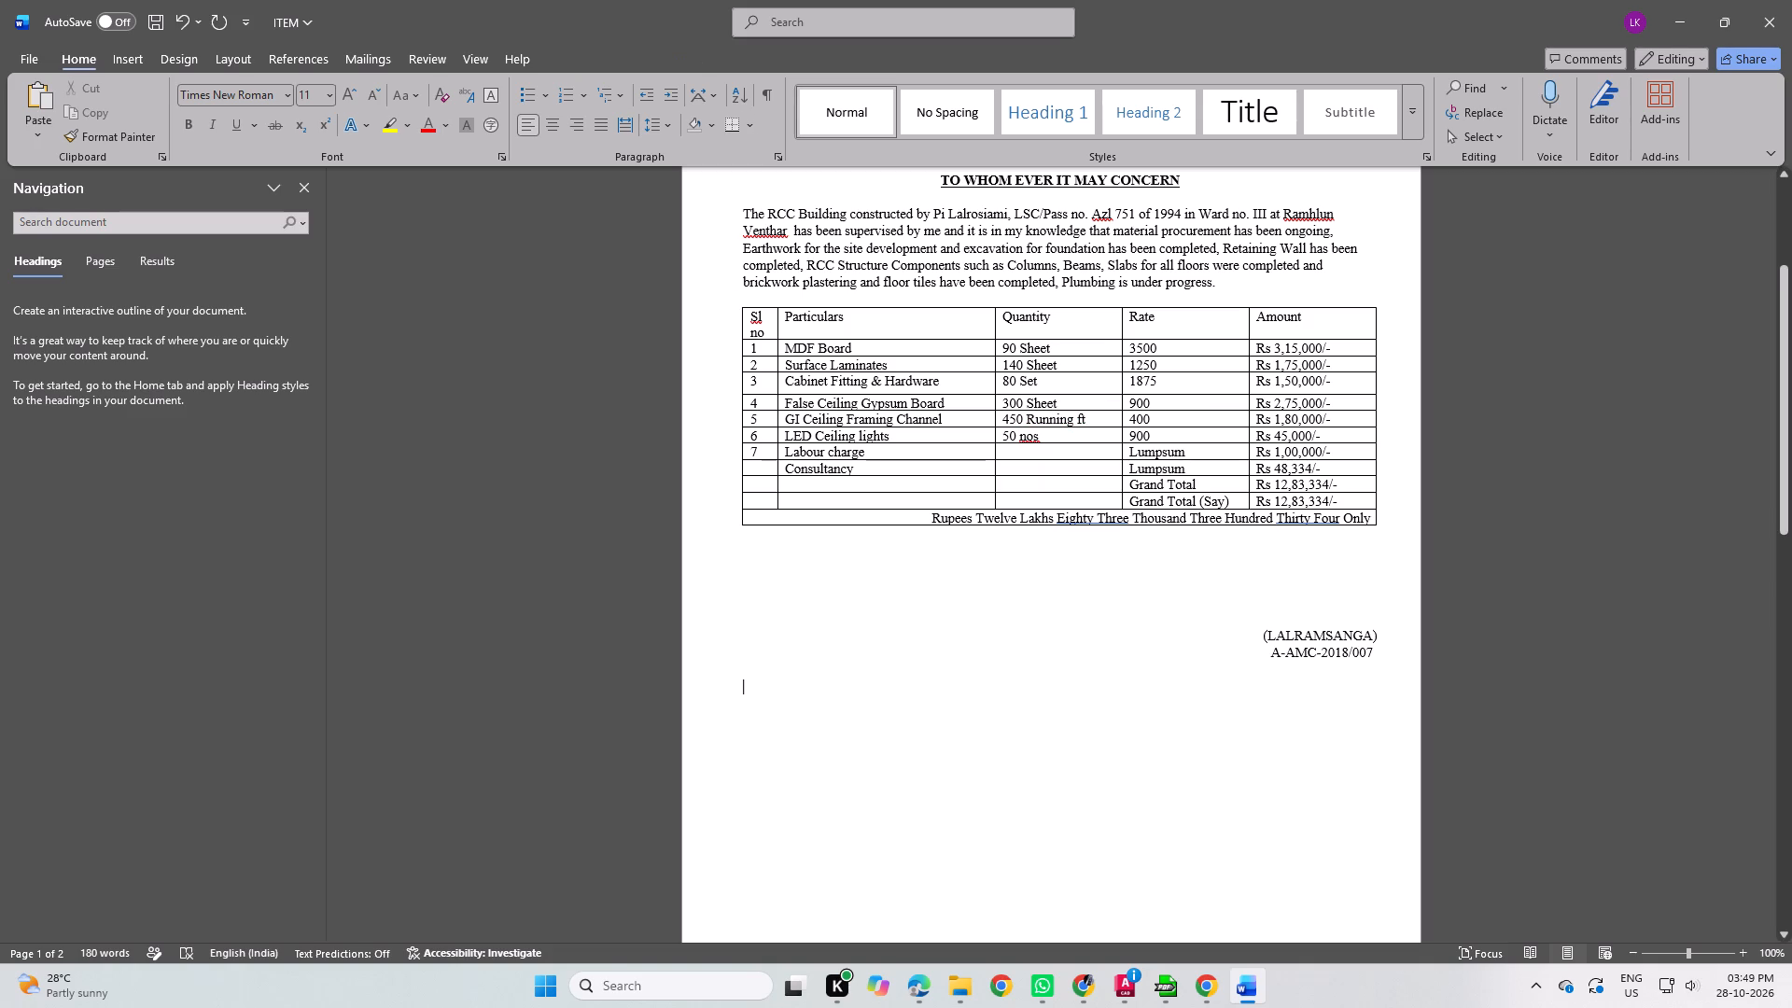
# Apply the suggested hyphenated spelling Eighty-Three in the amount-in-words row.
pyautogui.click(1096, 525)
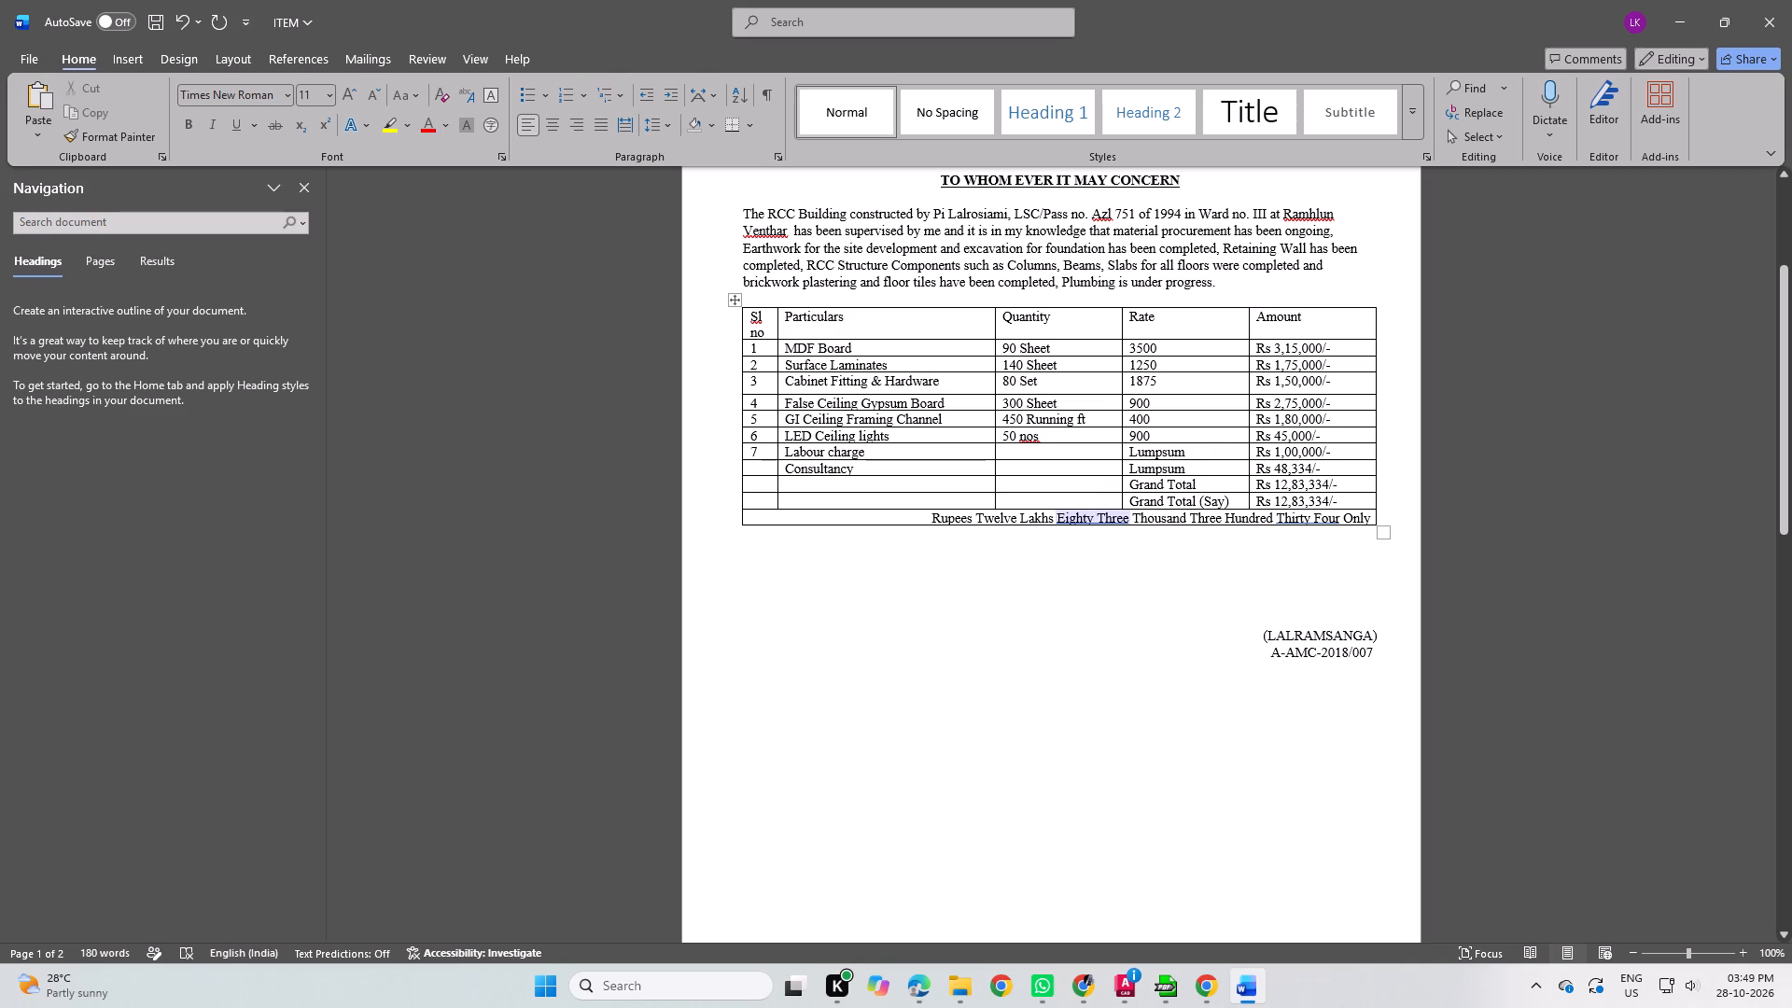
pyautogui.click(1098, 517)
pyautogui.click(1113, 587)
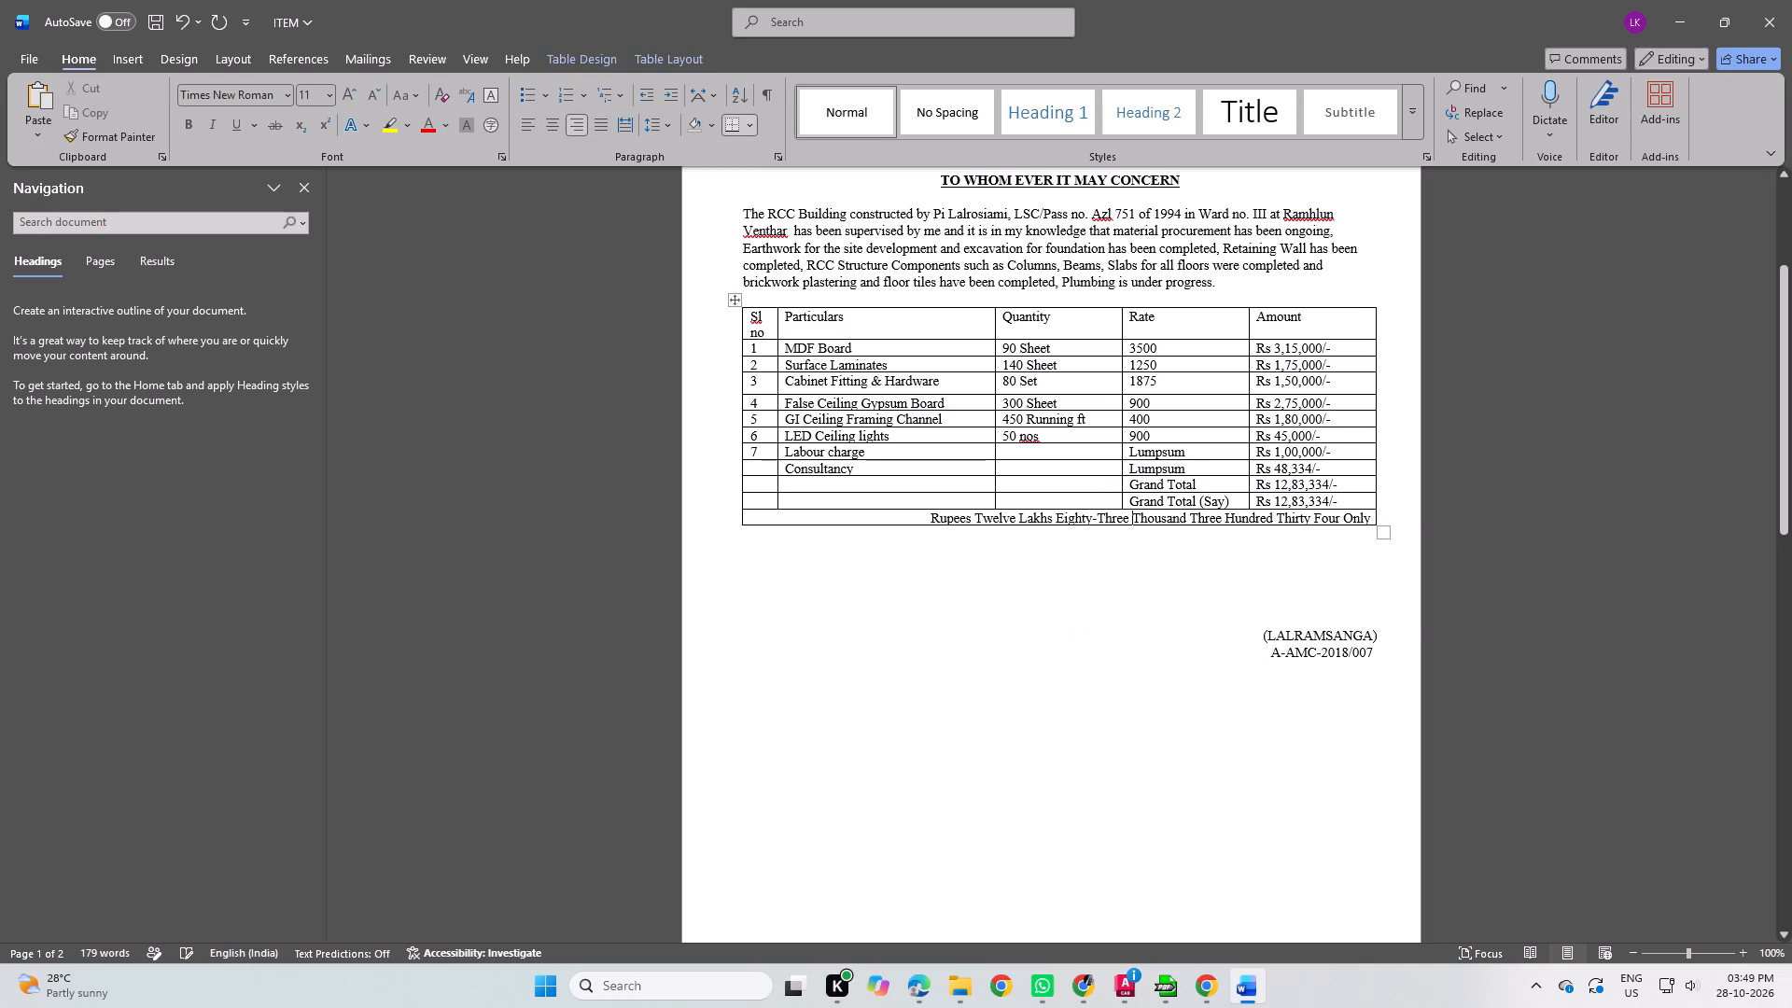
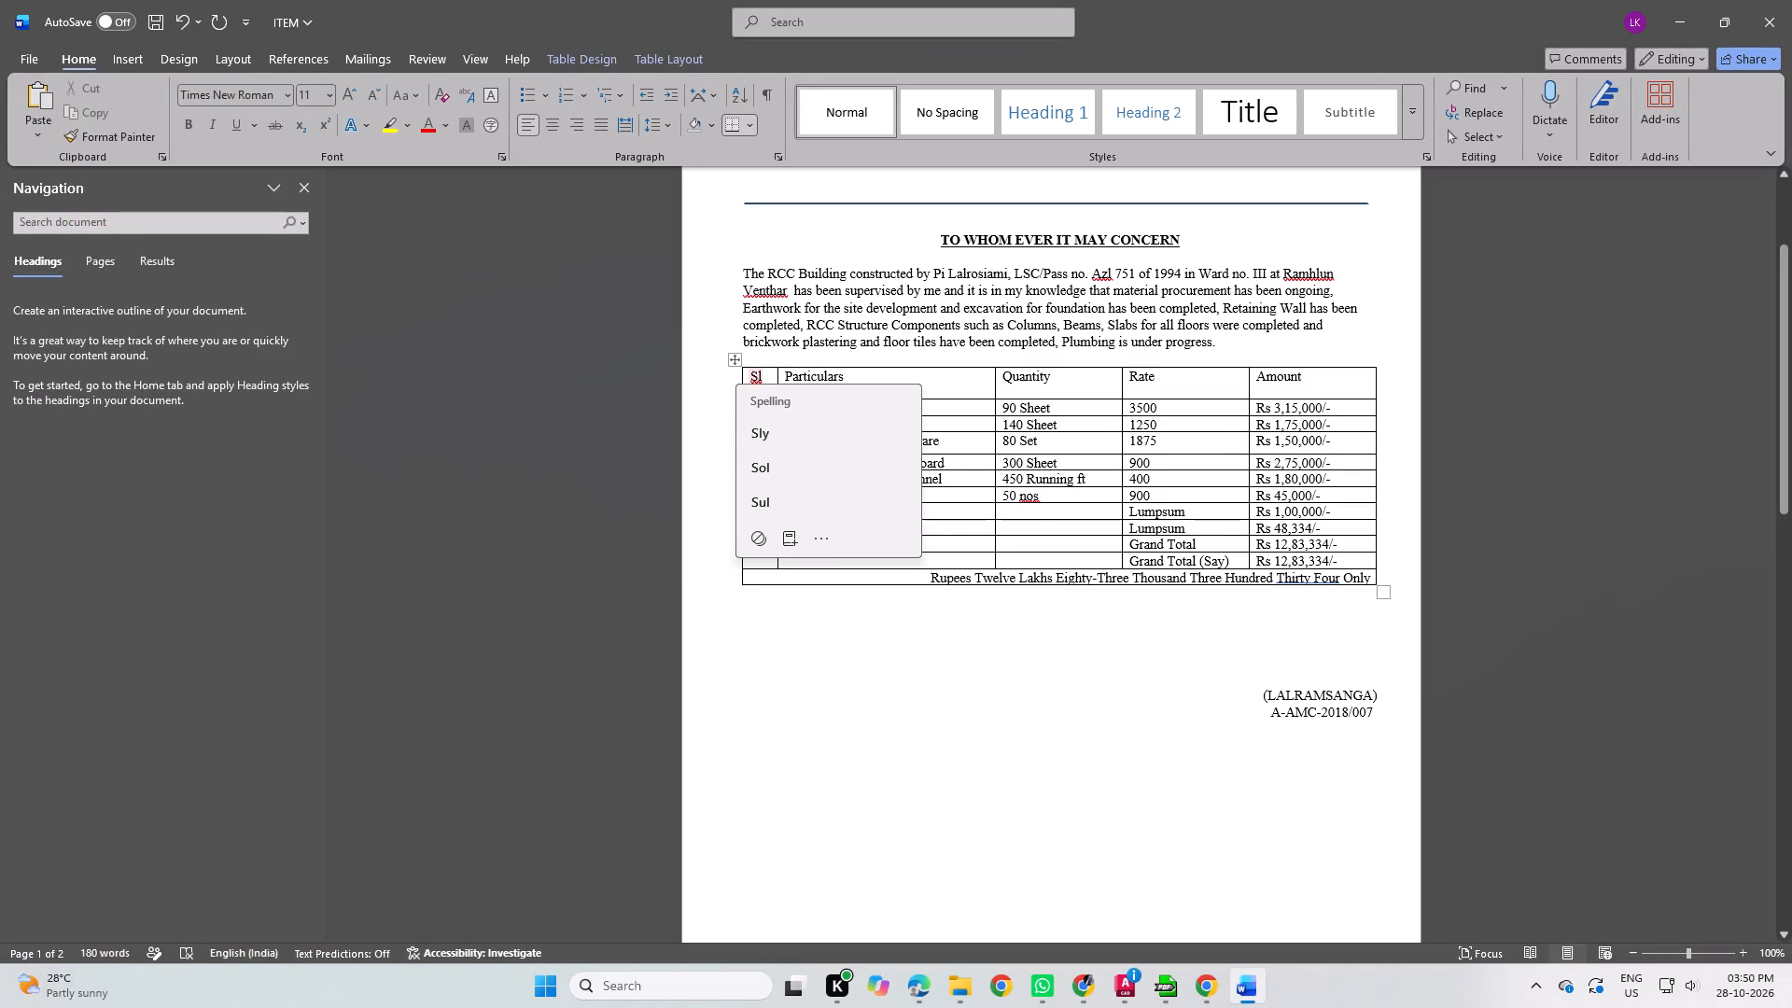
# Centre the text of the Sl no column, from the heading through the numbered rows, in the items table.
pyautogui.click(976, 361)
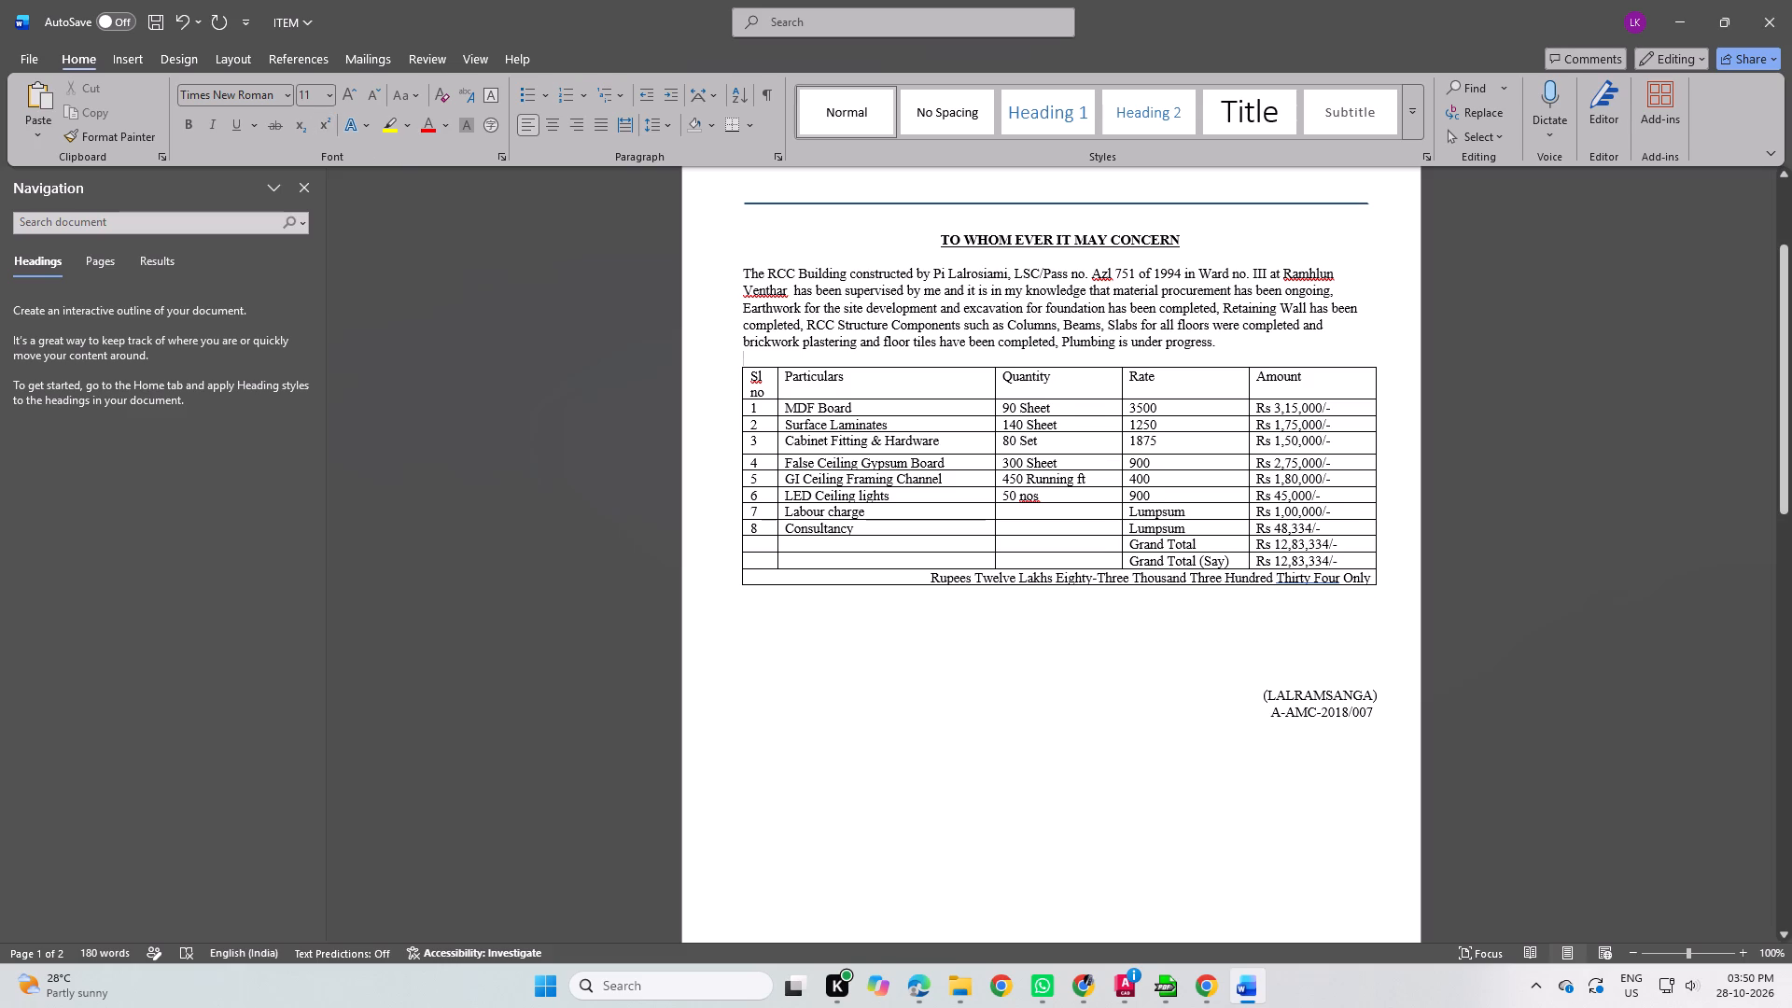
pyautogui.moveTo(725, 373); pyautogui.dragTo(801, 410)
pyautogui.moveTo(762, 373); pyautogui.dragTo(762, 383)
pyautogui.moveTo(768, 383); pyautogui.dragTo(750, 568)
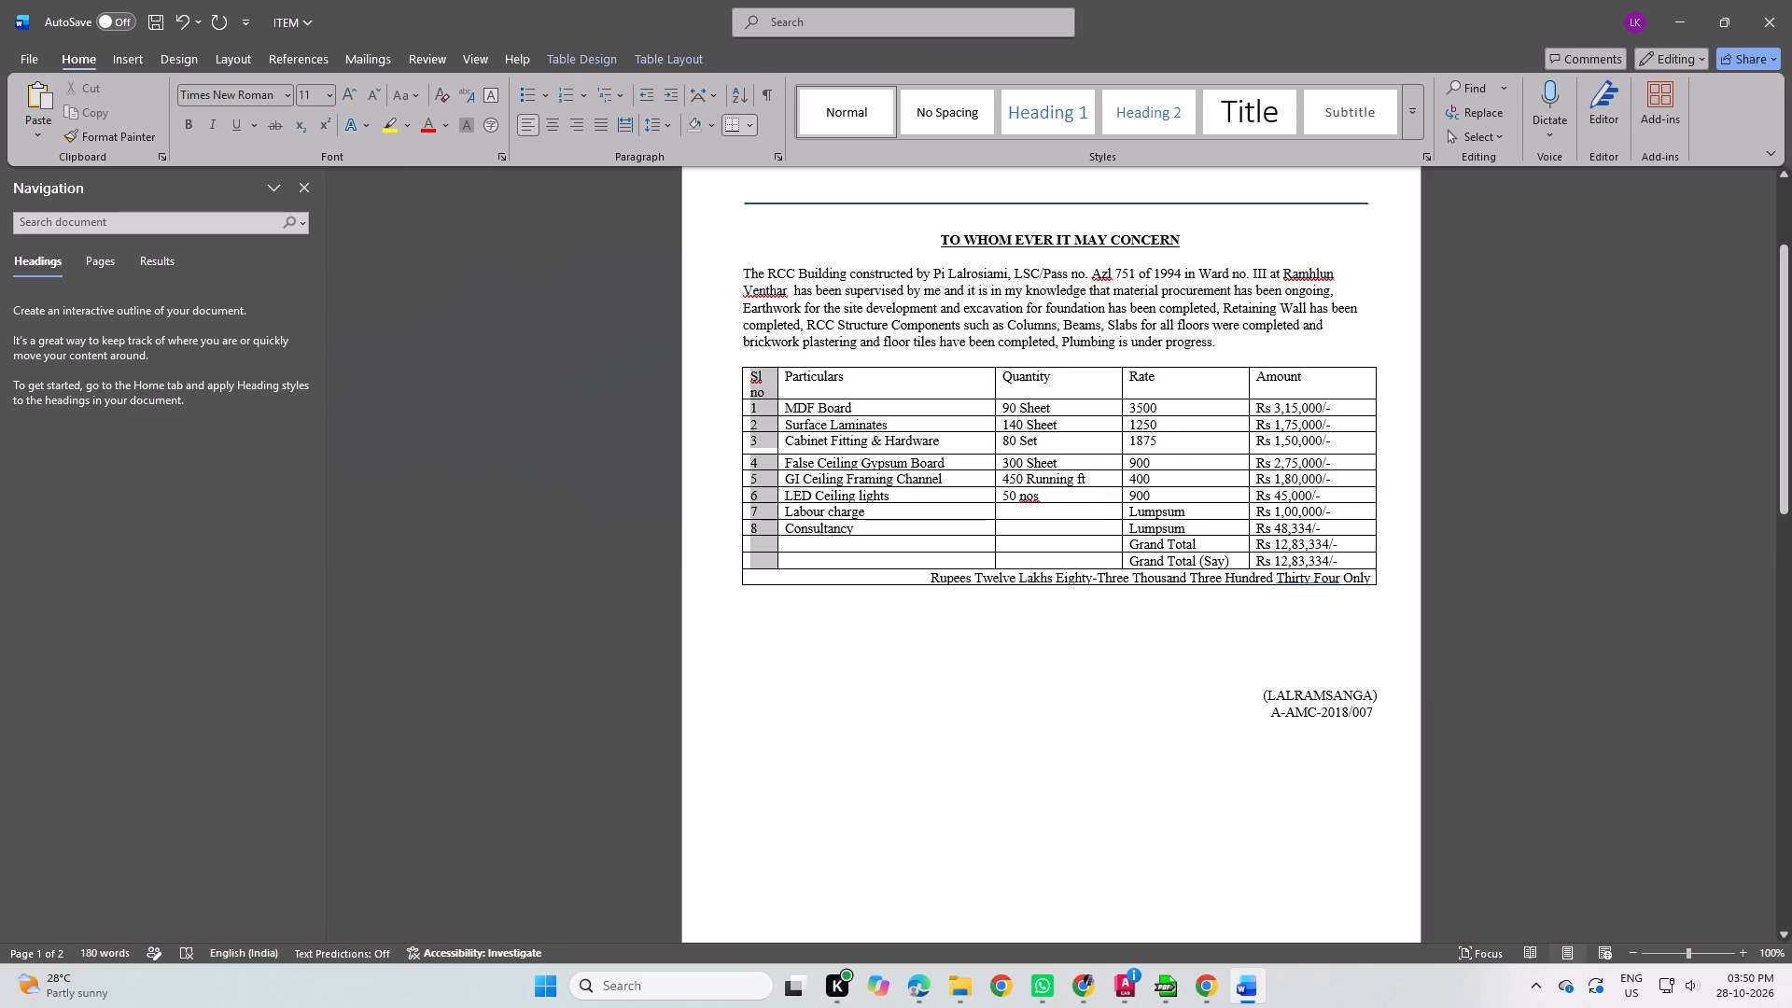
pyautogui.moveTo(750, 568); pyautogui.dragTo(748, 536)
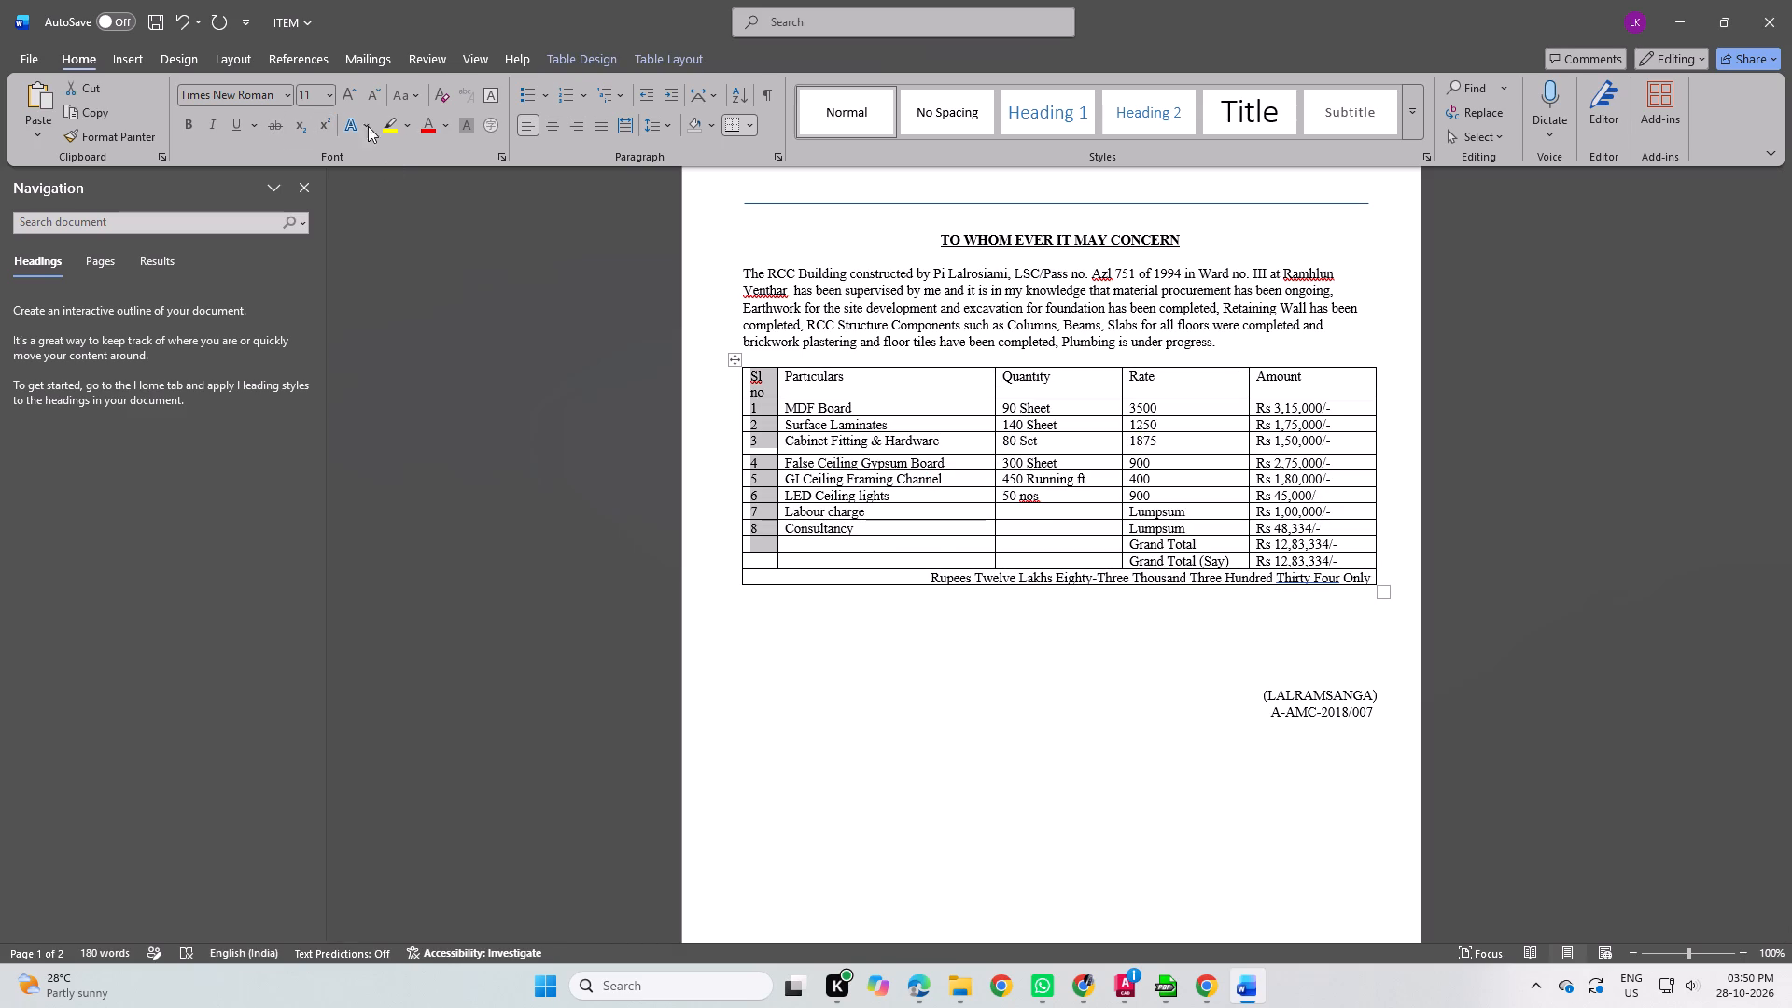
pyautogui.click(560, 125)
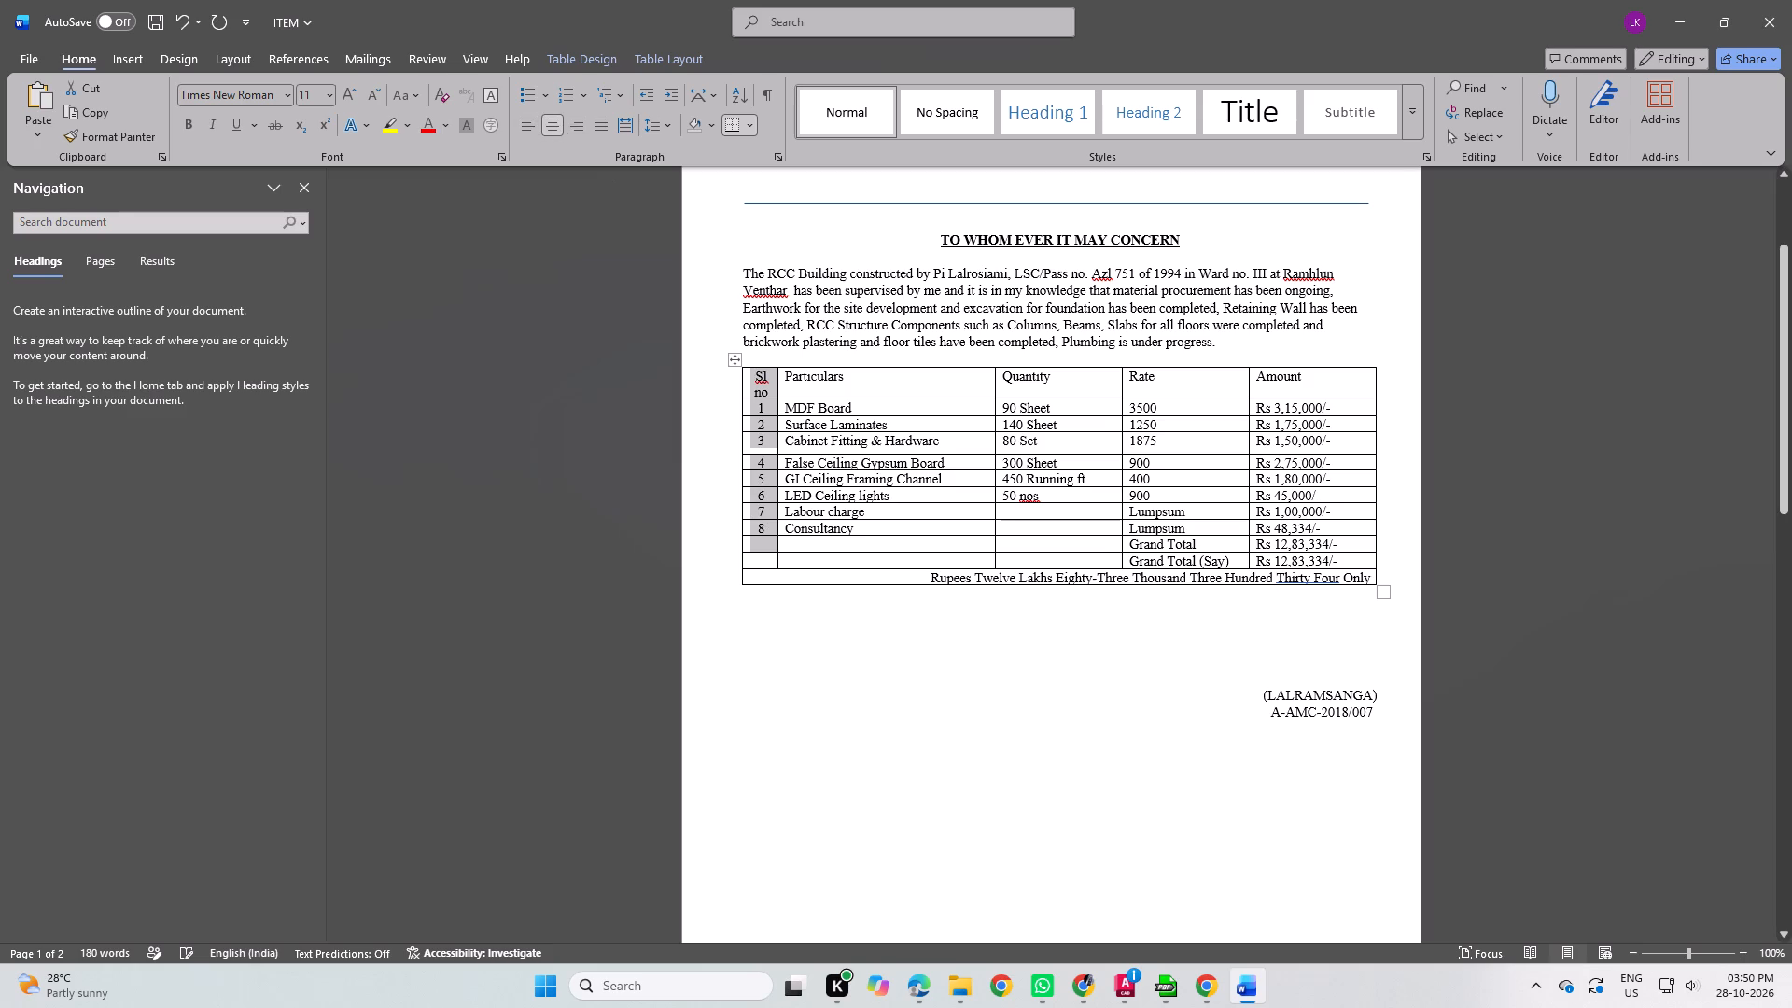
# Centre the contents of the Quantity and Rate columns in the items table.
pyautogui.moveTo(1076, 386); pyautogui.dragTo(1041, 473)
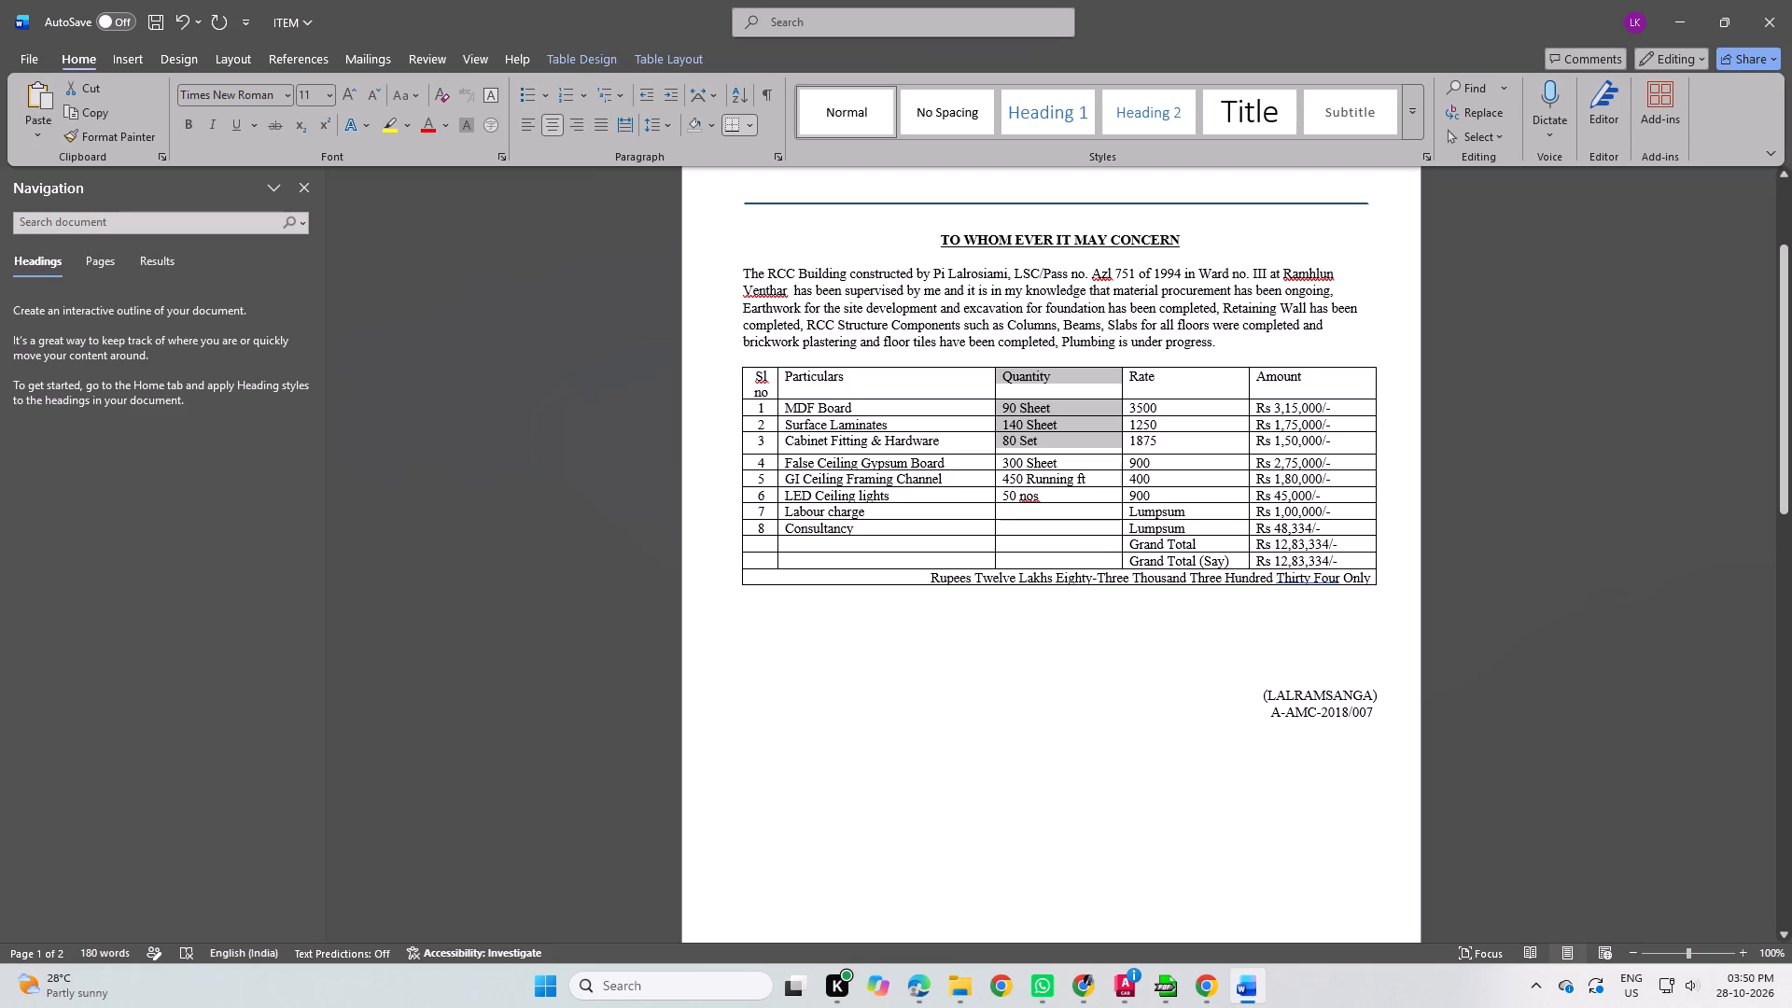
pyautogui.moveTo(1041, 473); pyautogui.dragTo(1050, 539)
pyautogui.click(560, 122)
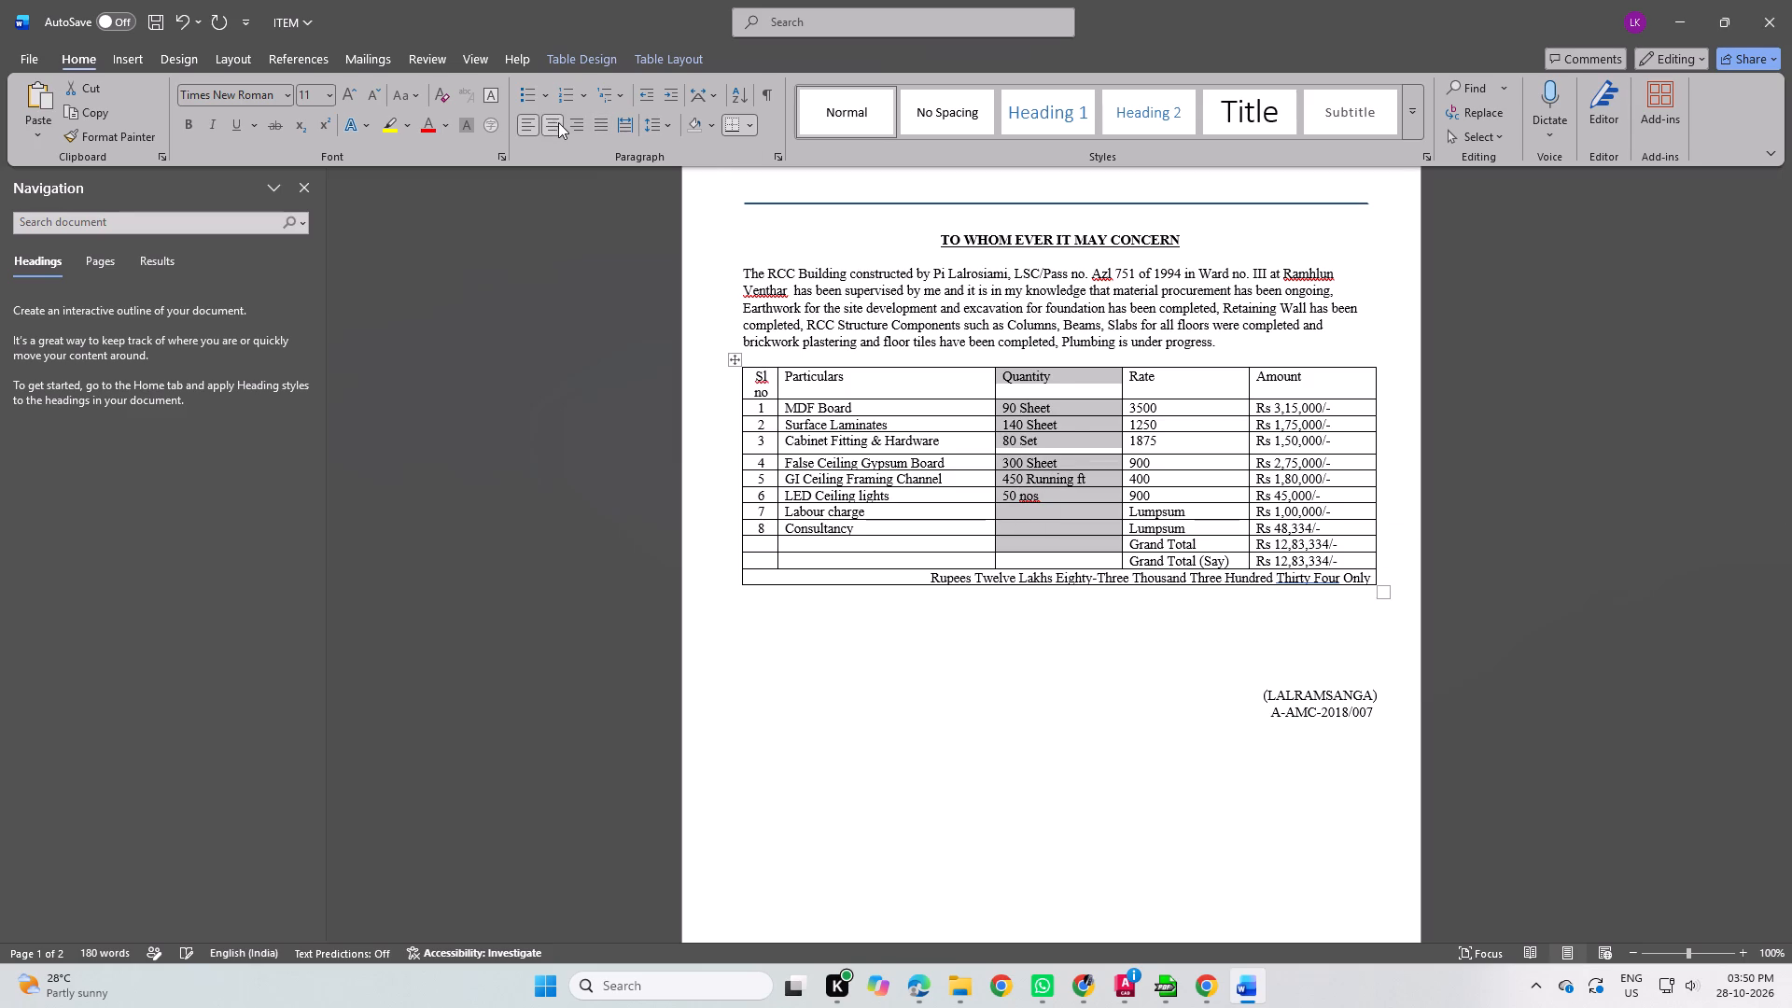
pyautogui.moveTo(1198, 385); pyautogui.dragTo(1159, 549)
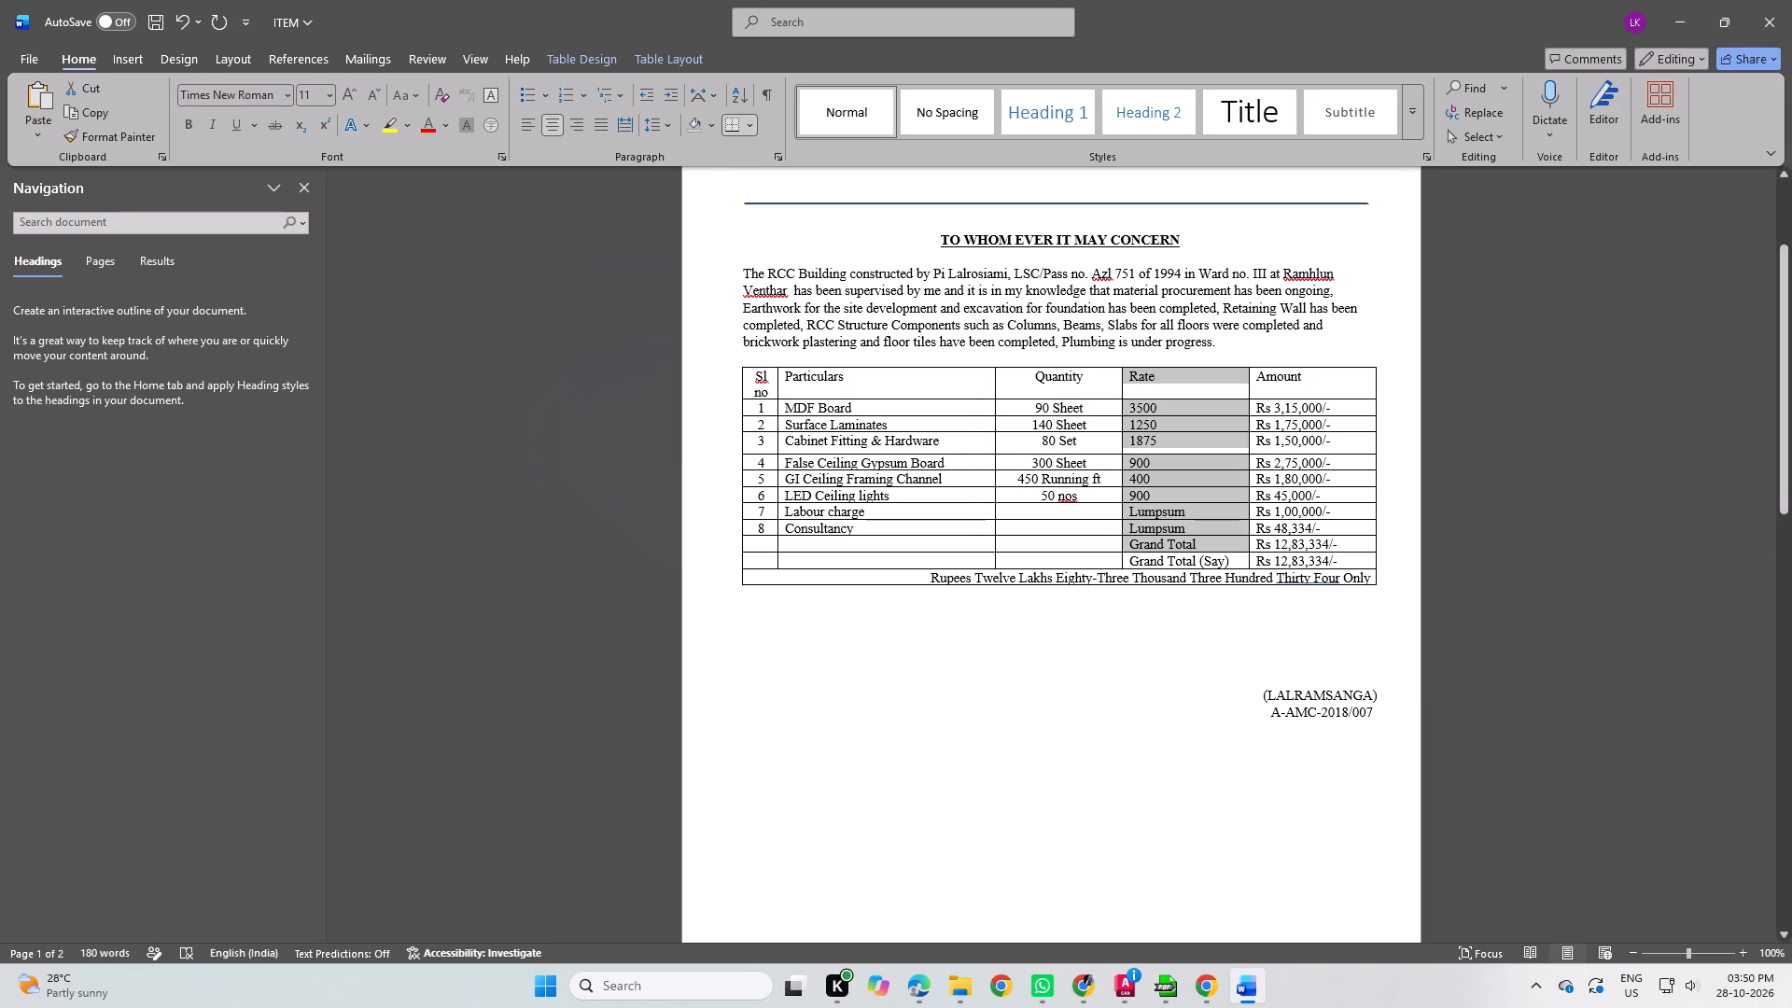
pyautogui.moveTo(1159, 549); pyautogui.dragTo(1160, 551)
pyautogui.click(555, 121)
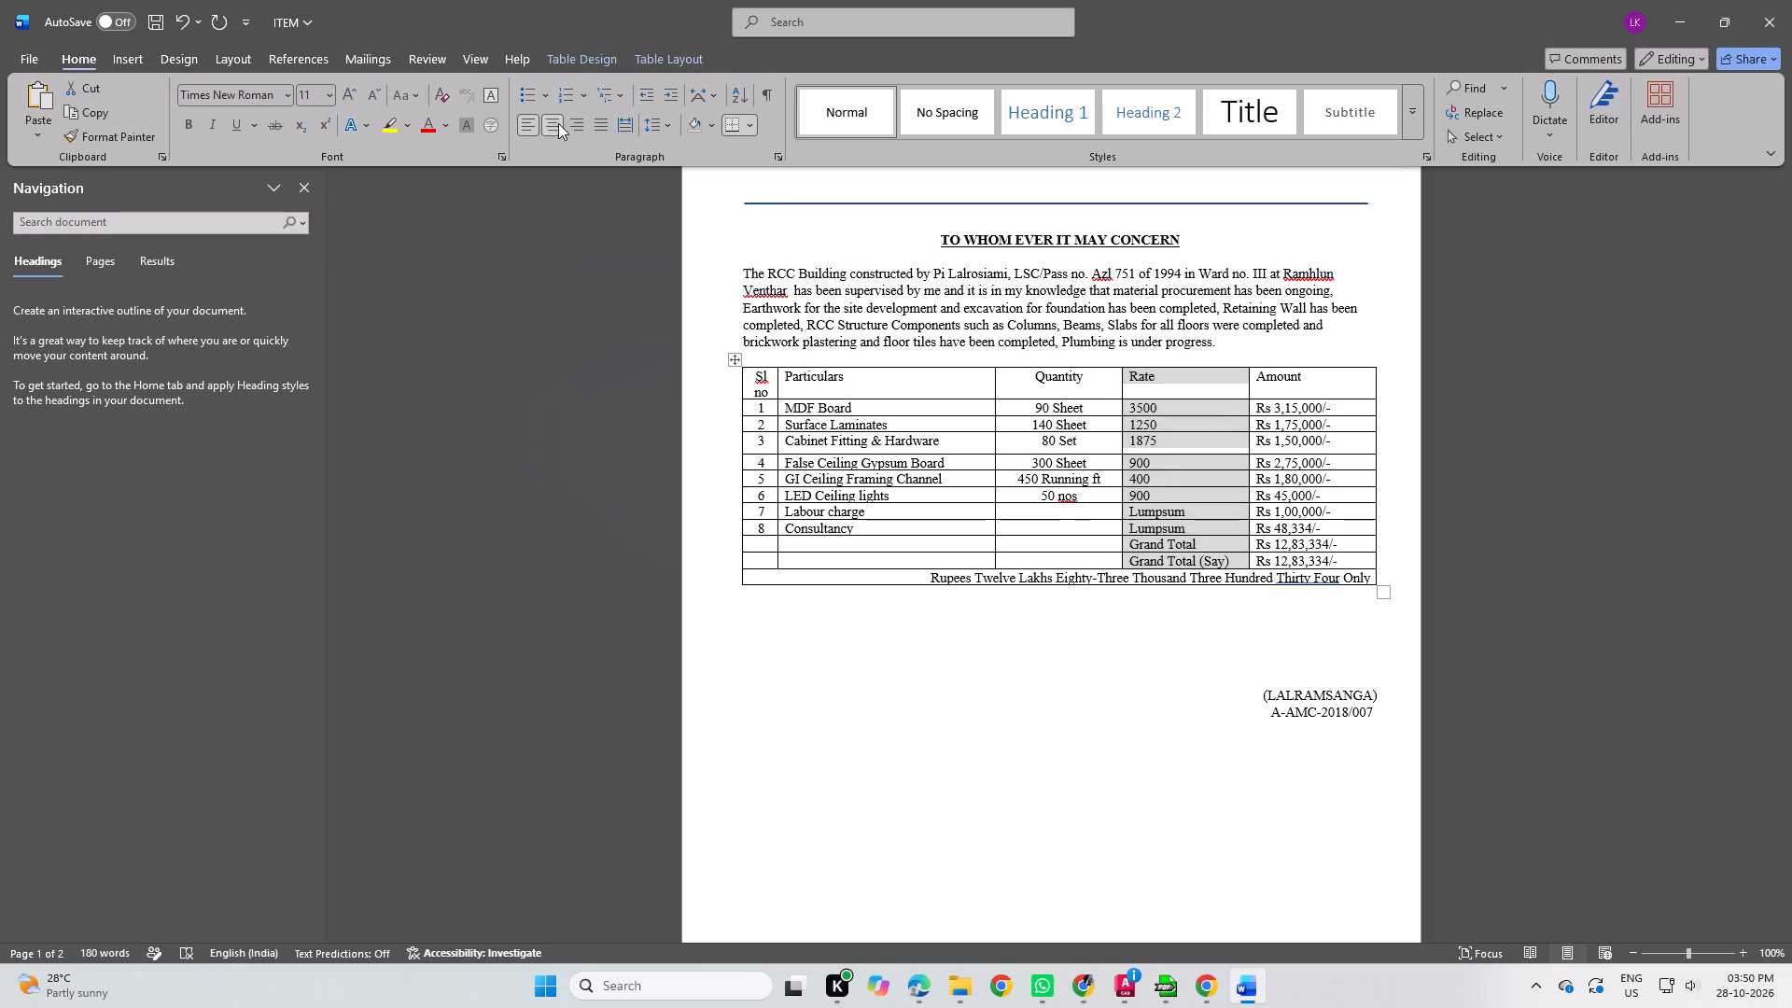
pyautogui.click(1215, 511)
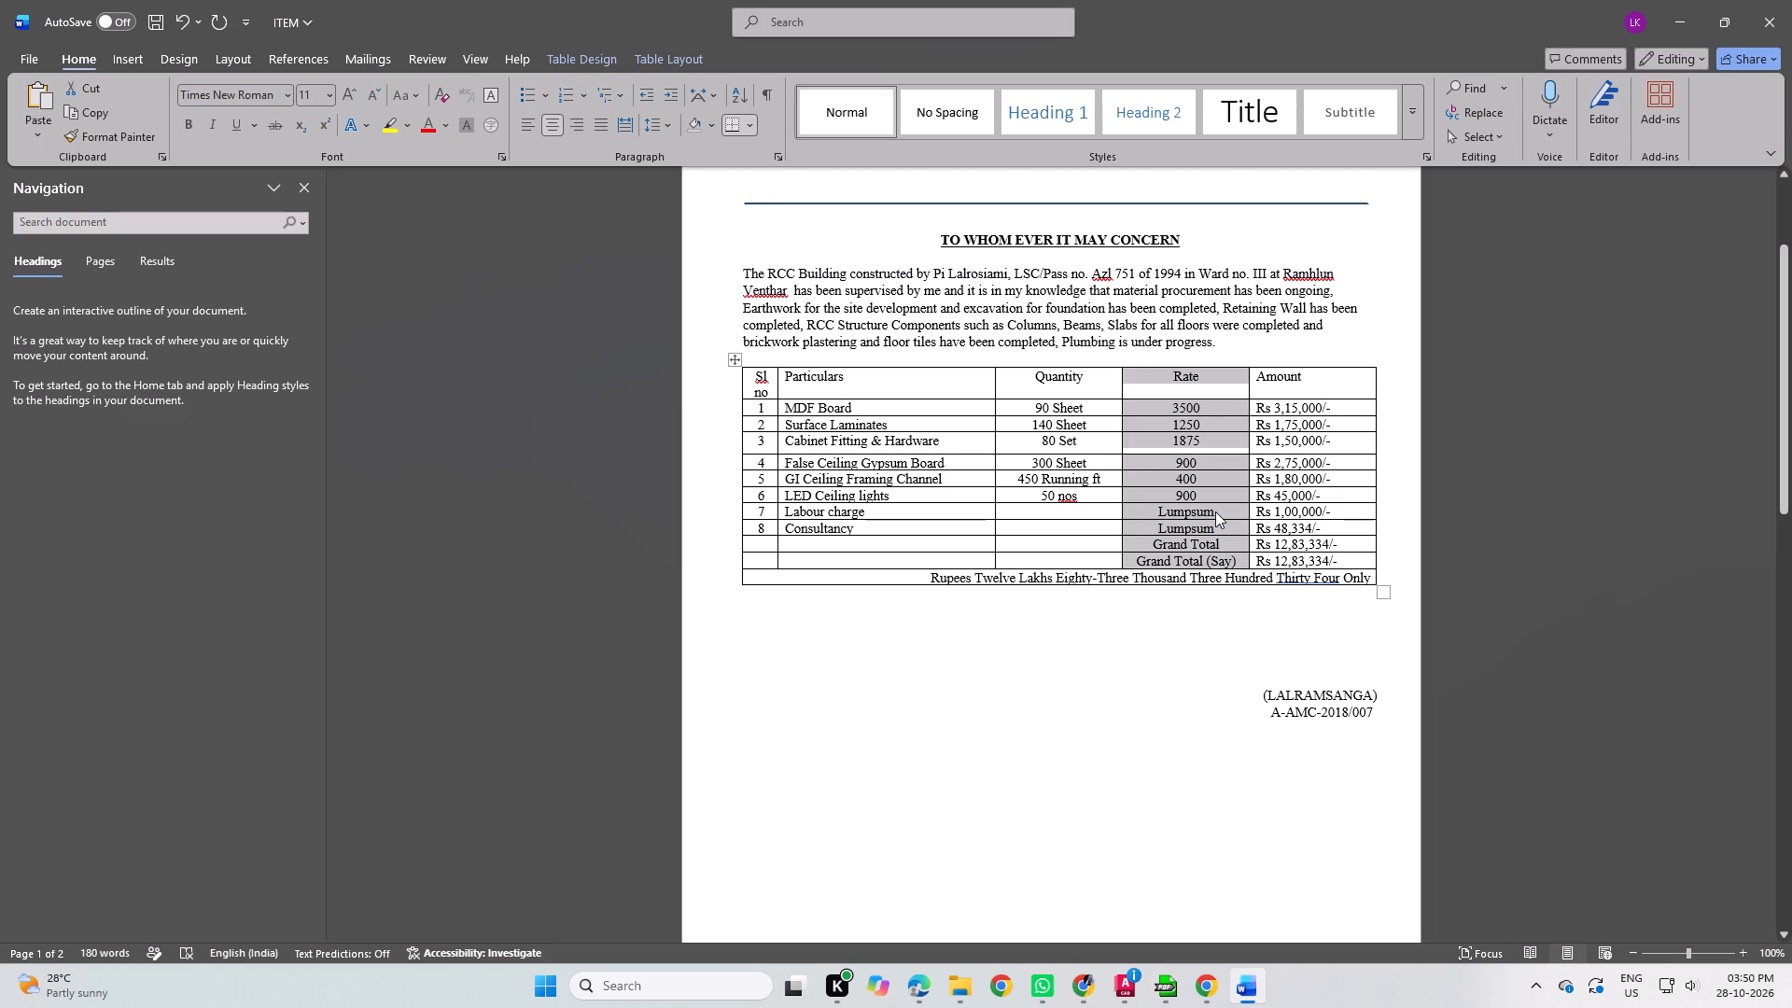
# Left-align the Grand Total and Grand Total (Say) labels in the Rate column.
pyautogui.moveTo(1233, 540); pyautogui.dragTo(1230, 549)
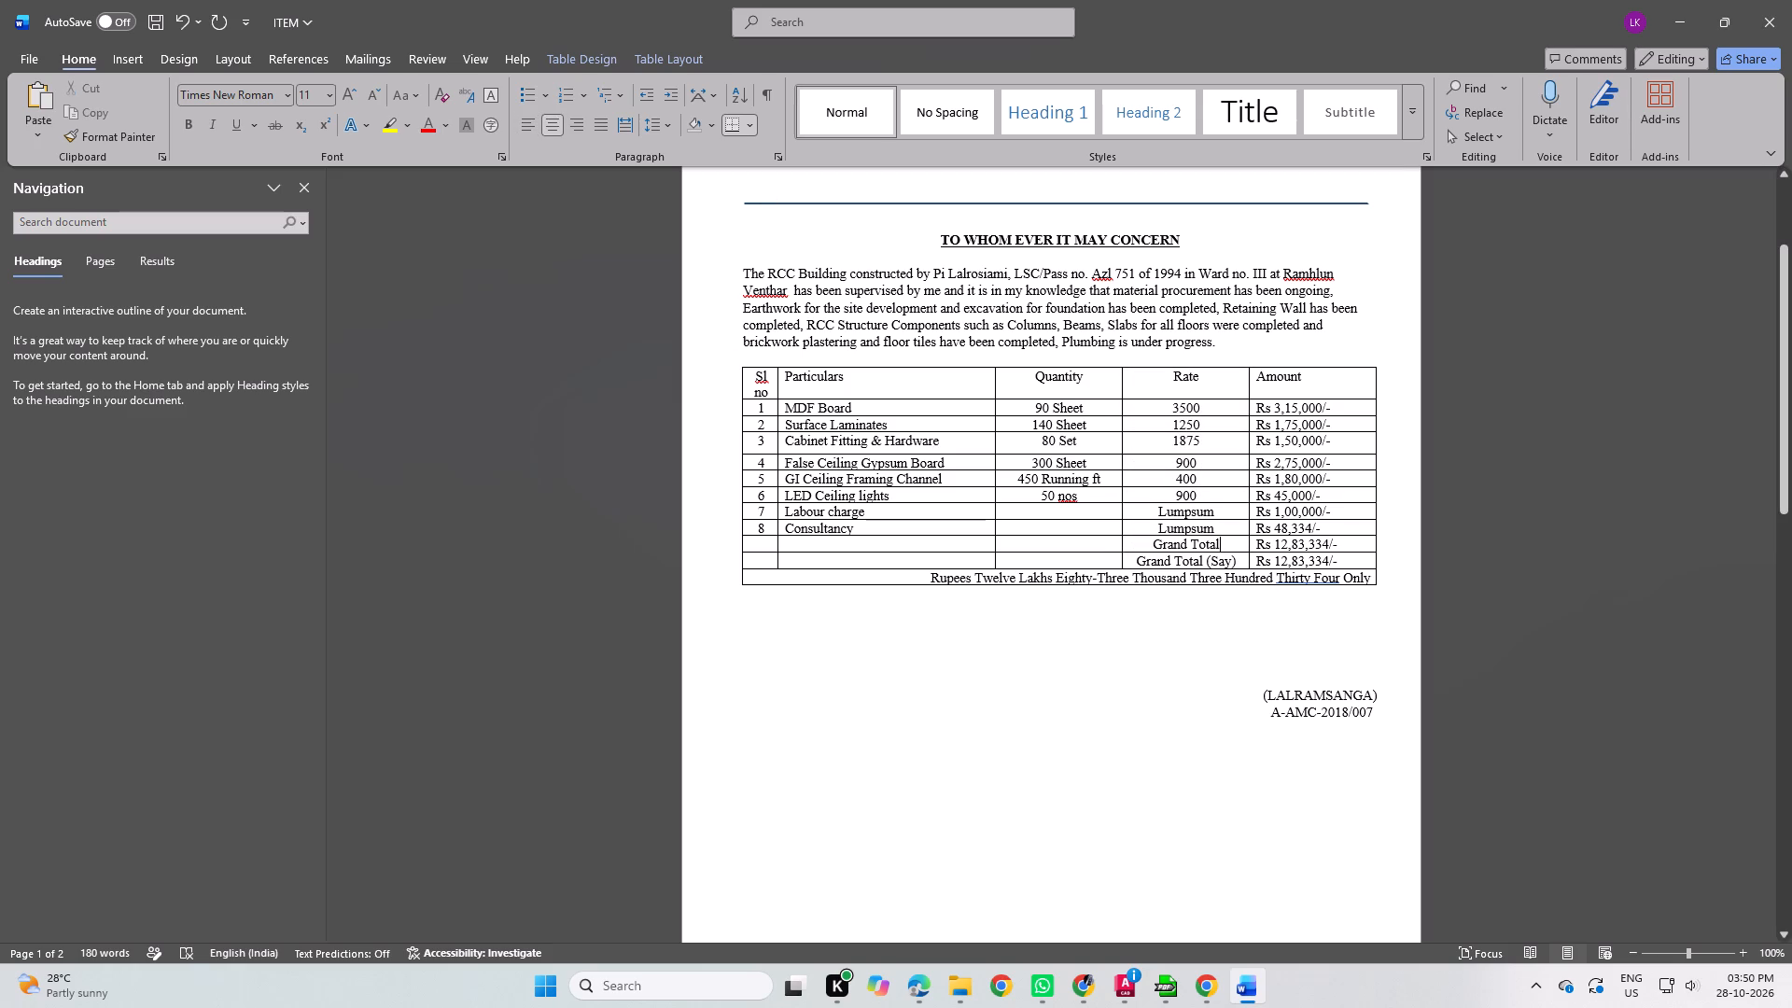
pyautogui.moveTo(1230, 549); pyautogui.dragTo(1221, 554)
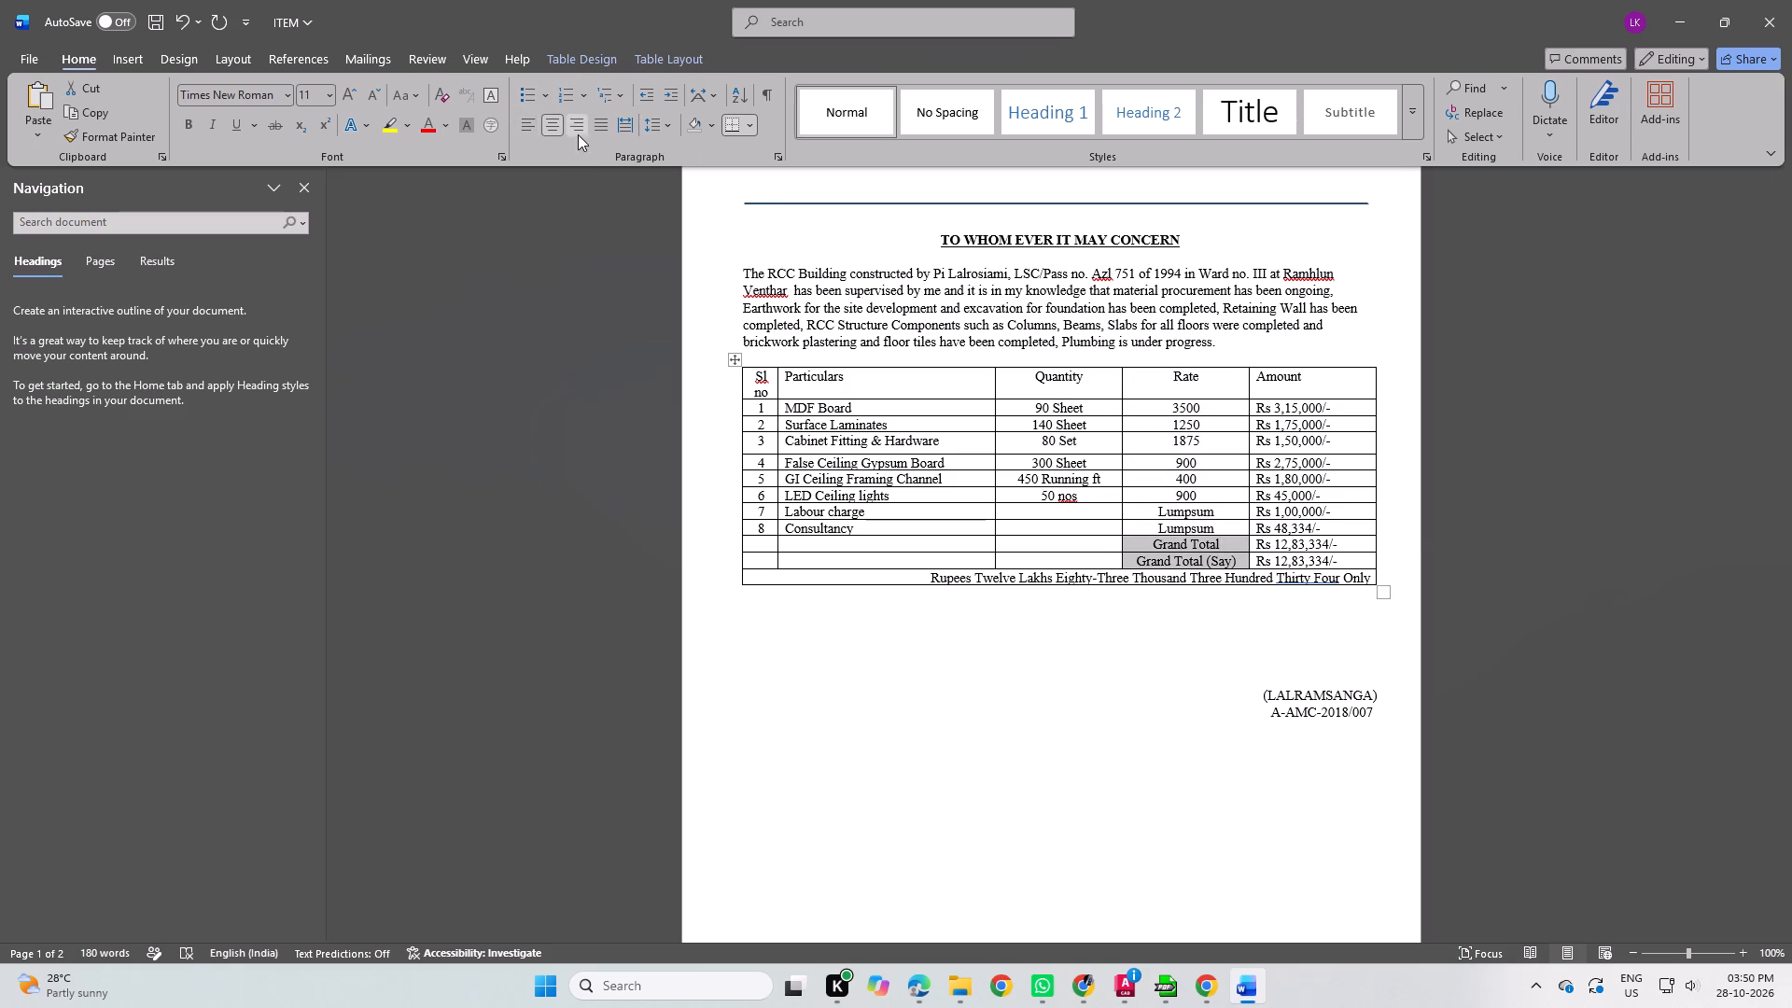
pyautogui.click(528, 127)
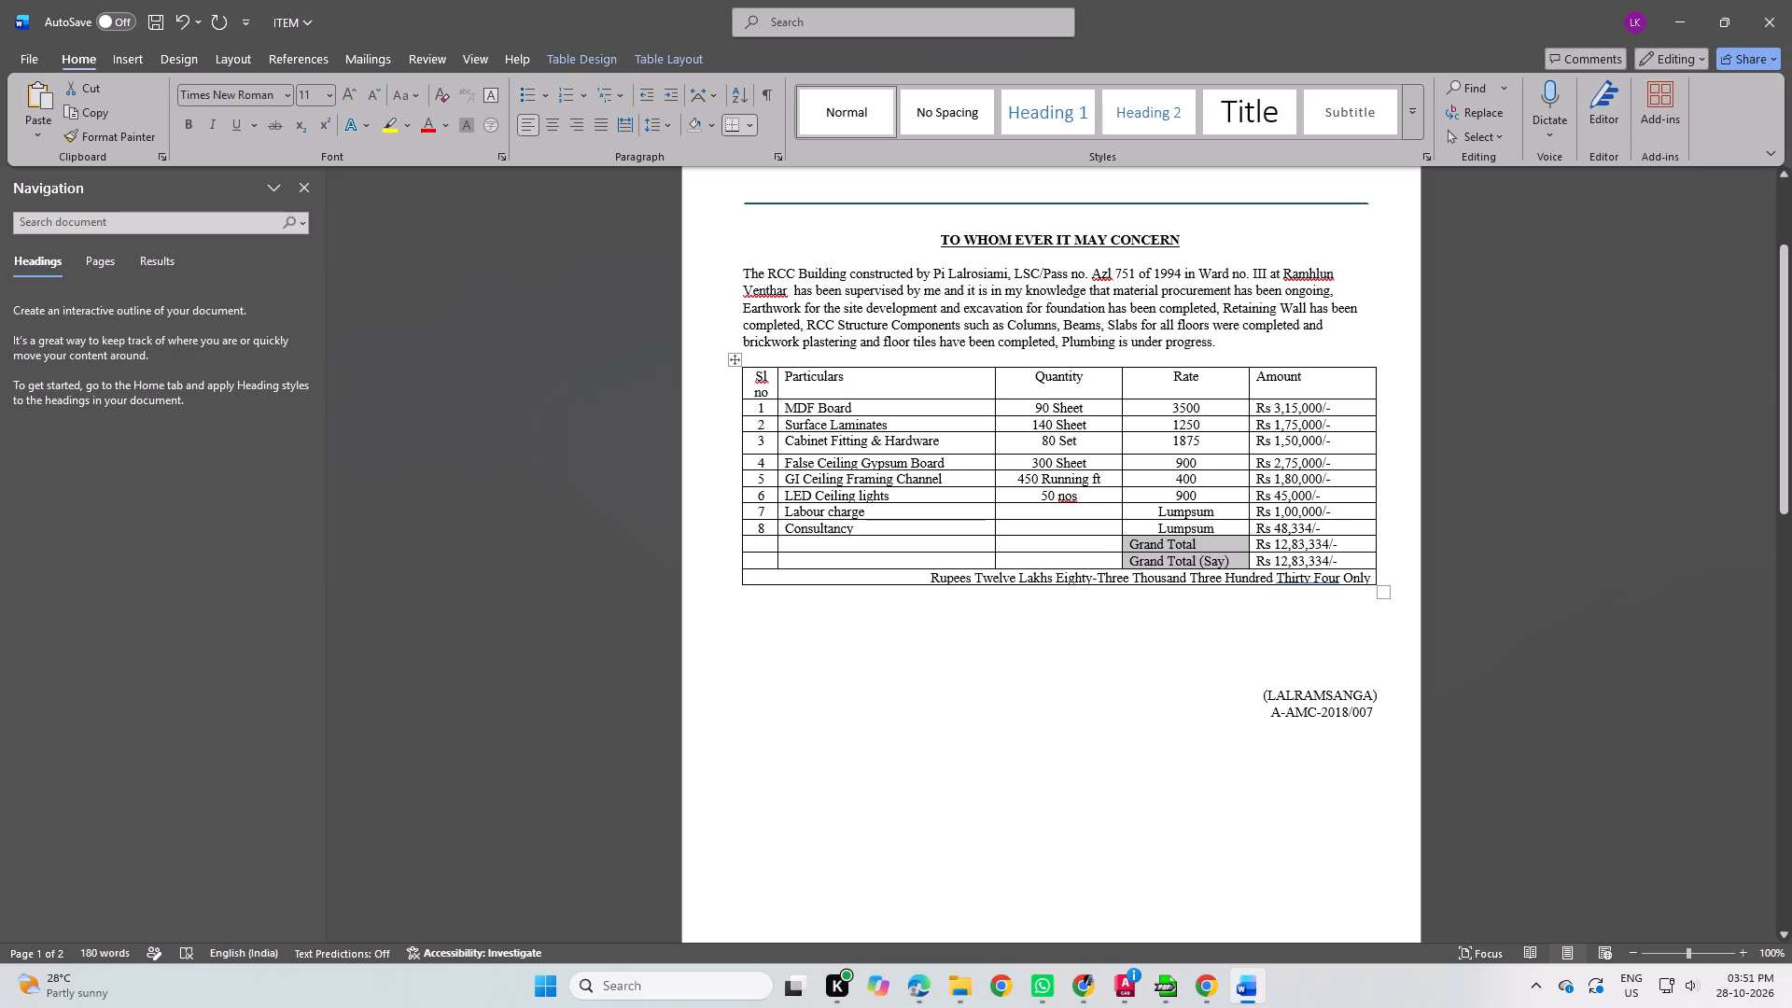
# Centre the Amount column from its heading down to the Grand Total (Say) figure.
pyautogui.moveTo(1314, 379); pyautogui.dragTo(1323, 539)
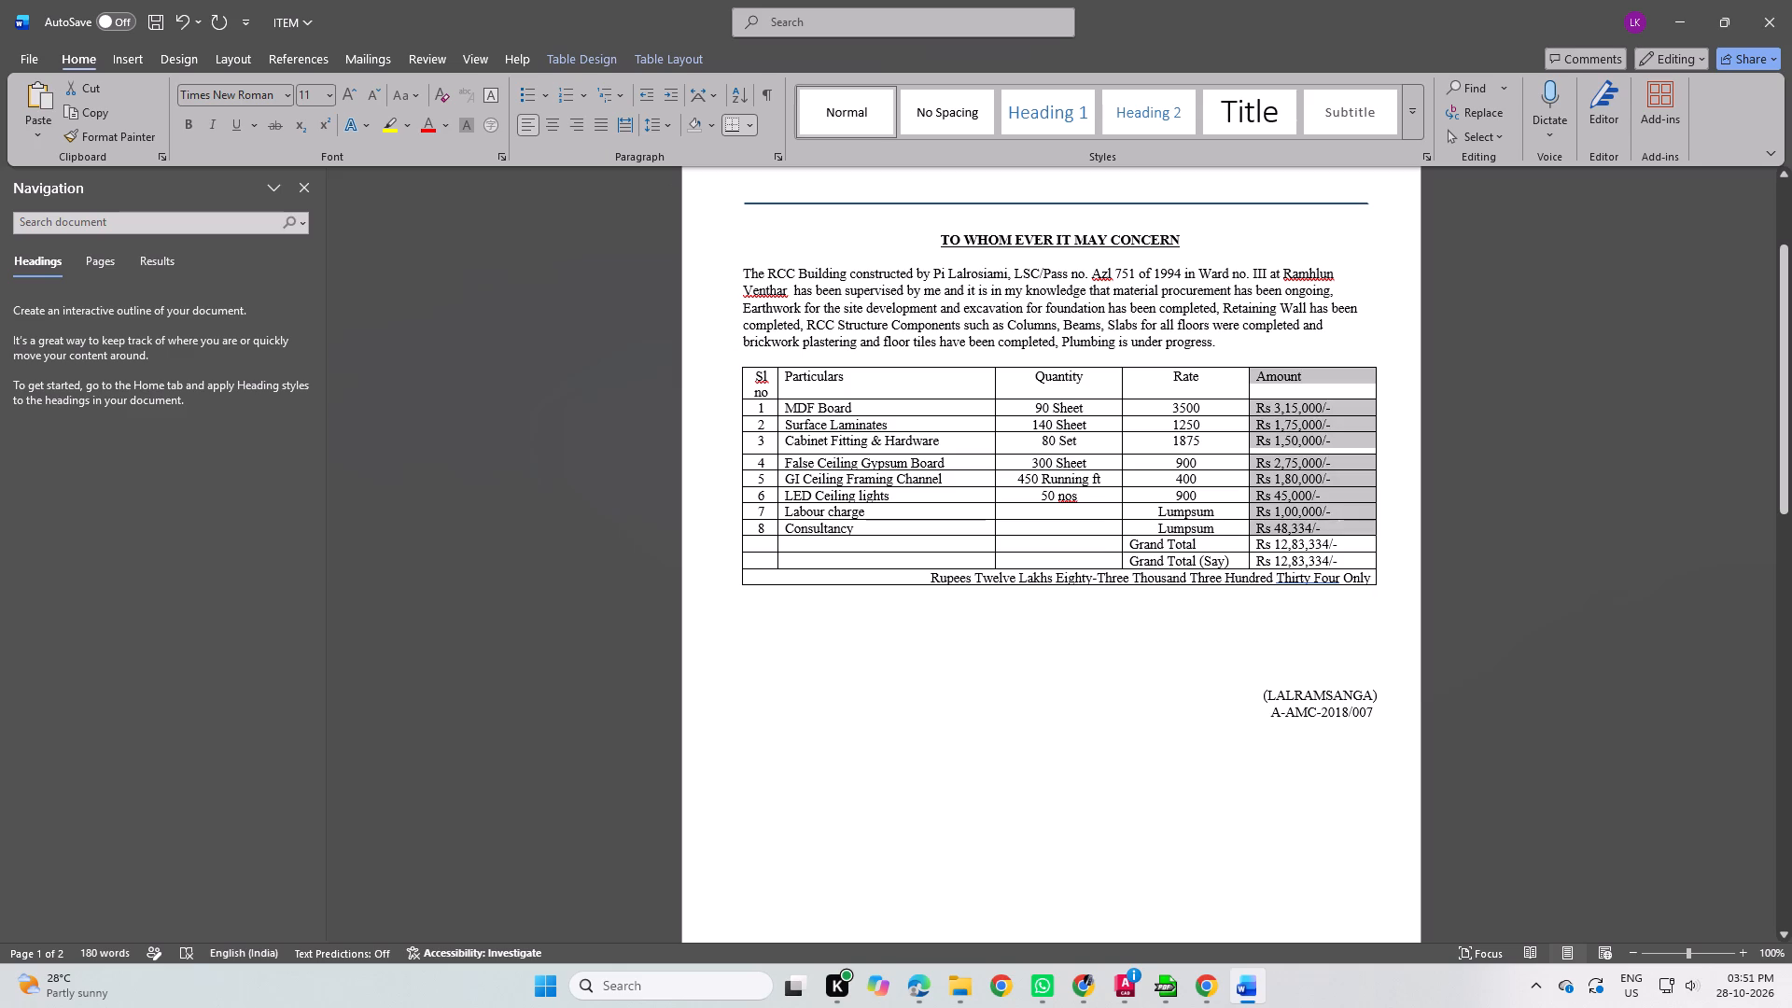
pyautogui.moveTo(1323, 539); pyautogui.dragTo(1331, 558)
pyautogui.click(561, 124)
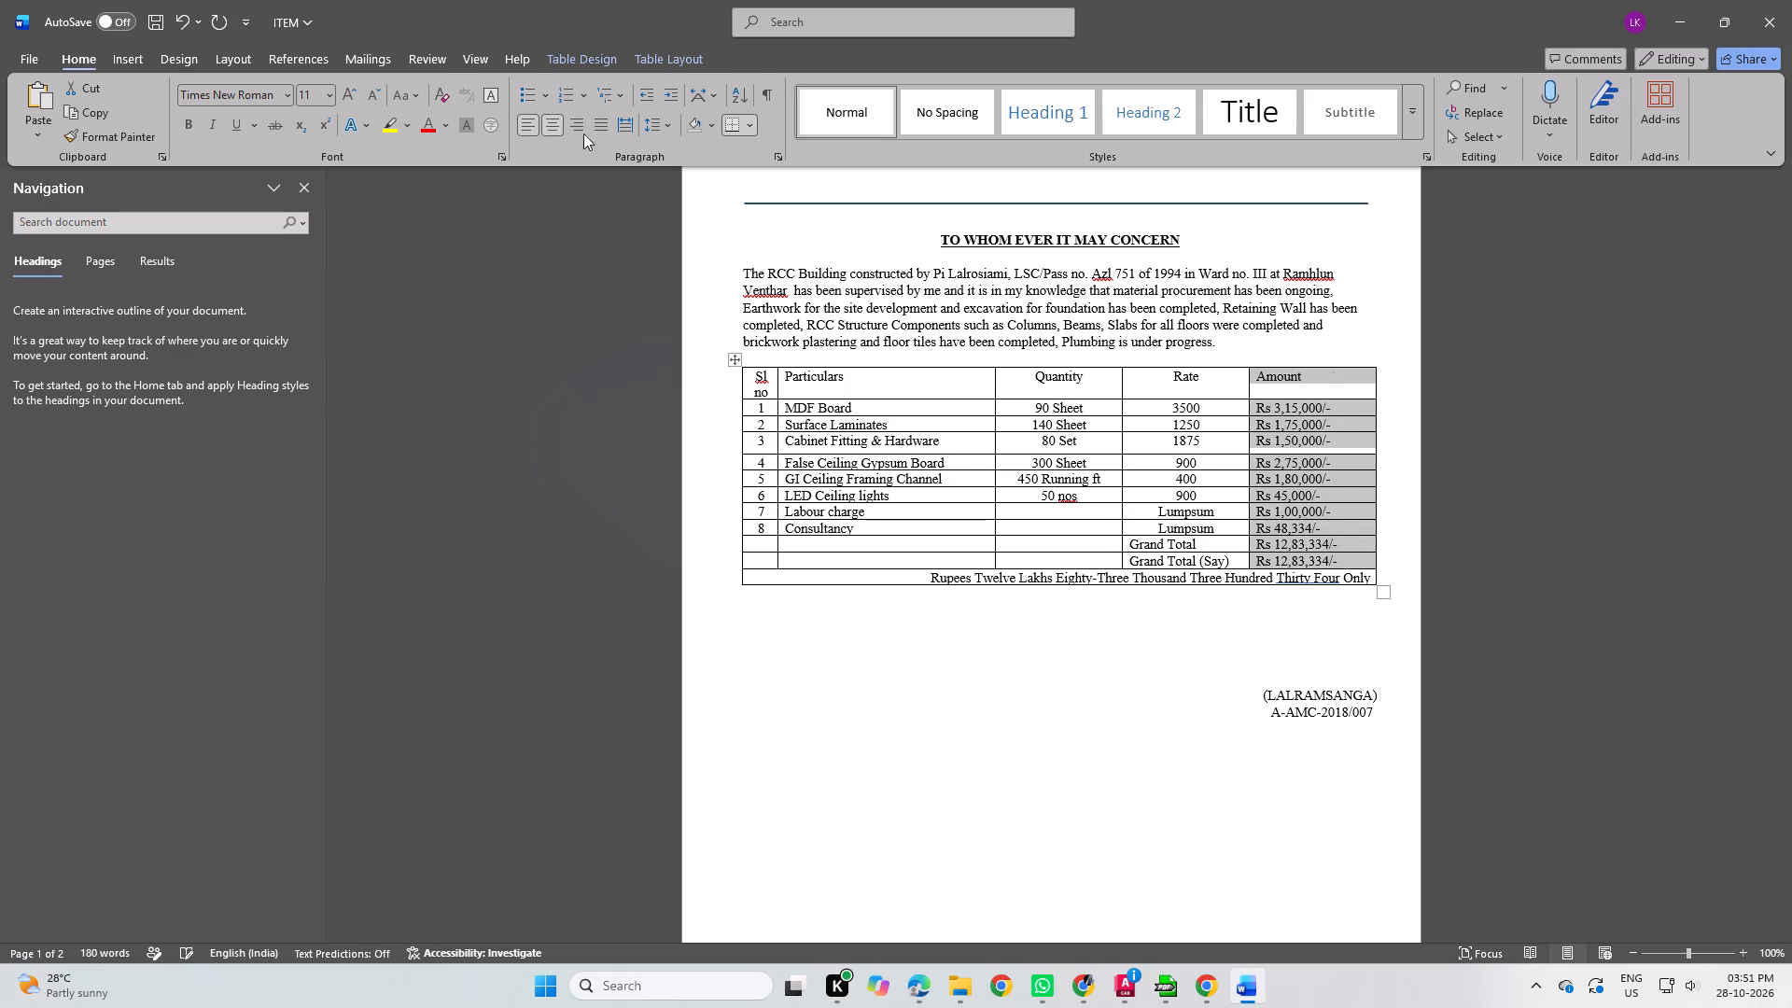
pyautogui.click(1573, 658)
# Apply the suggested hyphenated spelling Thirty-Four in the amount-in-words row.
pyautogui.click(1300, 579)
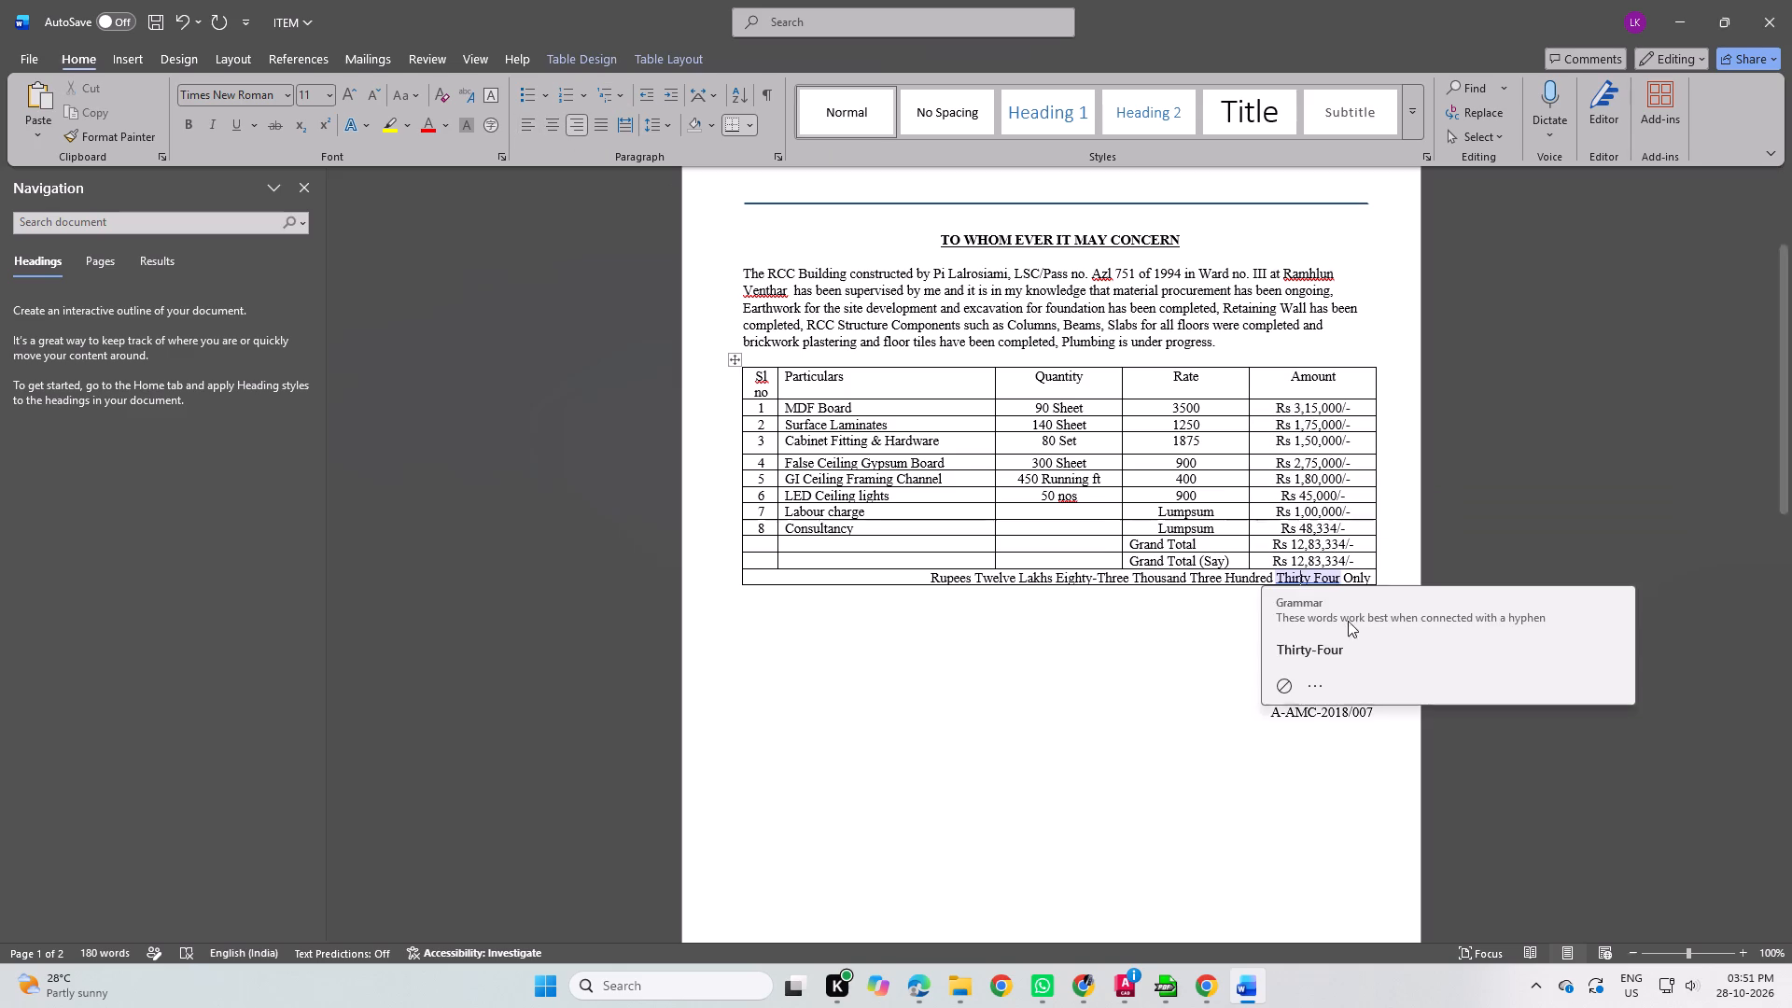
pyautogui.click(1343, 639)
pyautogui.click(1547, 639)
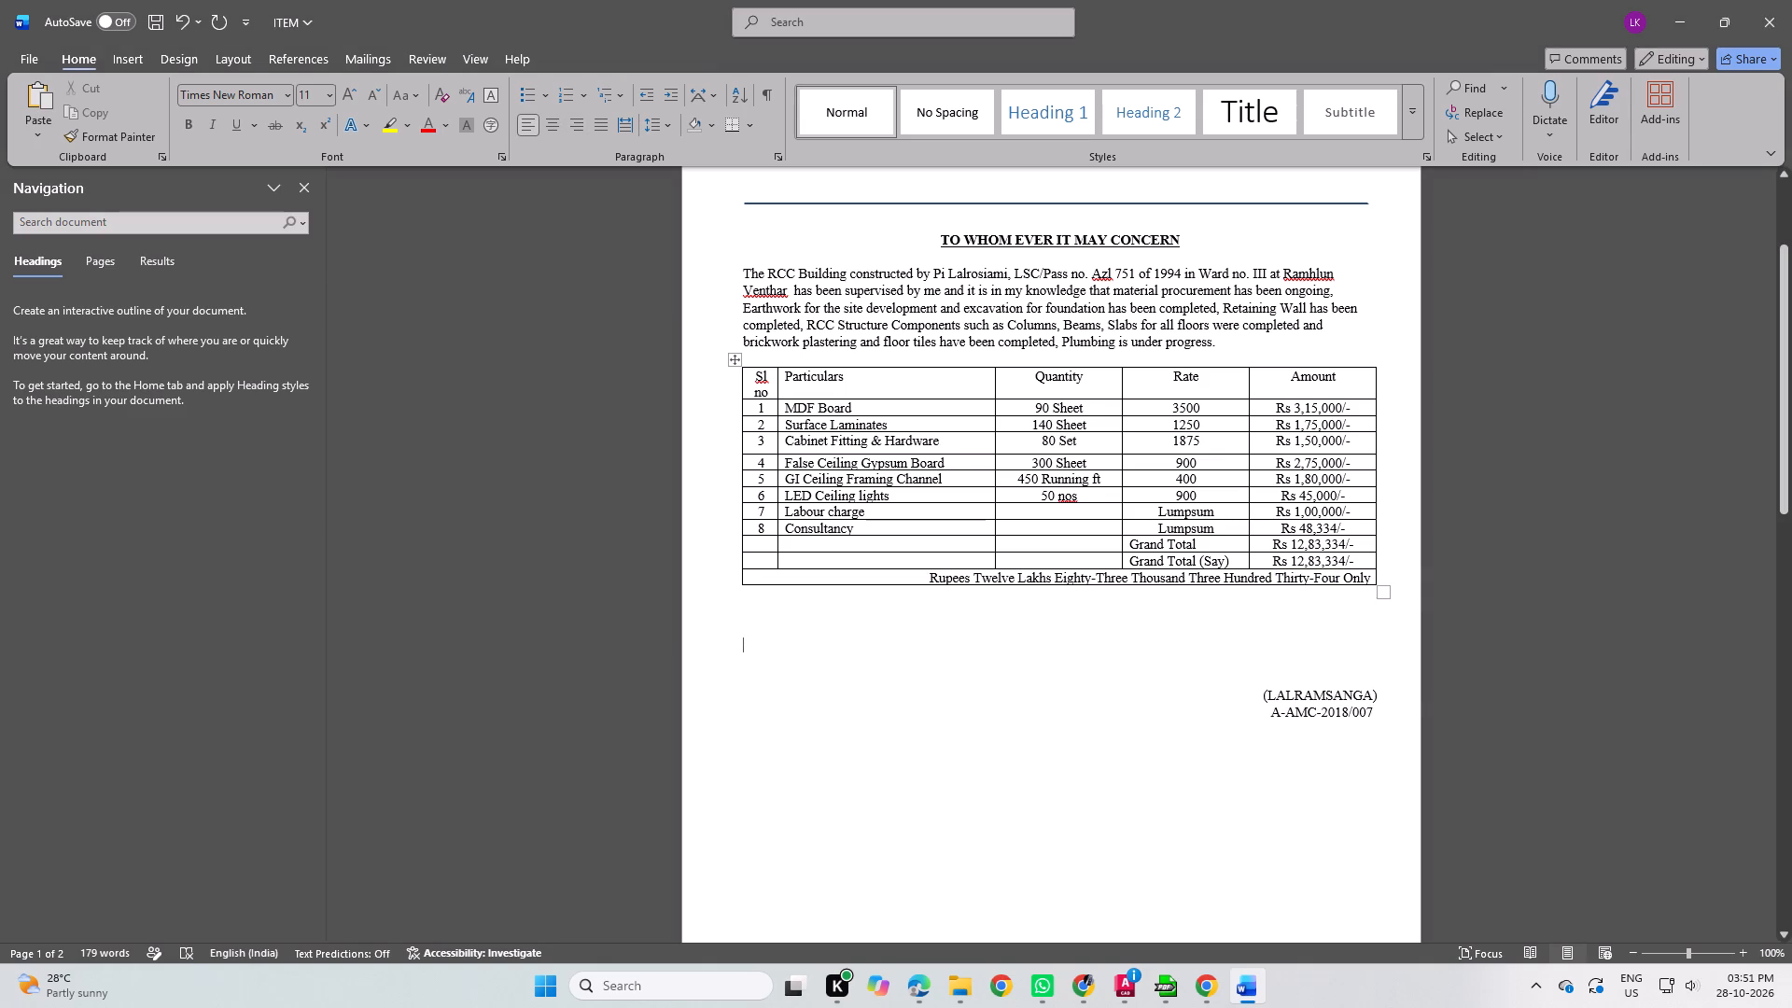
# Reduce the height of the Cabinet Fitting & Hardware row to match the neighbouring item rows.
pyautogui.moveTo(746, 455); pyautogui.dragTo(754, 448)
# Correct the locality name Venthar to Vengthar in the certificate paragraph.
pyautogui.click(1791, 599)
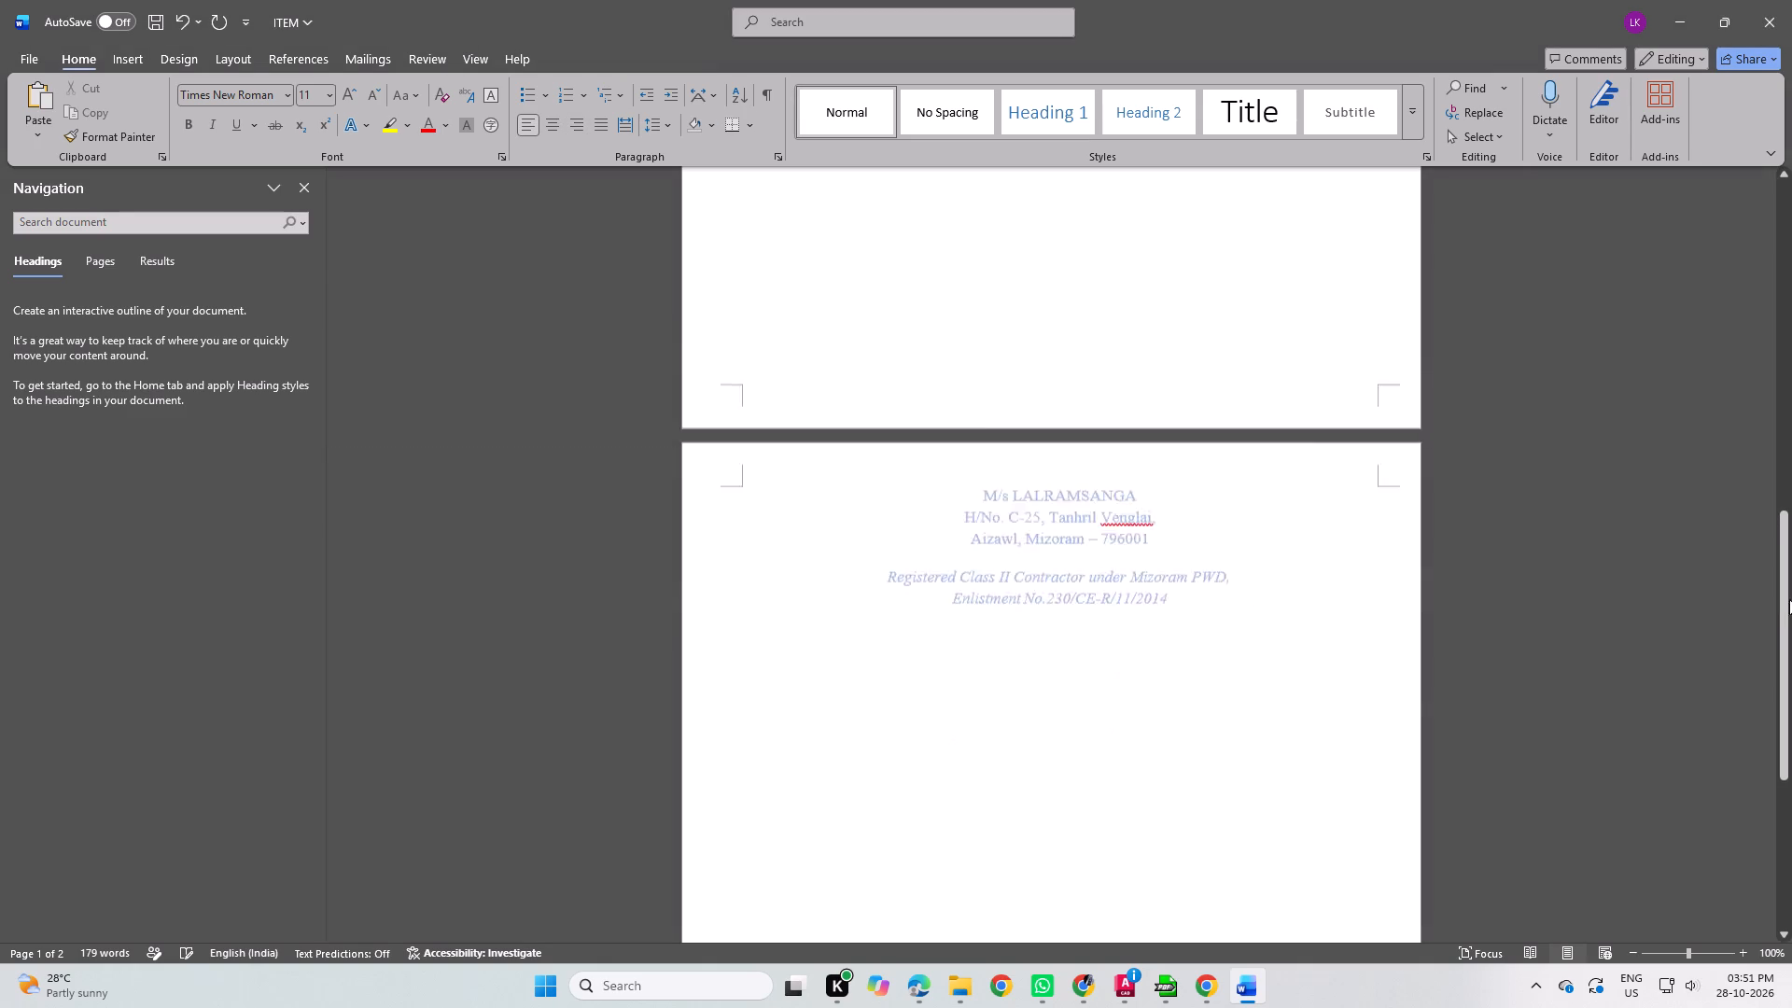
pyautogui.scroll(15, 1260, 585)
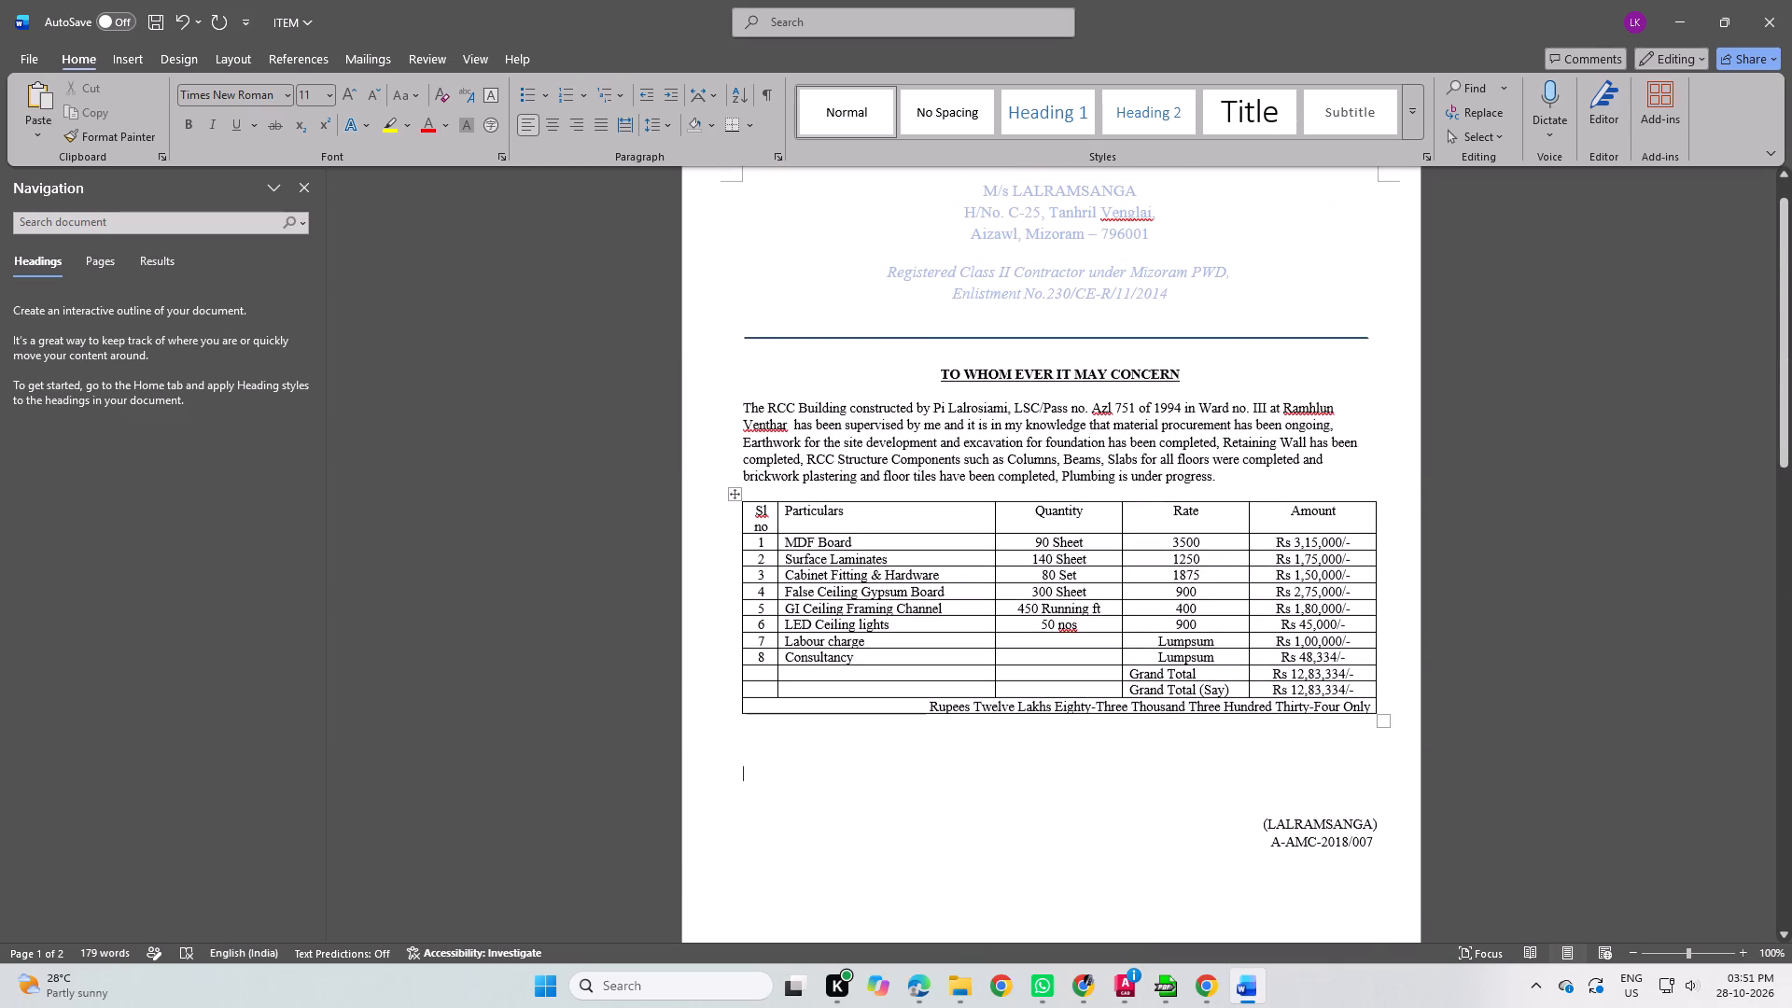
pyautogui.click(777, 425)
pyautogui.click(765, 424)
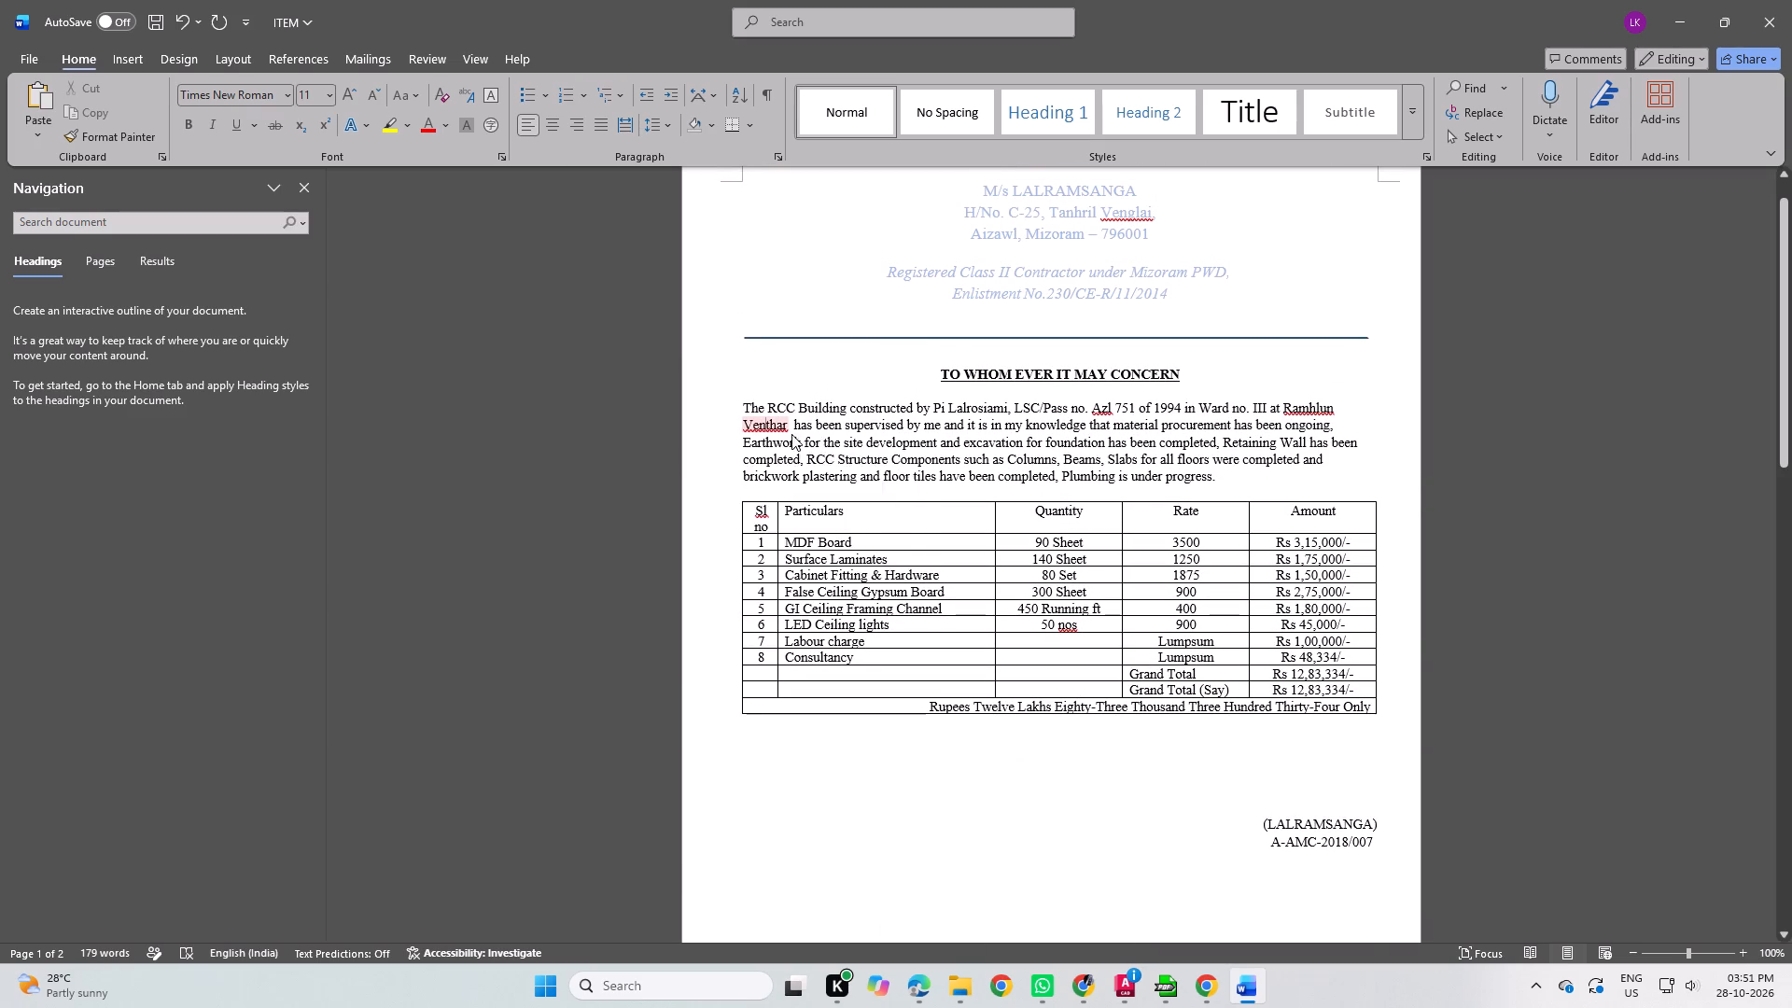
pyautogui.press('g')
# Add the locality words Ramhlun and Vengthar in the certificate paragraph to the spelling dictionary.
pyautogui.click(1791, 620)
pyautogui.scroll(15, 1139, 538)
pyautogui.click(1307, 452)
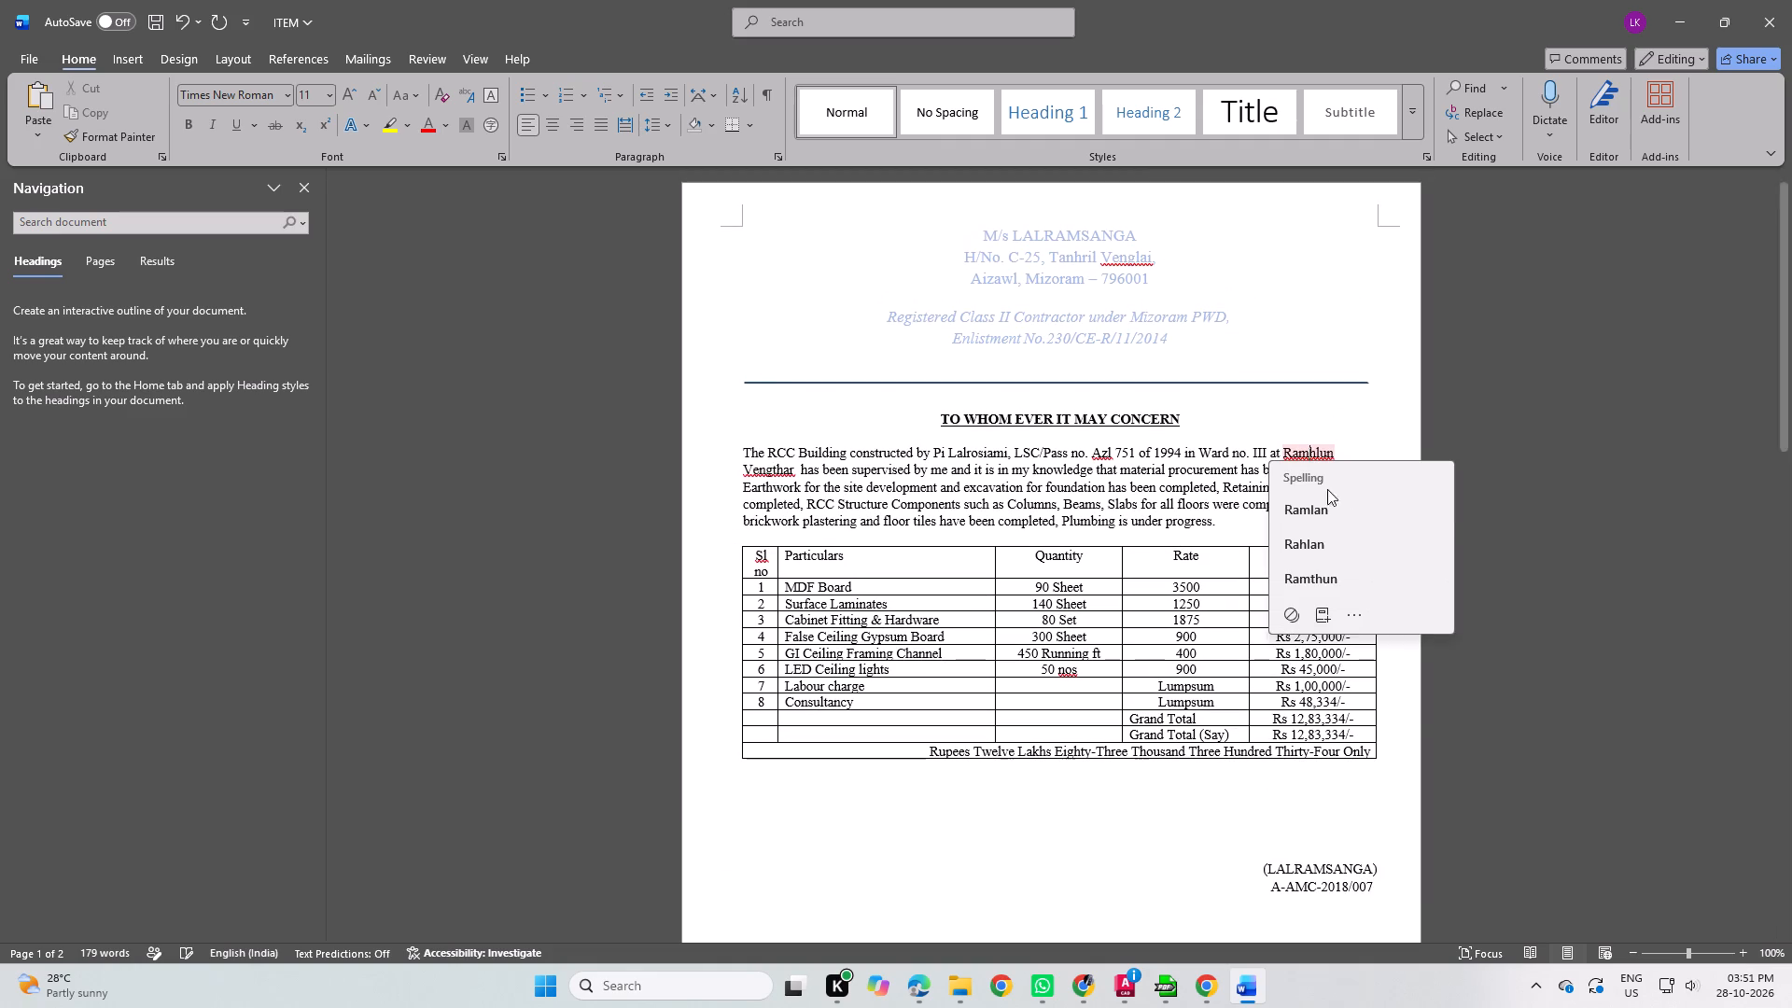
pyautogui.click(1322, 619)
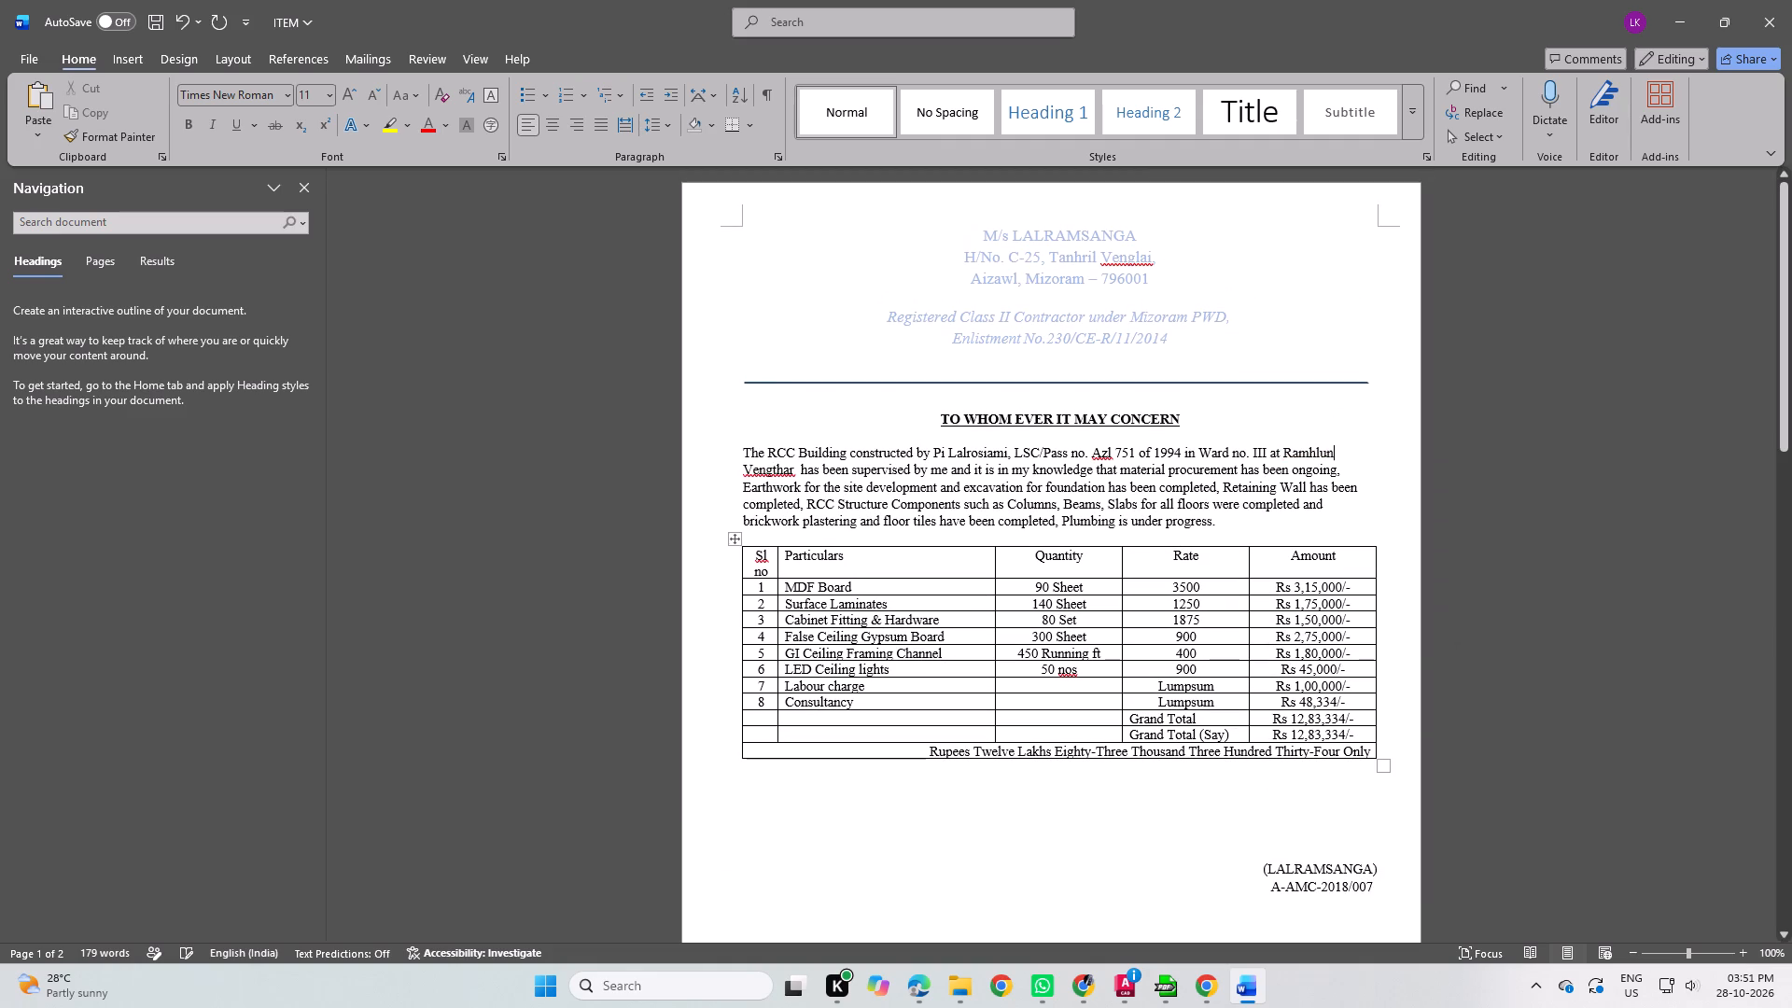
pyautogui.click(775, 467)
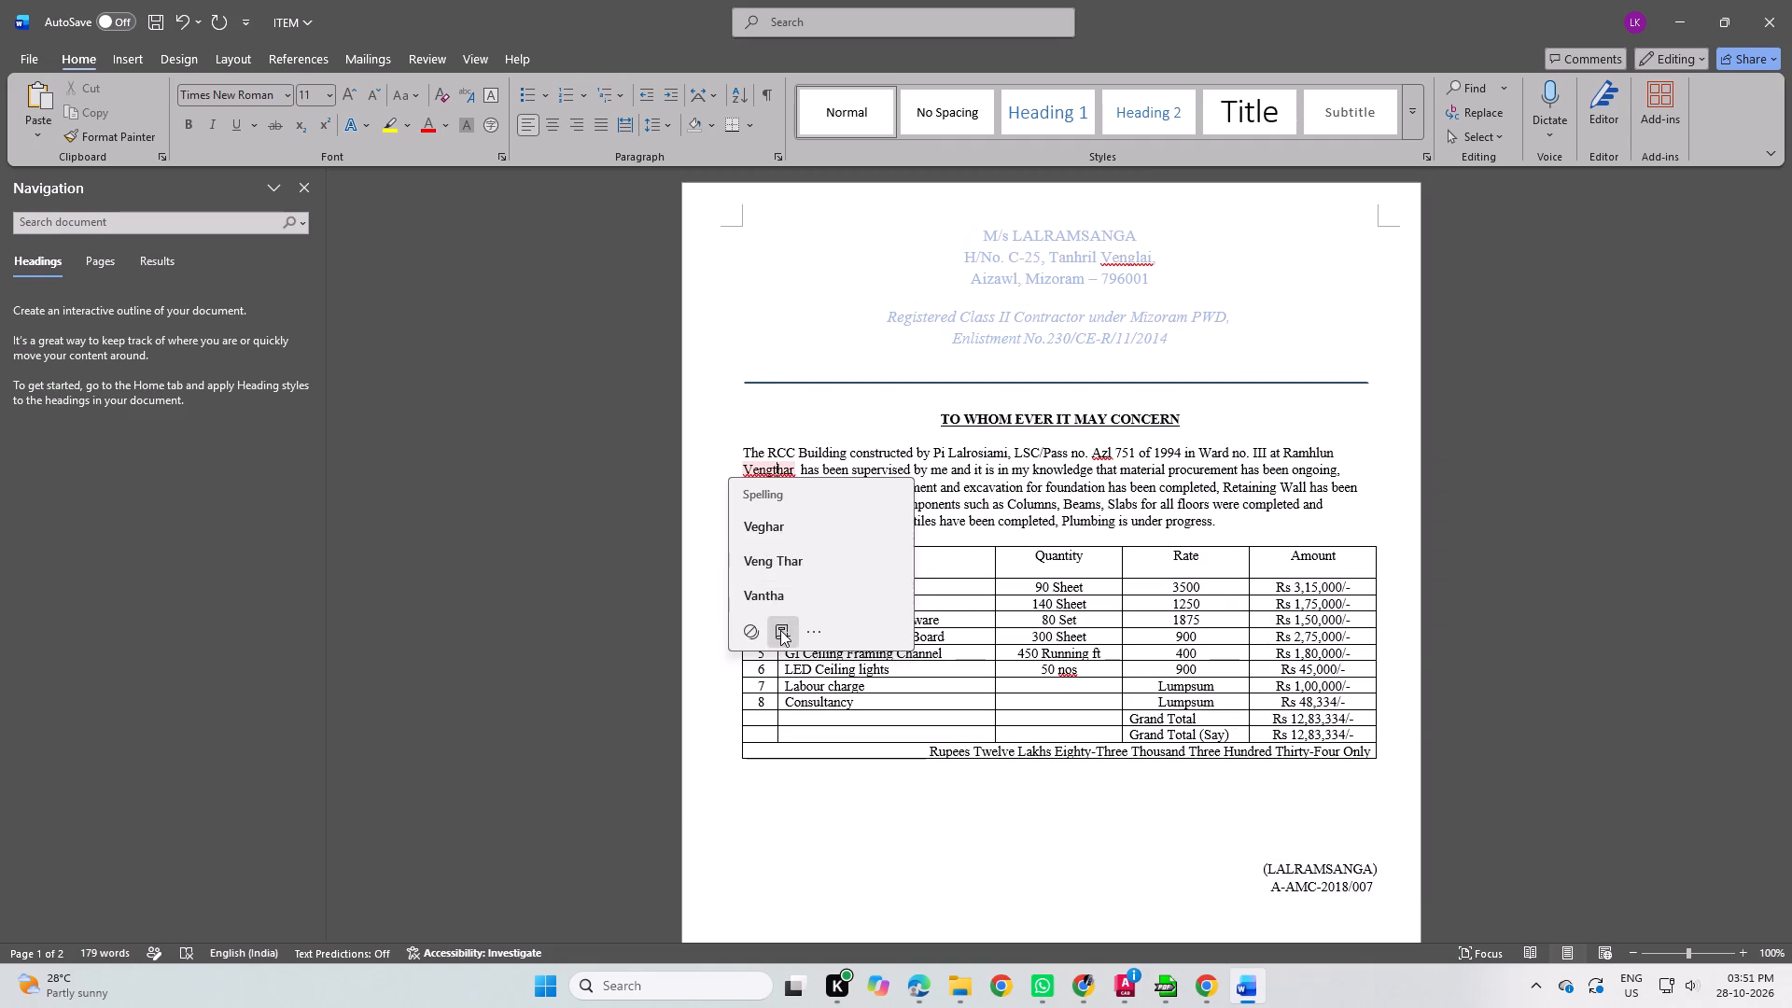
pyautogui.click(780, 630)
pyautogui.click(1585, 609)
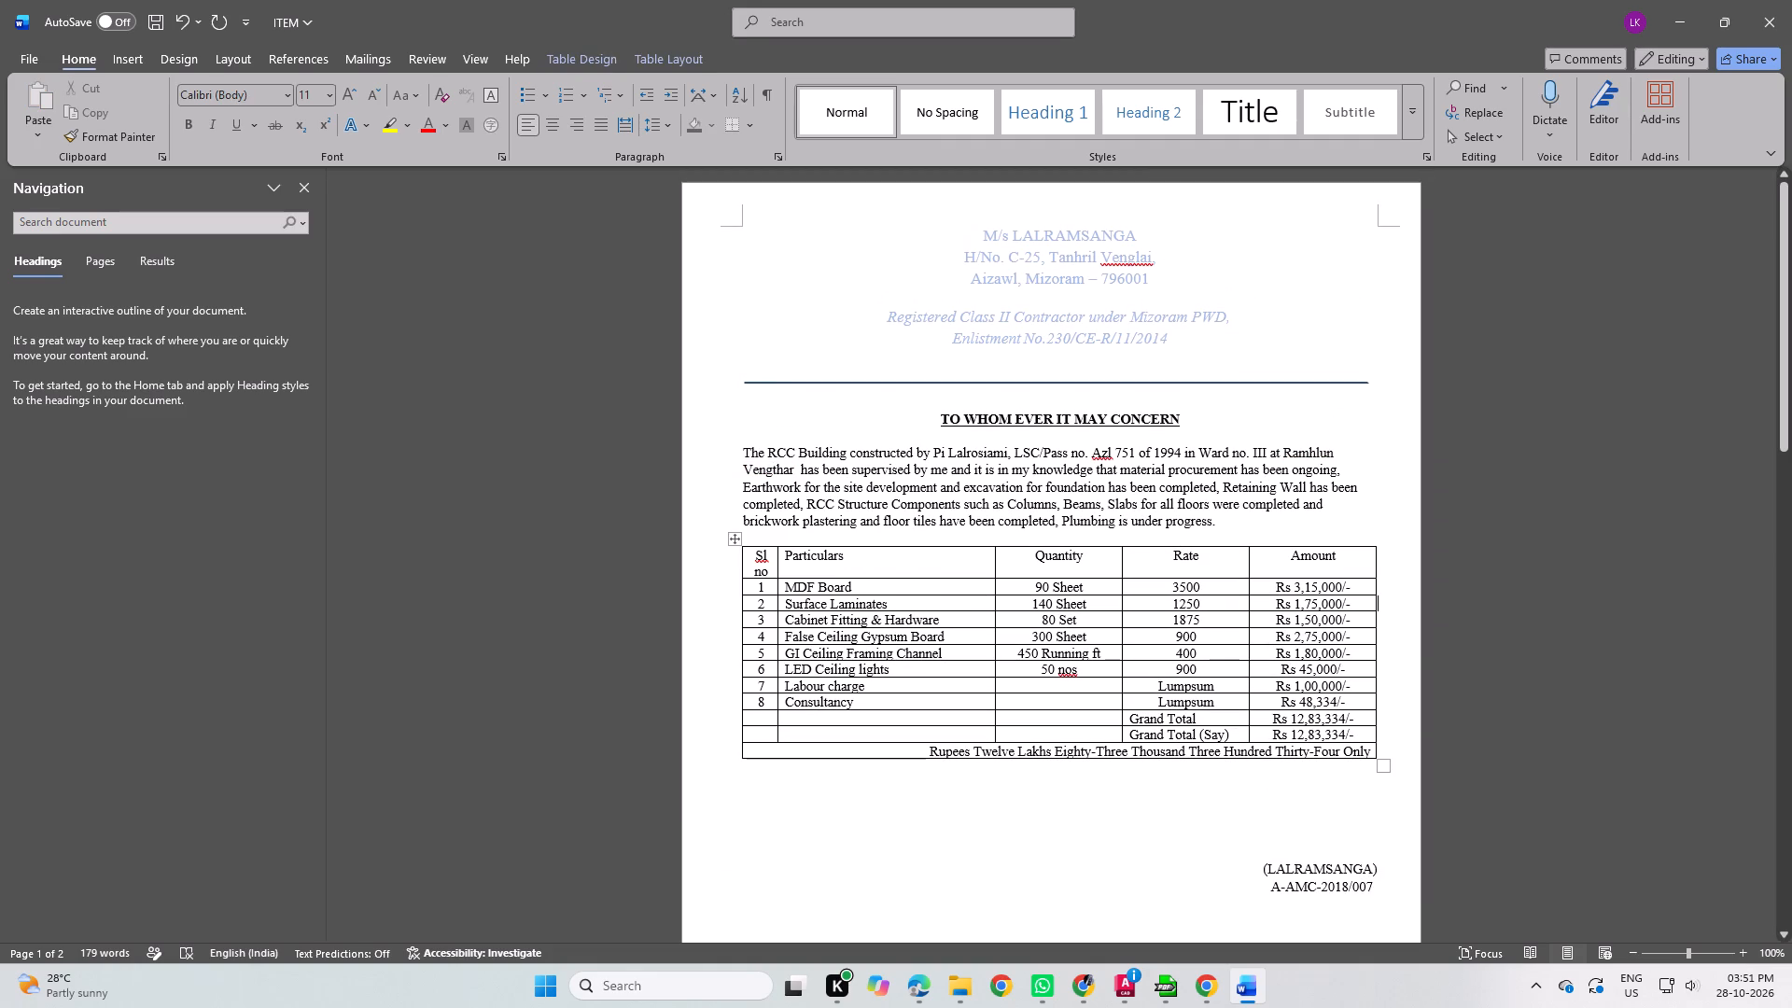
# Add the unit nos in the LED Ceiling lights quantity to the spelling dictionary.
pyautogui.scroll(-1, 1253, 546)
pyautogui.click(1064, 614)
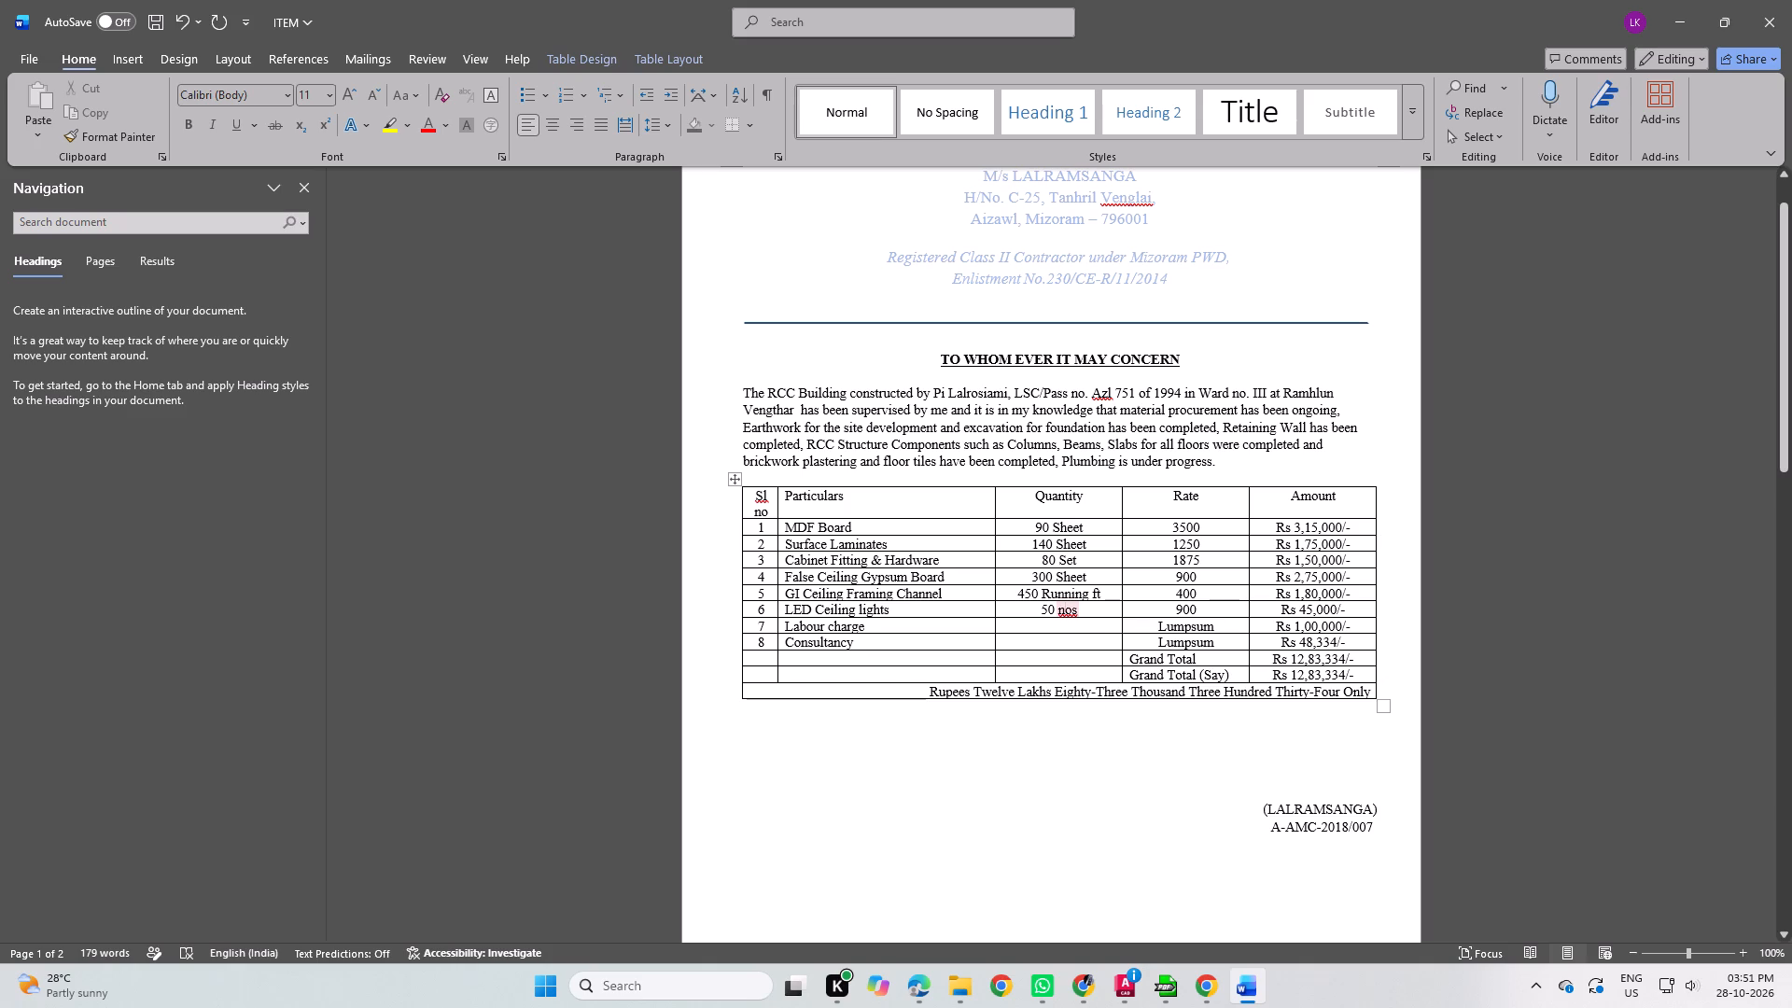
pyautogui.click(1096, 769)
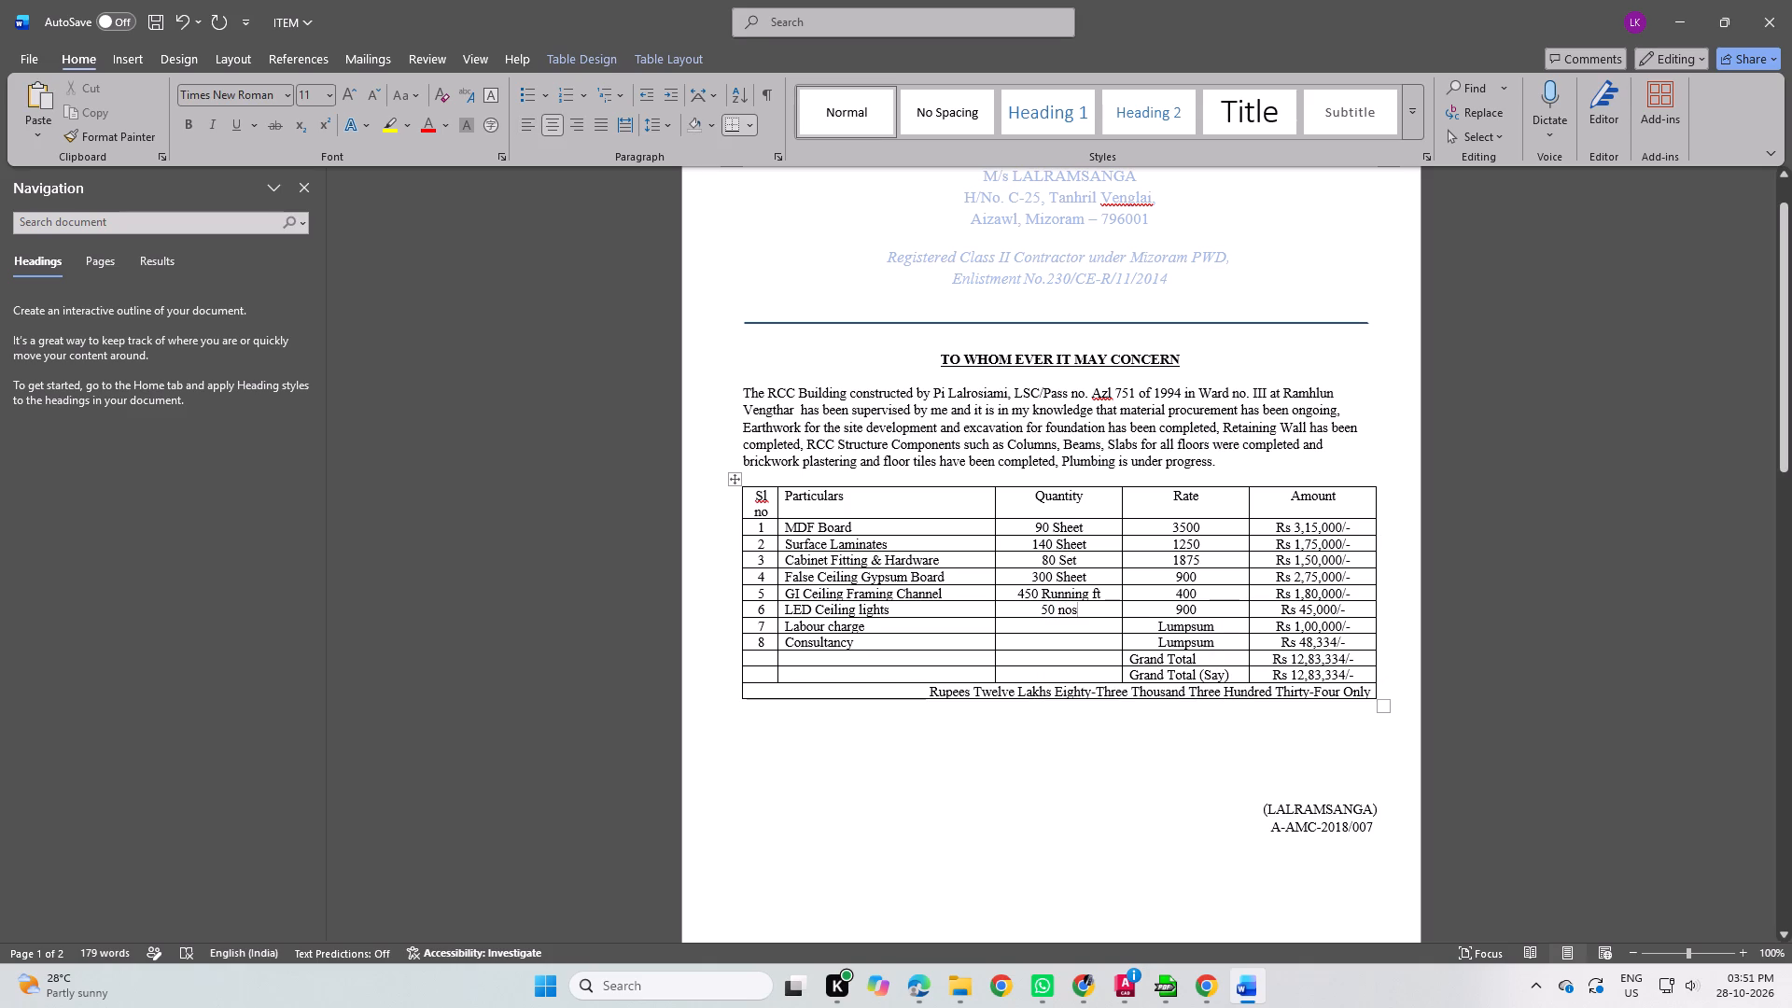
# Save a copy of the certificate as a PDF named aa in the Desktop folder.
pyautogui.hotkey('ctrl', 'p')
pyautogui.click(64, 345)
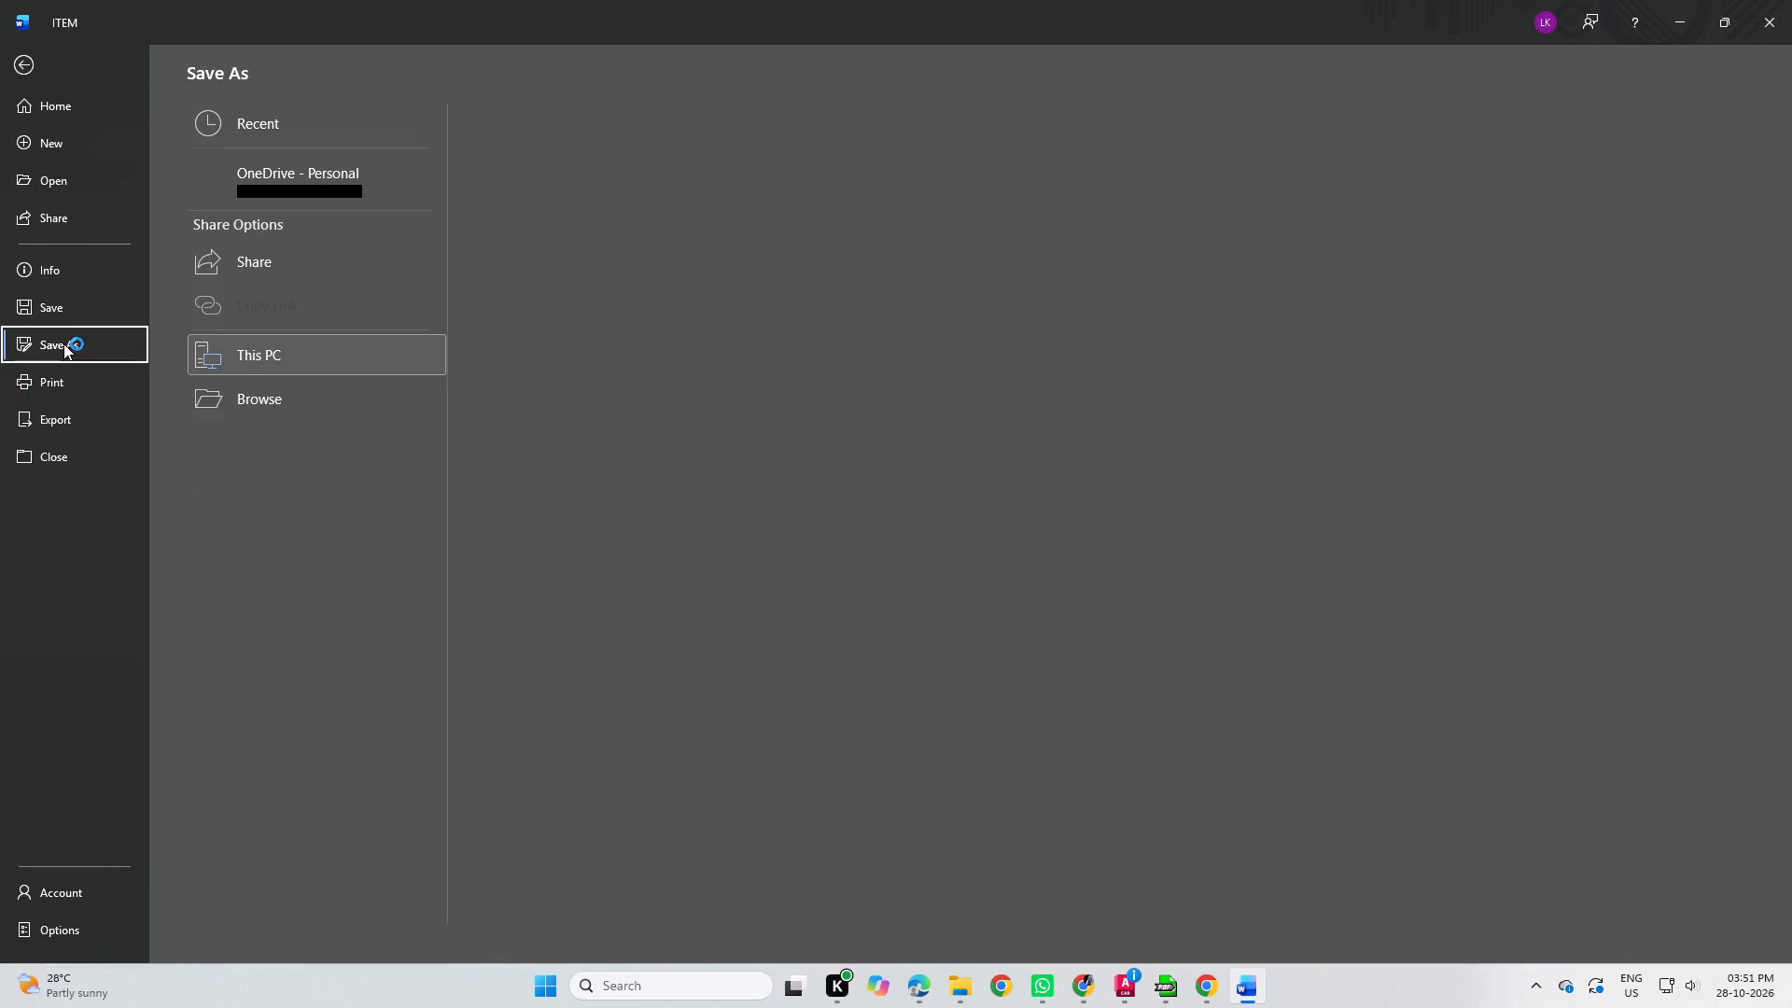
pyautogui.click(561, 175)
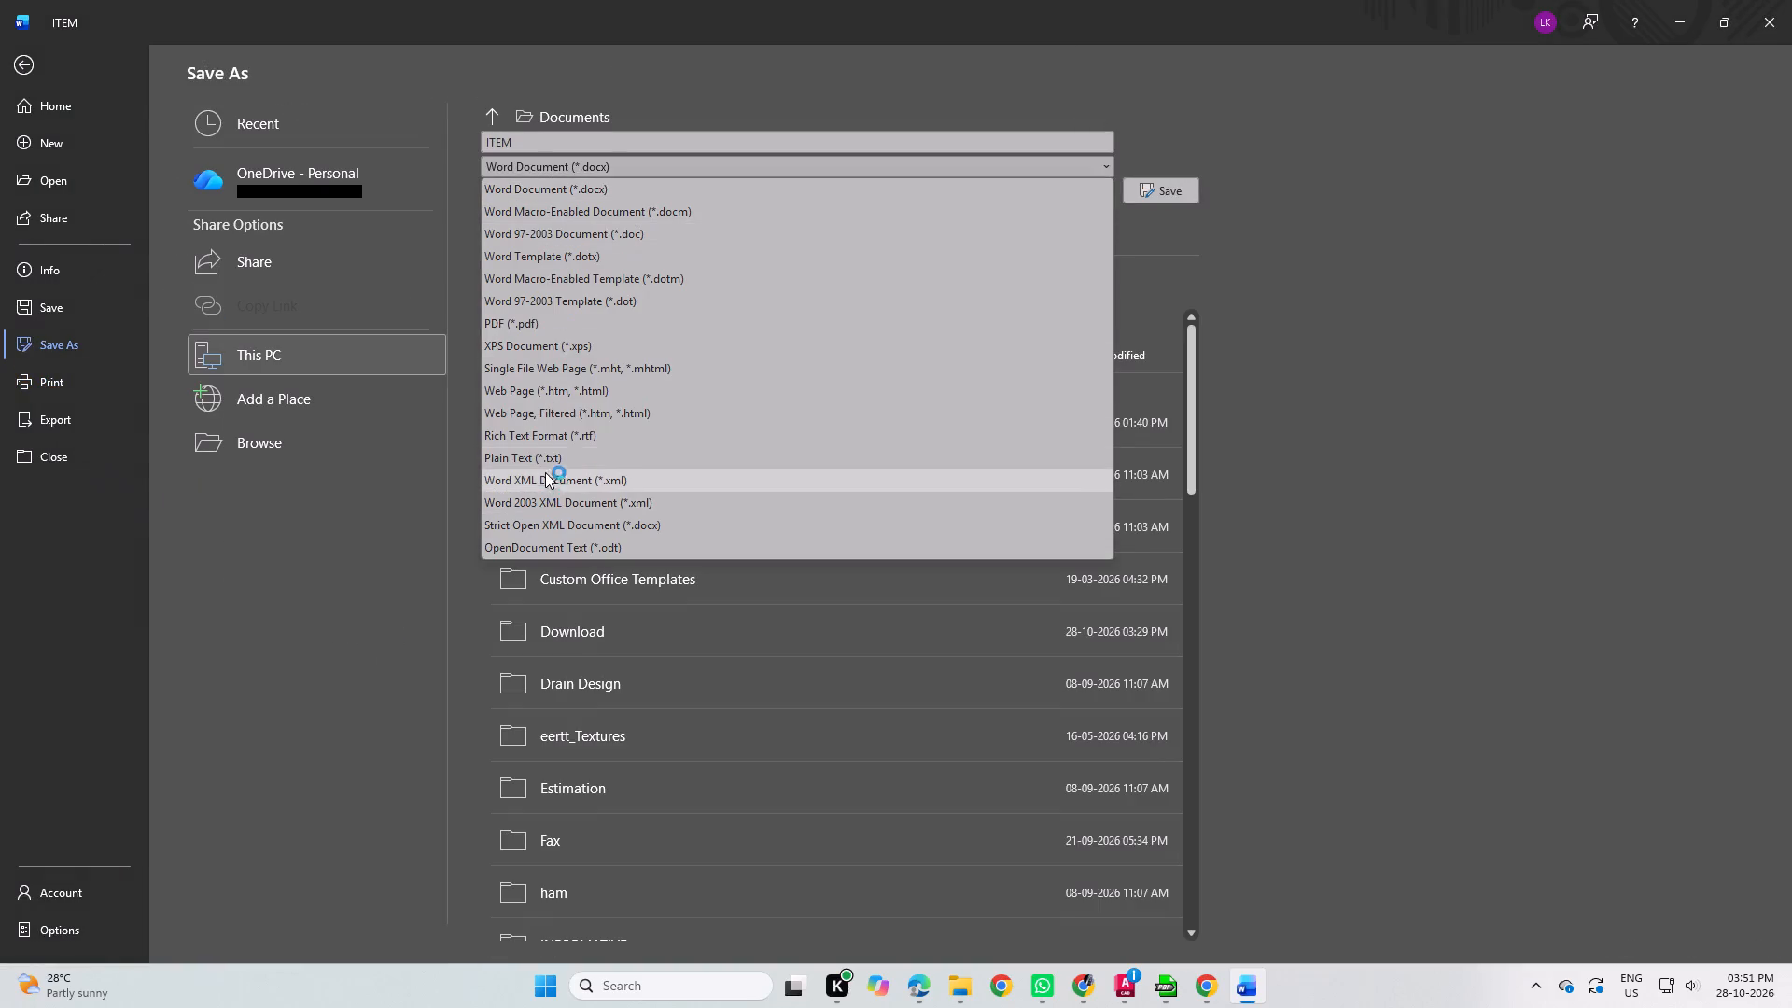
pyautogui.click(550, 323)
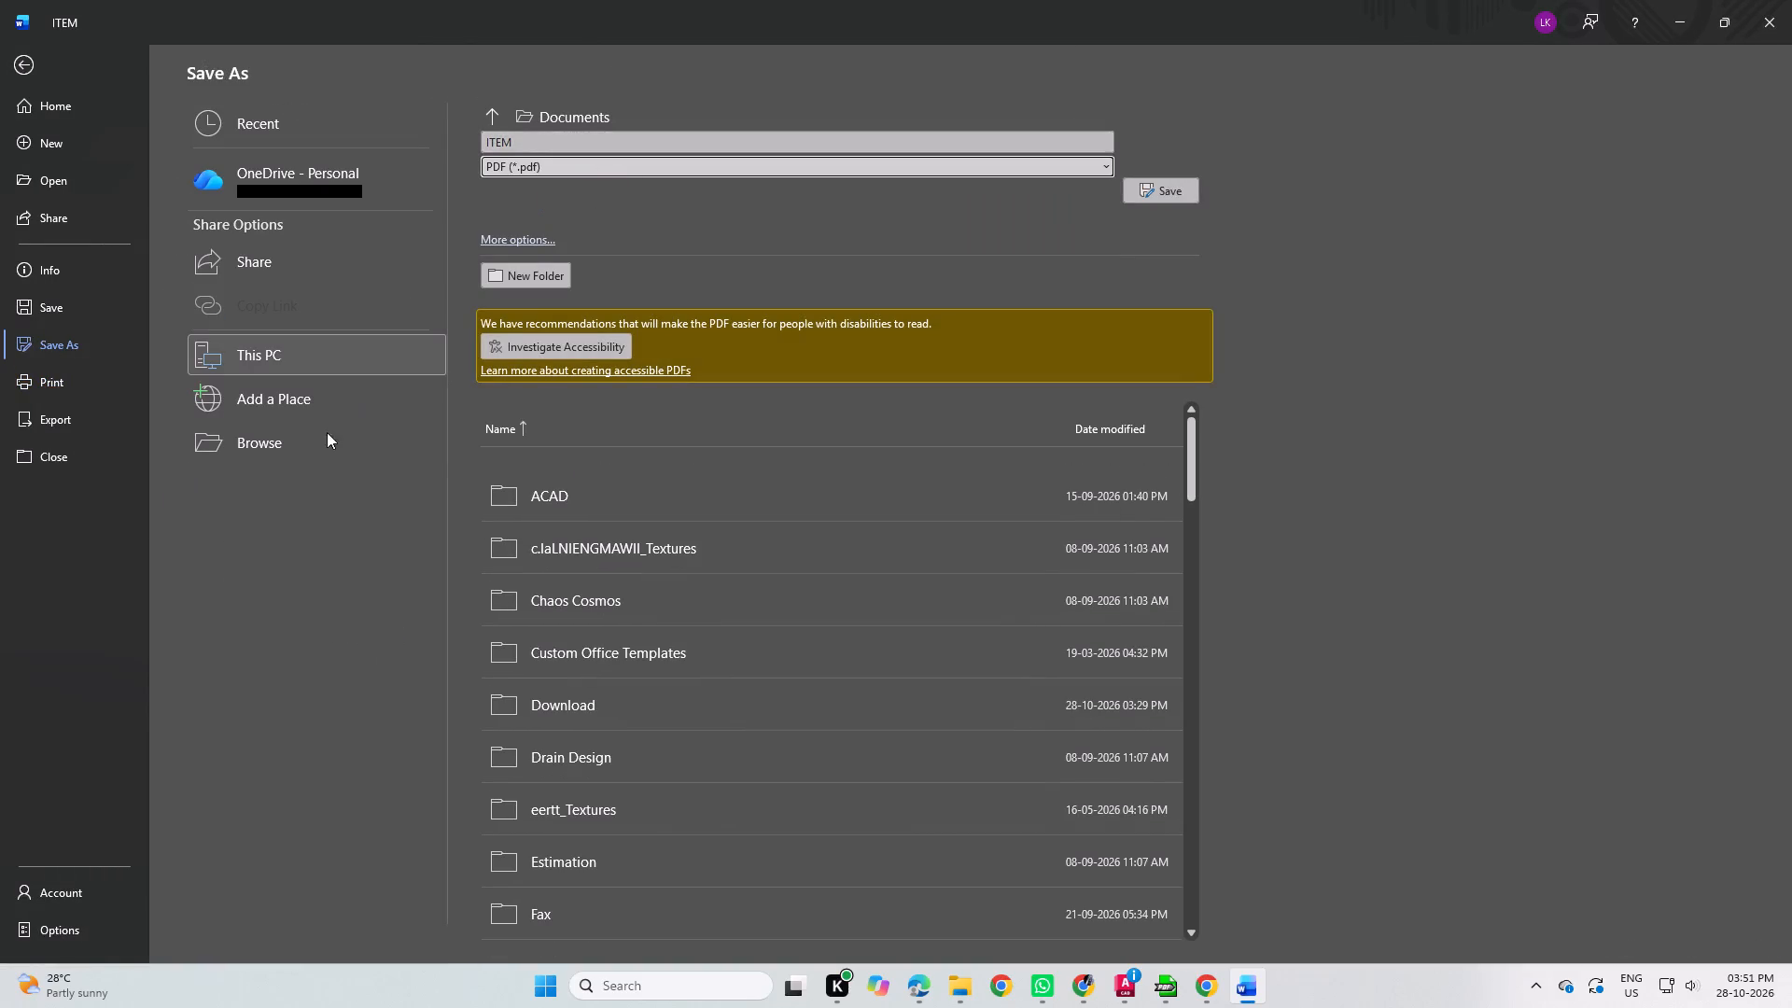
pyautogui.click(271, 452)
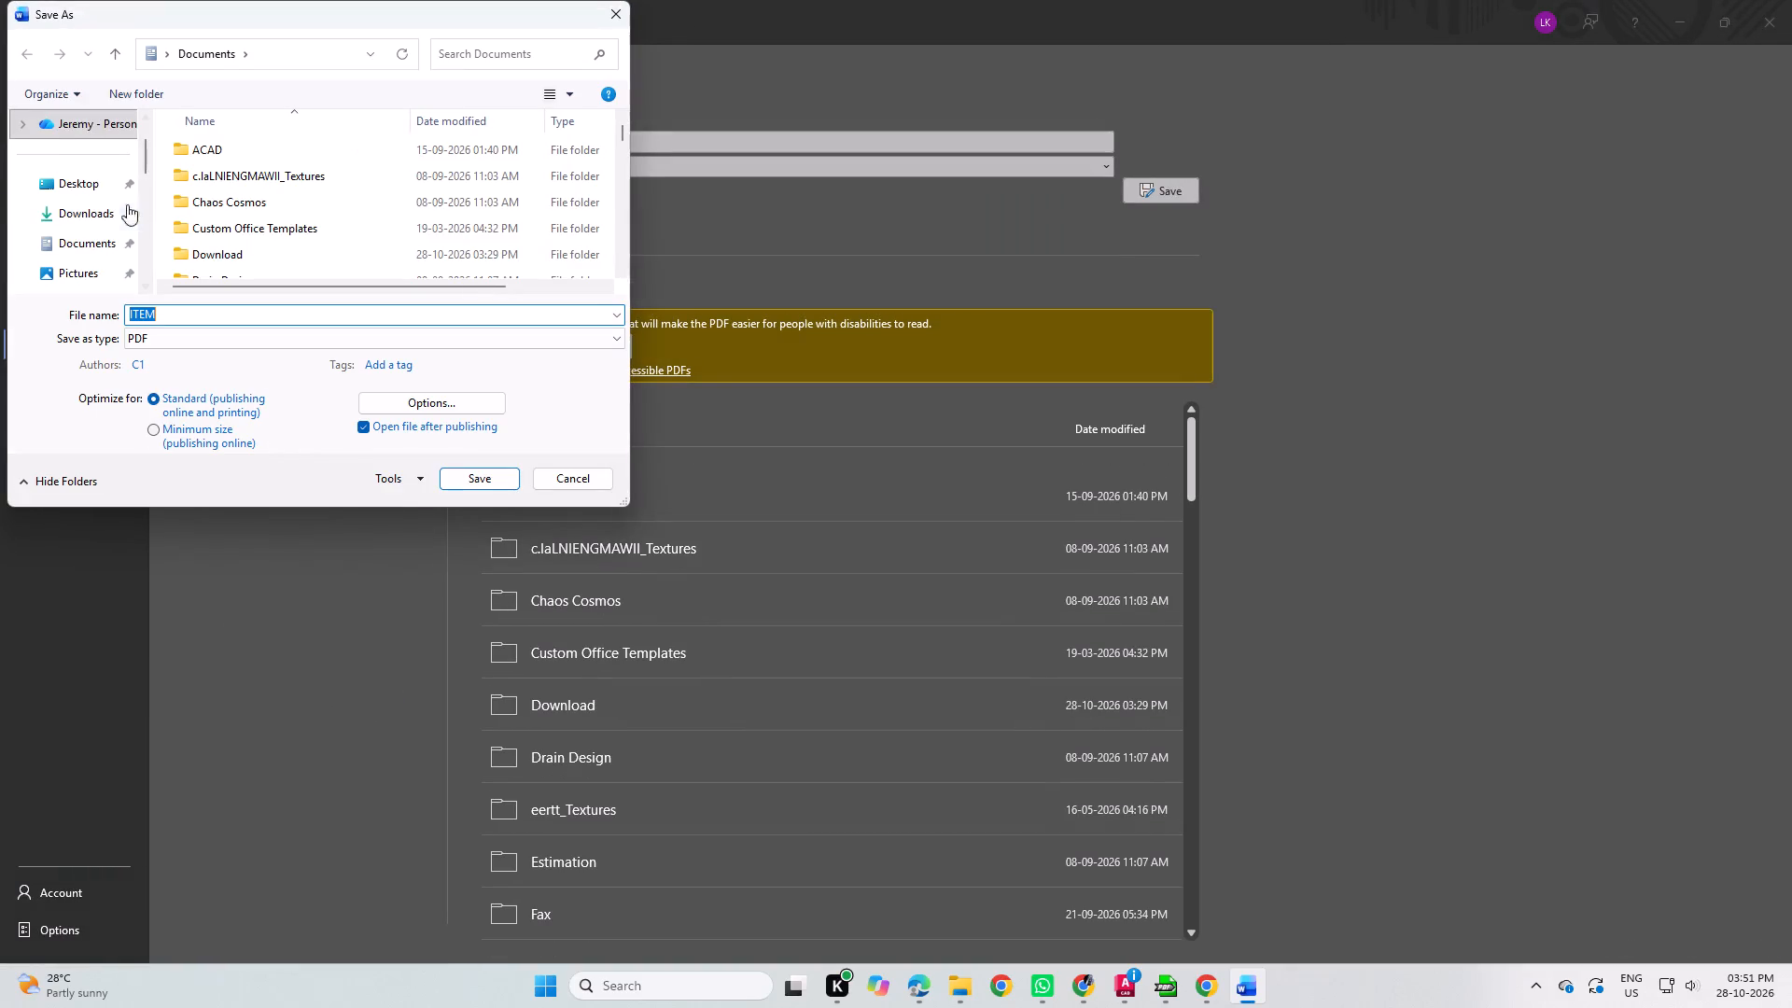
pyautogui.click(94, 217)
pyautogui.click(101, 180)
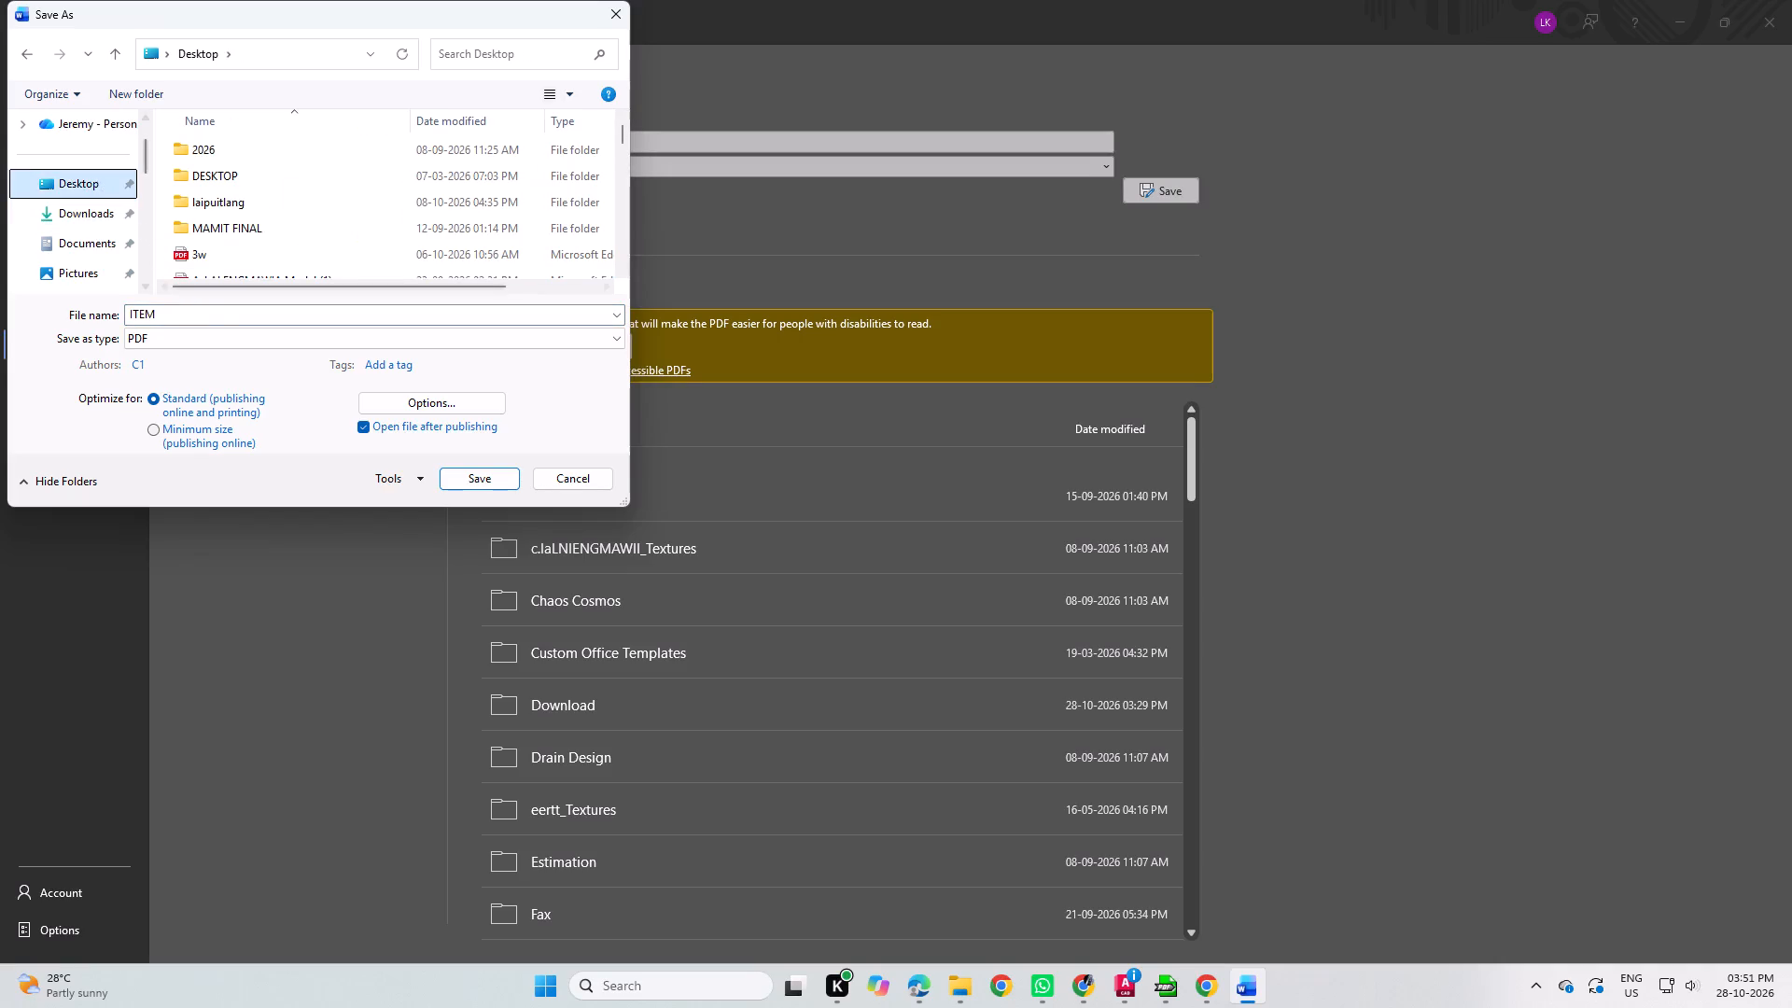
pyautogui.click(185, 314)
pyautogui.write('aa')
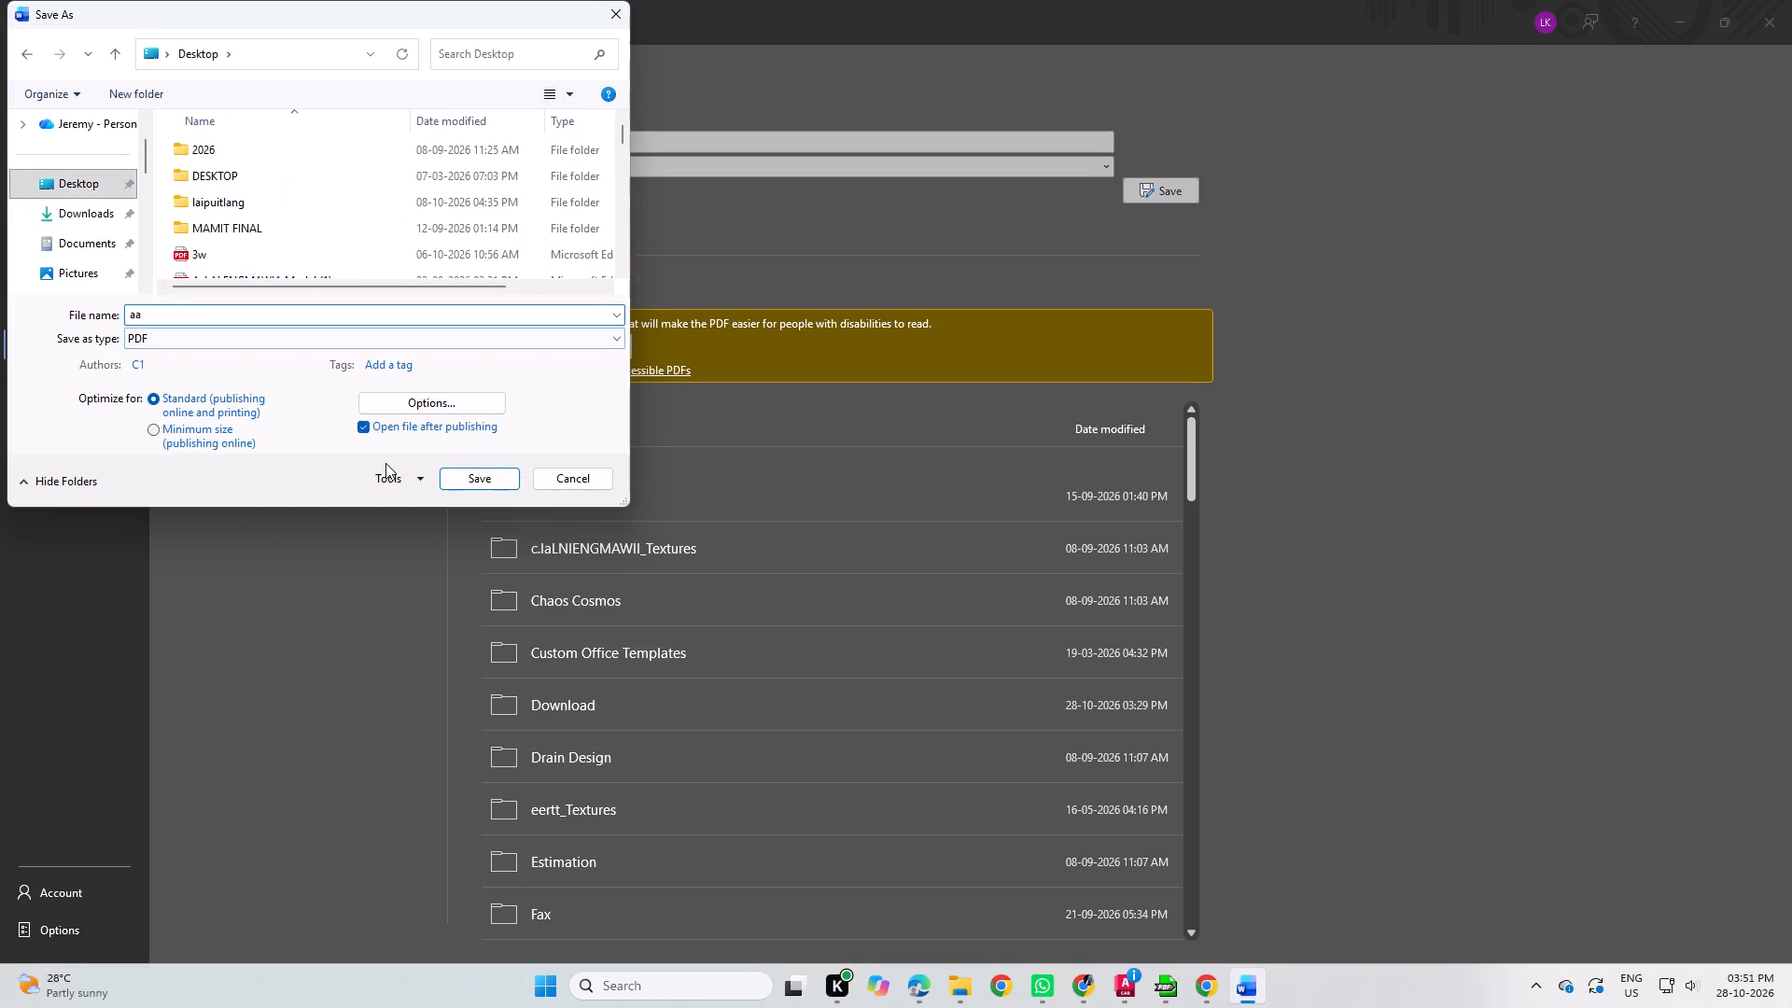
# Publish the certificate as the PDF aa in the Desktop folder, with the file opening after publishing.
pyautogui.click(493, 481)
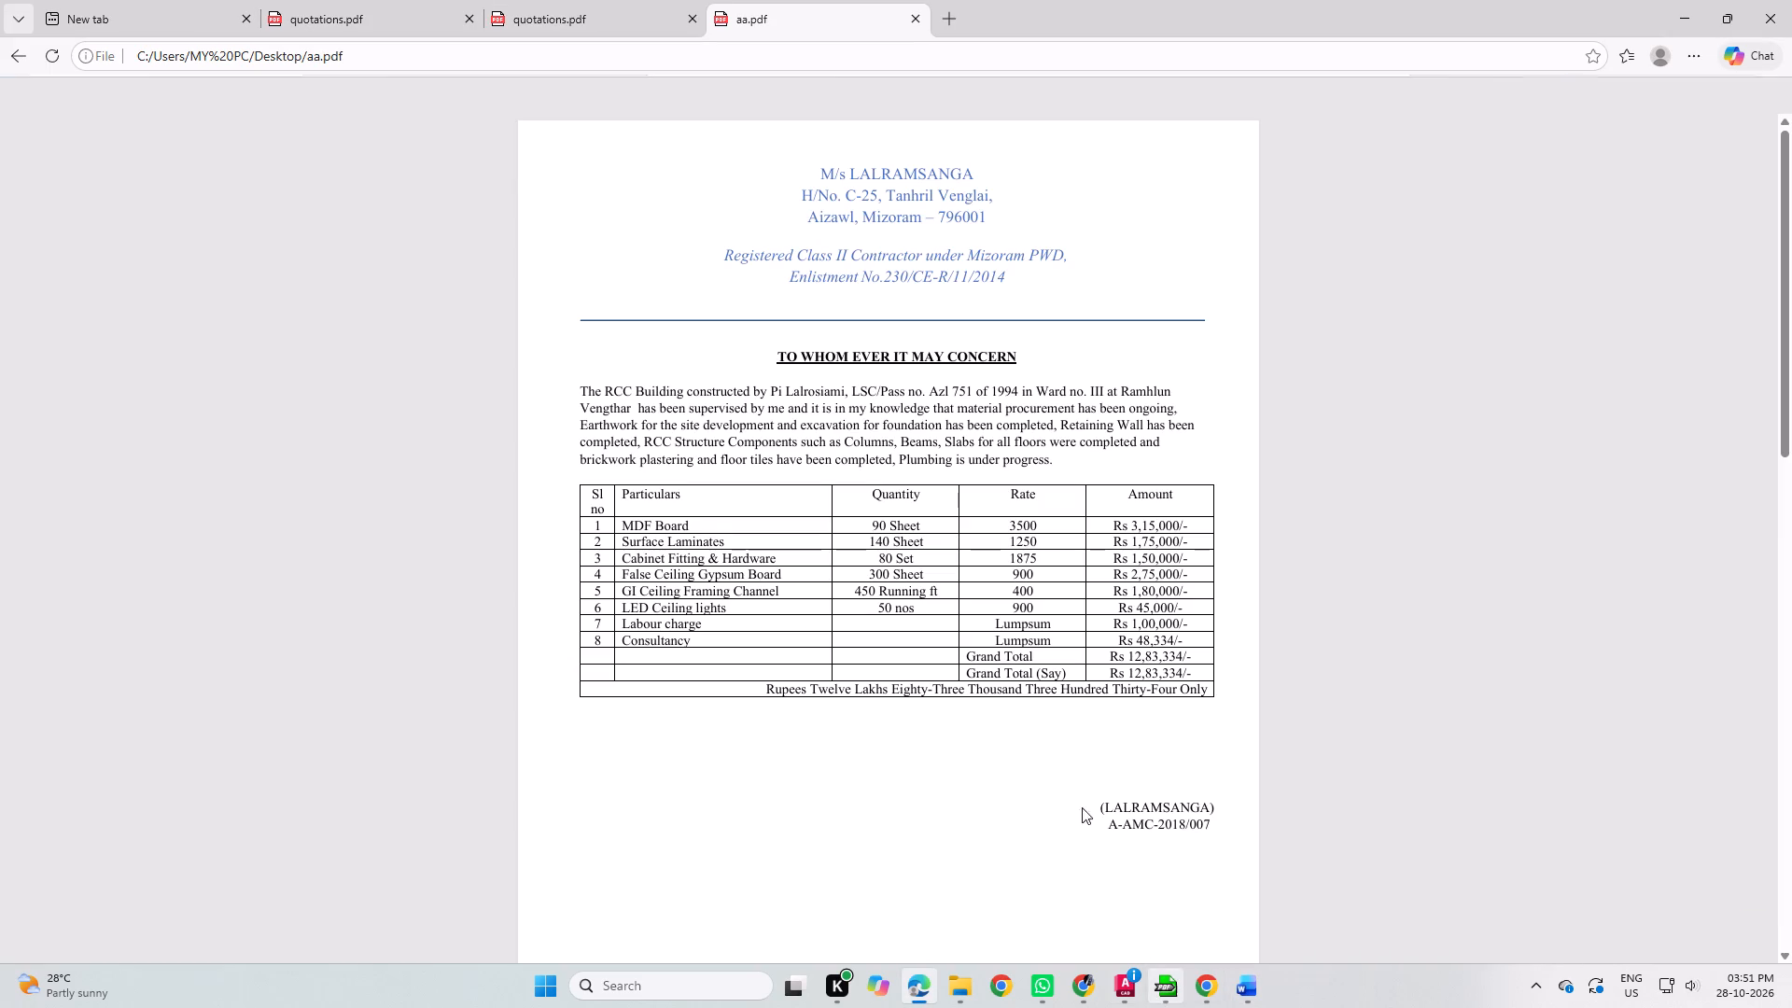
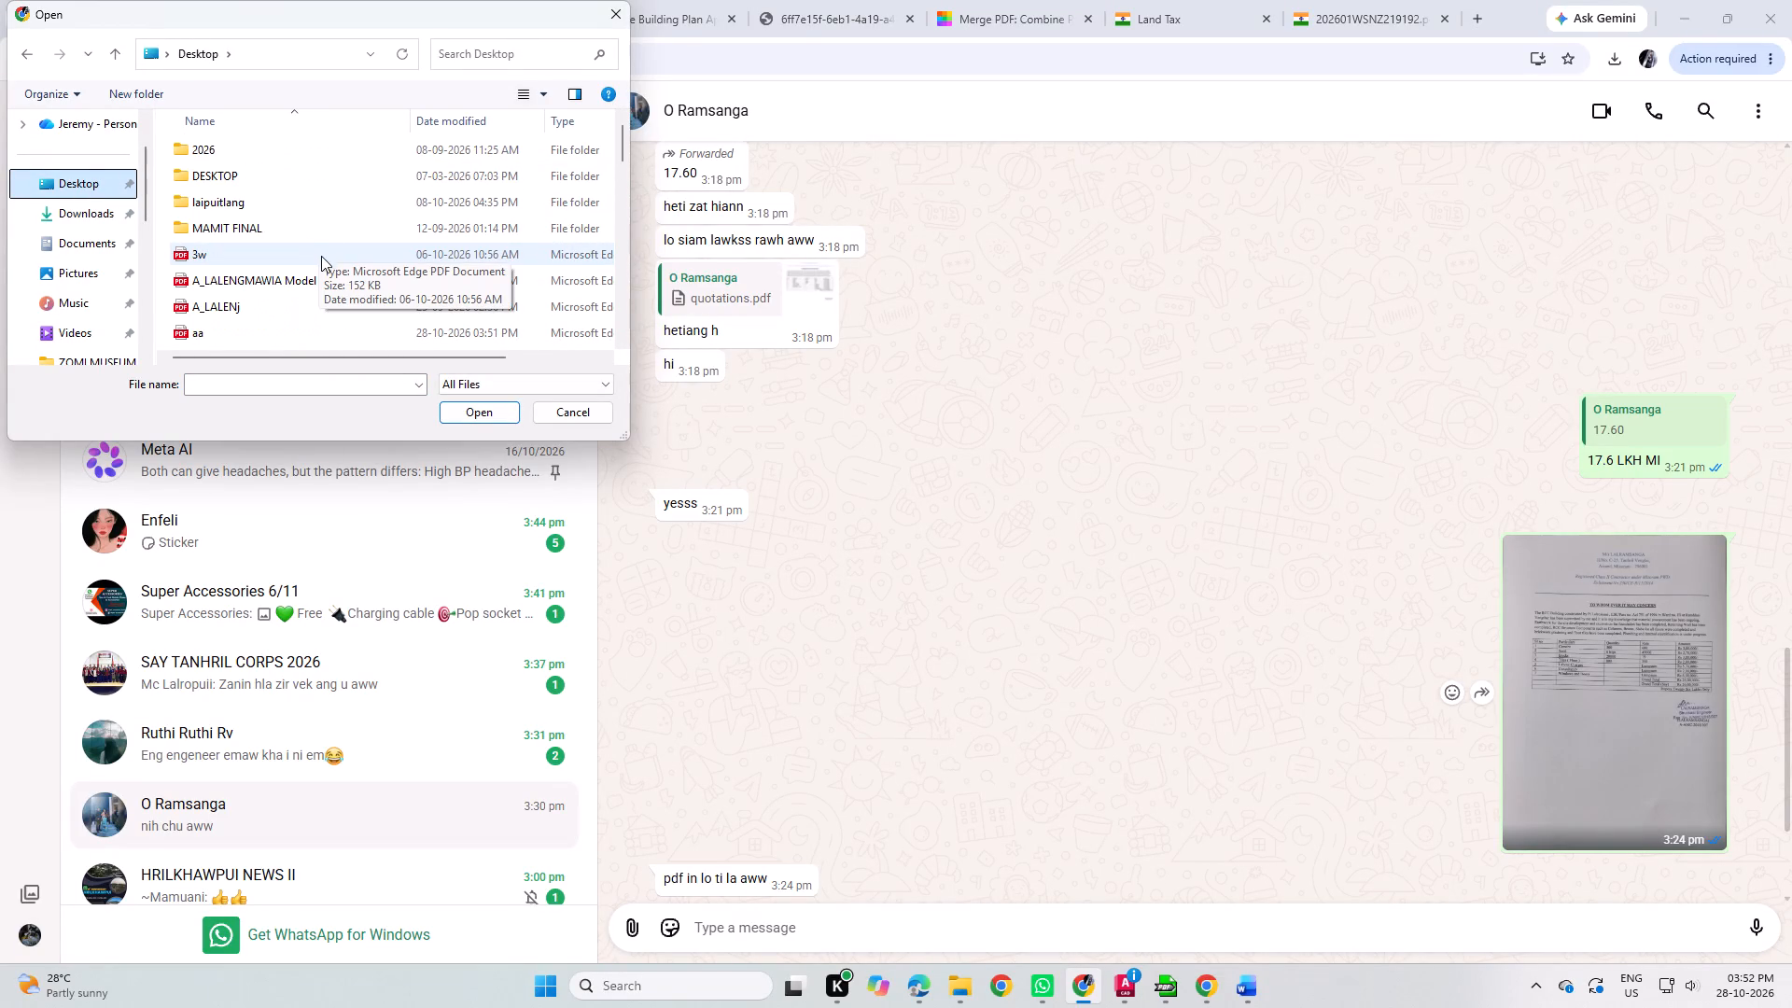
# Browse to the recent files in the Home location and find the PDF aa to attach to the open WhatsApp chat.
pyautogui.scroll(1, 80, 251)
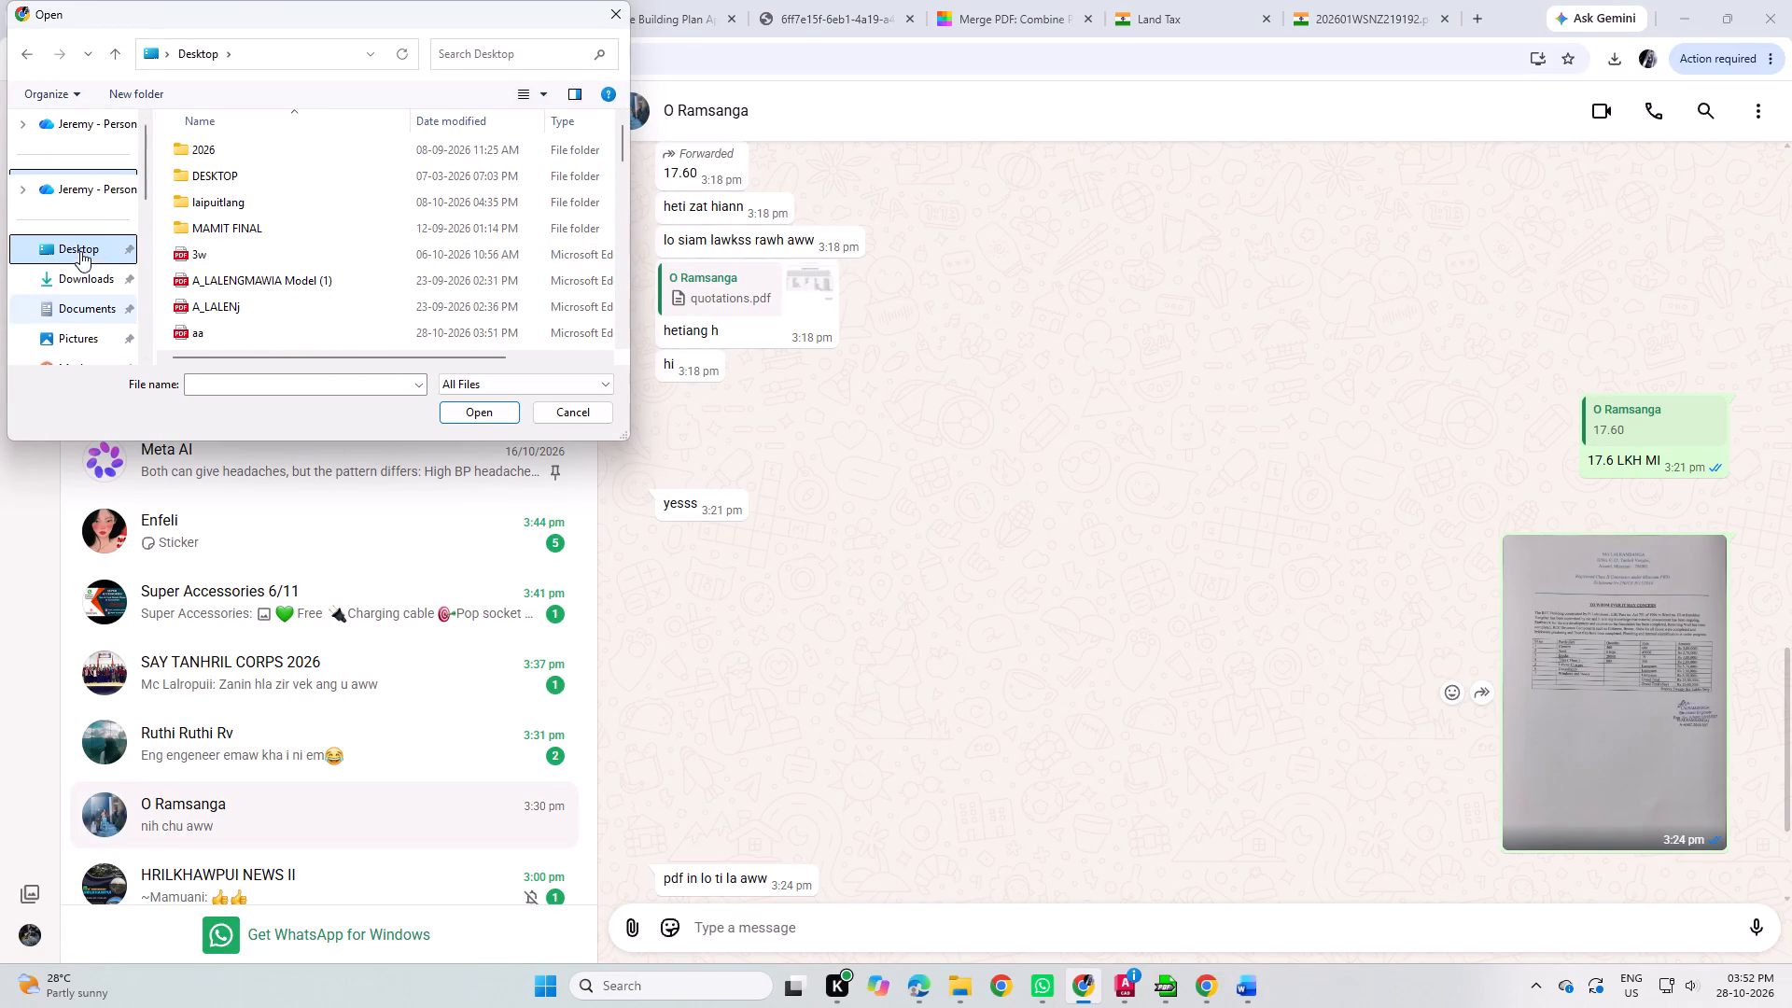
pyautogui.scroll(2, 80, 251)
pyautogui.click(100, 128)
pyautogui.scroll(-2, 252, 282)
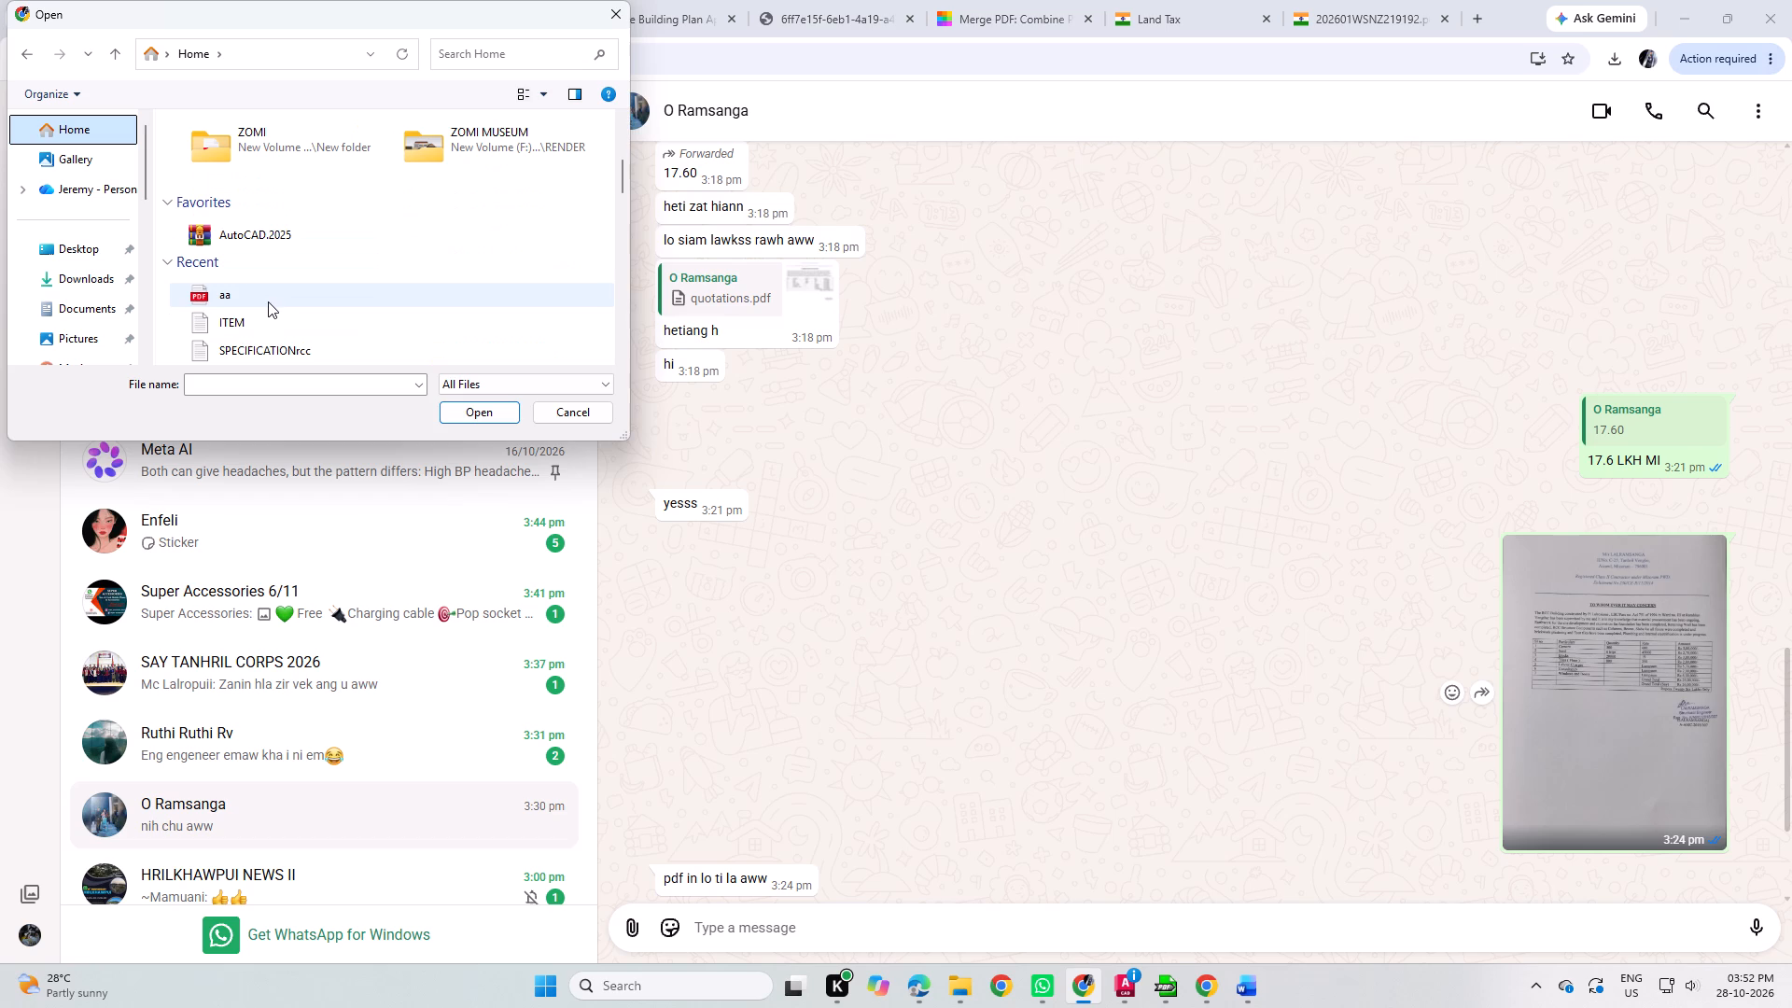
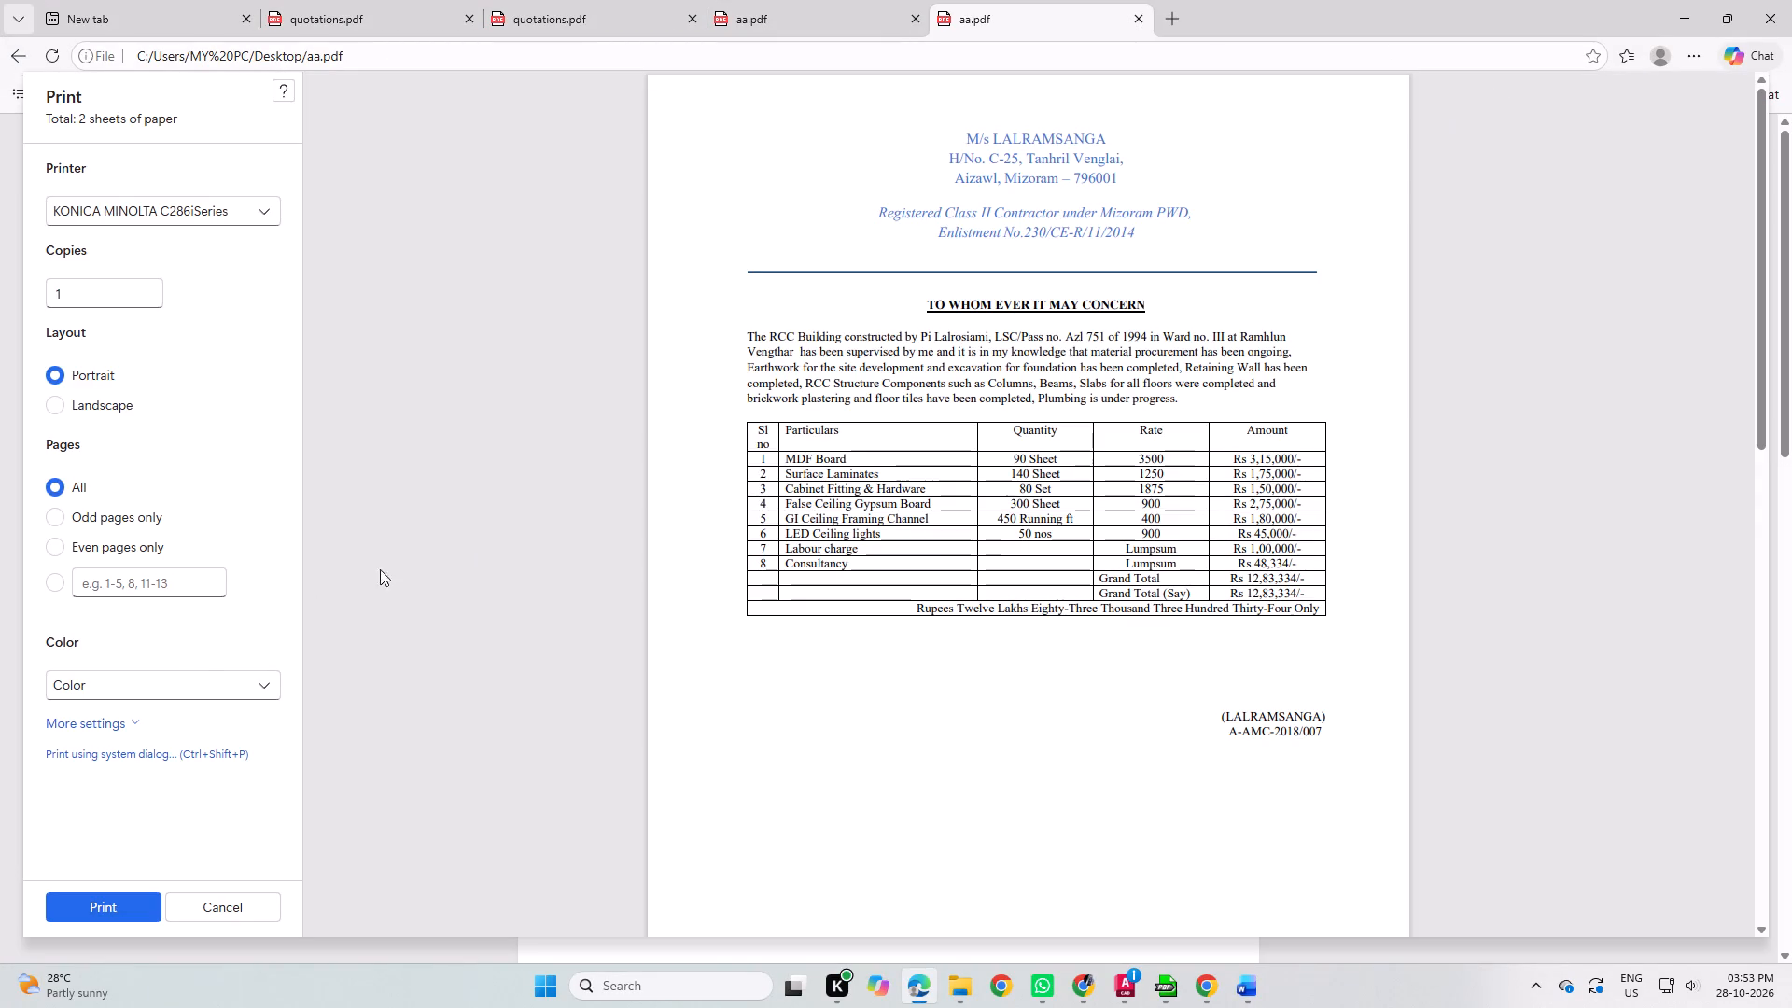
# Print only page 1 of the aa PDF certificate, one colour copy in portrait, on the KONICA MINOLTA C286iSeries printer.
pyautogui.scroll(-7, 1183, 559)
pyautogui.click(133, 581)
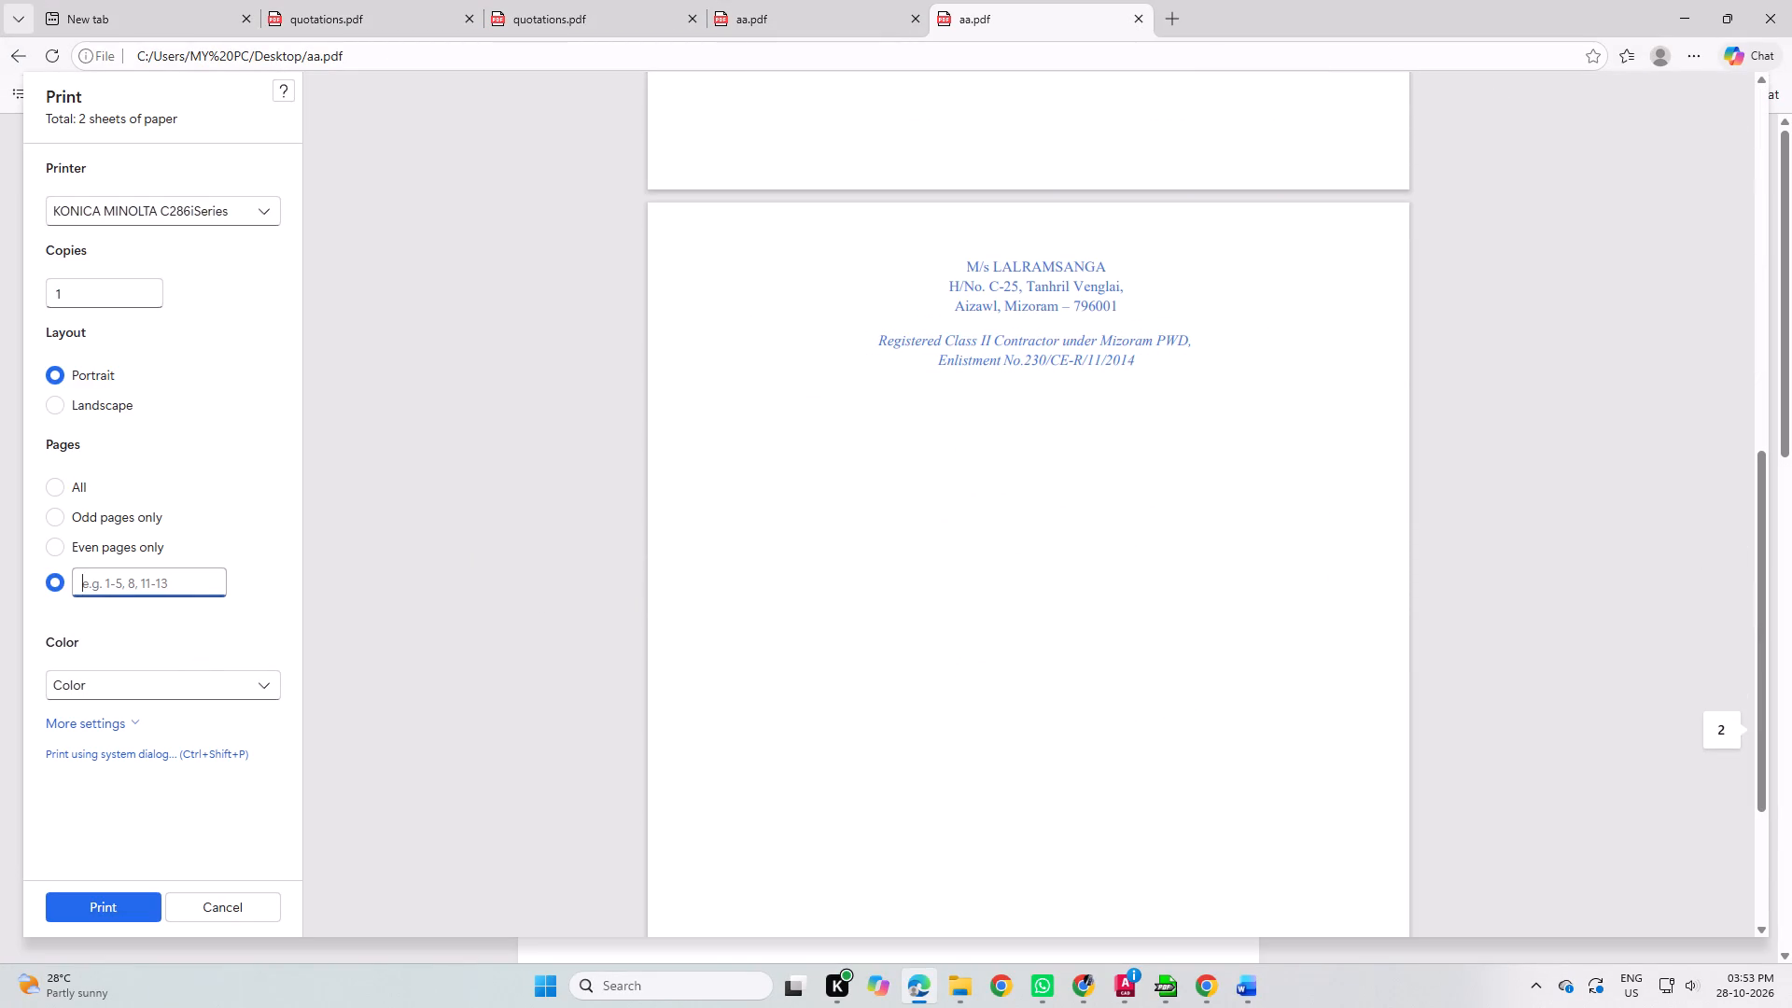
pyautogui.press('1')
pyautogui.press('Return')
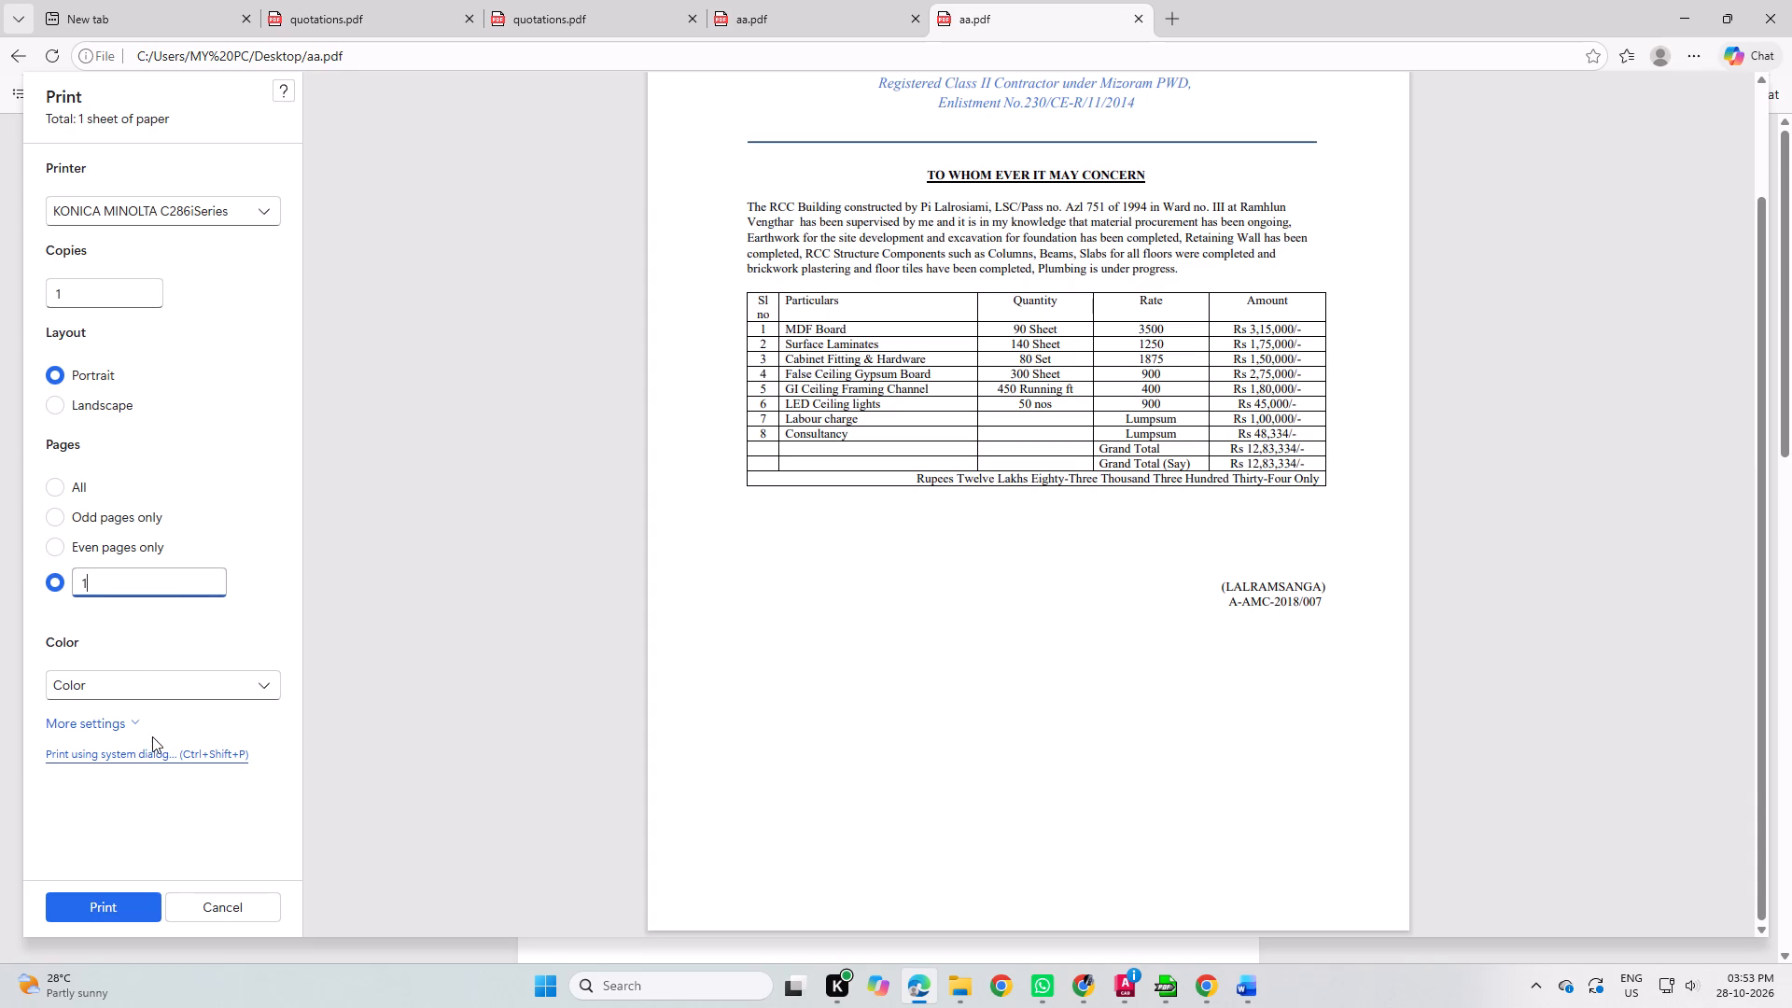
pyautogui.click(90, 902)
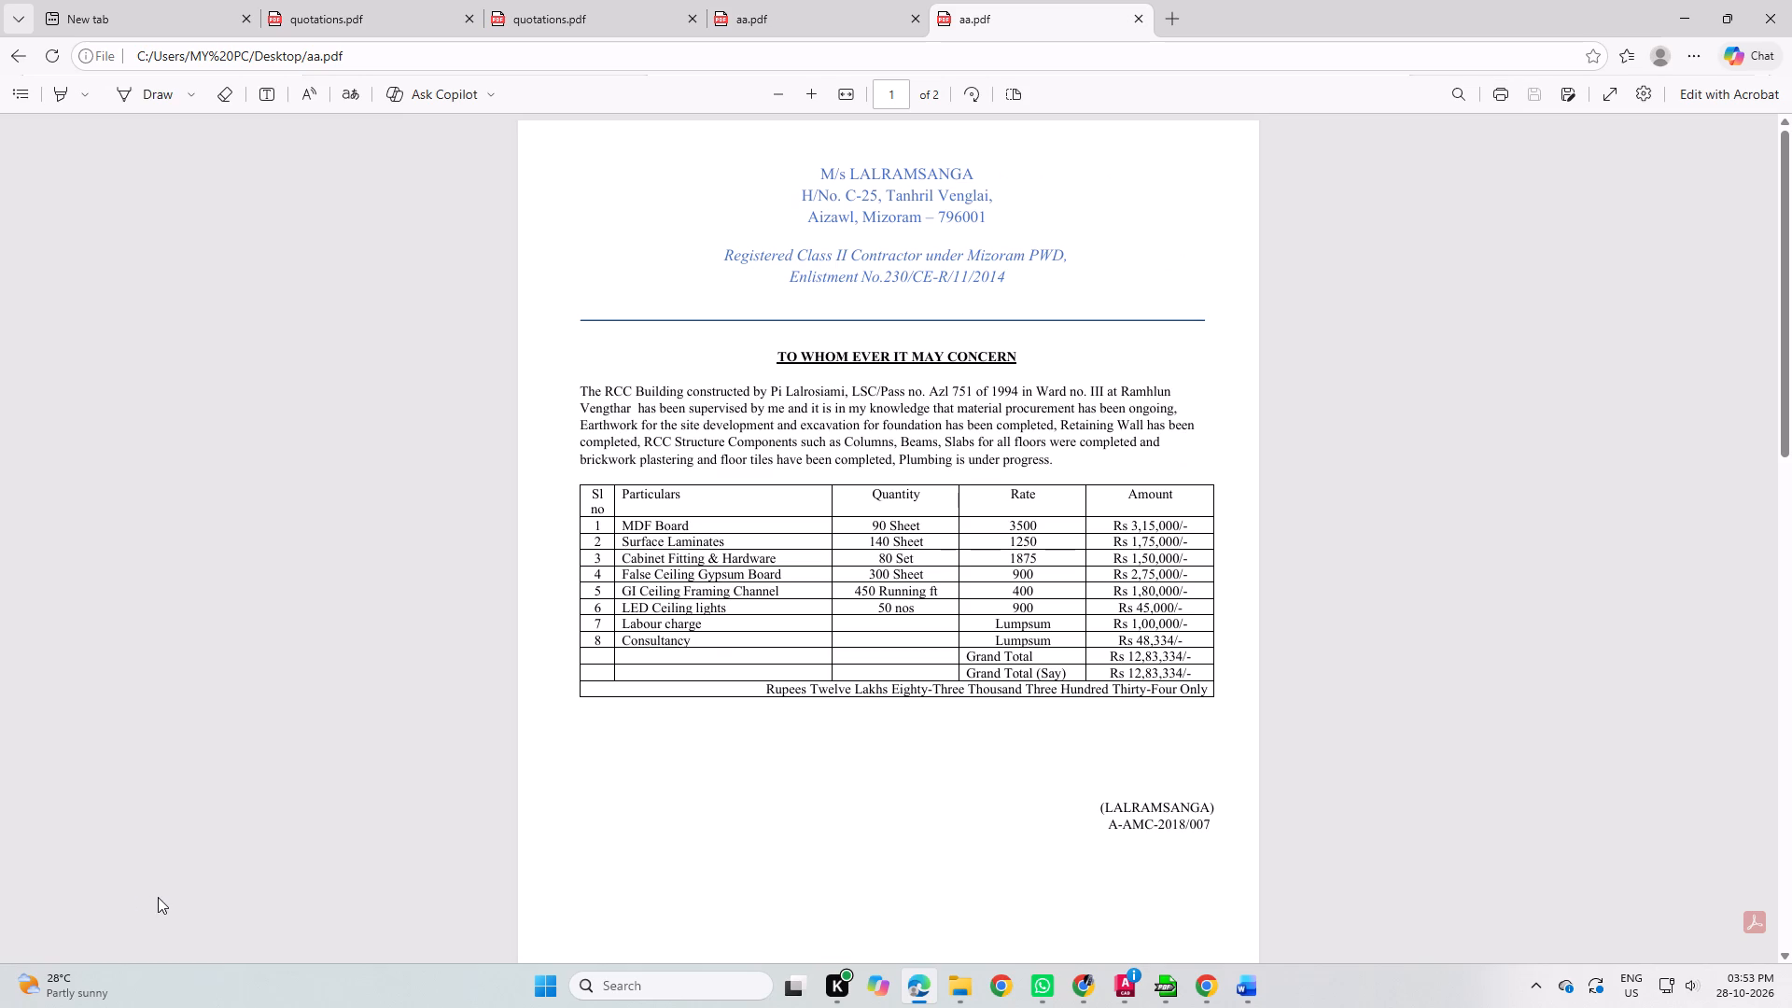